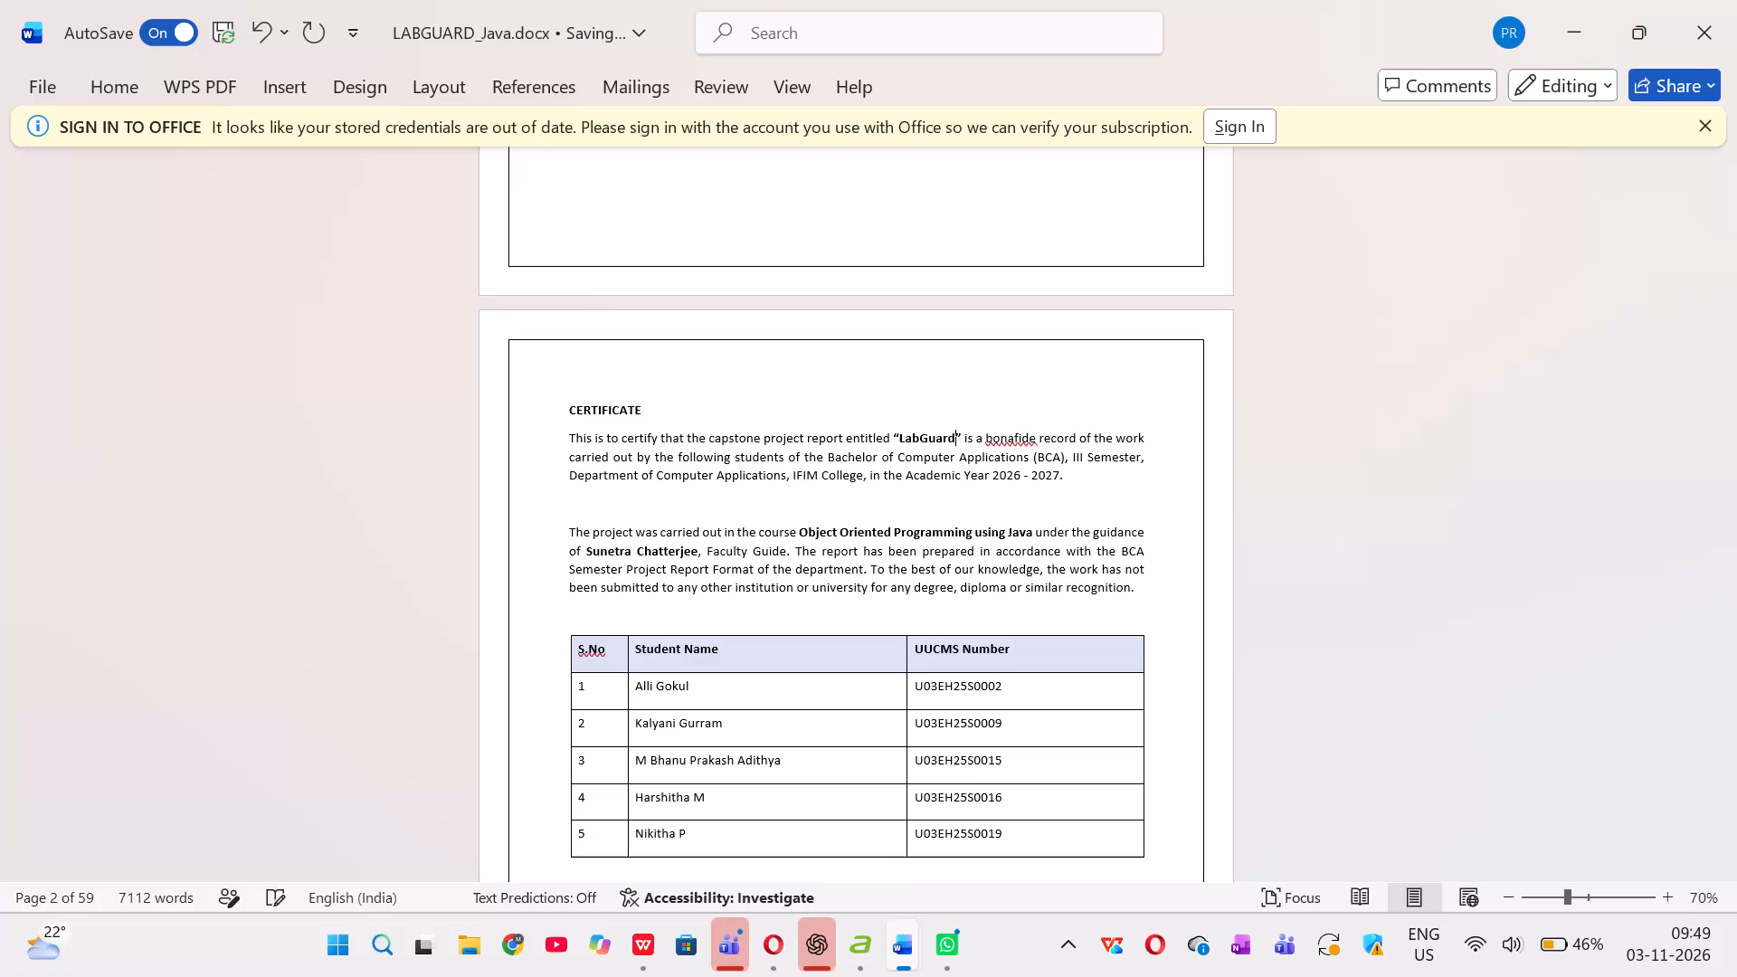
Rewrite the project name in the certificate's first sentence in capitals as "LABGUARD".
key("BackSpace")
key("BackSpace")
key("BackSpace")
key("BackSpace")
key("BackSpace")
key("BackSpace")
key("BackSpace")
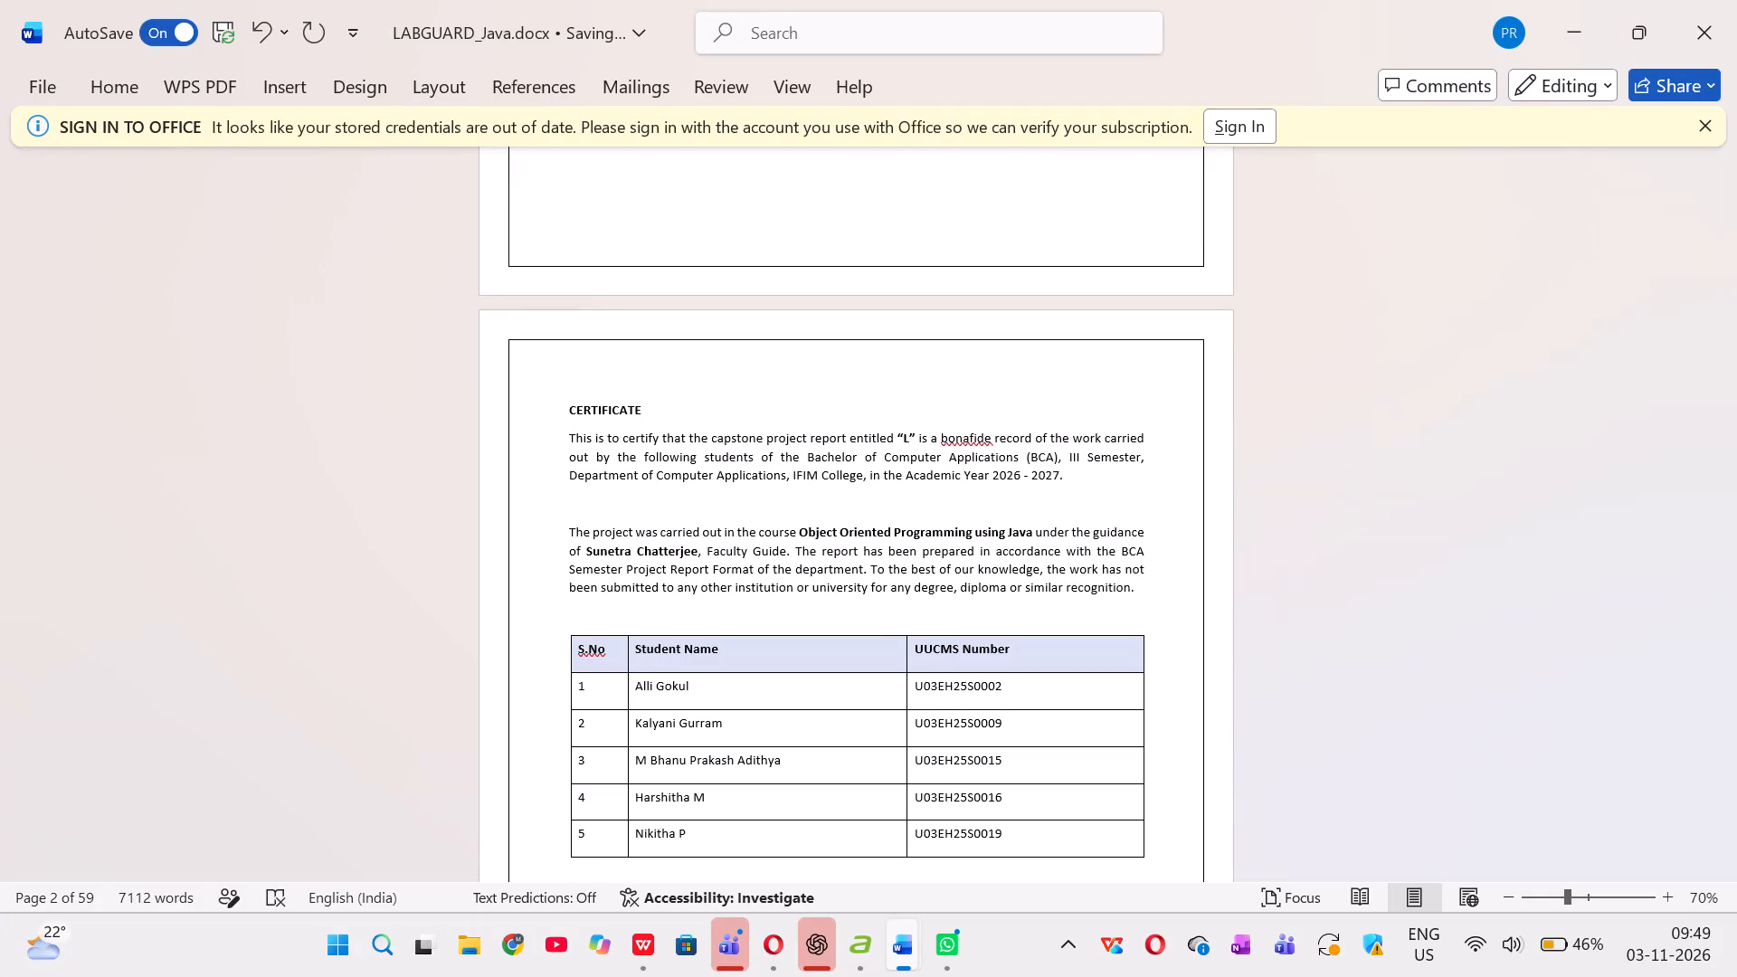
type("AN")
key("BackSpace")
type("BGUZRD")
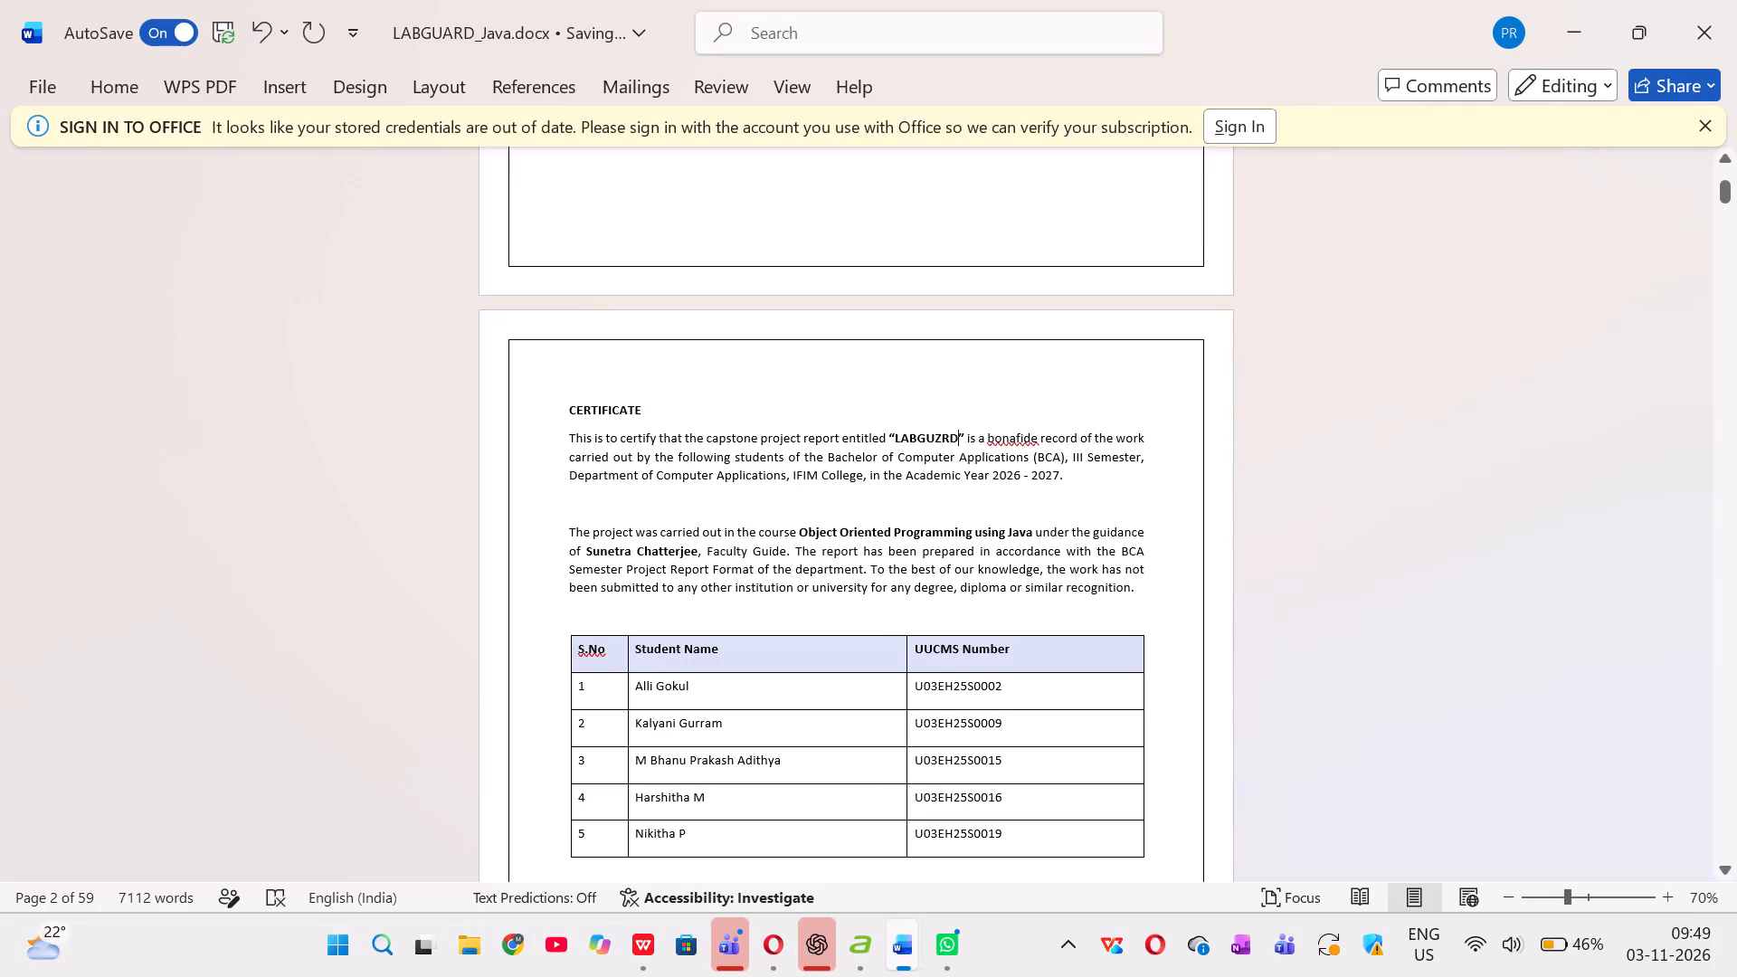
key("BackSpace")
key("BackSpace")
key("BackSpace")
type("ARD")
Extend the project name in the certificate with the cover page's subtitle, making it "LABGUARD- COMPUTER LAB INCIDENT MONITOR".
scroll(984, 419, "up", 17)
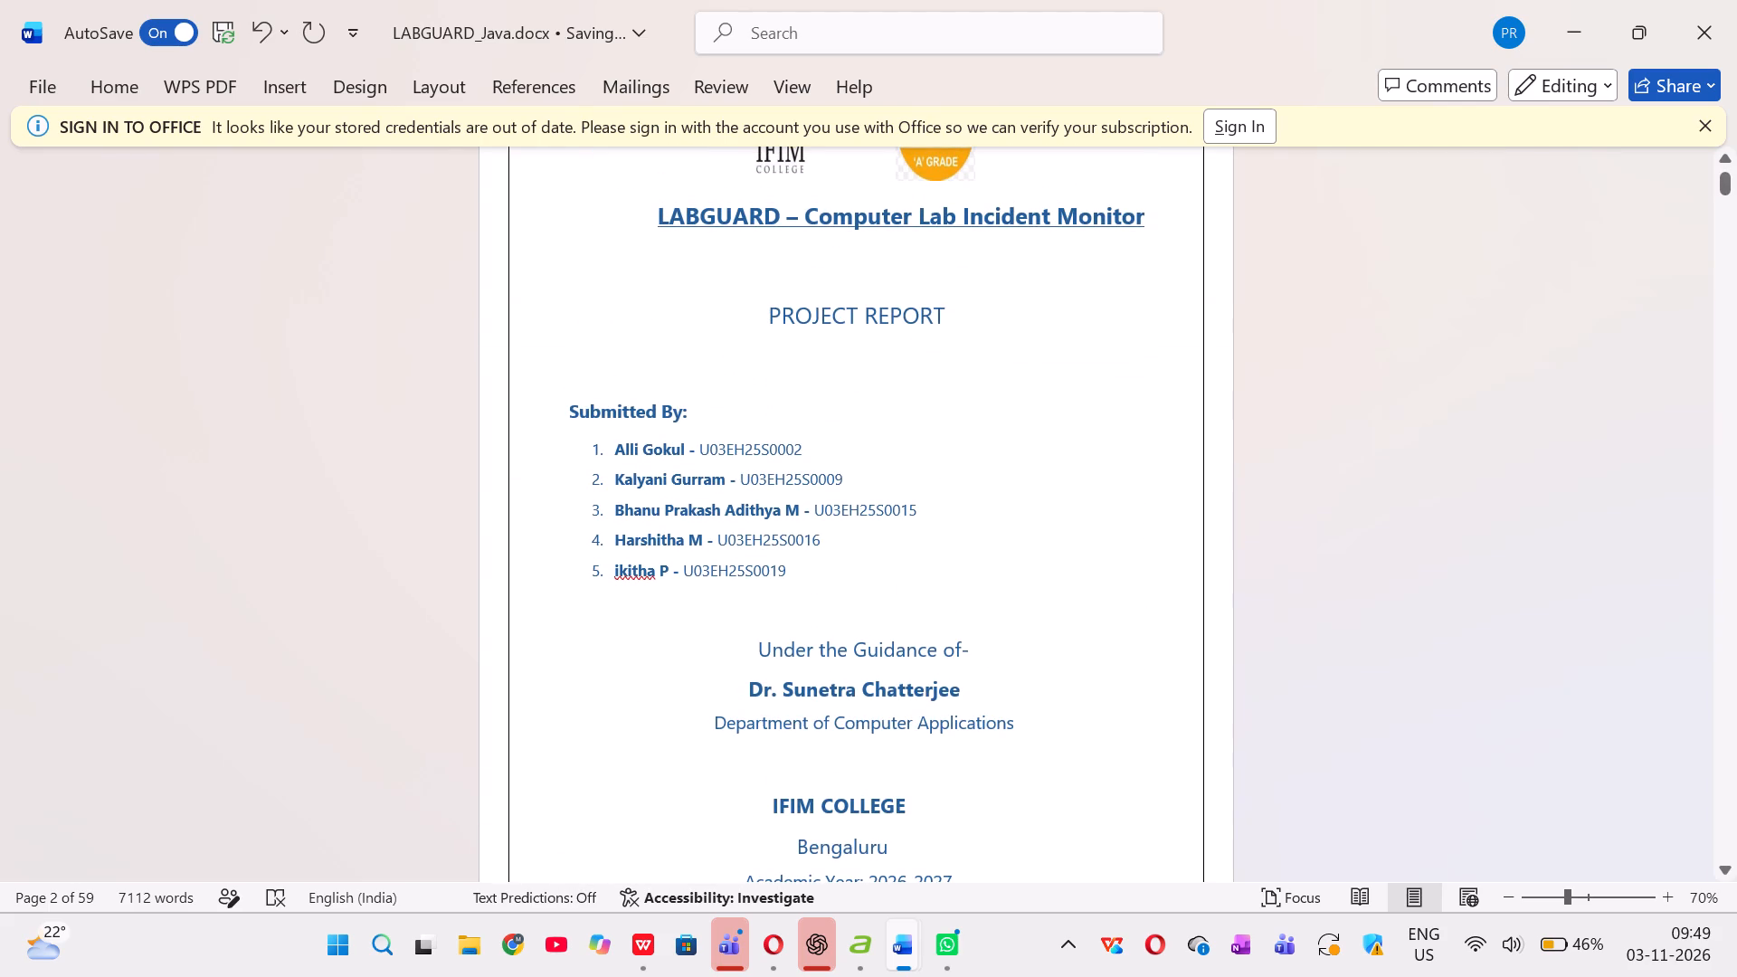
scroll(984, 419, "down", 3)
scroll(984, 419, "up", 1, "ctrl")
scroll(984, 419, "down", 1, "ctrl")
scroll(984, 419, "down", 1)
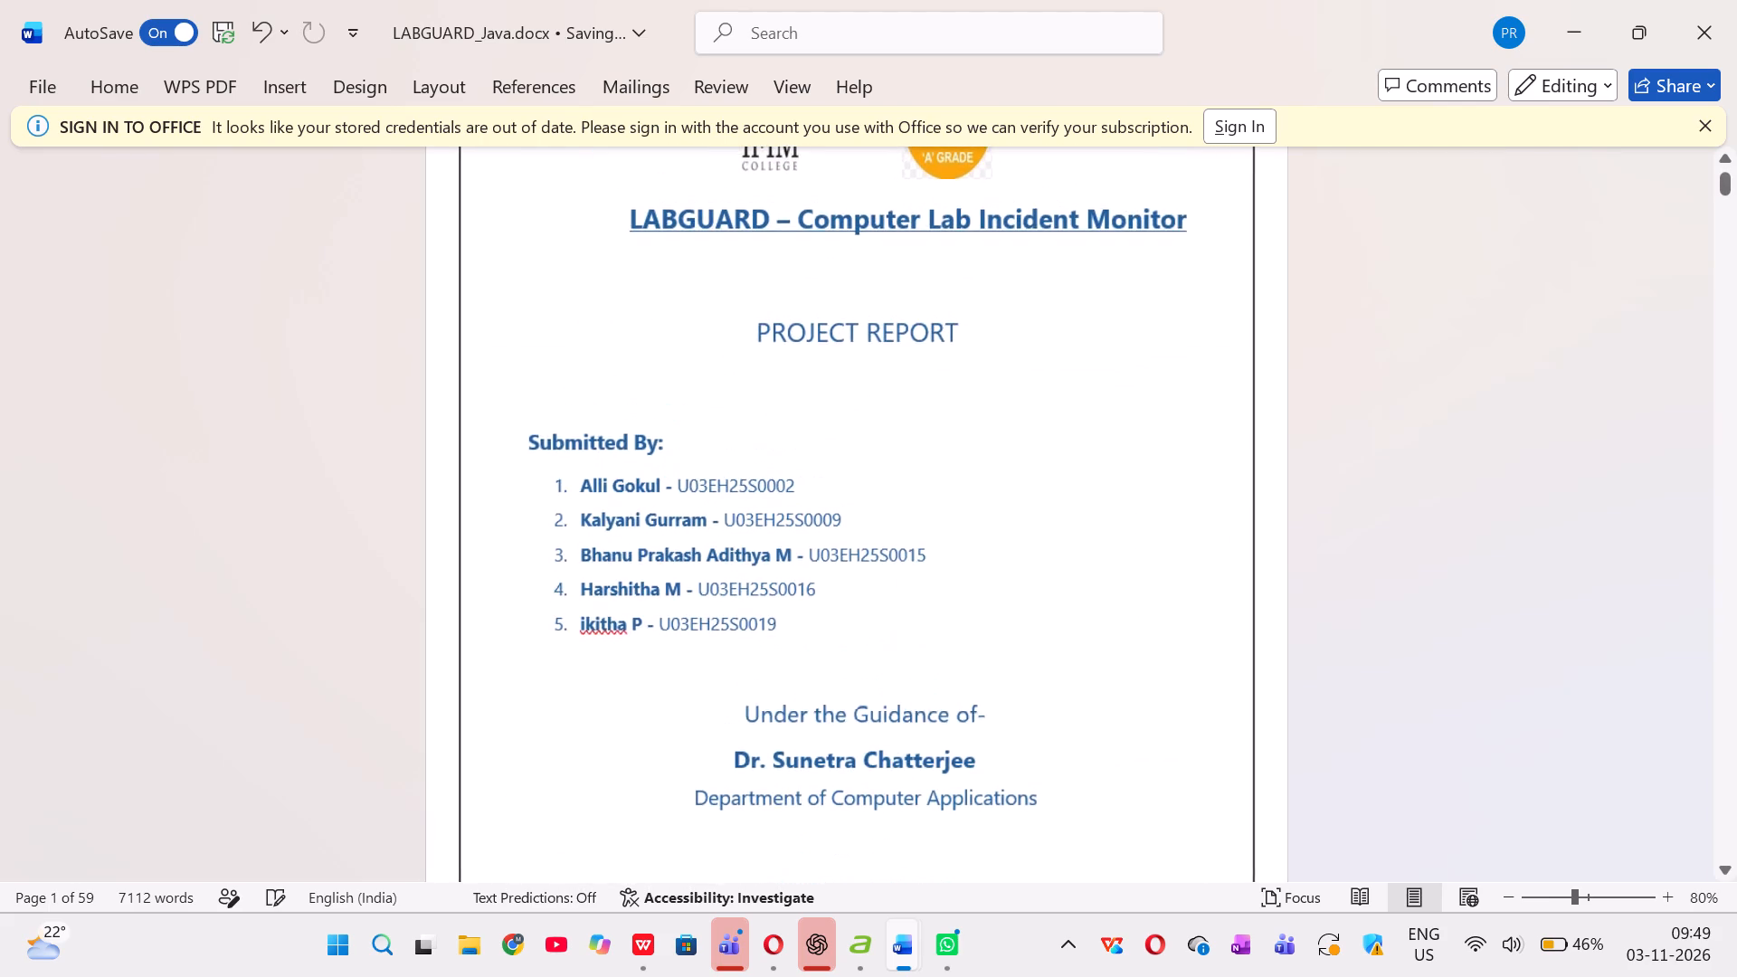
scroll(984, 419, "down", 4)
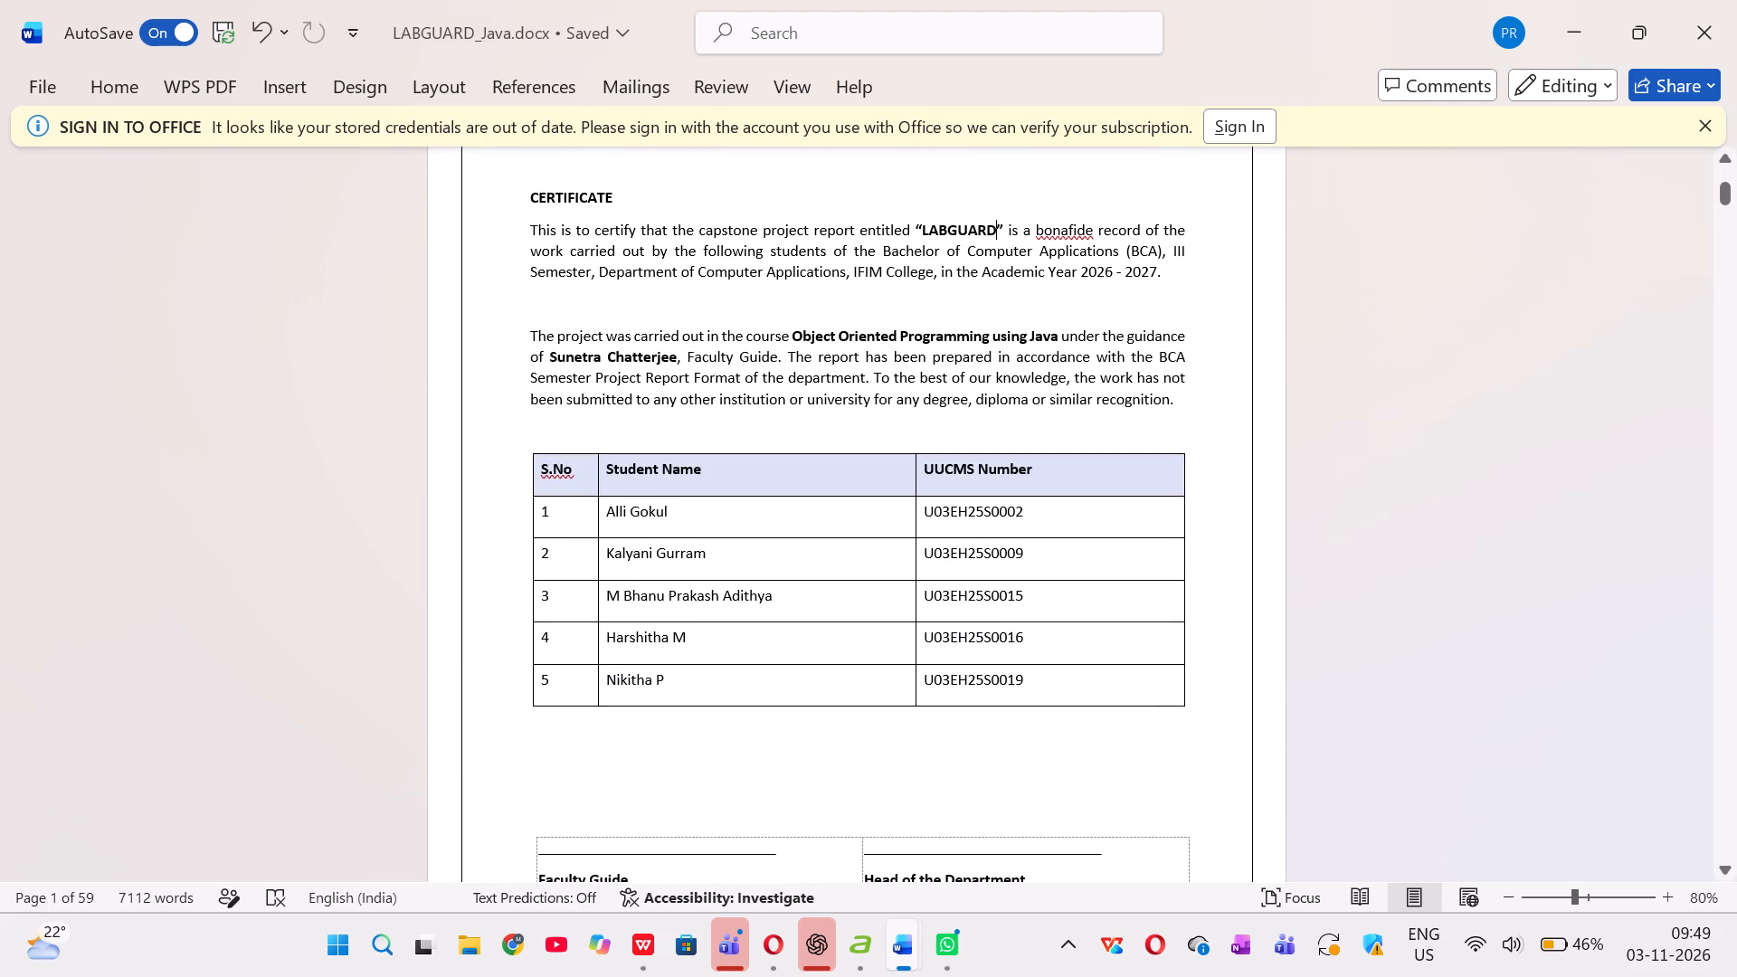
type("-")
key("space")
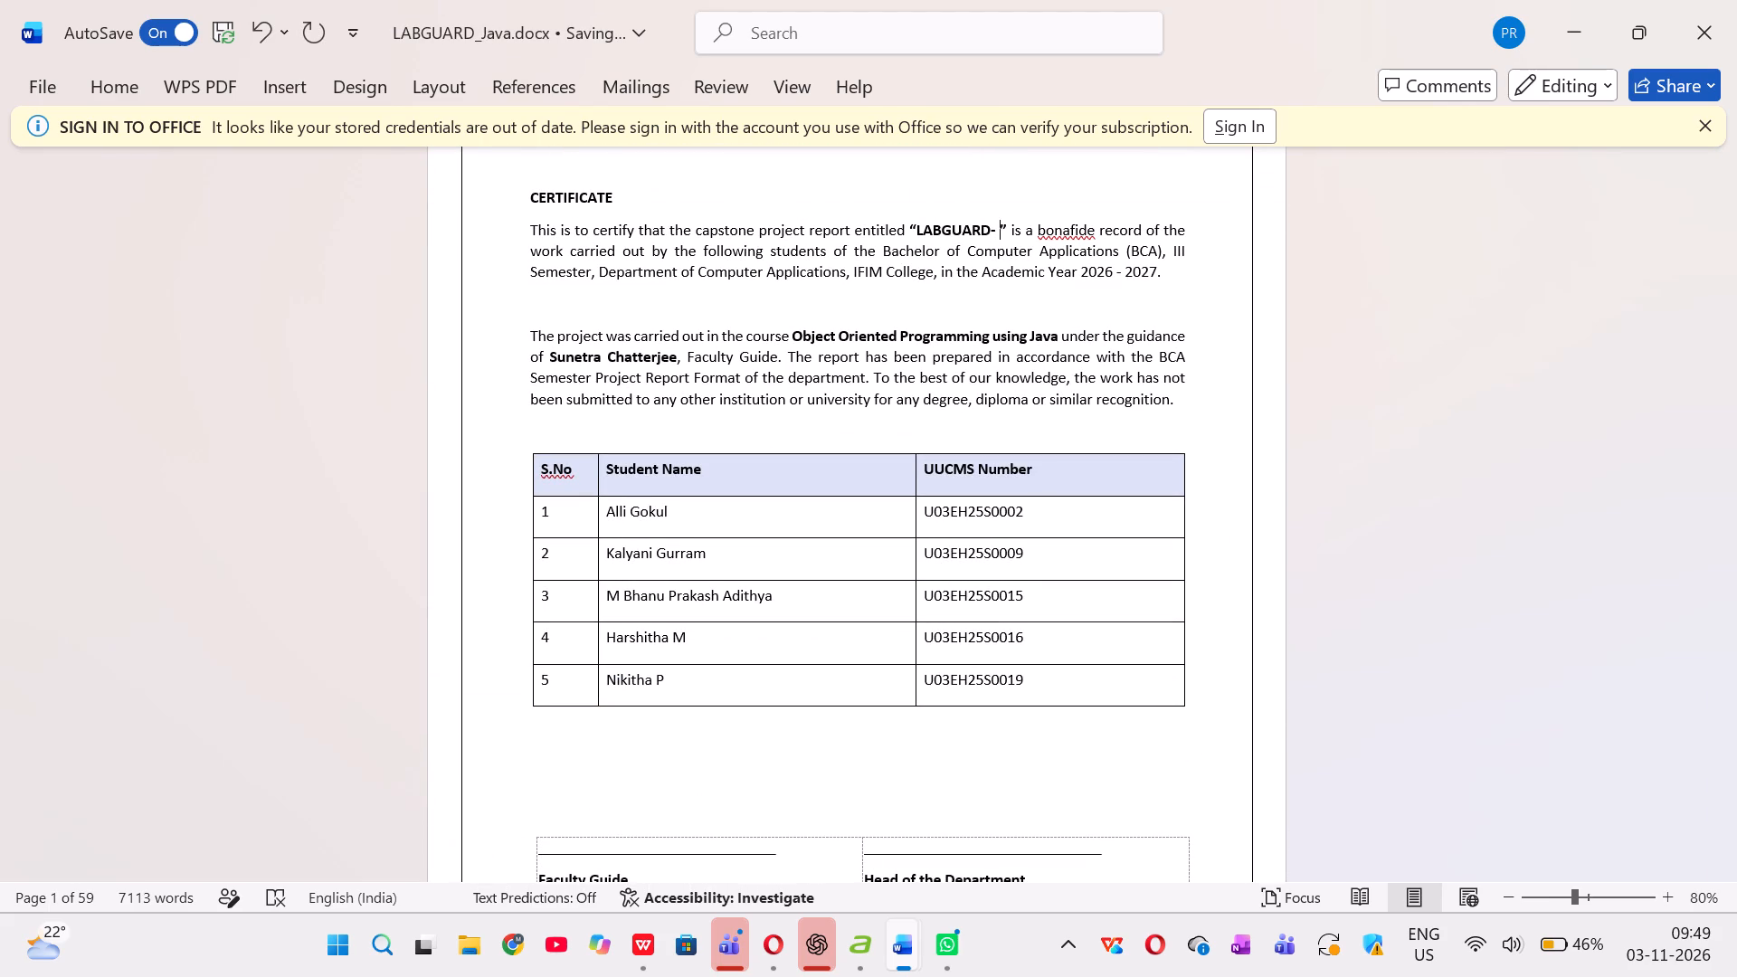
key("shift+c")
key("BackSpace")
key("v")
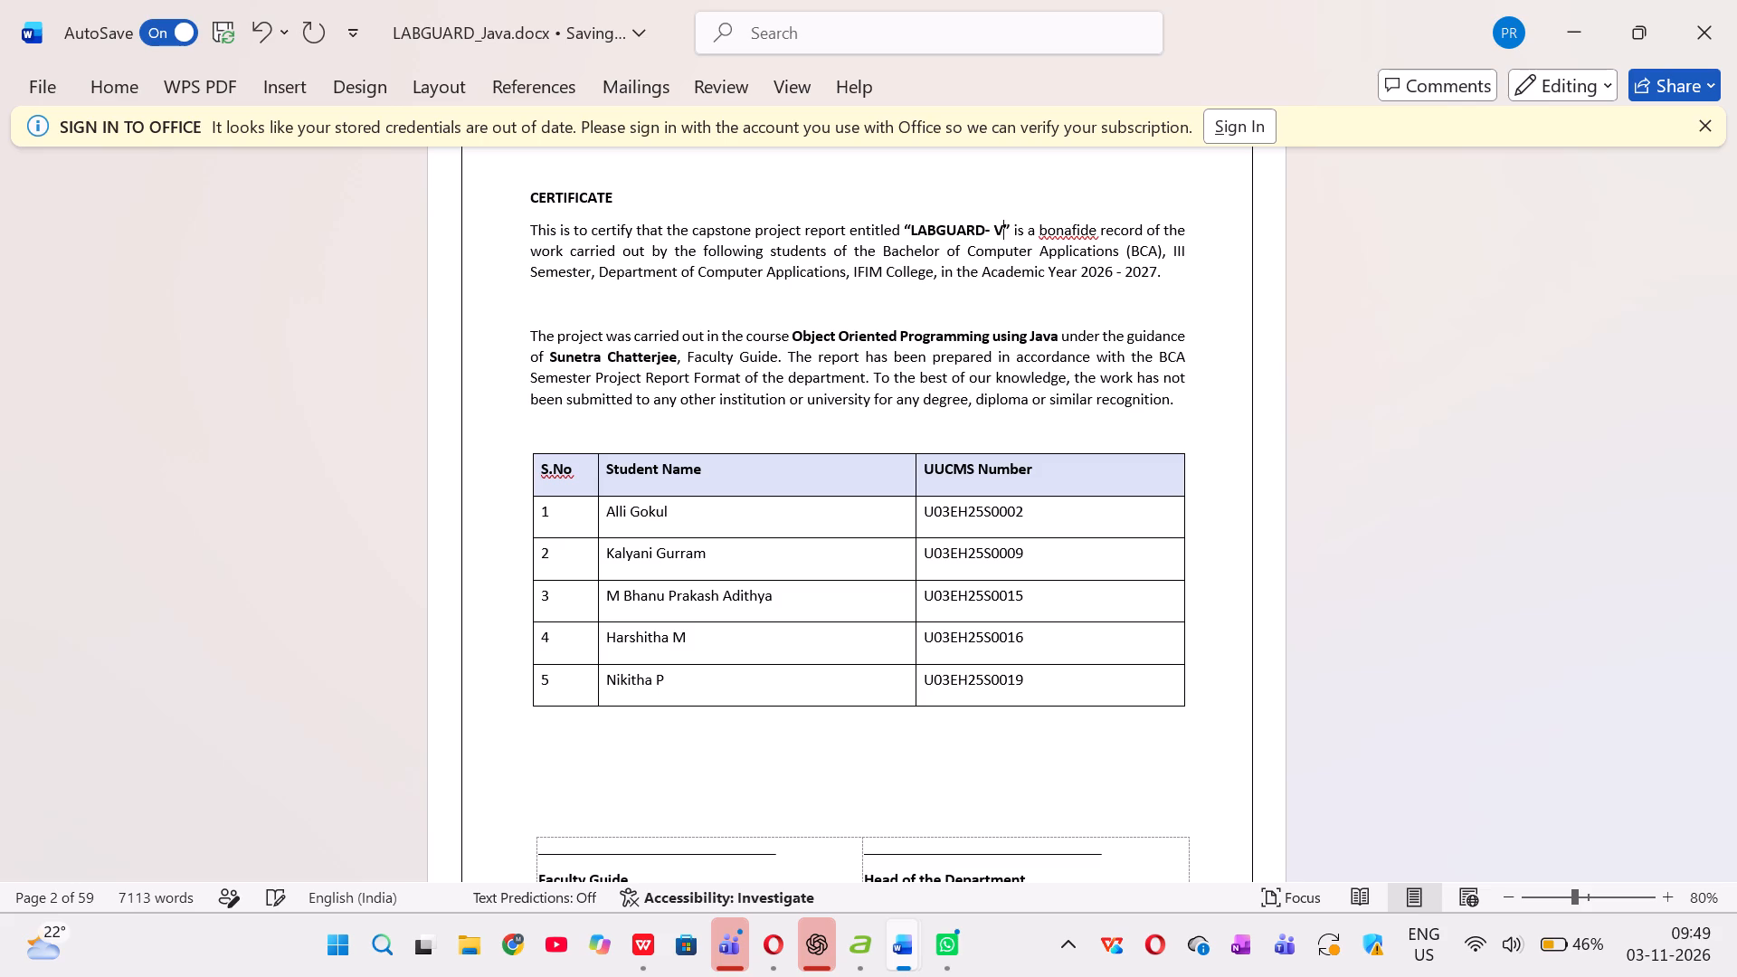
key("BackSpace")
type("COMPUTER LAB i")
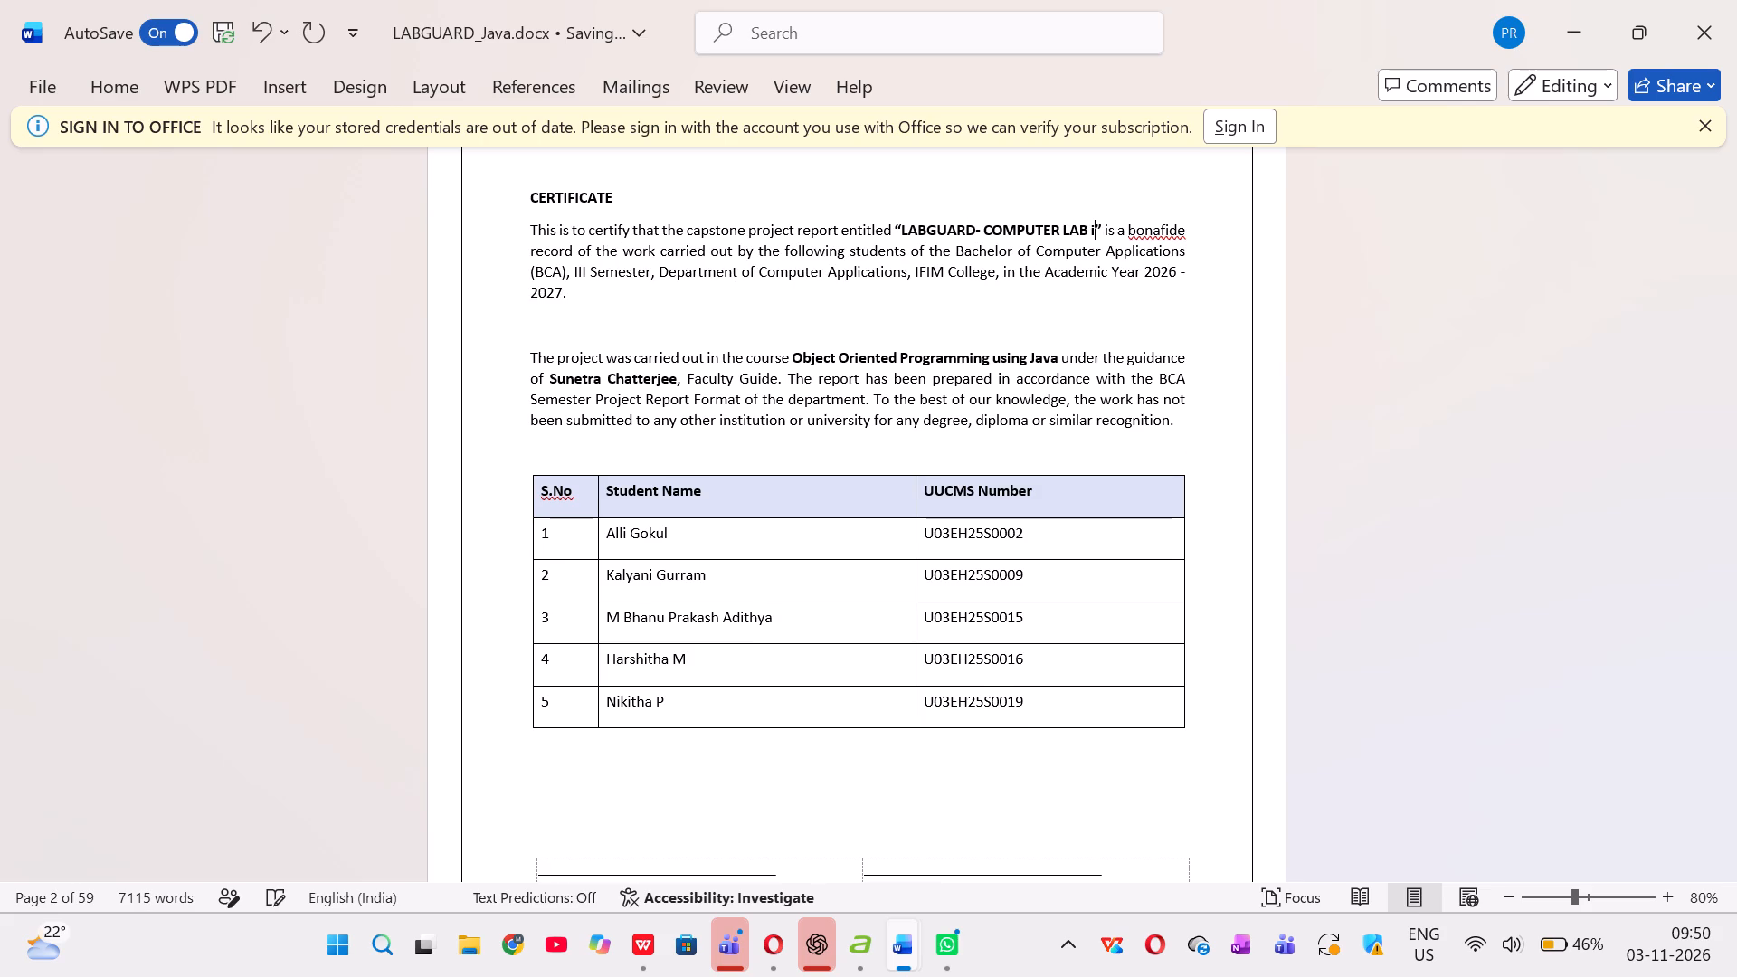
key("BackSpace")
type("INCIDENT")
key("space")
type("MONITOR")
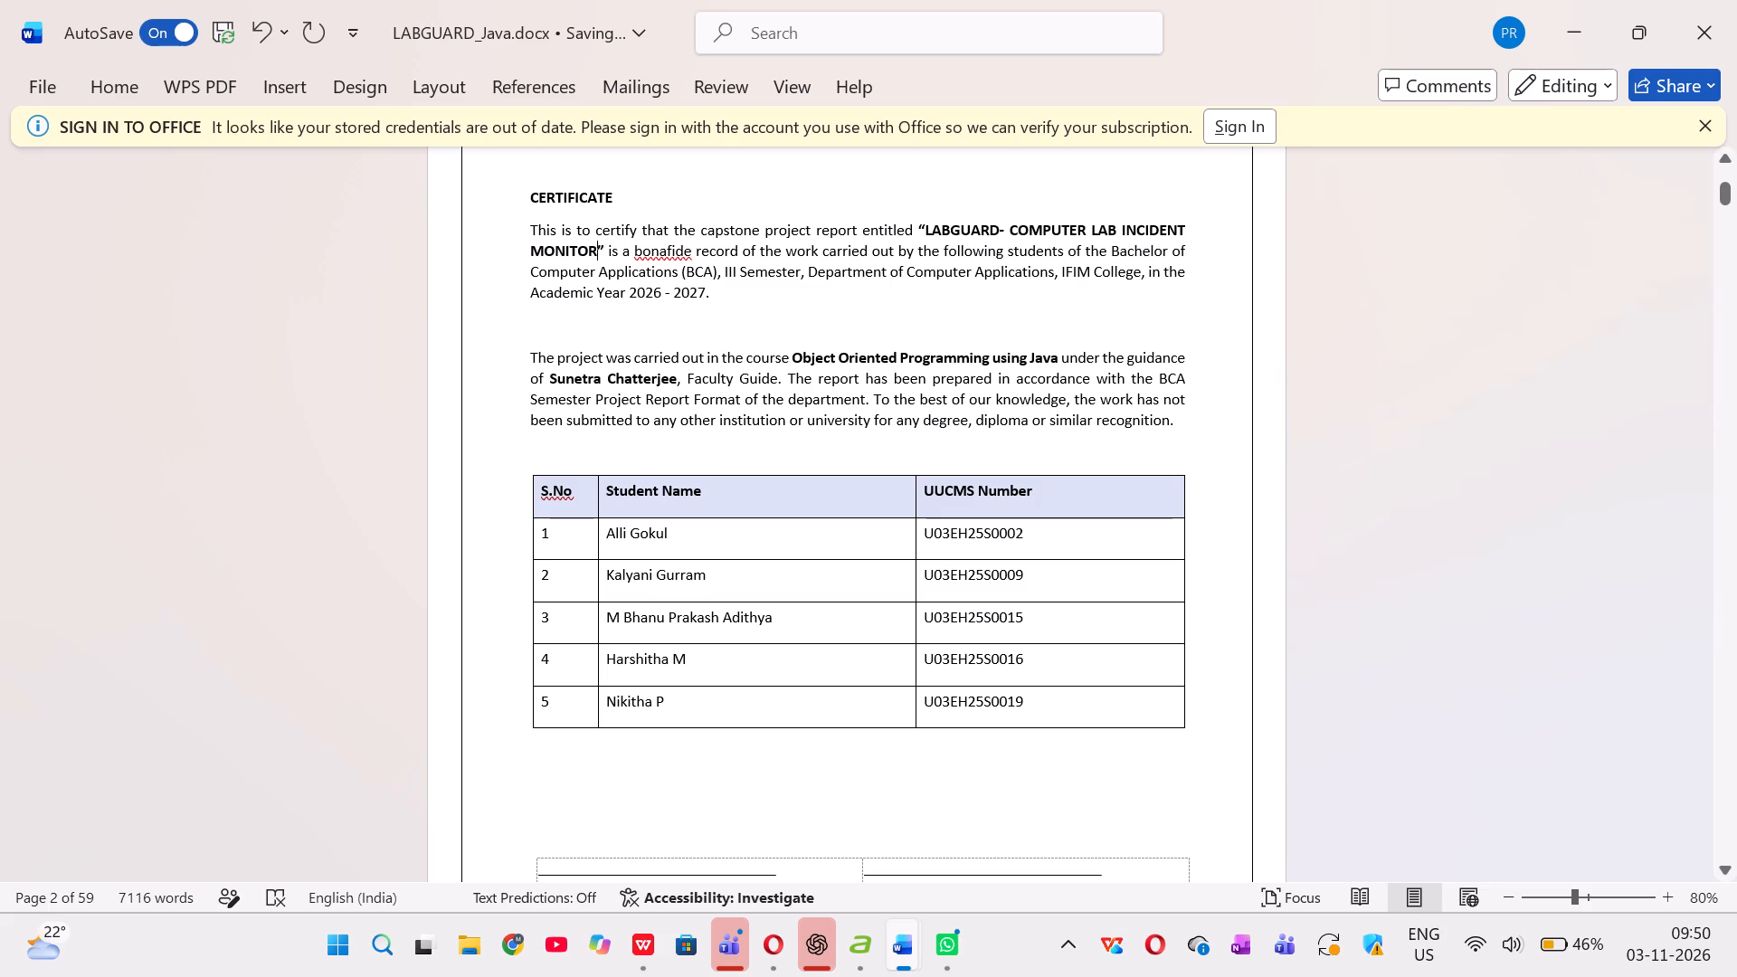
Add the title "Dr." in bold before the faculty guide's name in the certificate's second paragraph.
left_click(547, 384)
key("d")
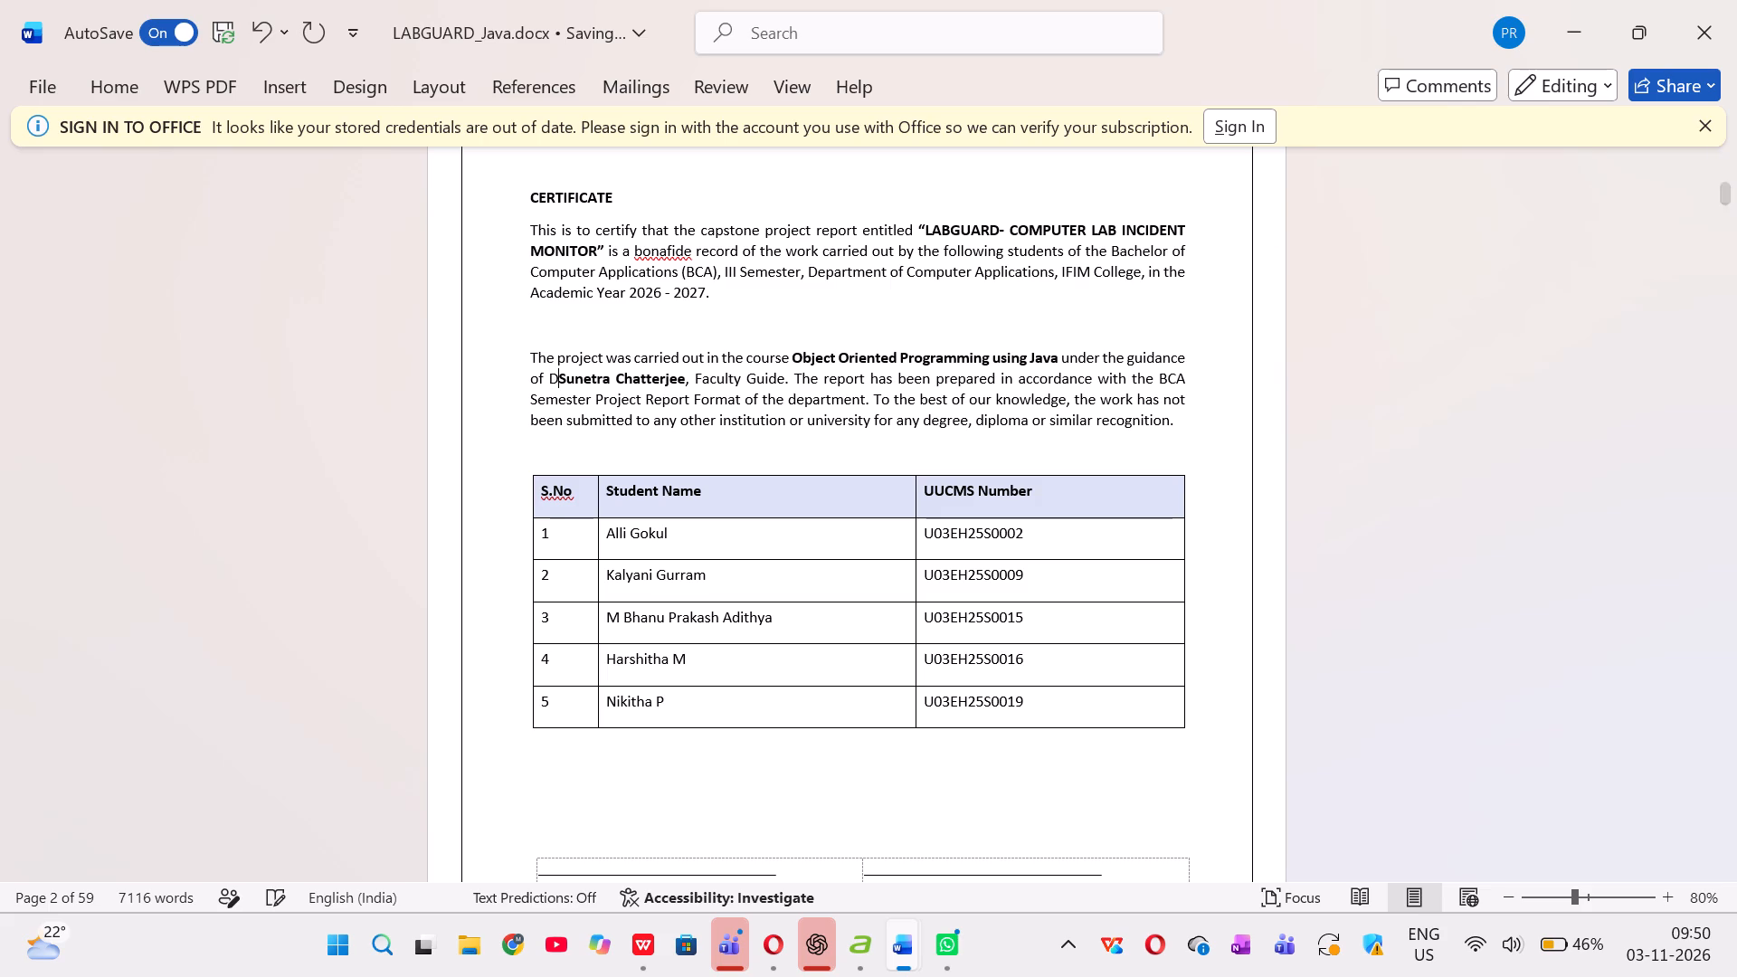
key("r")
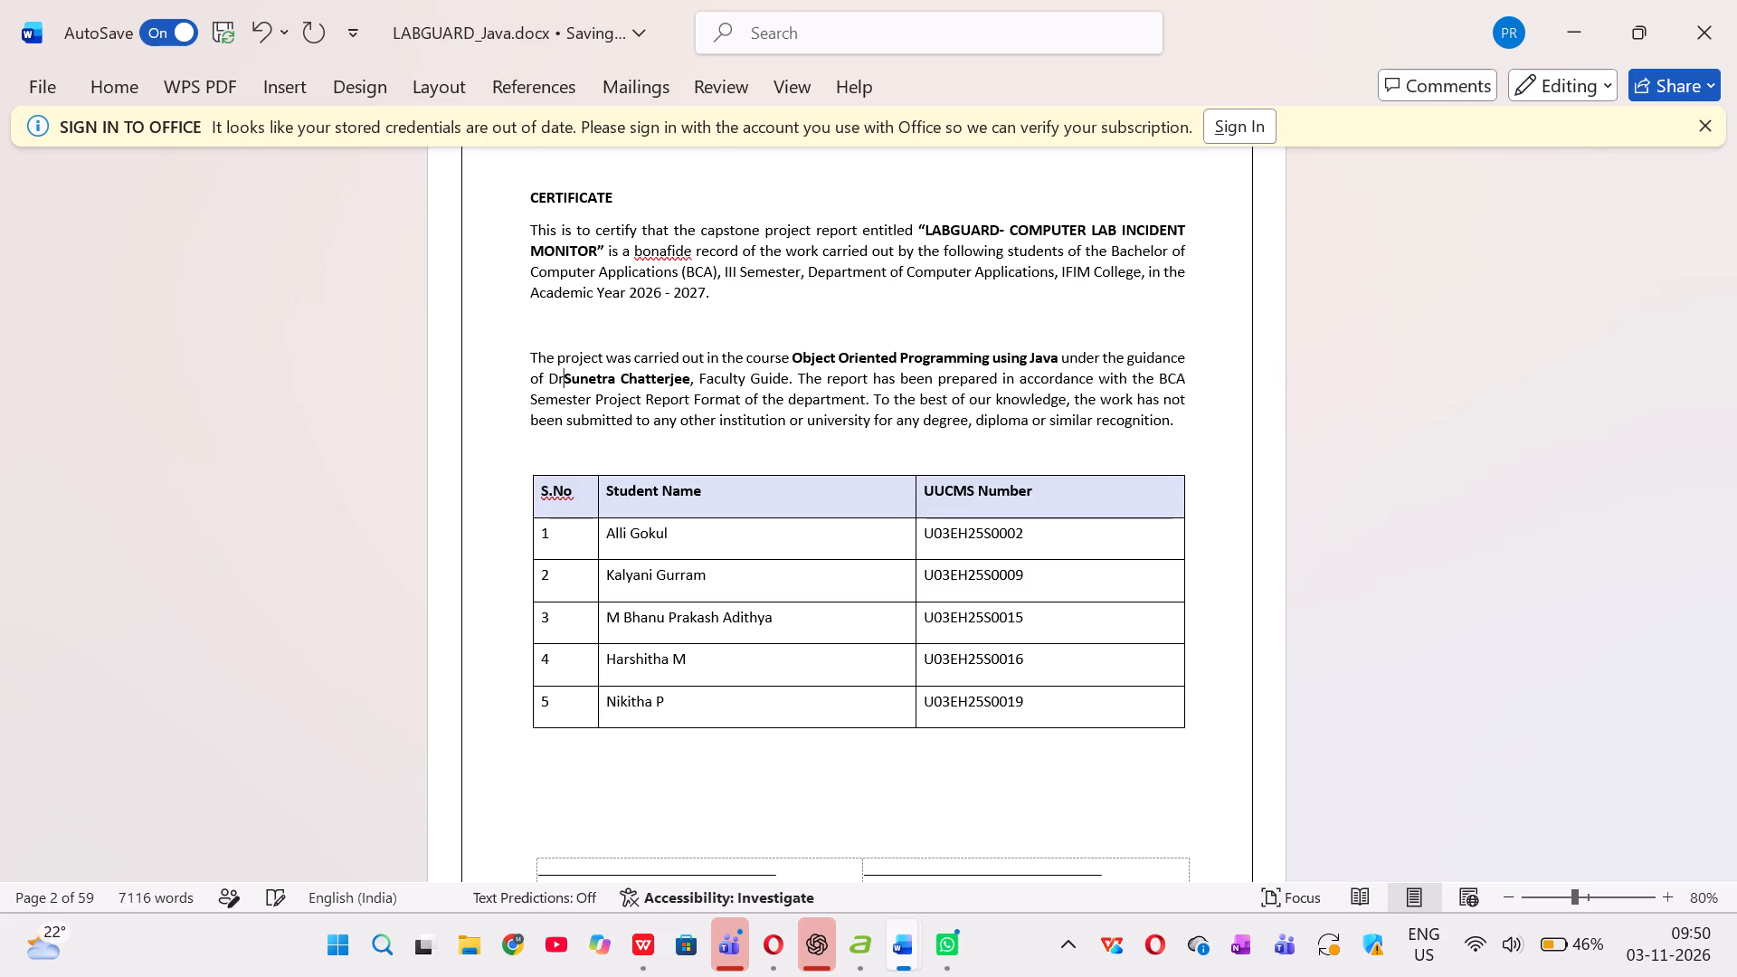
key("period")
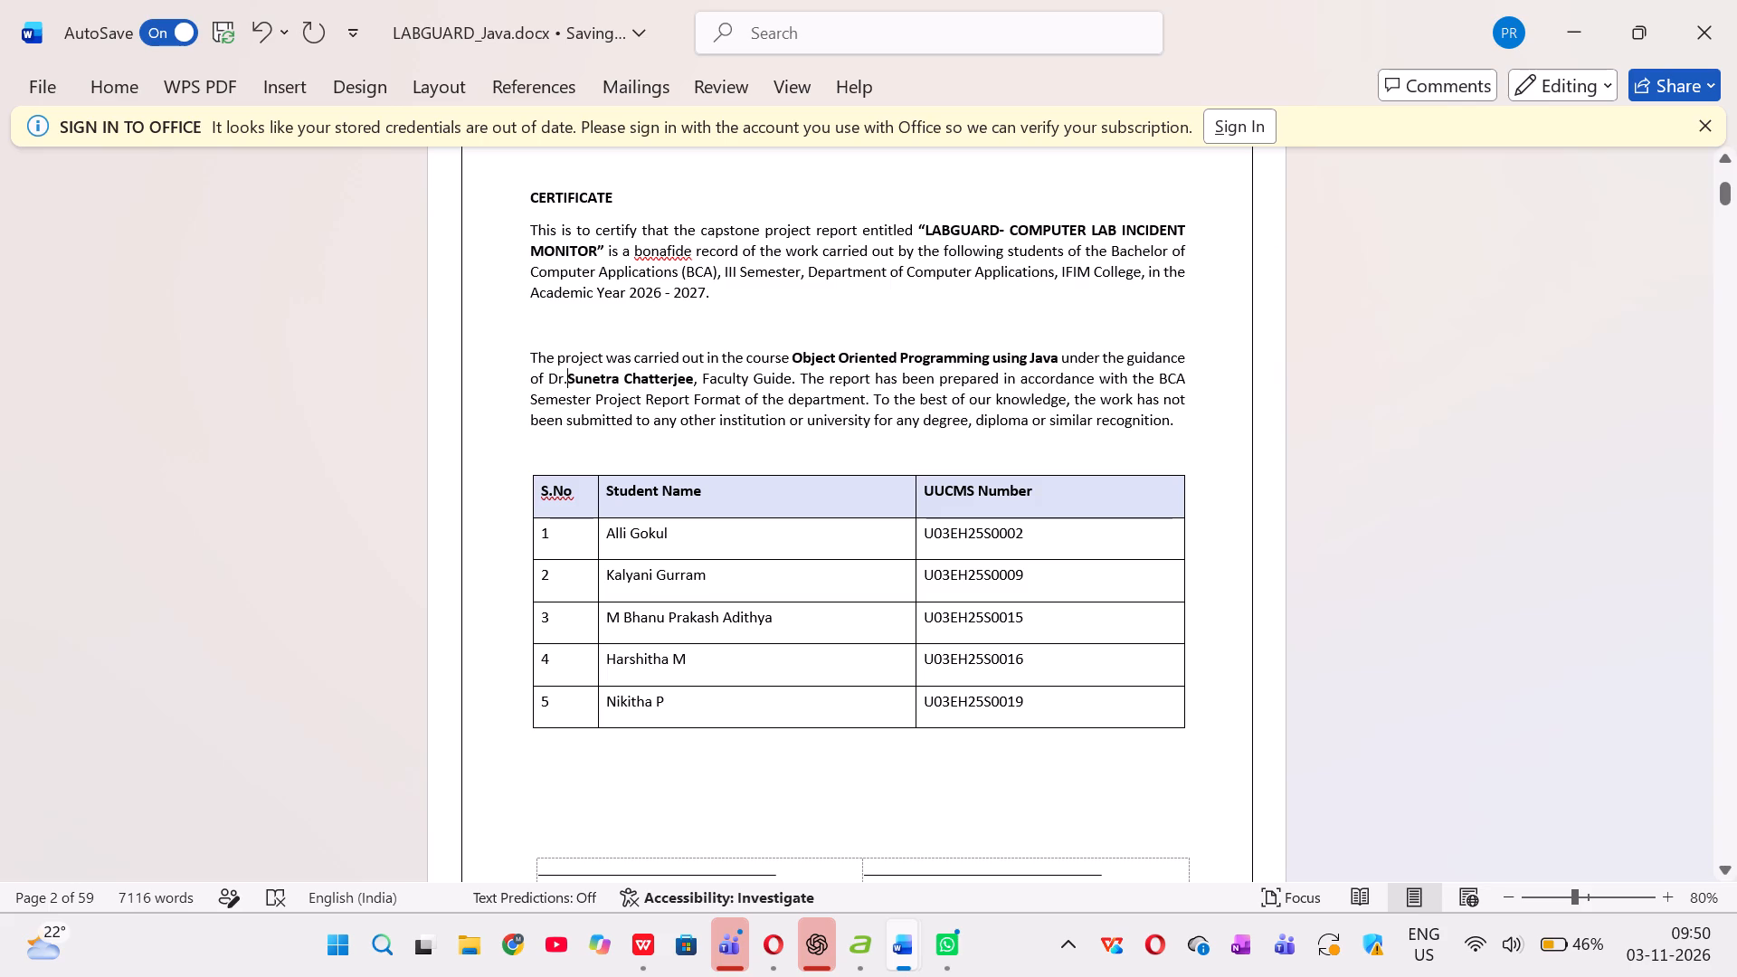
left_click_drag(548, 379, 568, 379)
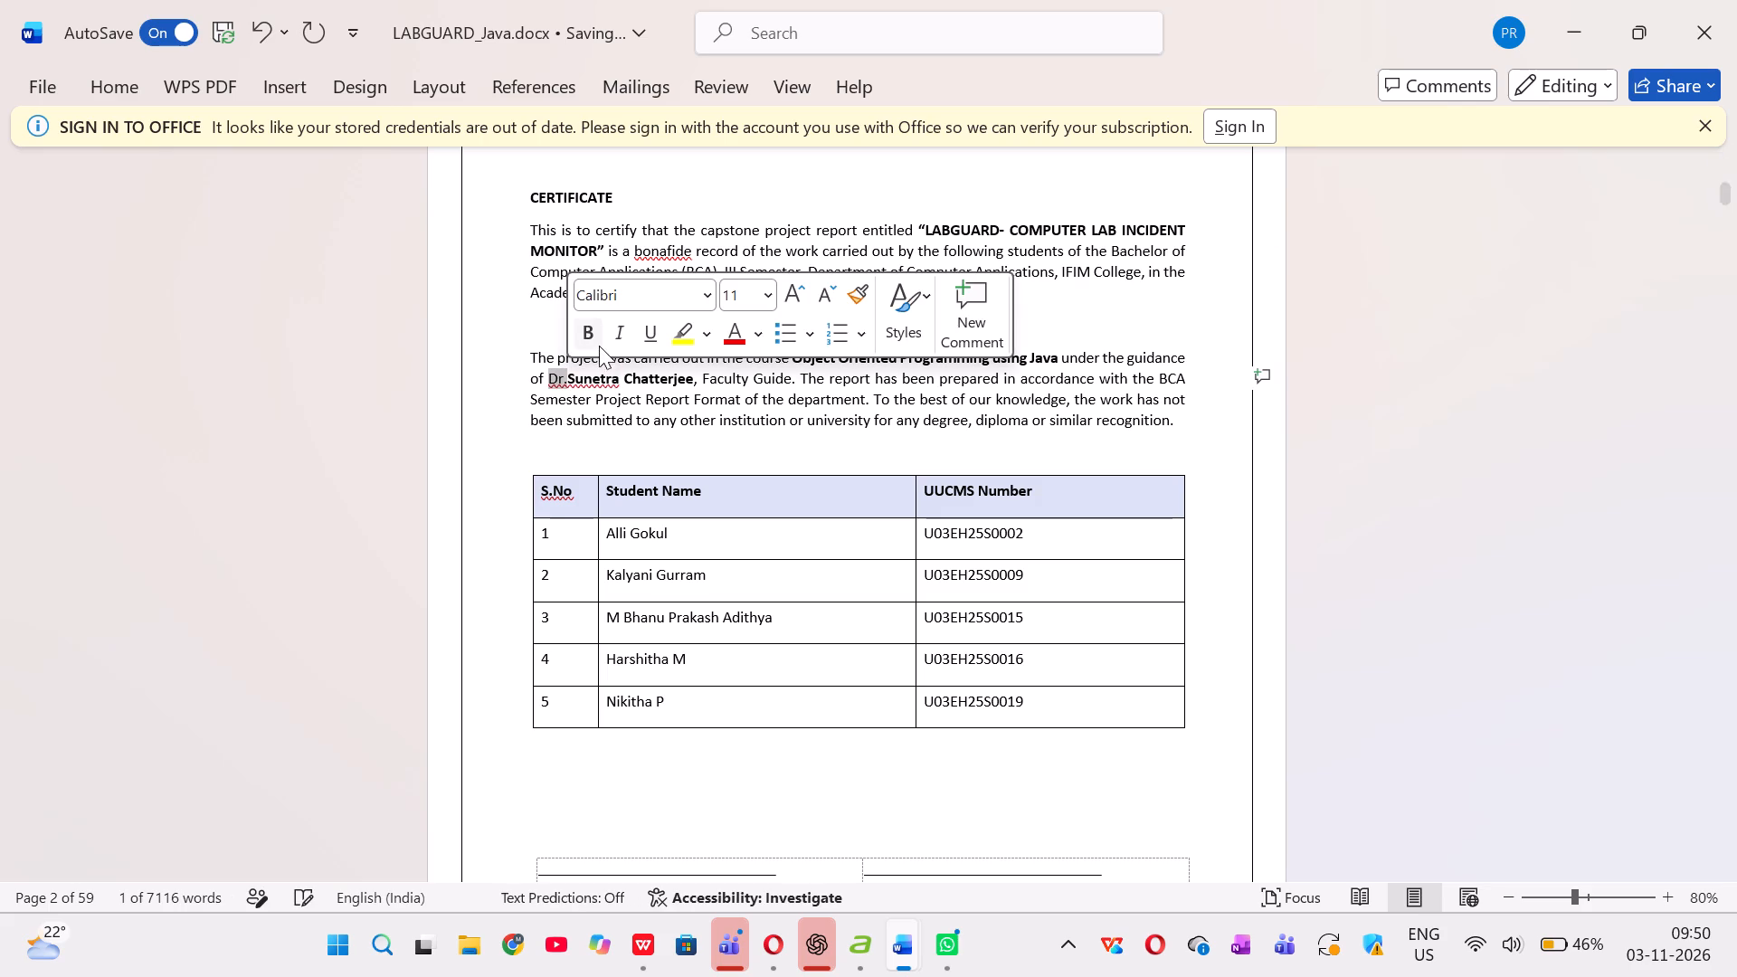
left_click(597, 340)
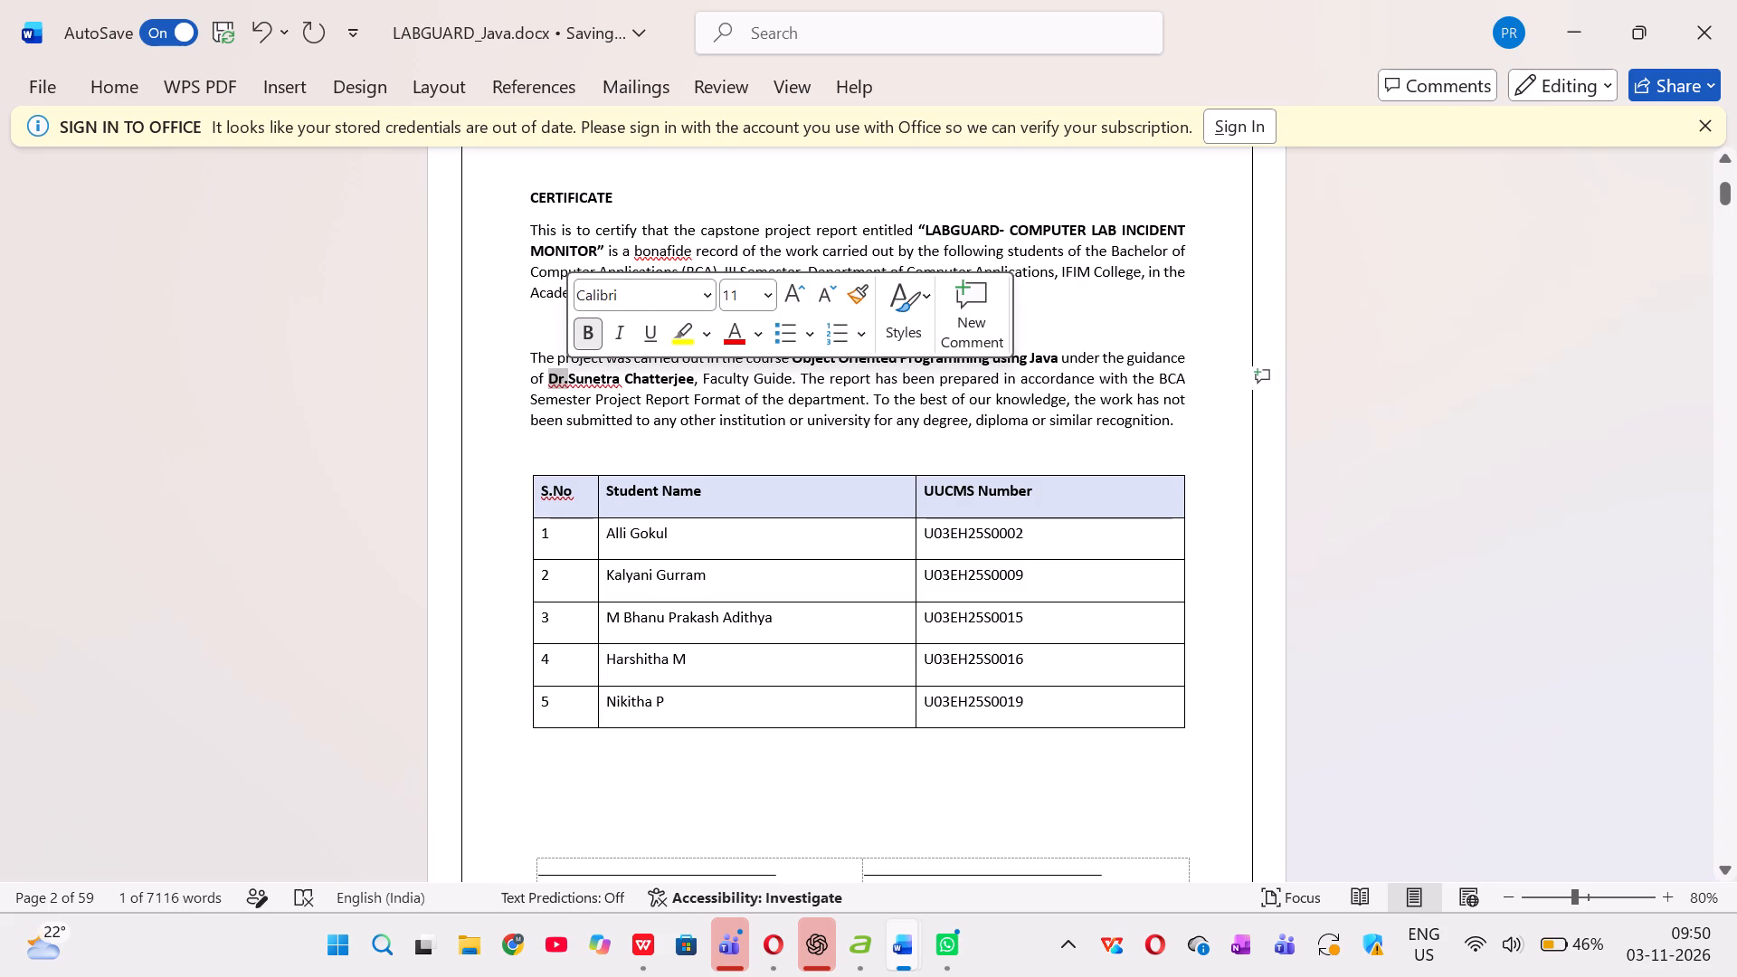
Move the CERTIFICATE heading and the first three lines of its opening paragraph below the faculty guide paragraph, above the student table.
left_click_drag(492, 268, 532, 216)
left_click_drag(532, 216, 738, 425)
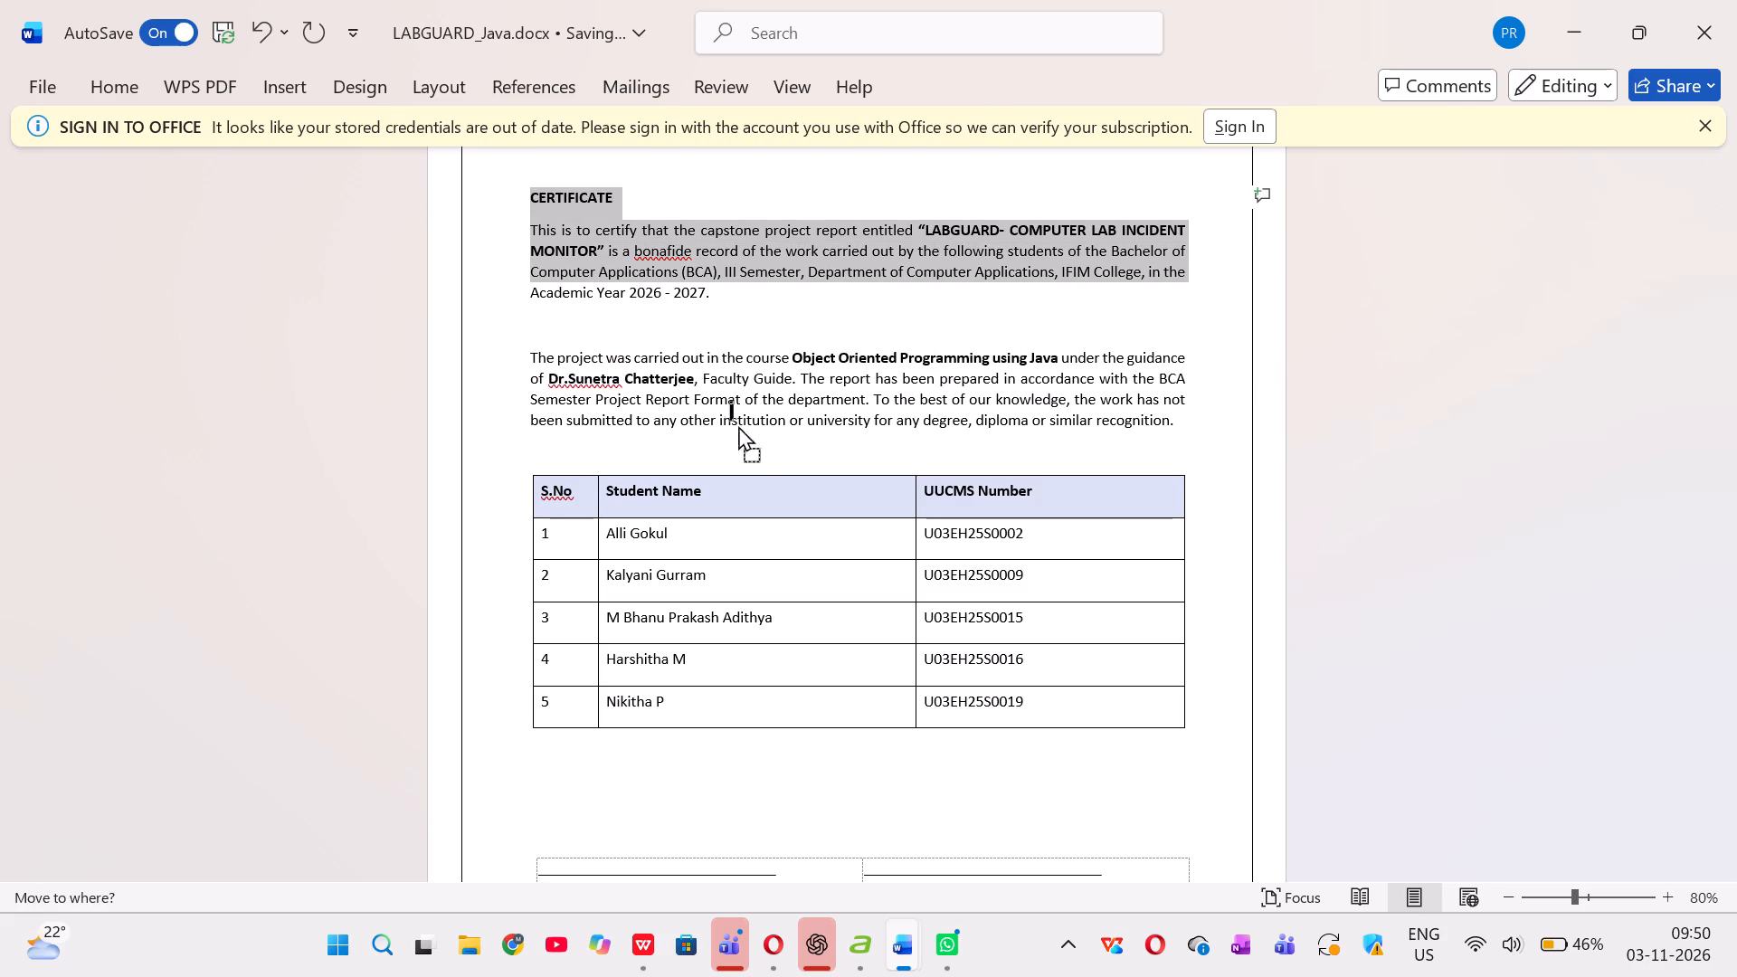
left_click_drag(738, 425, 750, 443)
left_click(491, 234)
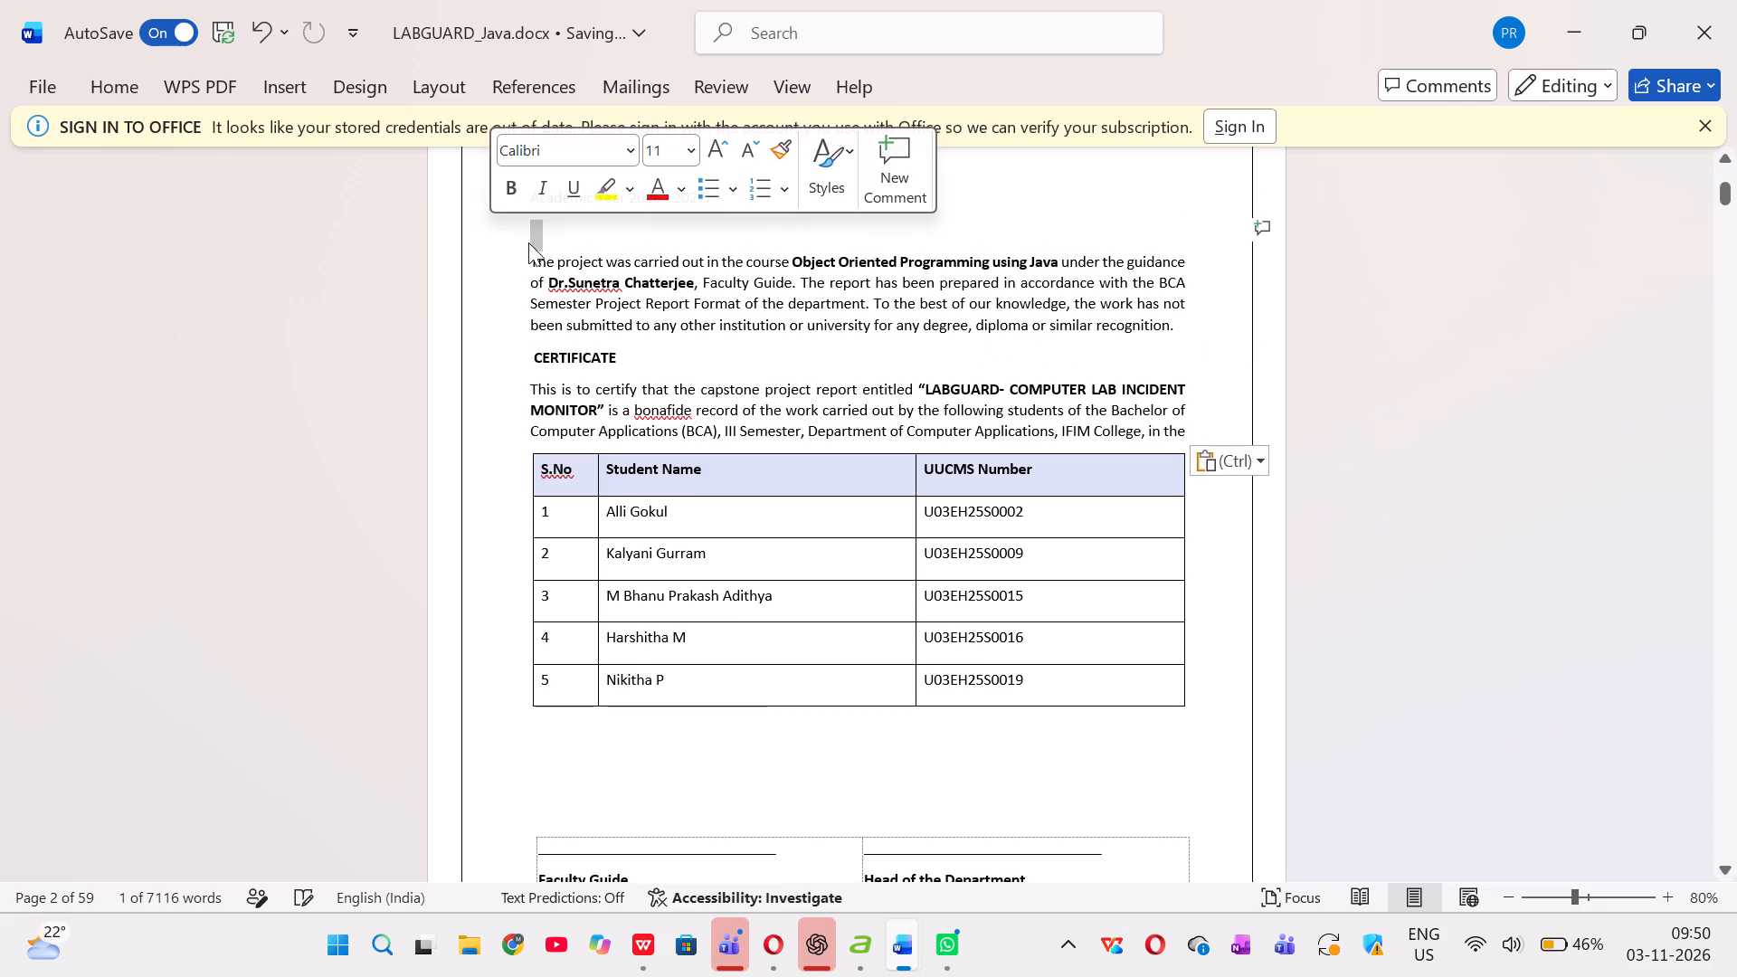
scroll(522, 256, "up", 6)
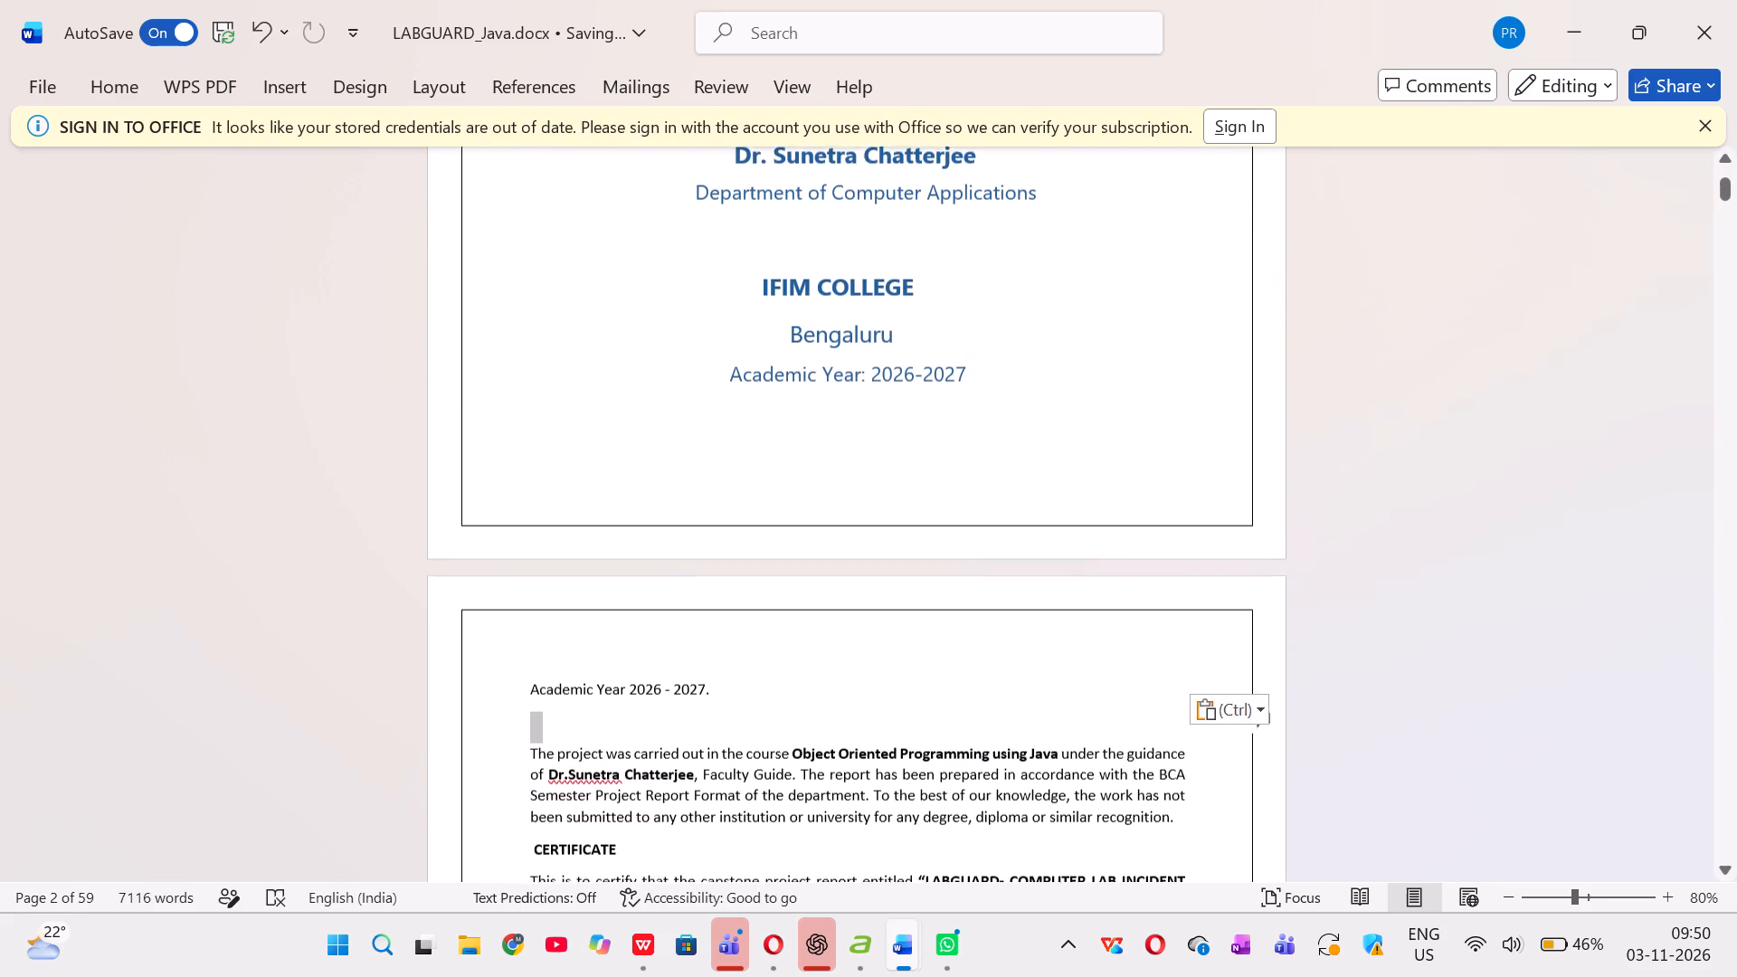
scroll(516, 492, "down", 1)
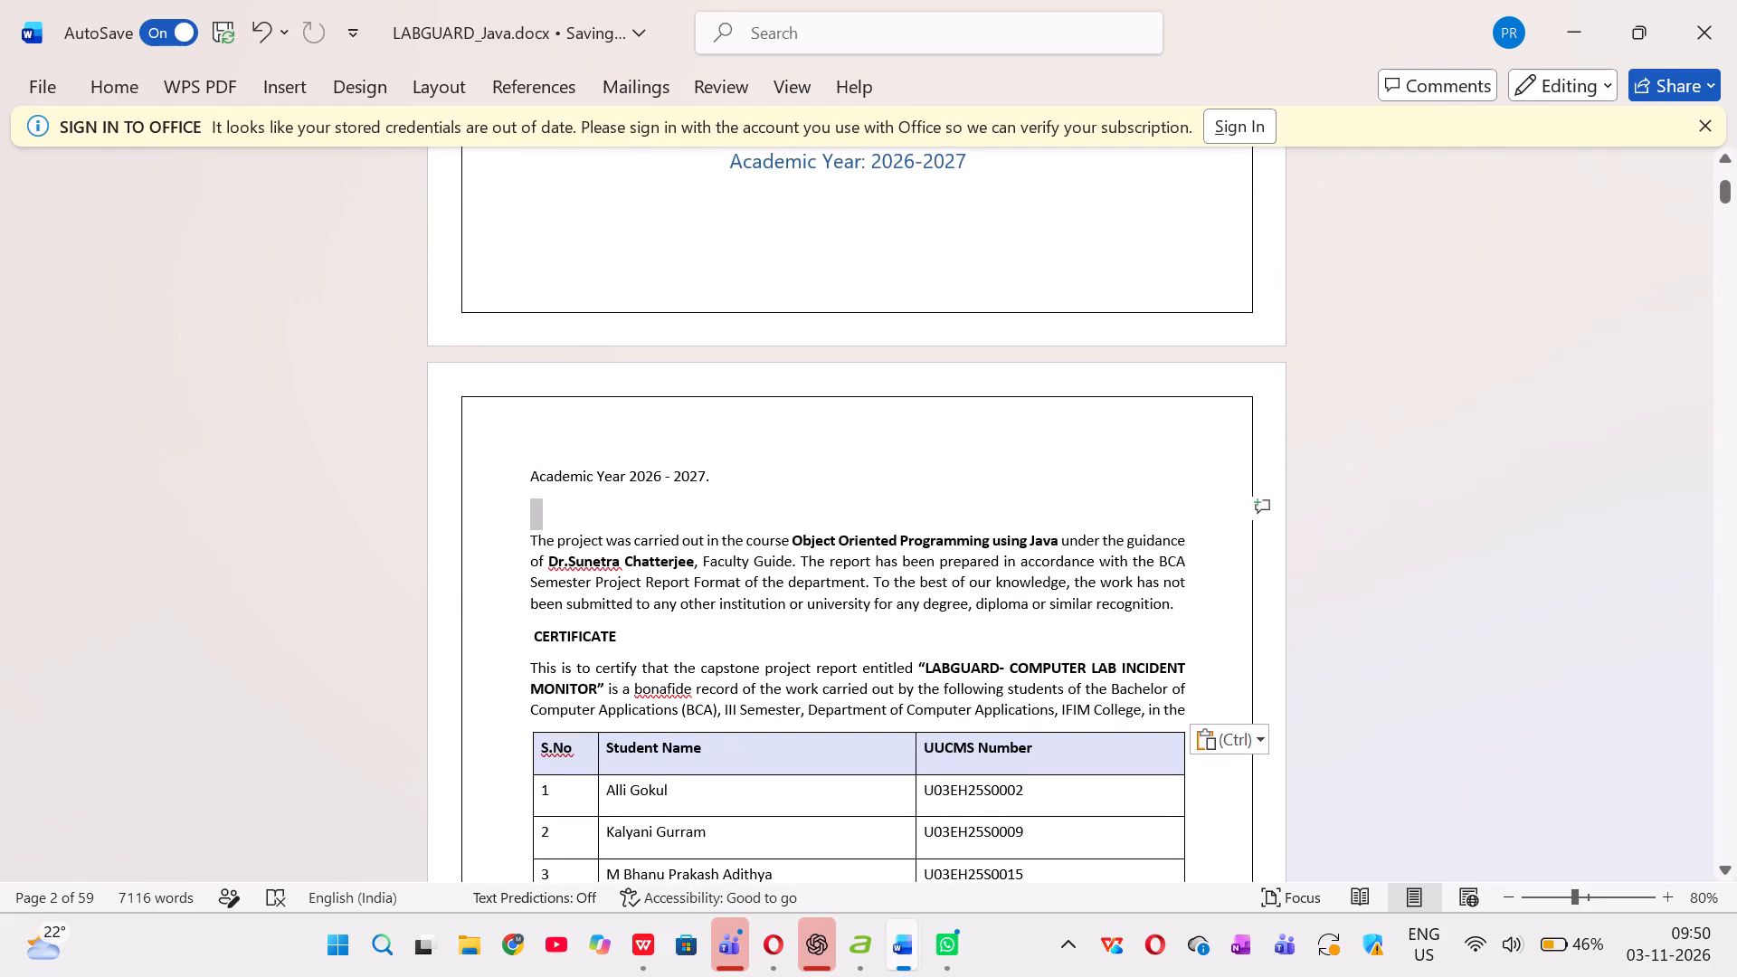
Undo the accidental move of the CERTIFICATE heading and opening paragraph on the certificate page.
left_click_drag(524, 478, 799, 666)
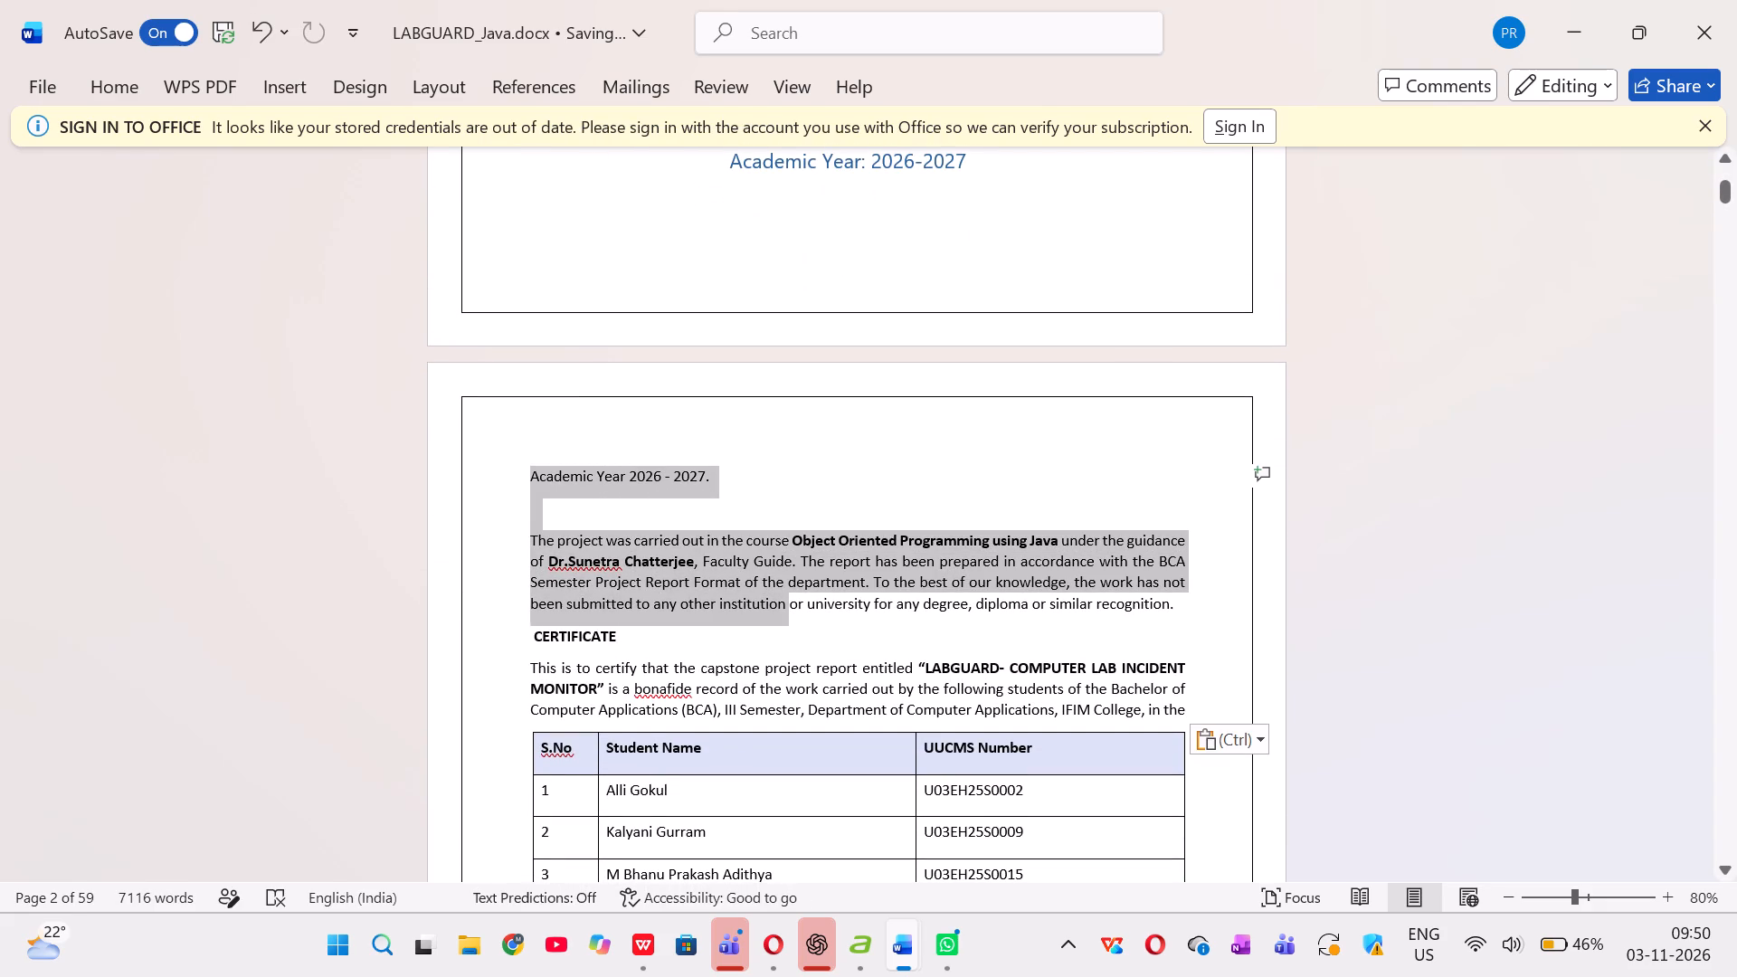
left_click_drag(799, 666, 1127, 758)
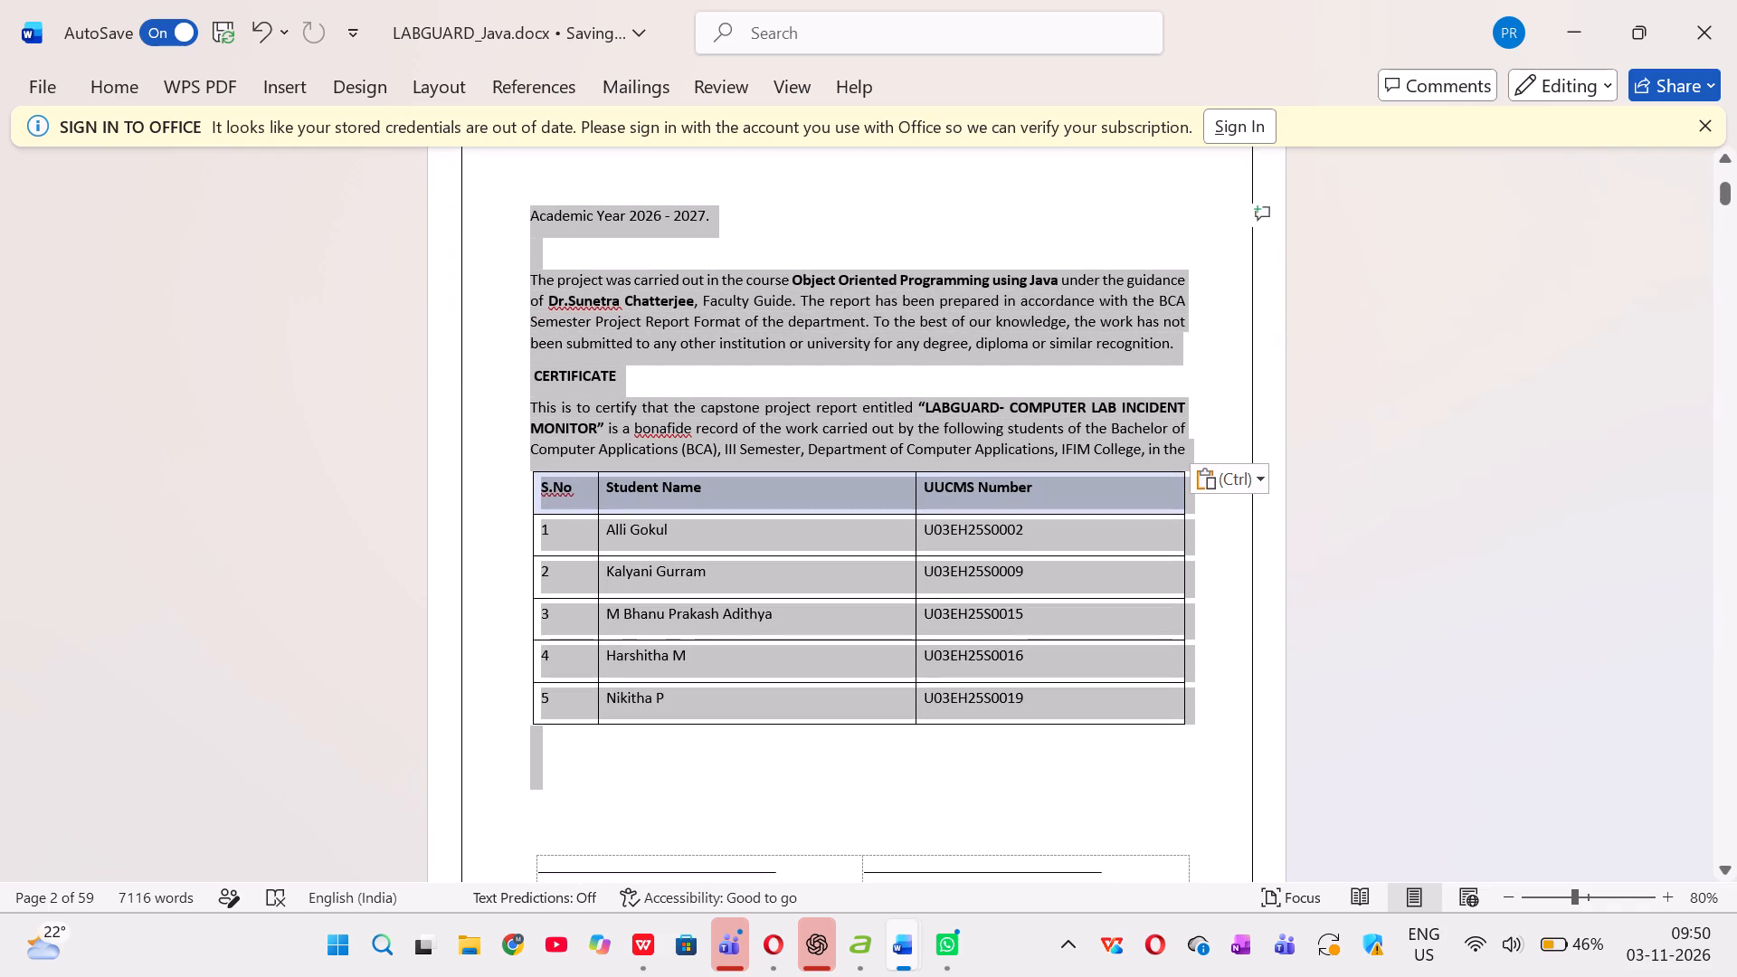
left_click_drag(1127, 758, 1064, 707)
left_click(905, 769)
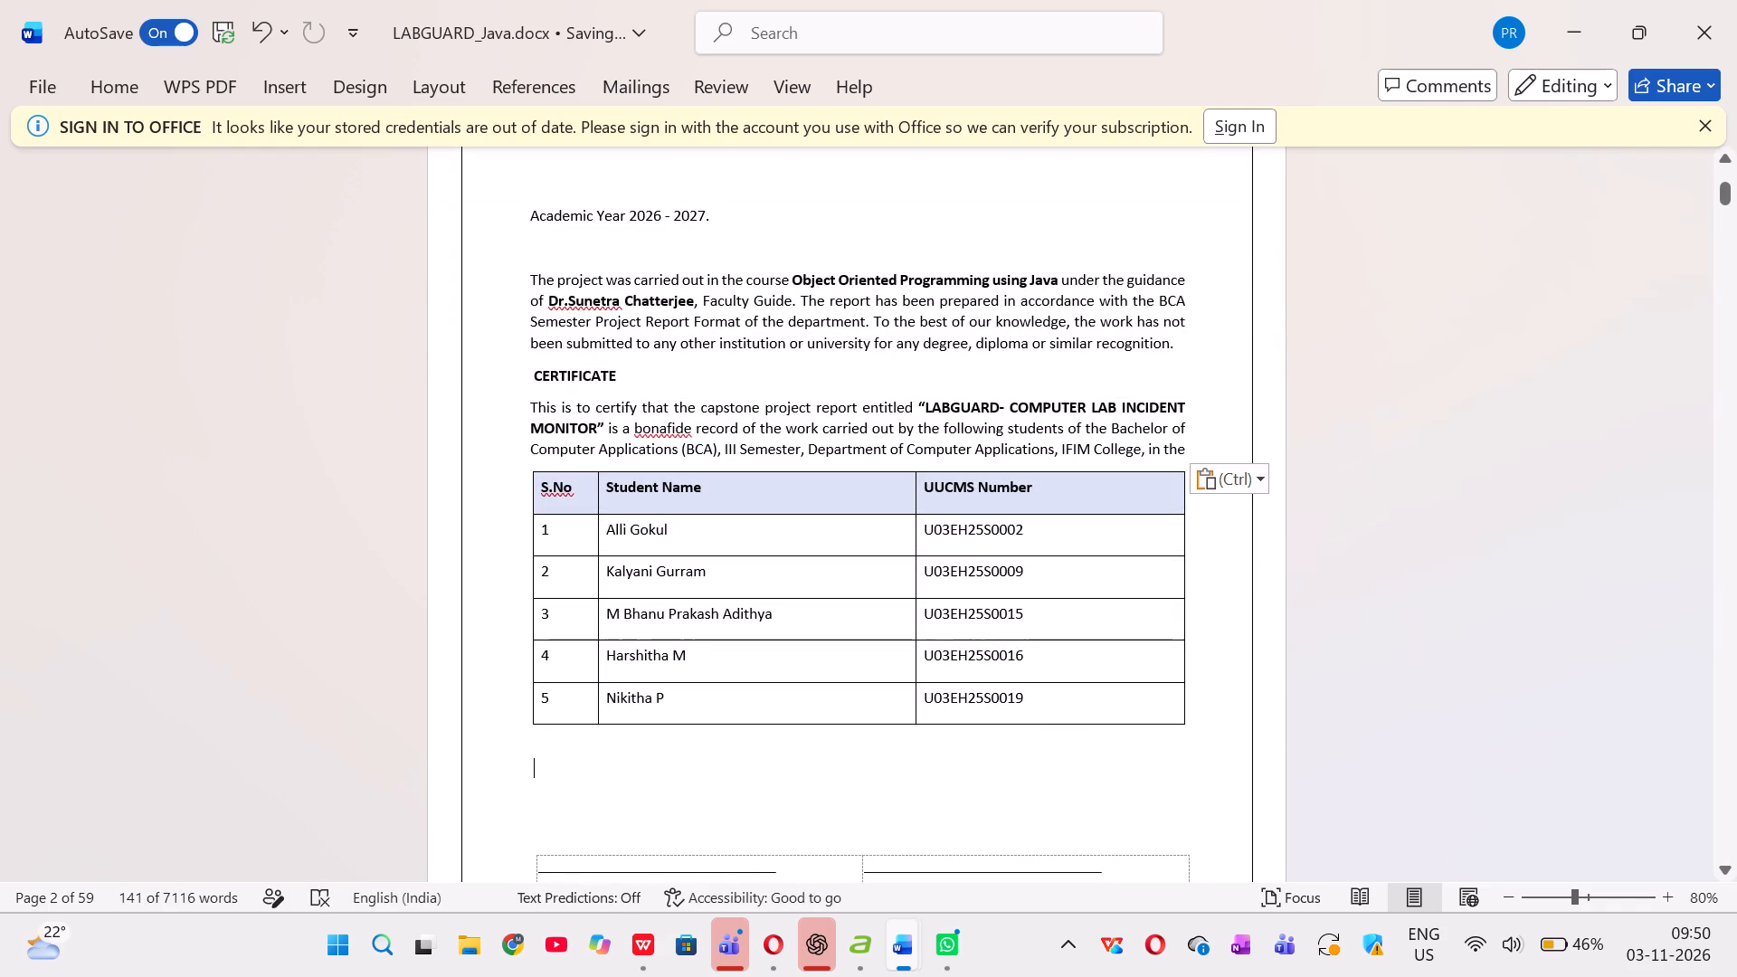
left_click(252, 24)
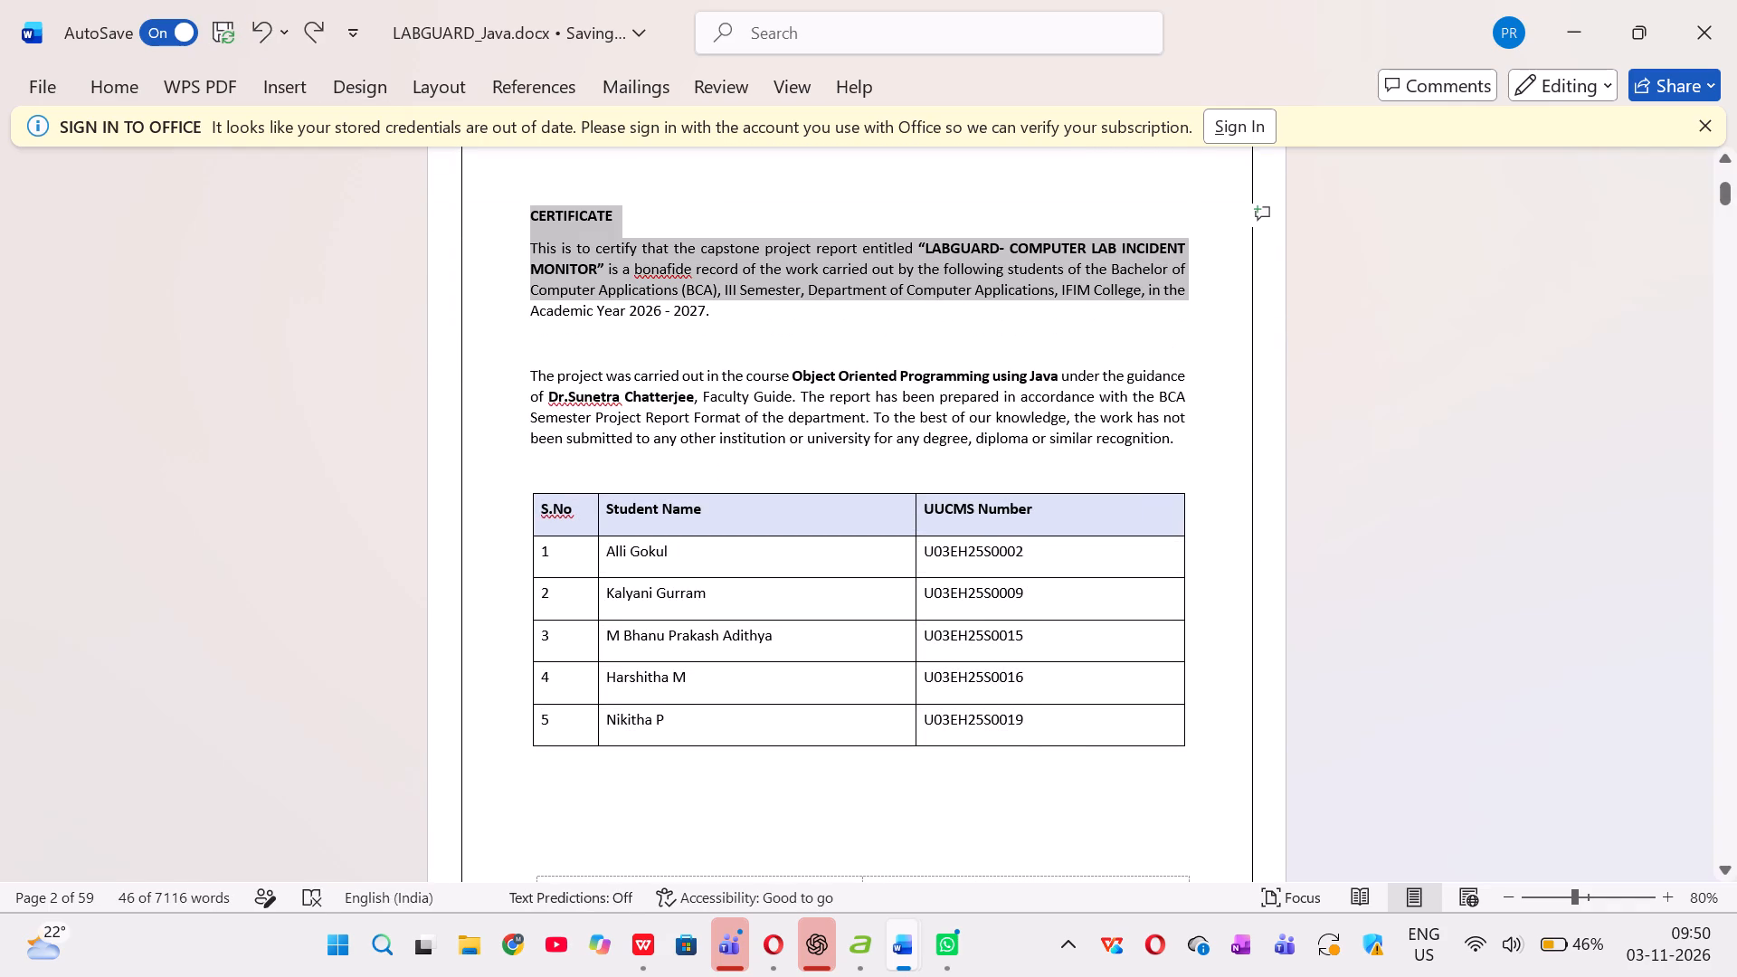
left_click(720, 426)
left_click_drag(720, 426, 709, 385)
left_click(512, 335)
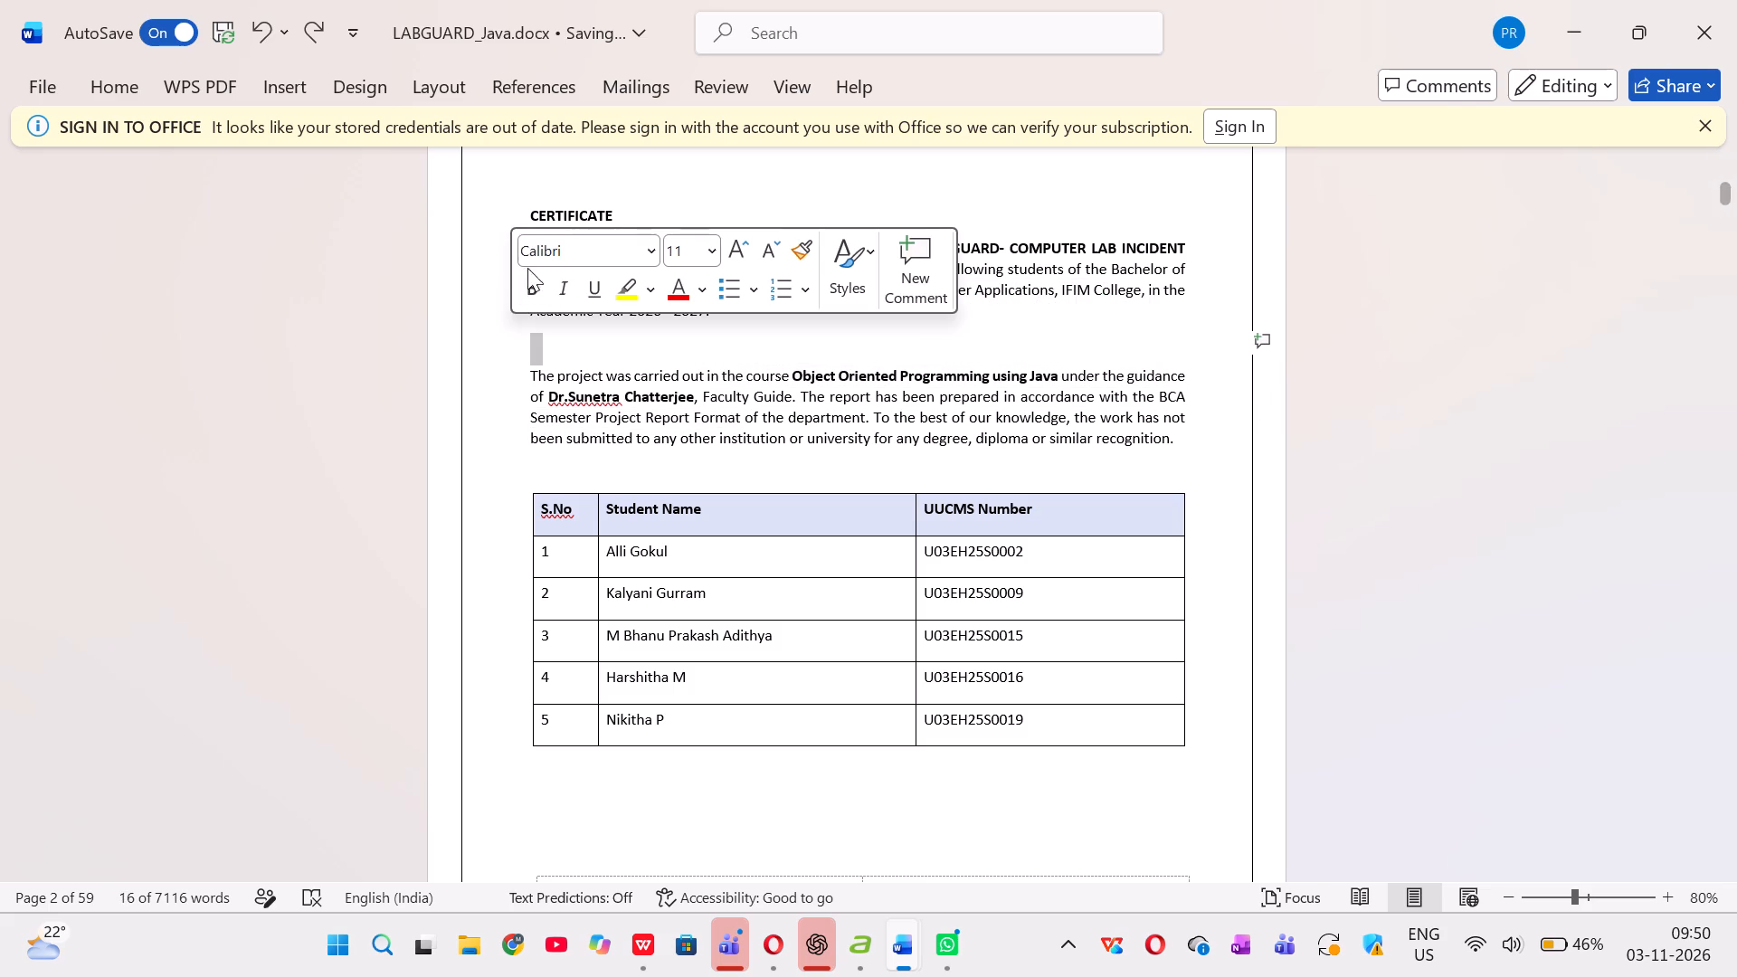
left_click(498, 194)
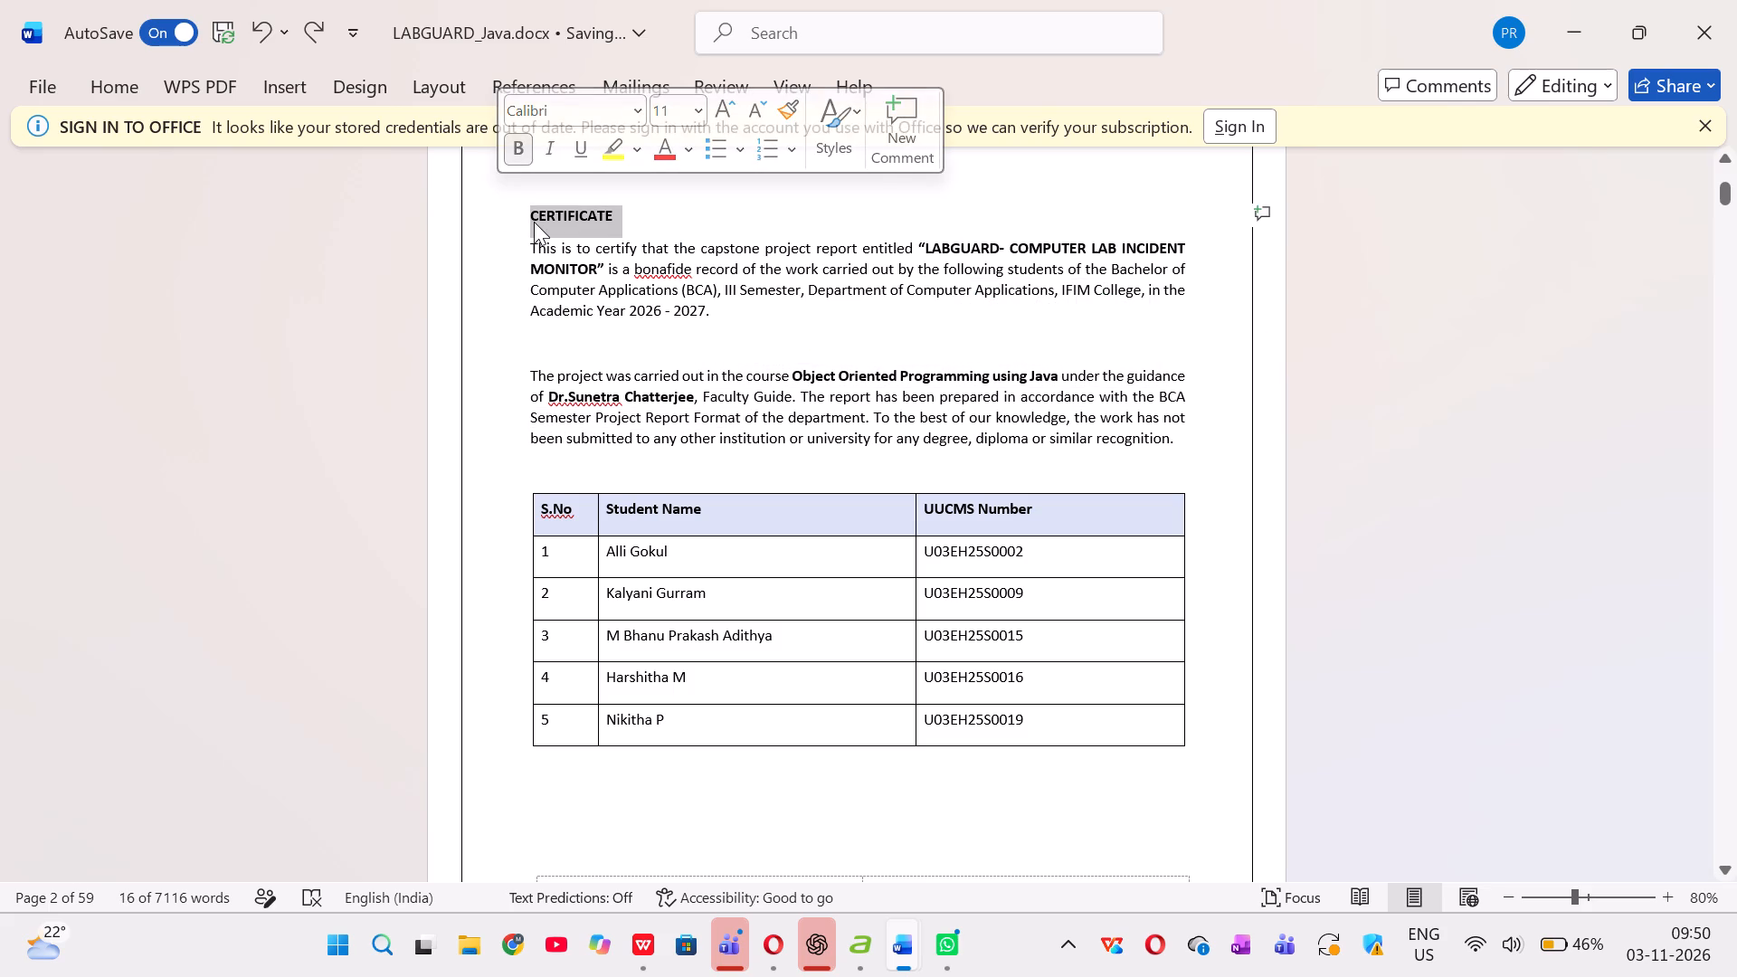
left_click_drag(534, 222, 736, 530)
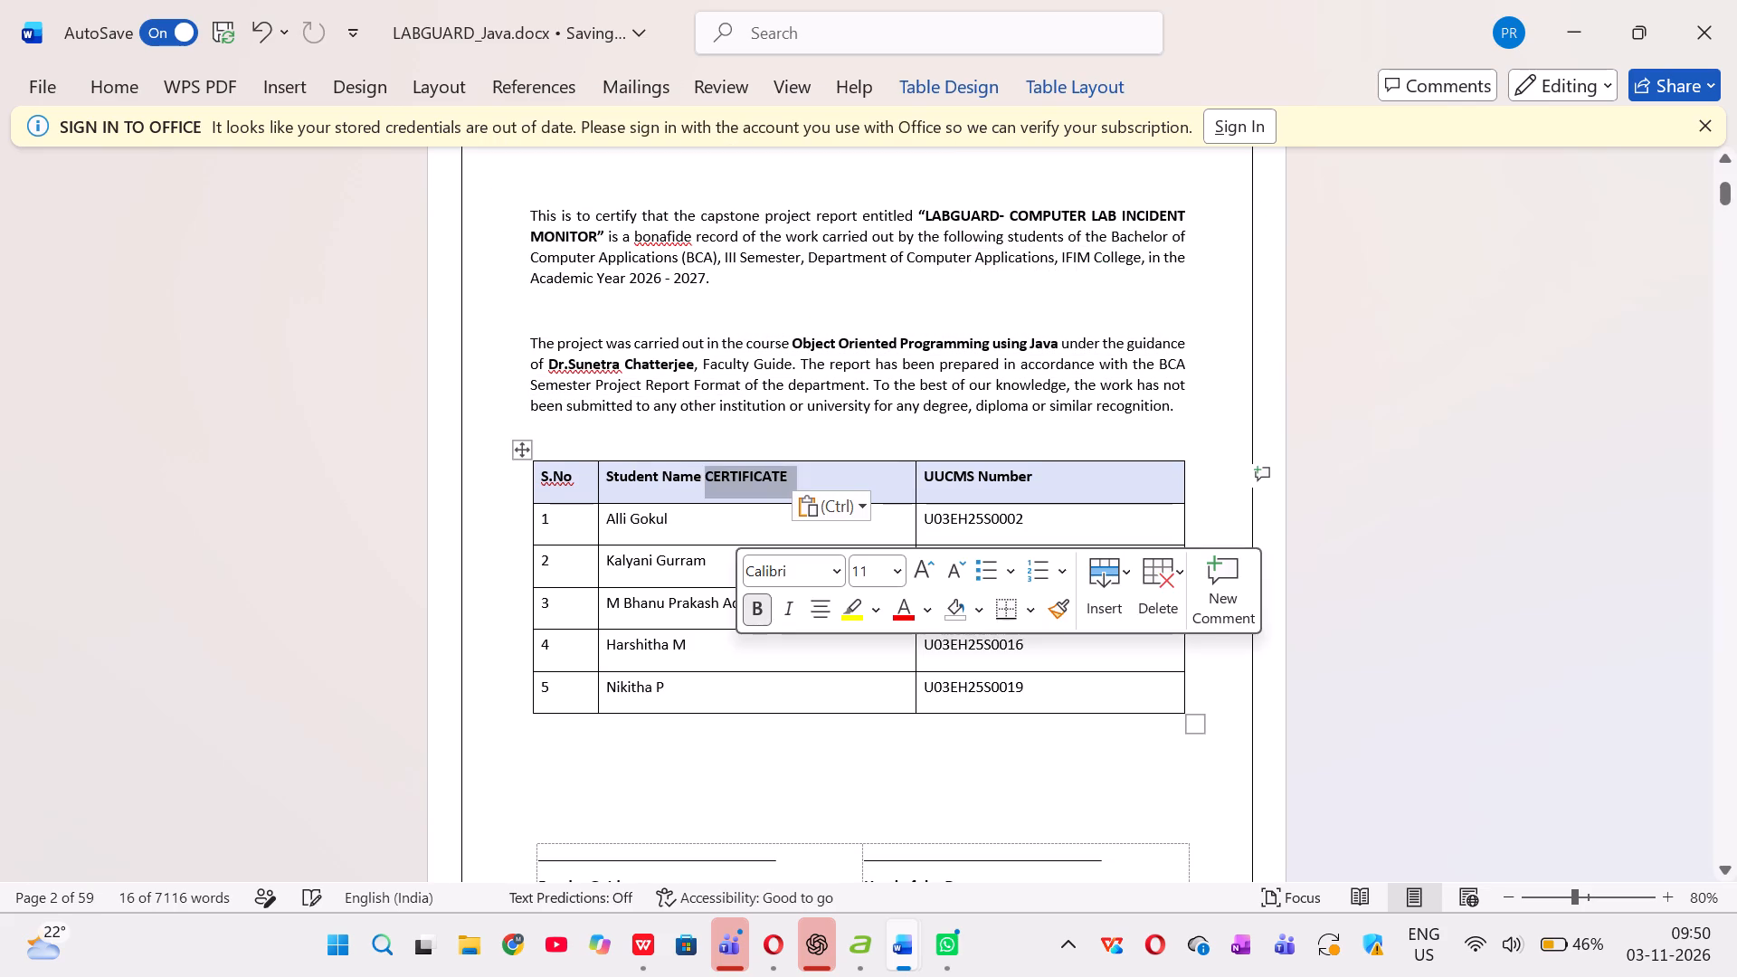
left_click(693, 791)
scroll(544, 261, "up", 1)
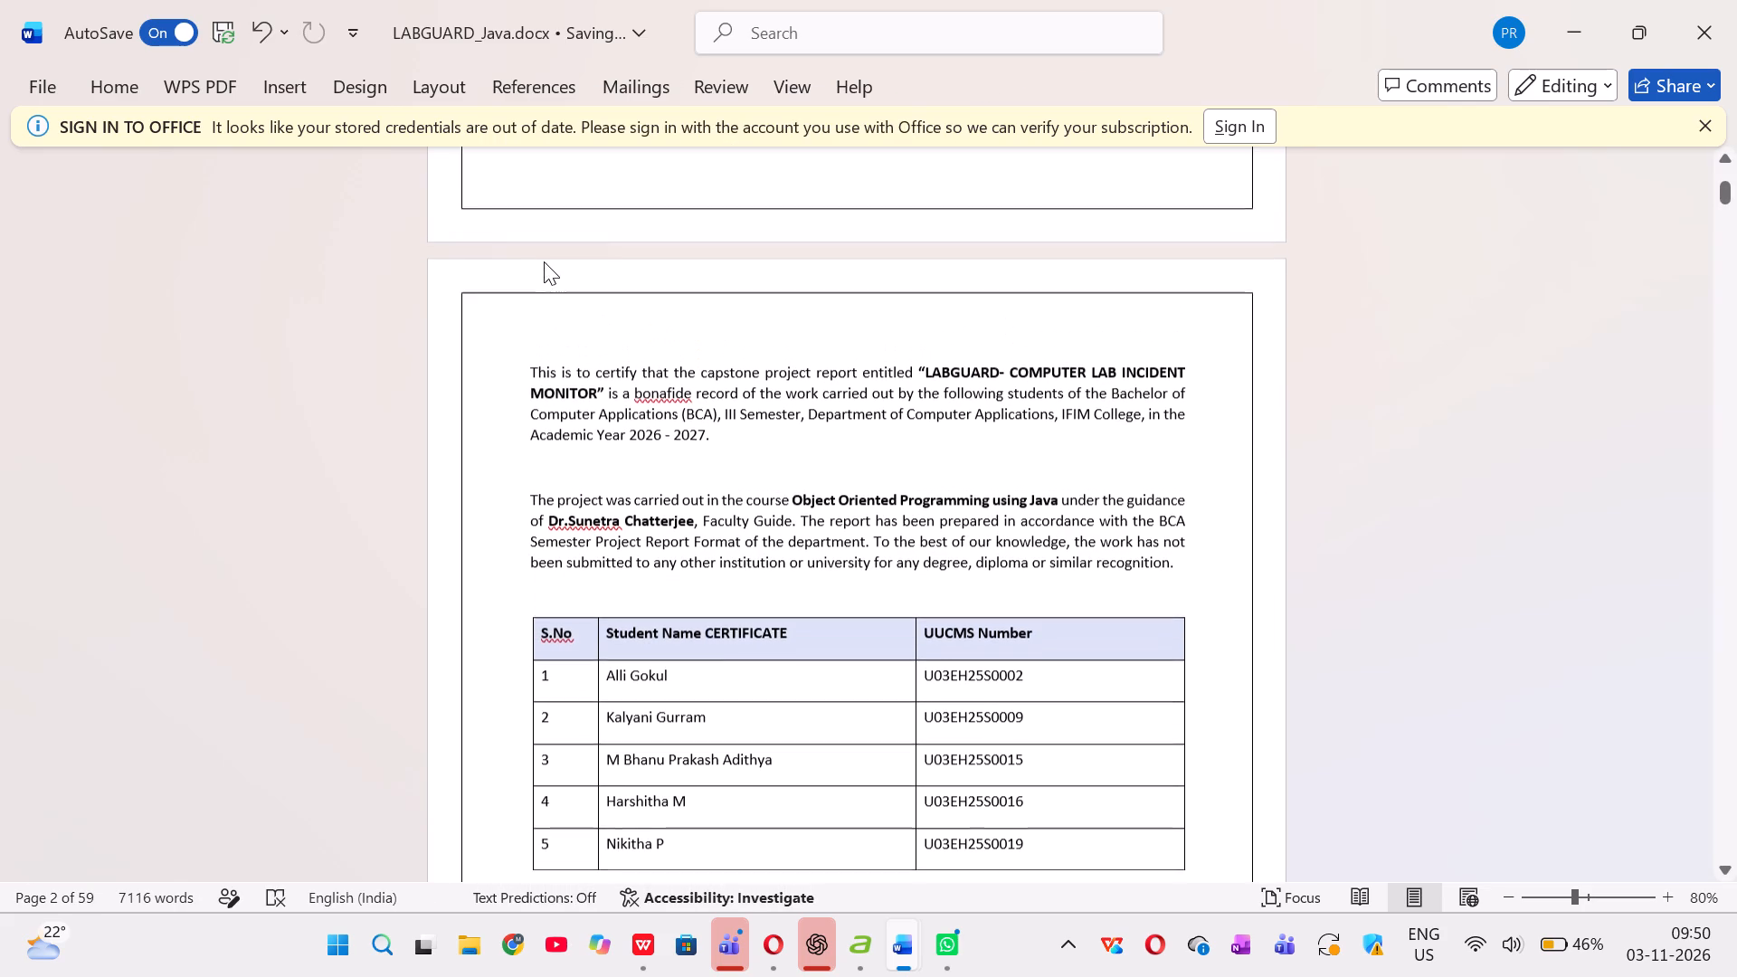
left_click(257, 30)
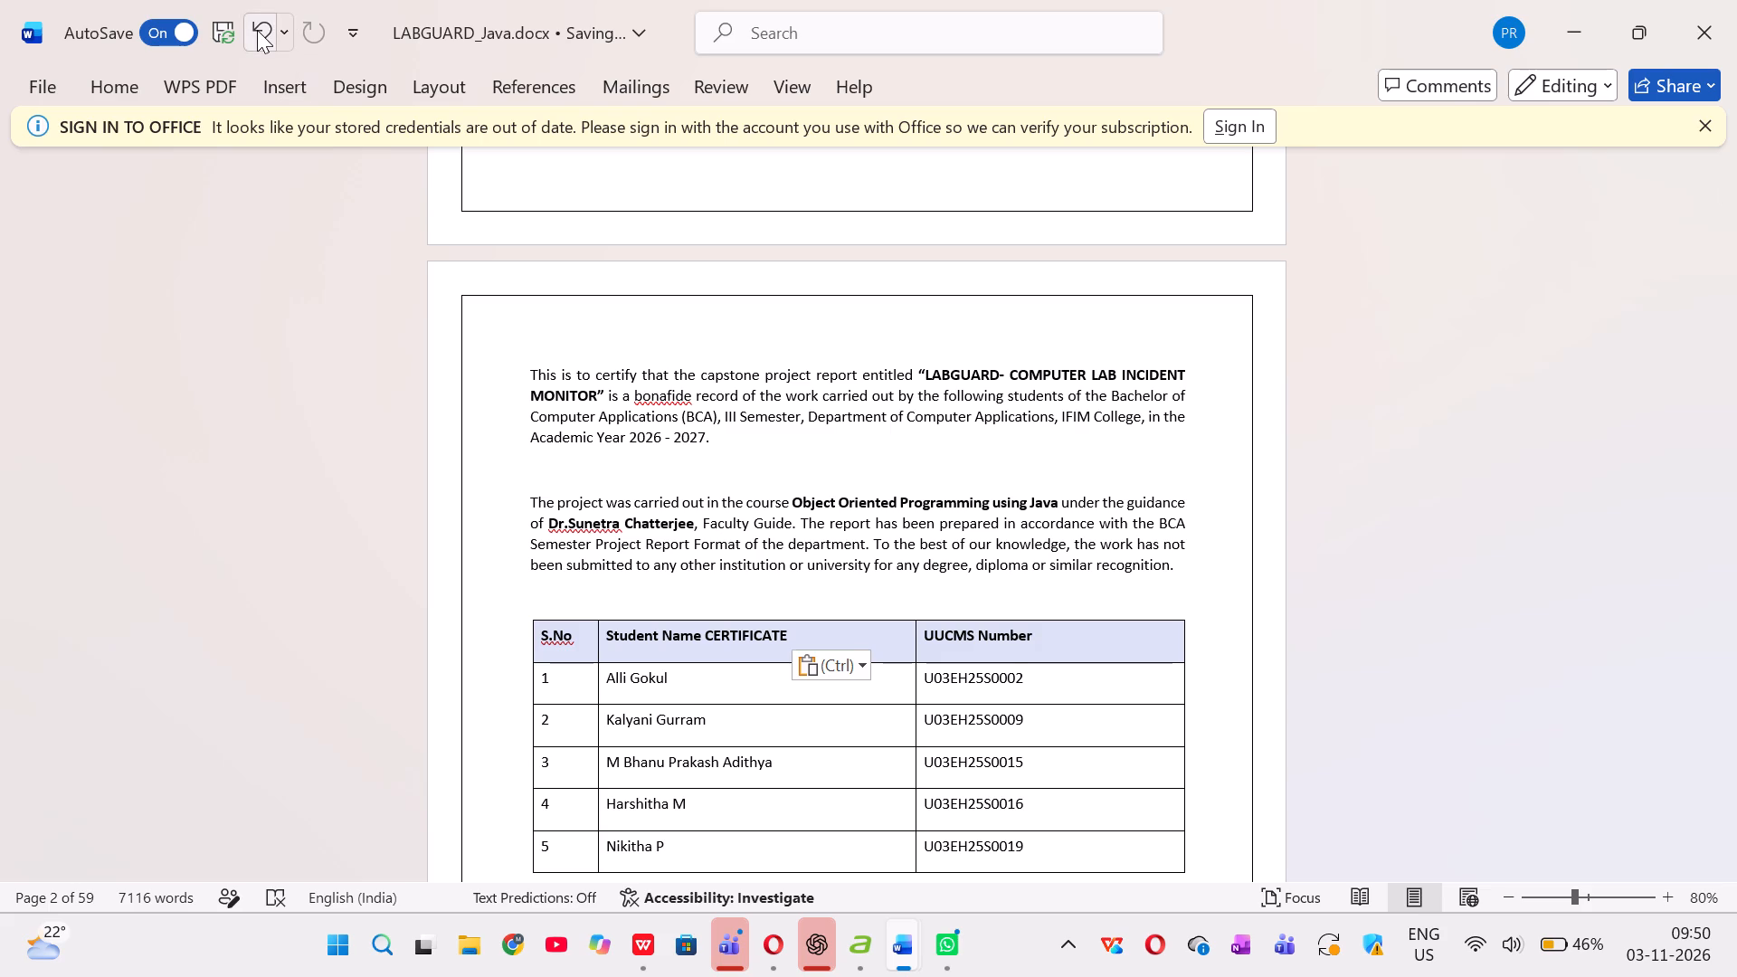
Format all the certificate page's content, from the heading through the signature block, in Times New Roman, size 12.
left_click(494, 356)
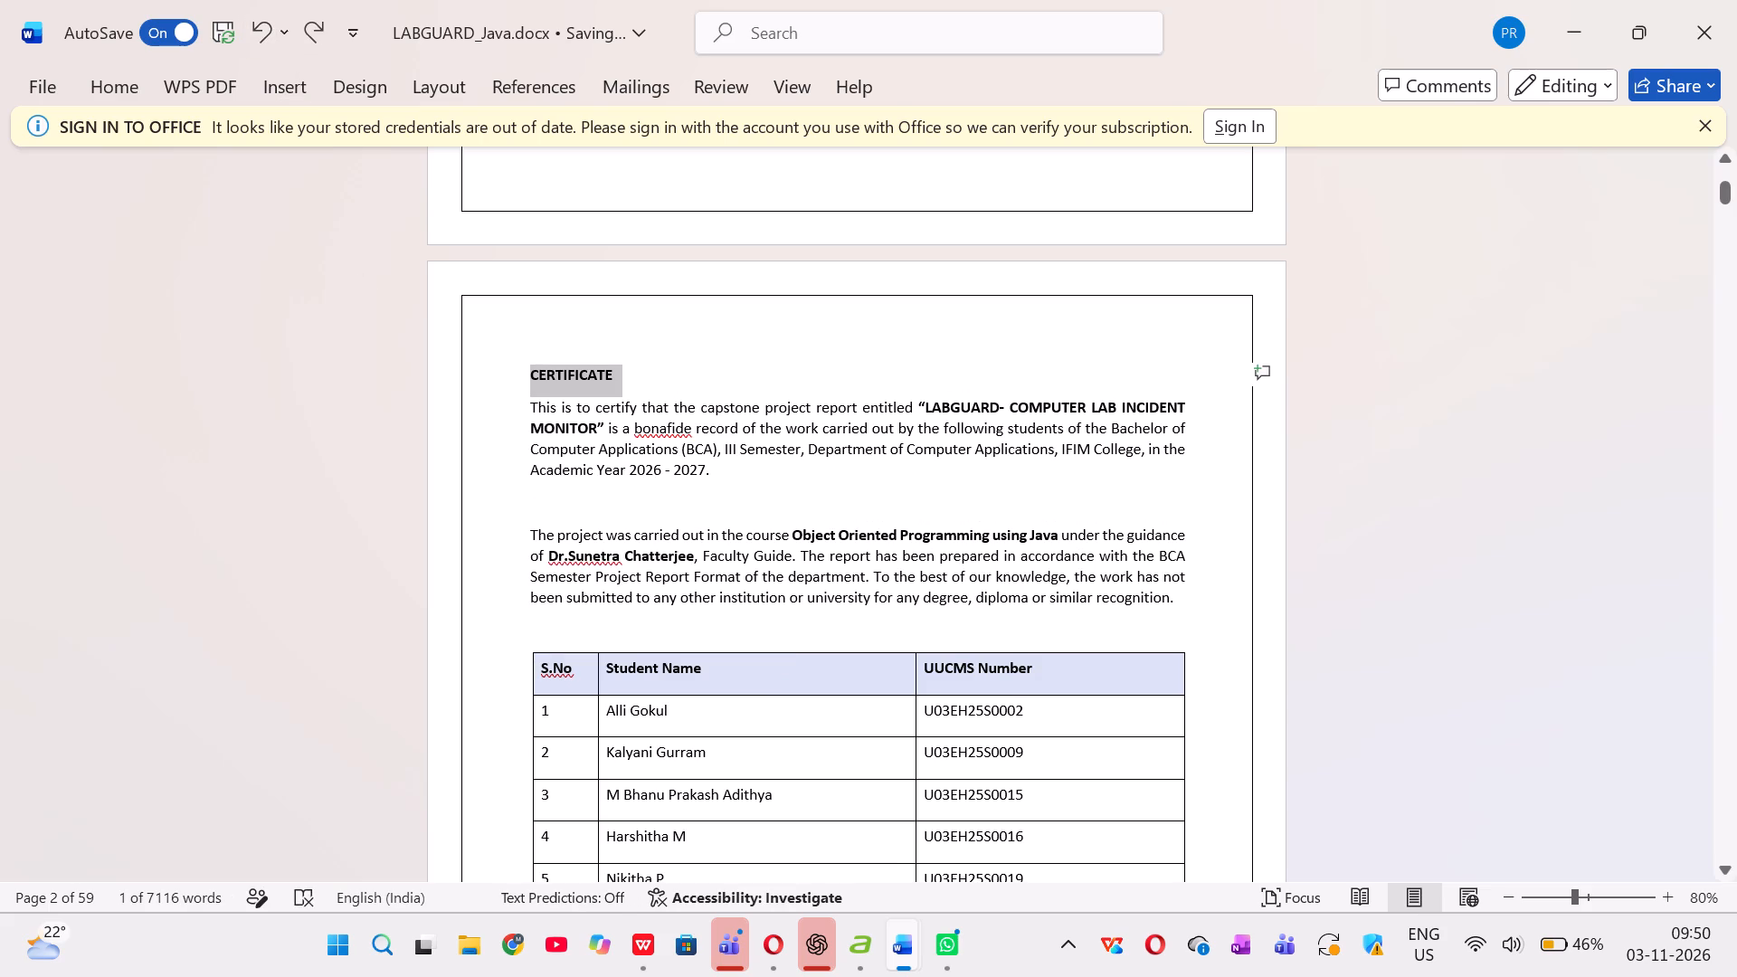
left_click(503, 358)
left_click(562, 350)
left_click_drag(520, 366, 878, 974)
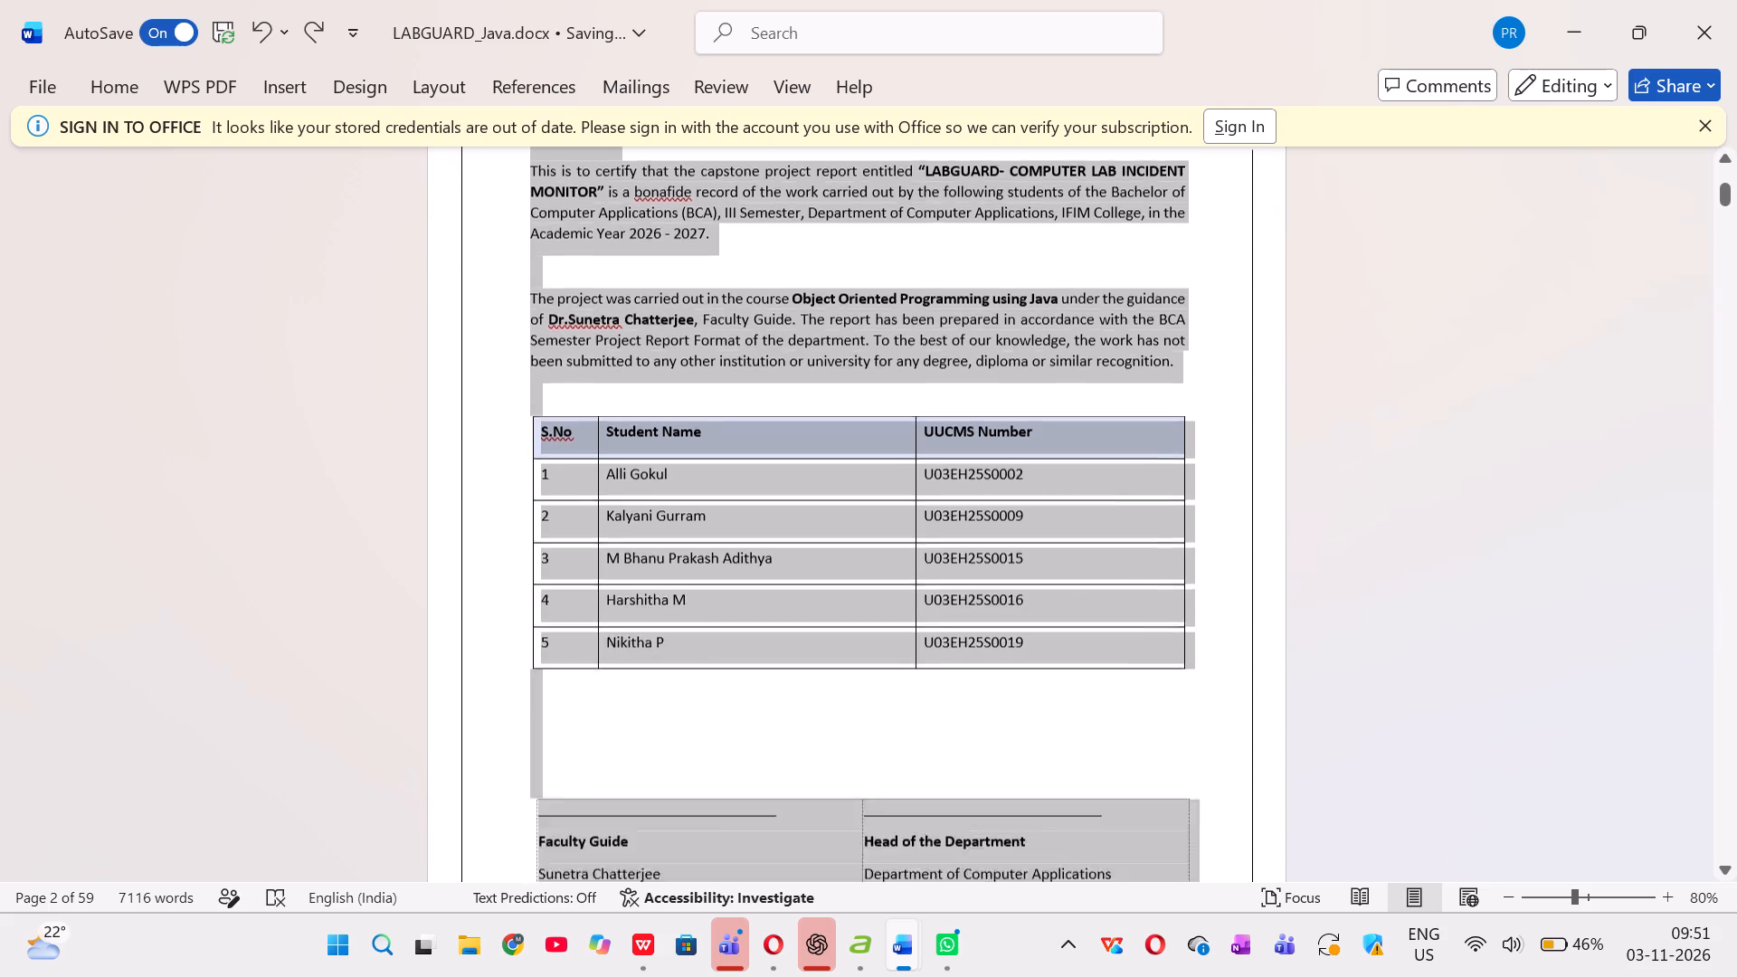
left_click_drag(878, 974, 568, 218)
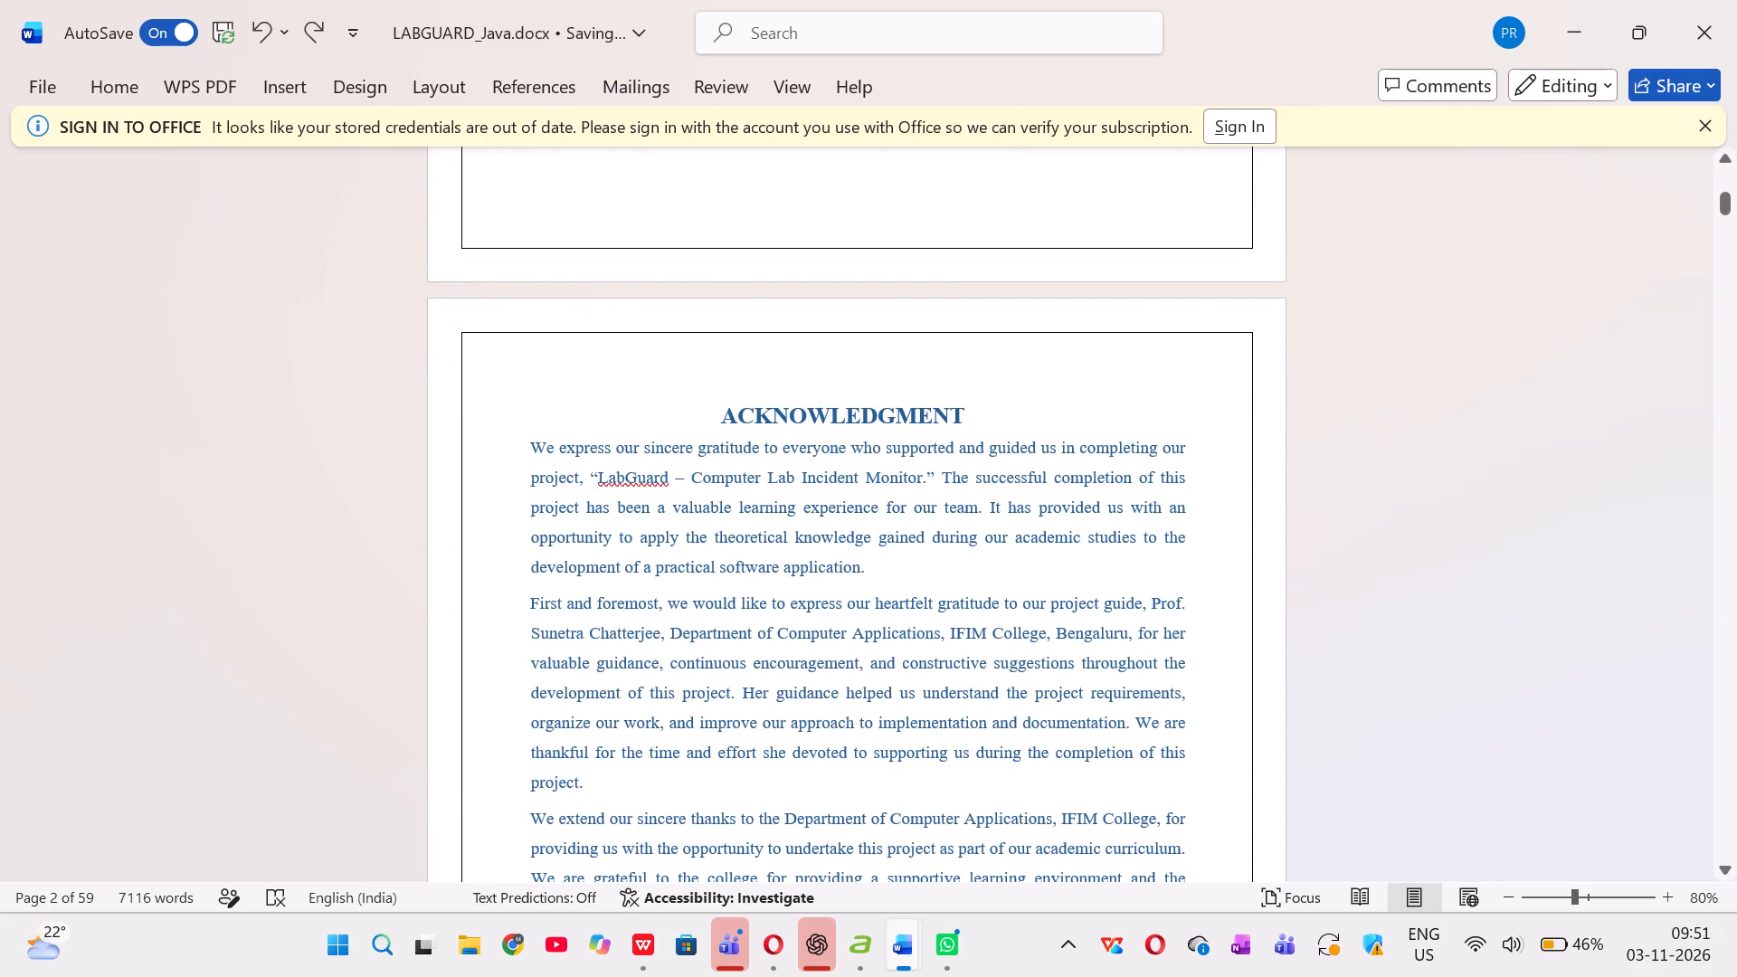
left_click_drag(568, 218, 566, 213)
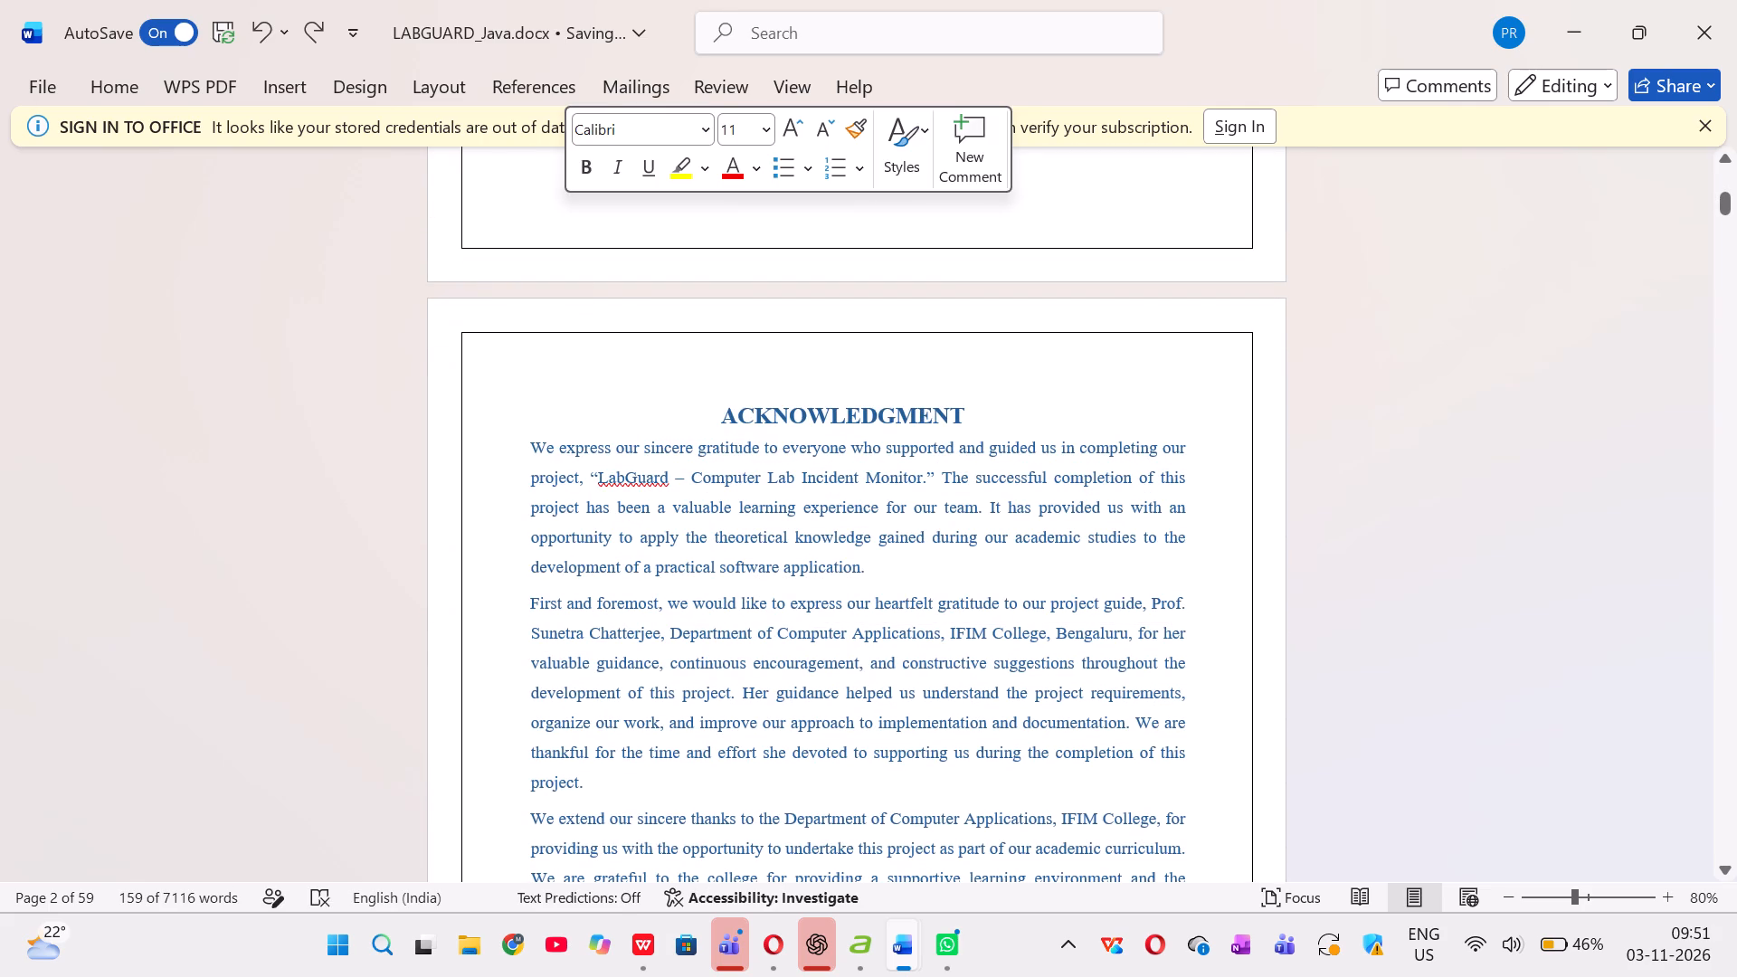
left_click(638, 128)
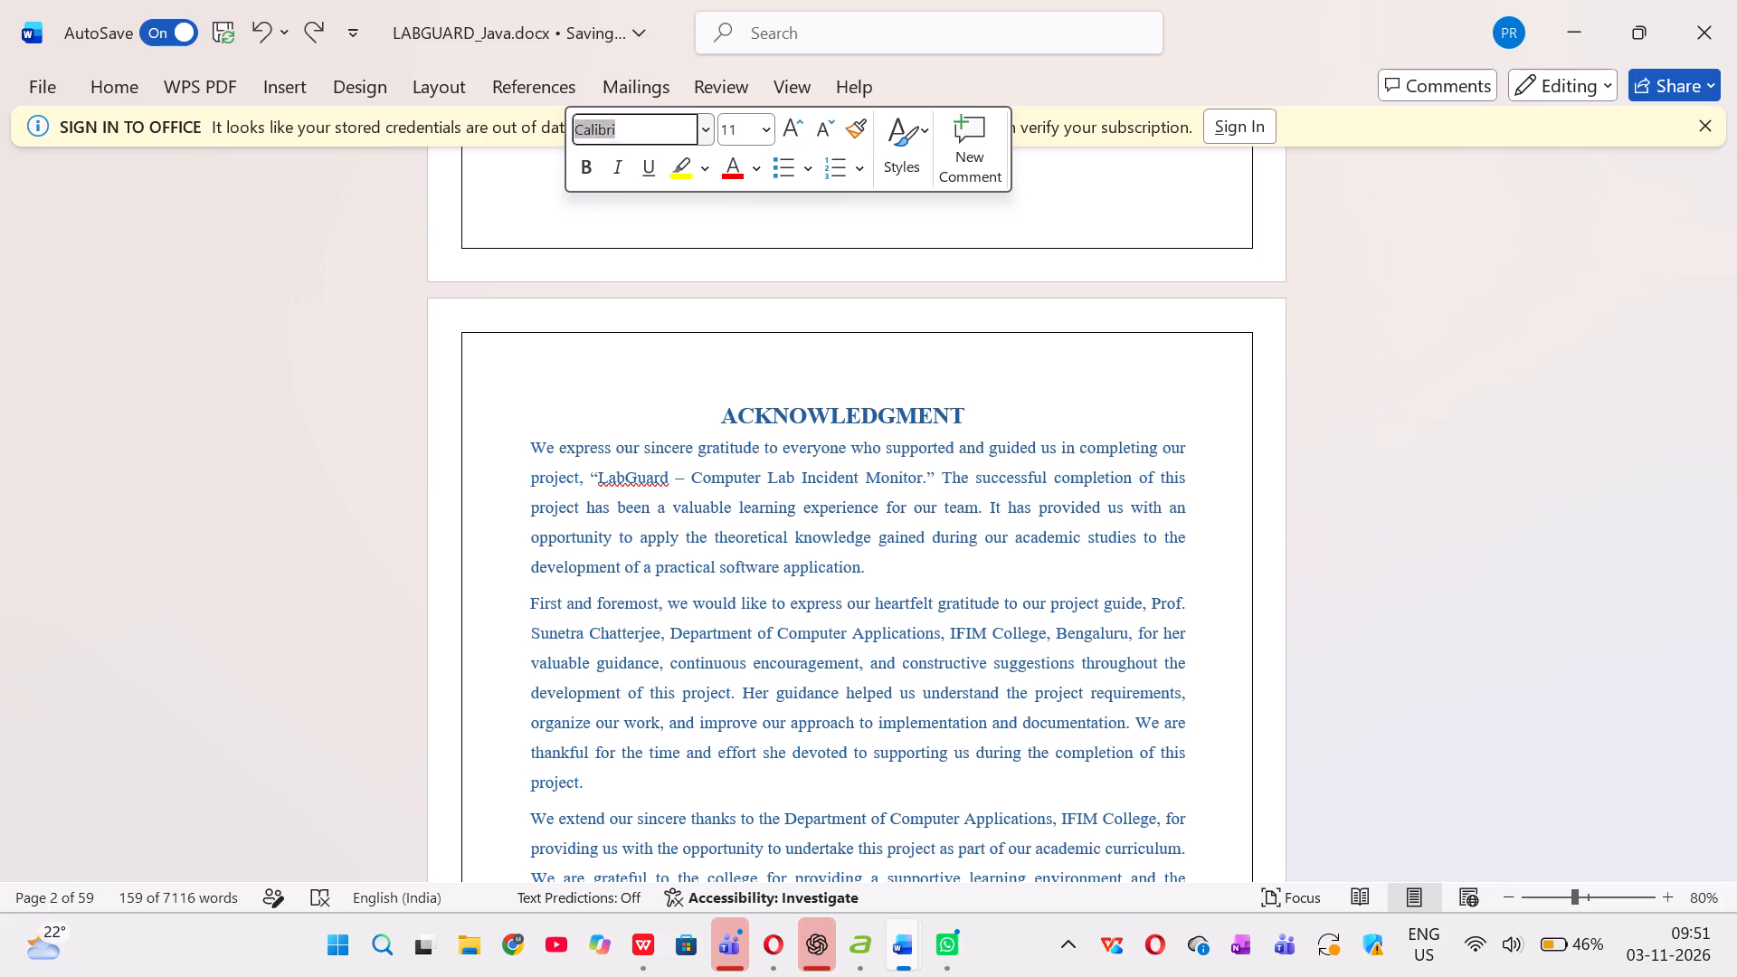
key("BackSpace")
key("t")
key("Return")
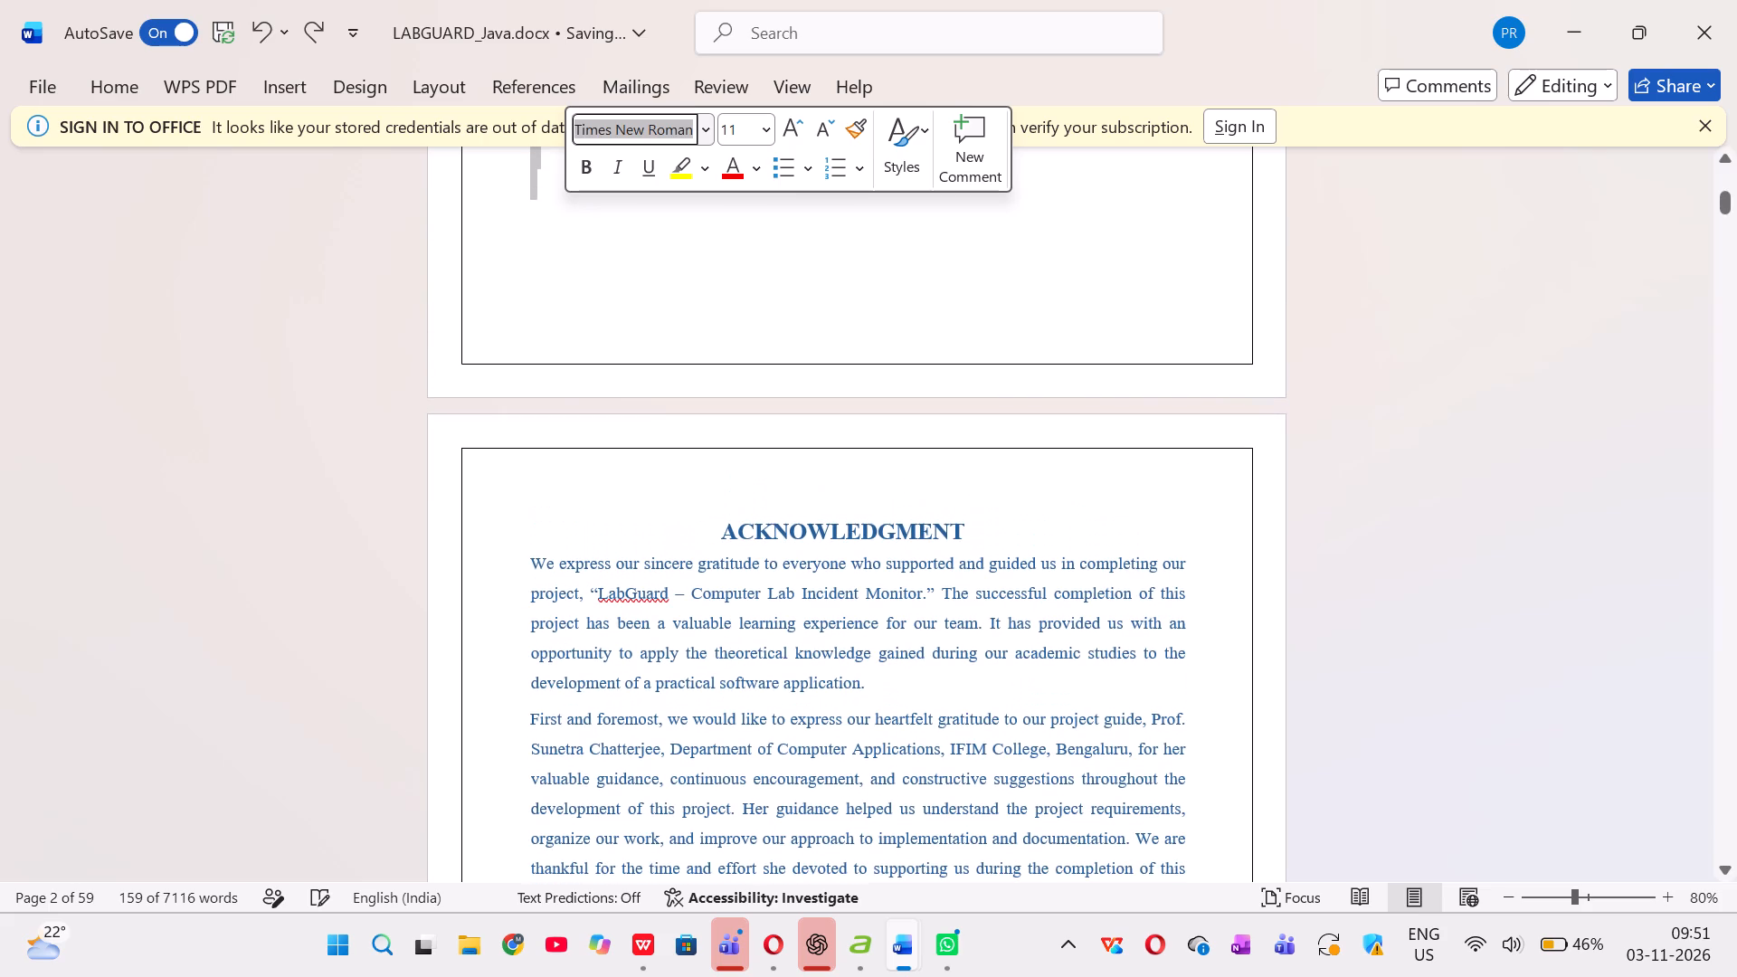
left_click(745, 131)
key("BackSpace")
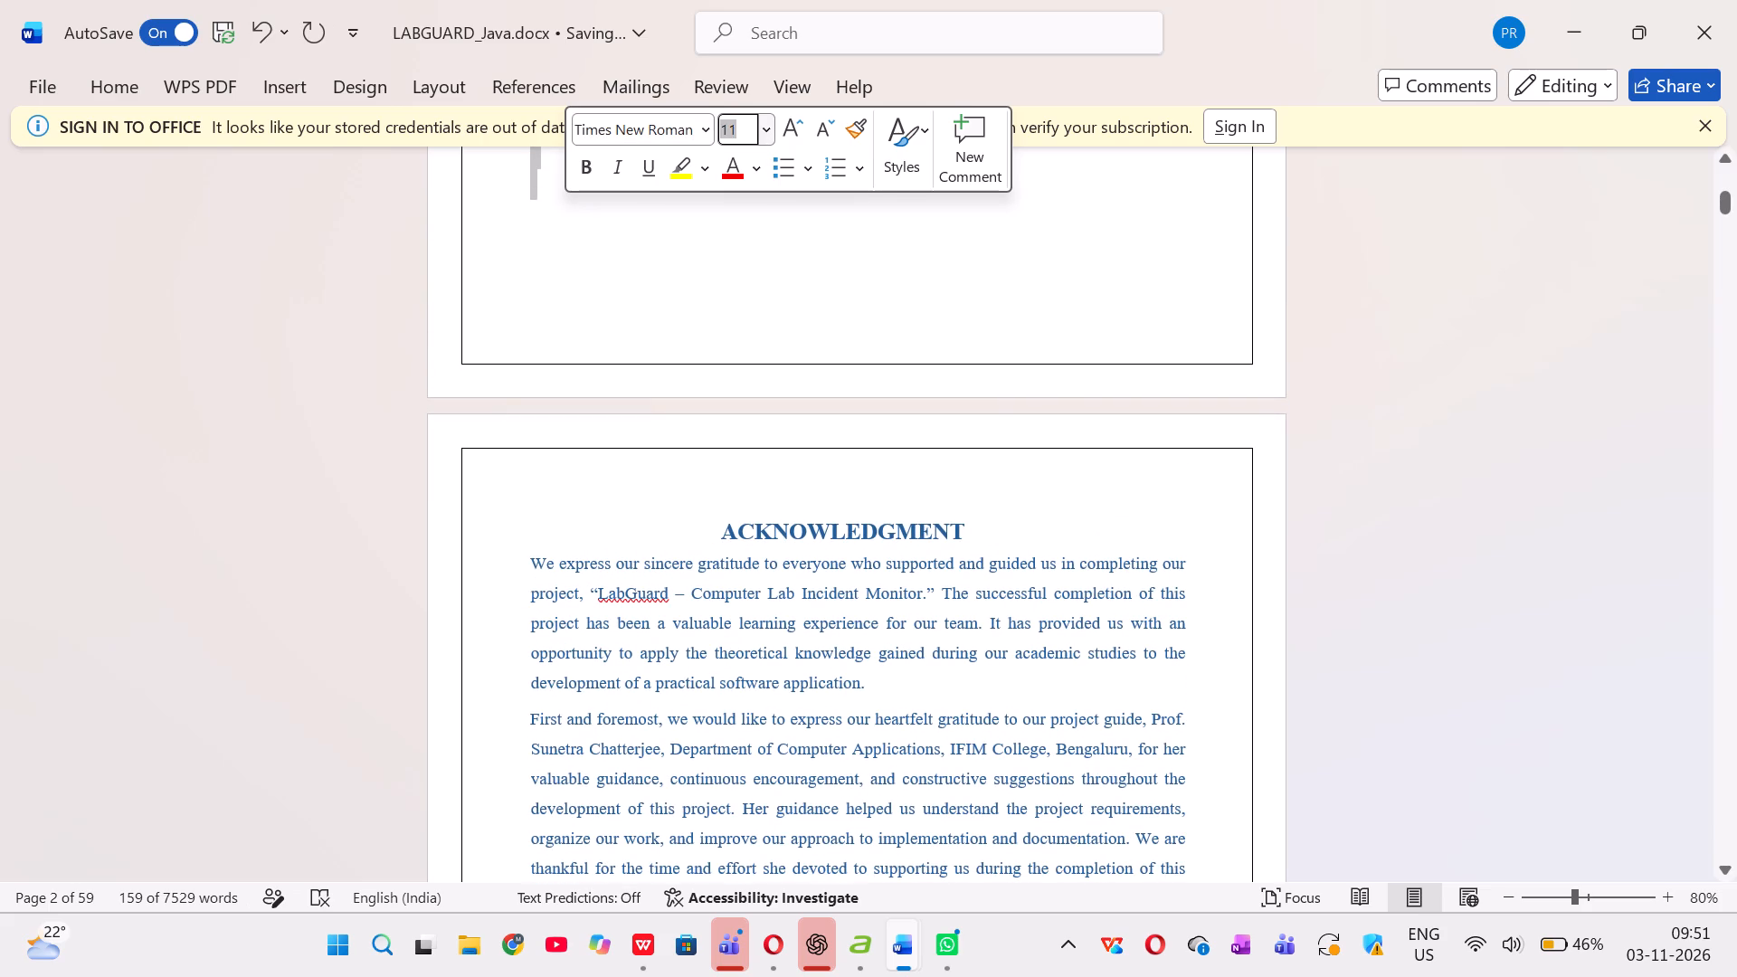
type("12")
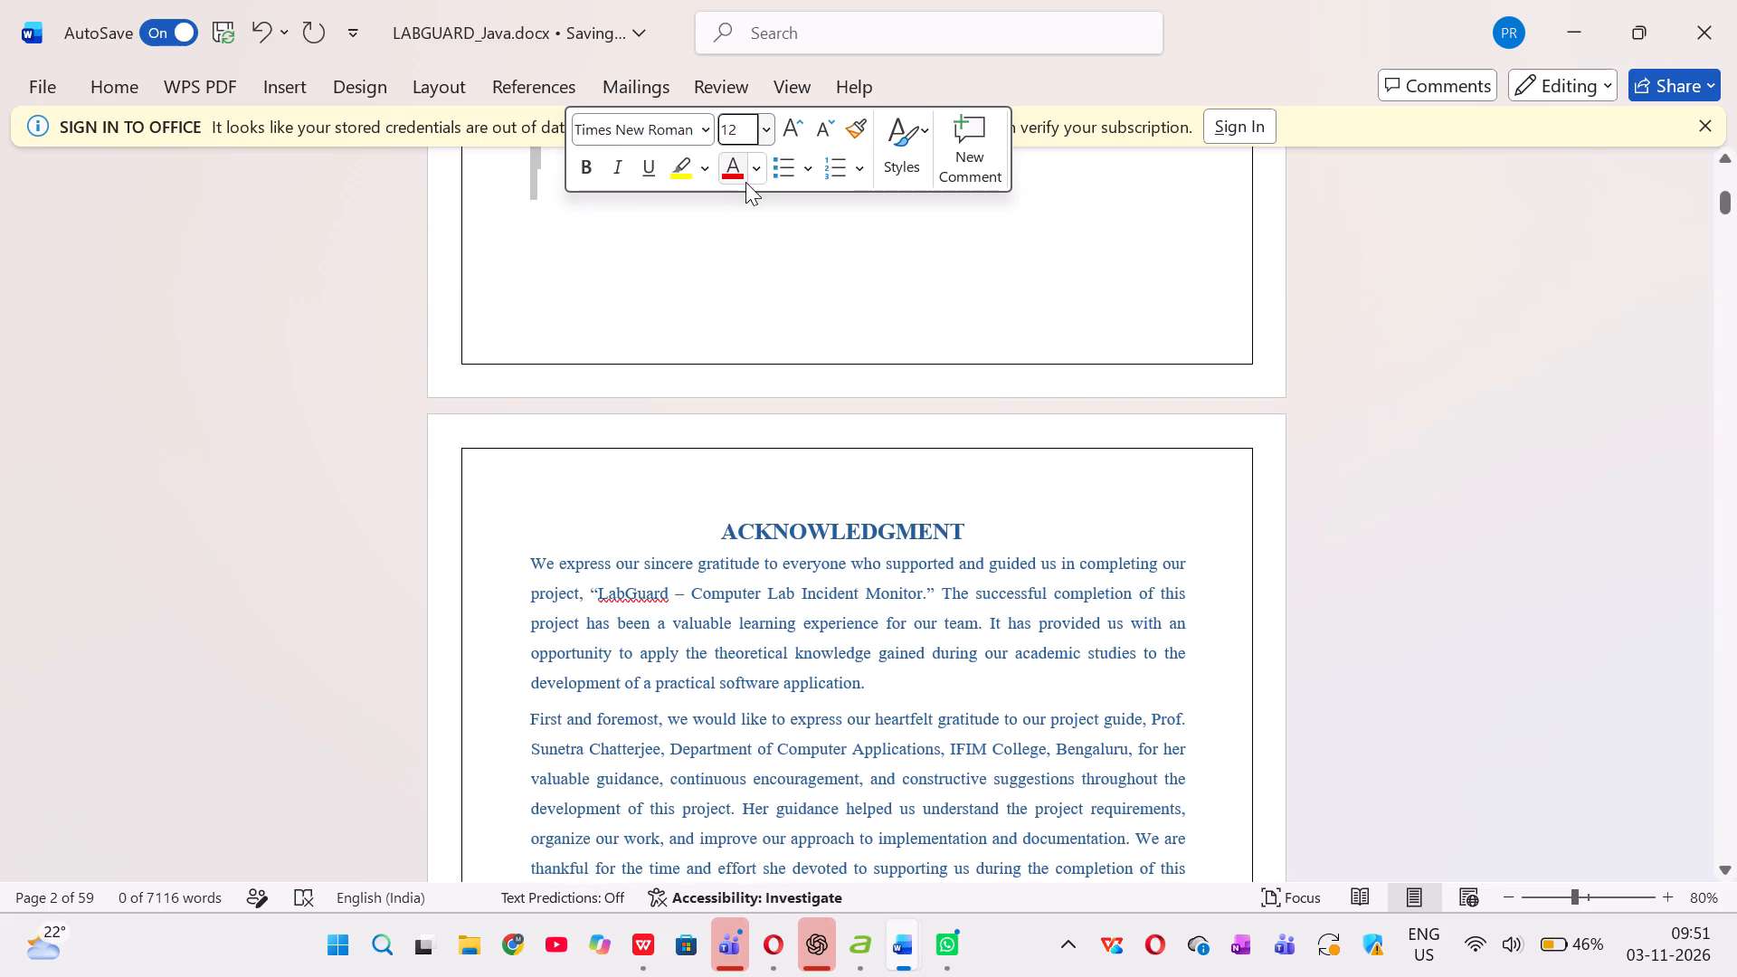
left_click(754, 174)
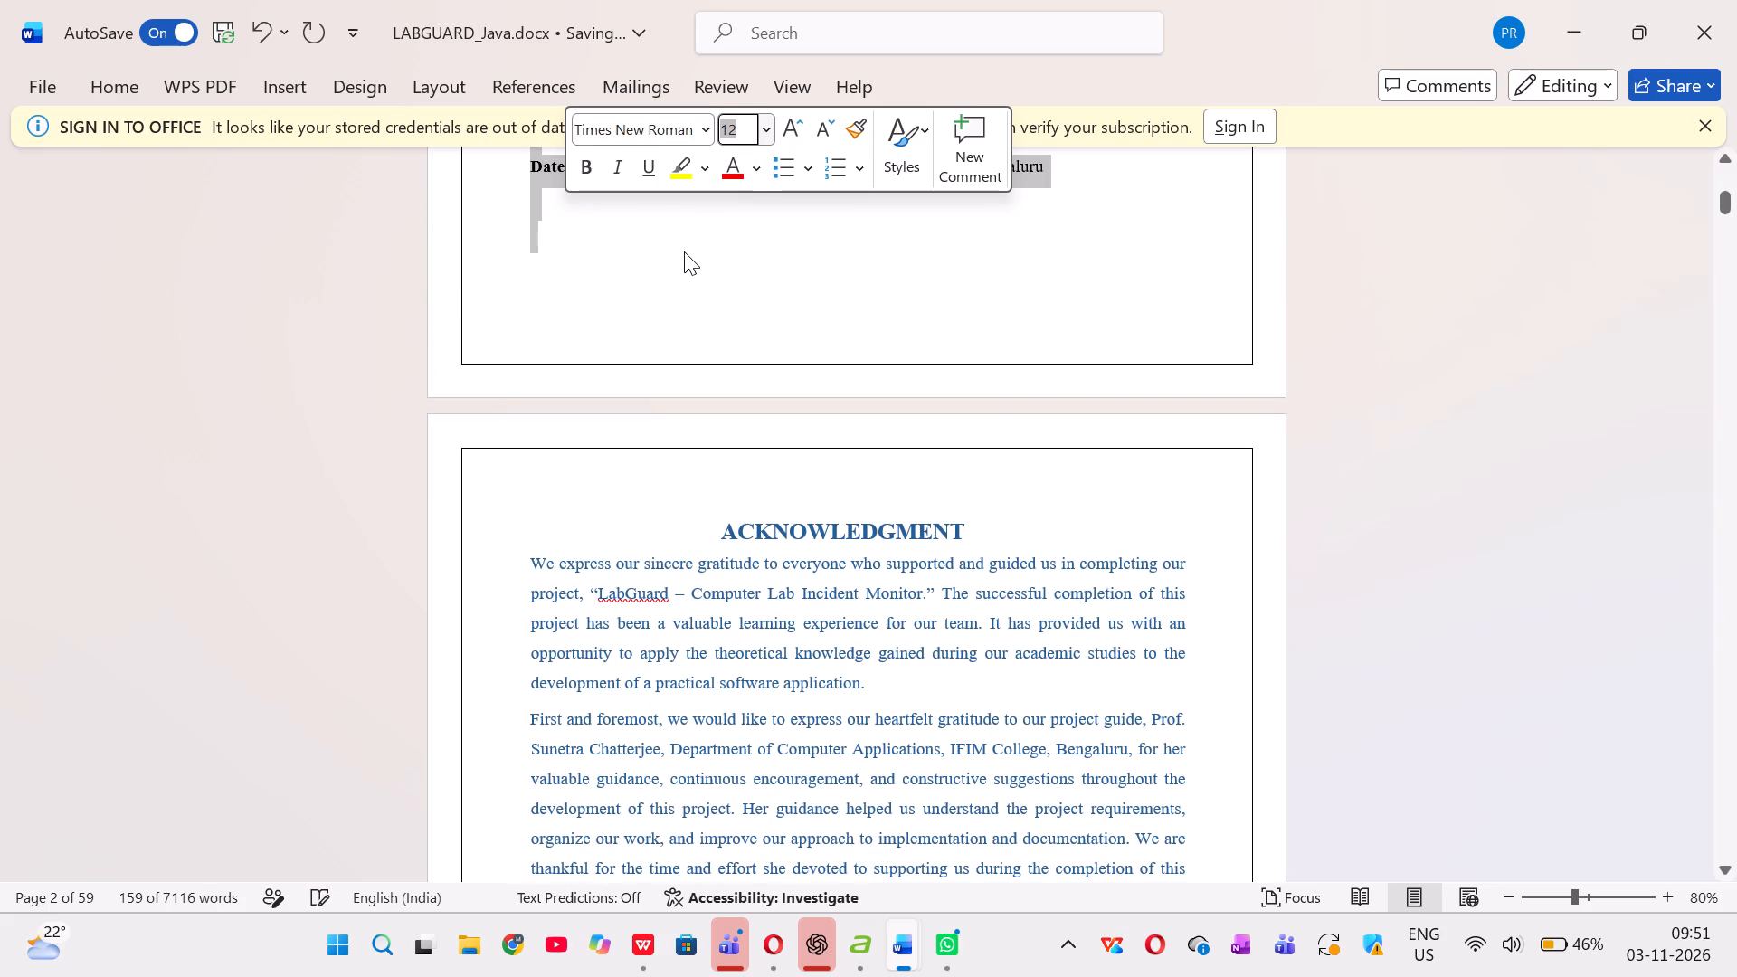
left_click(684, 251)
Set the CERTIFICATE heading's font size to 16.
scroll(684, 251, "up", 3)
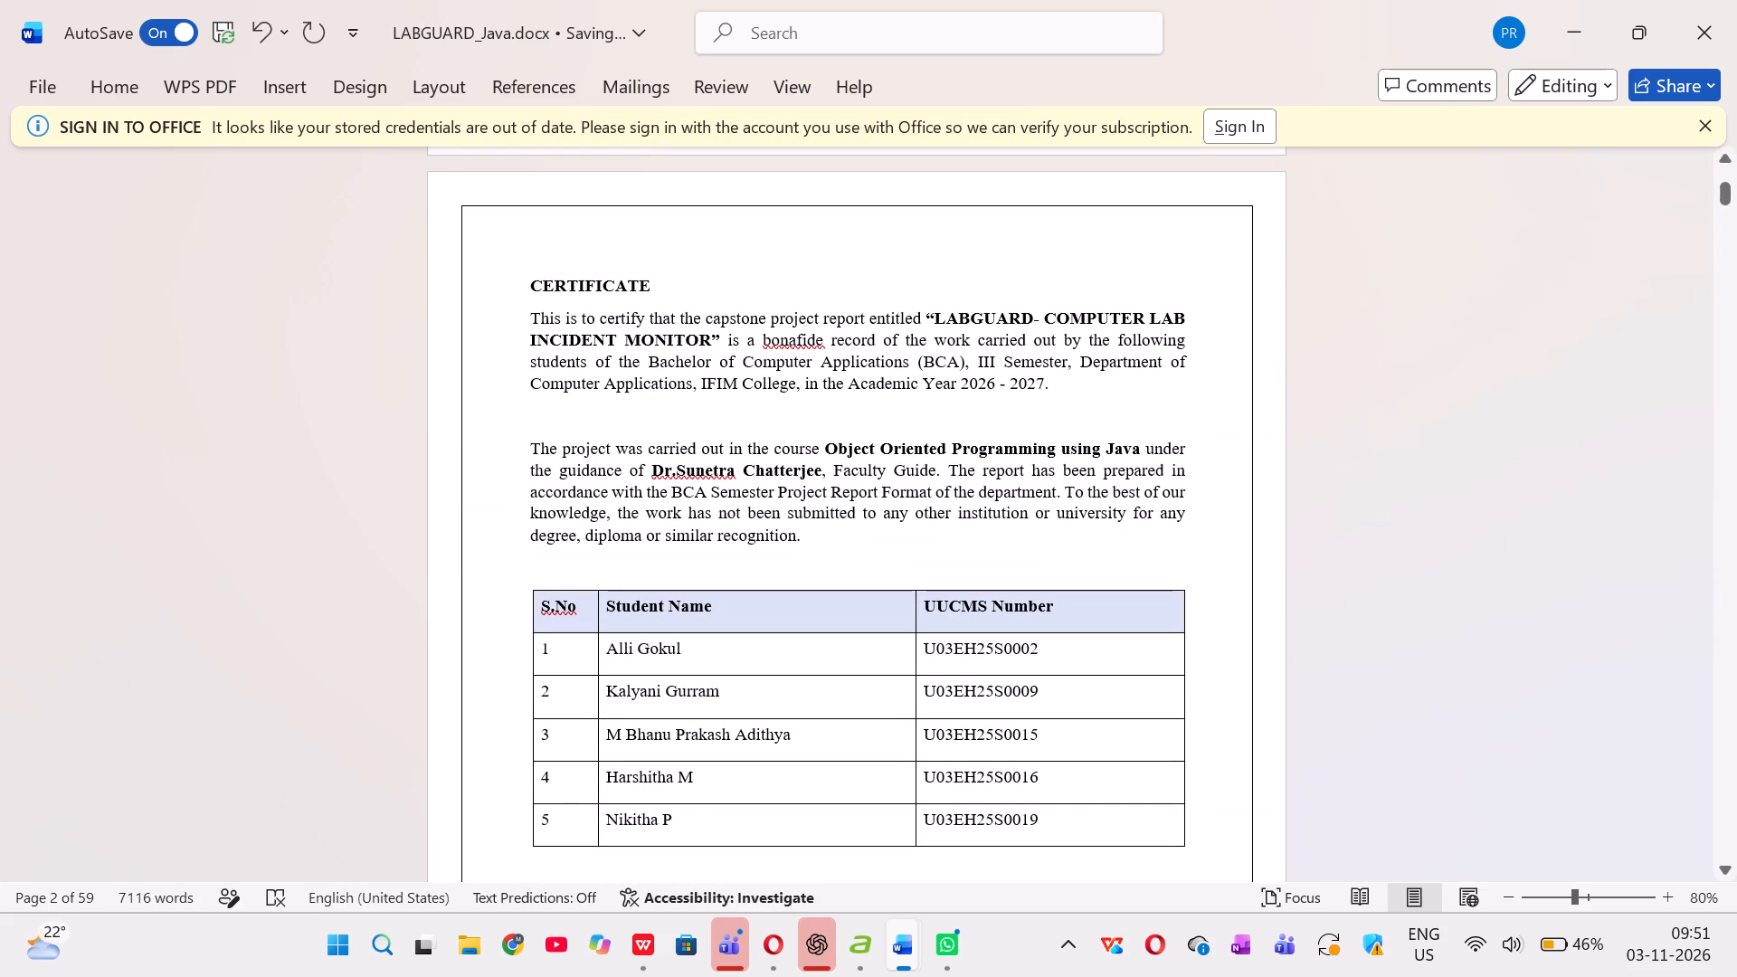
left_click_drag(665, 286, 509, 274)
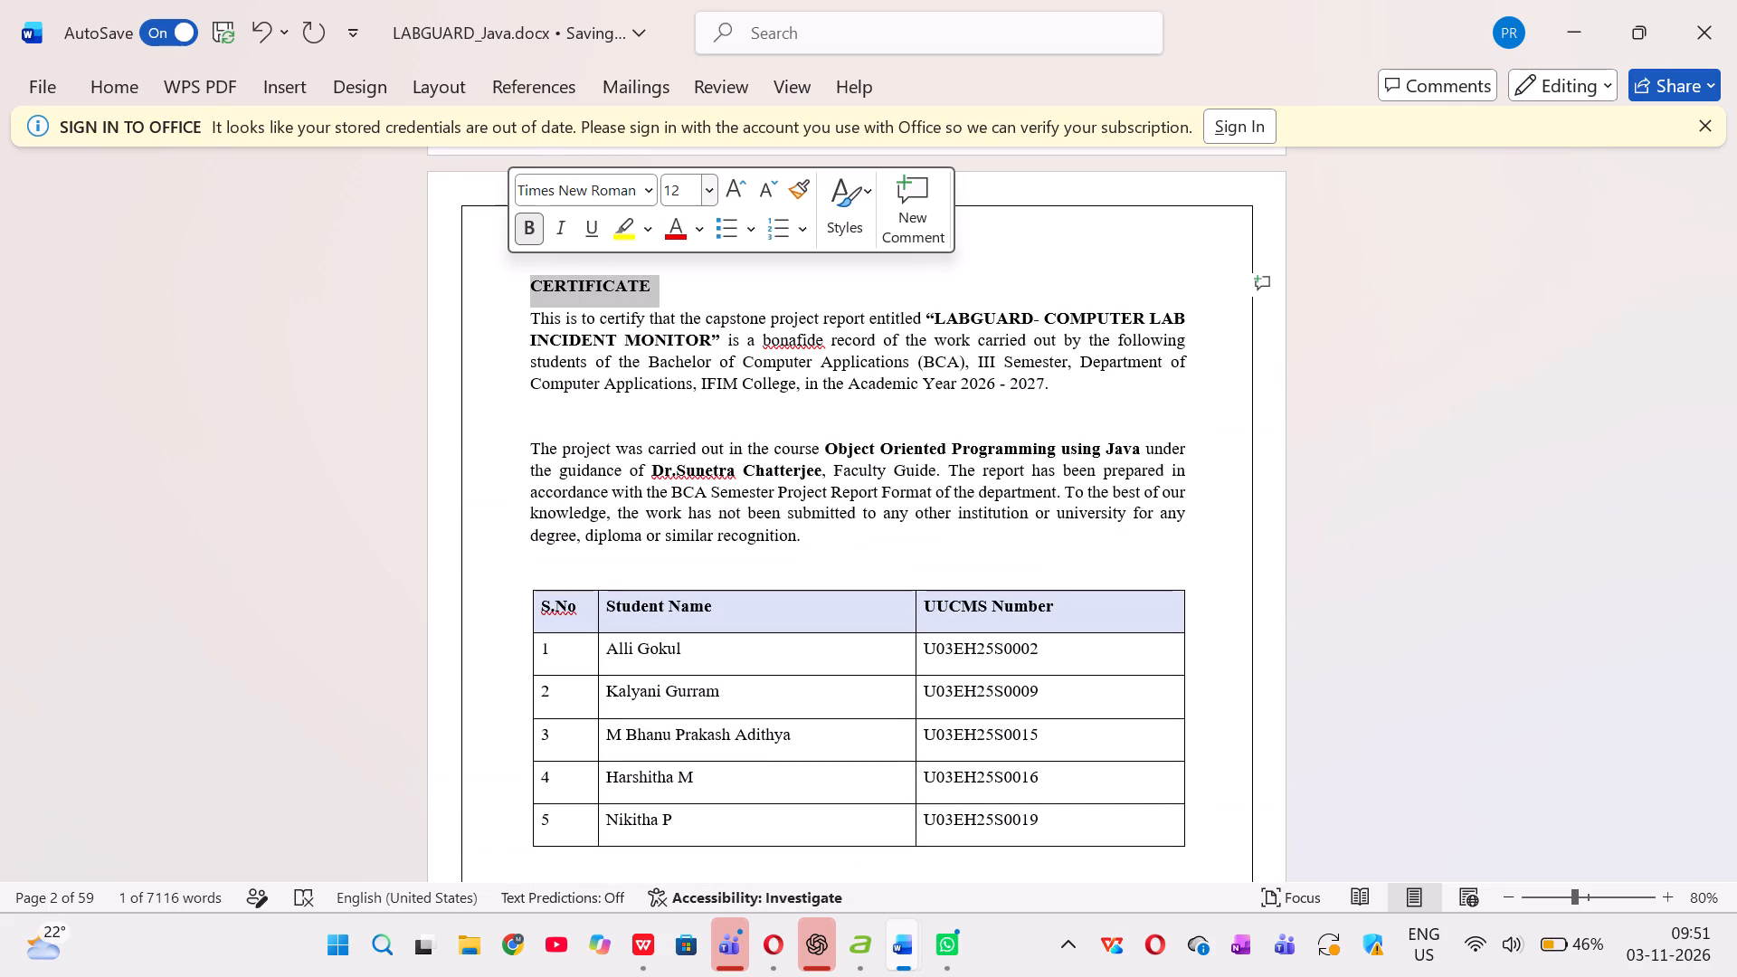
left_click(696, 192)
key("BackSpace")
type("16")
left_click(707, 293)
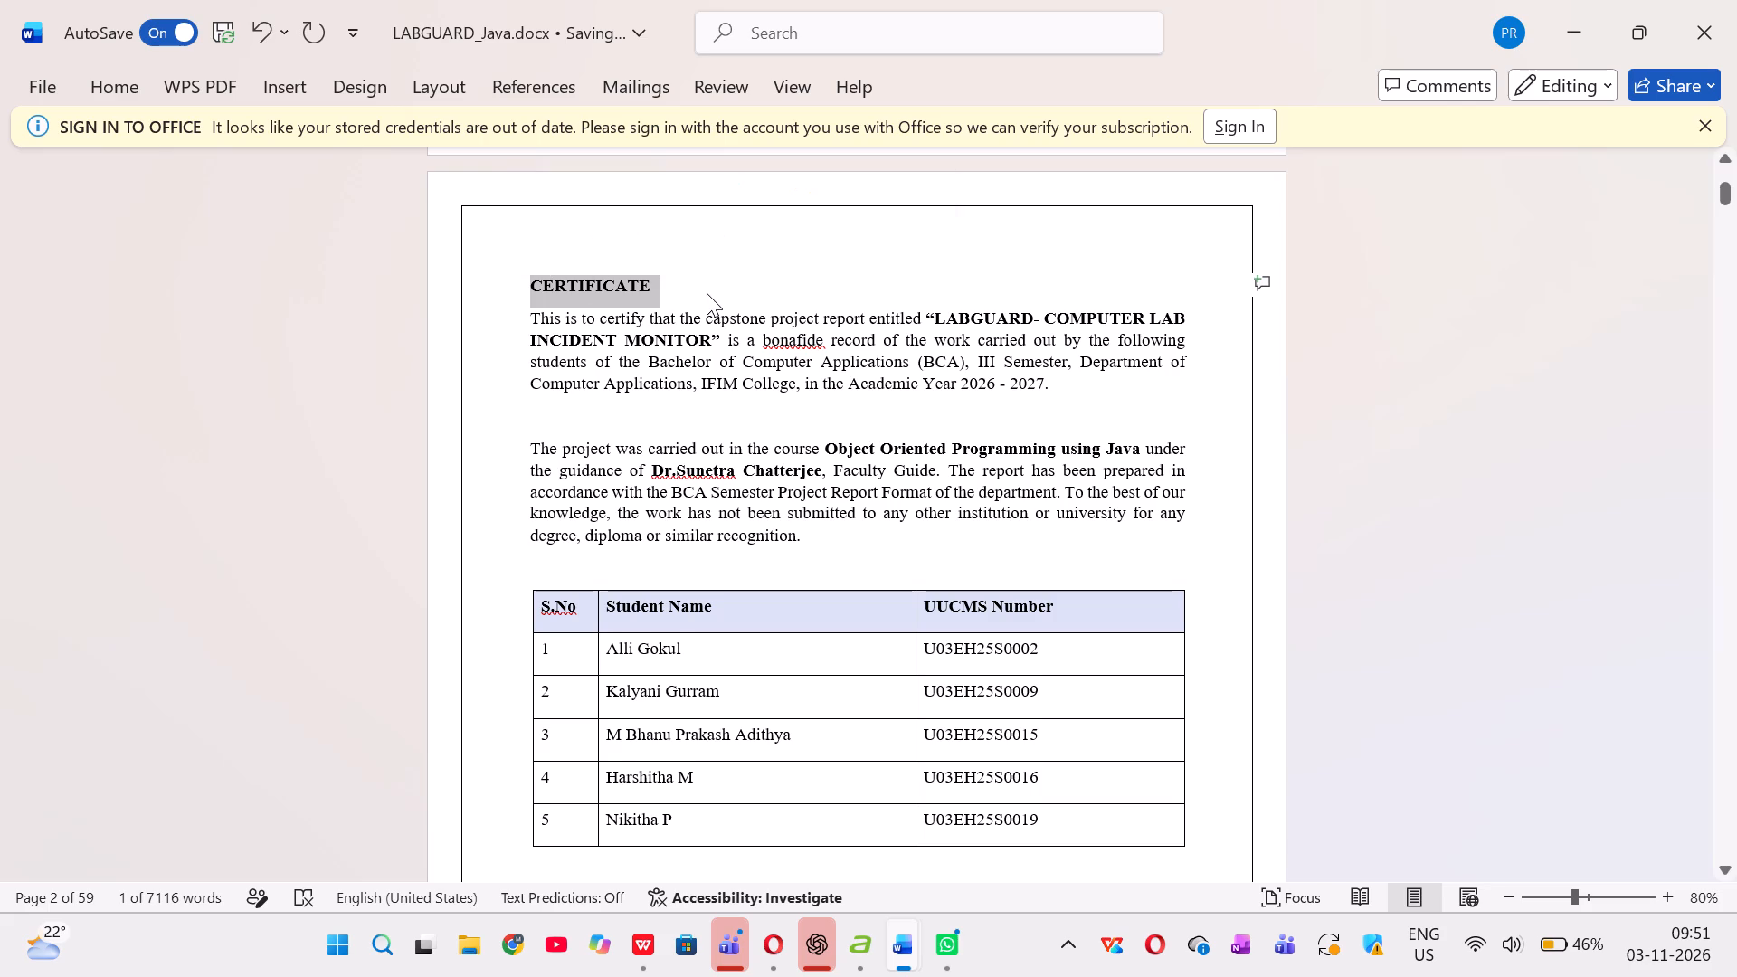
Shift the CERTIFICATE heading to the middle of its line by inserting spaces before it.
left_click(526, 289)
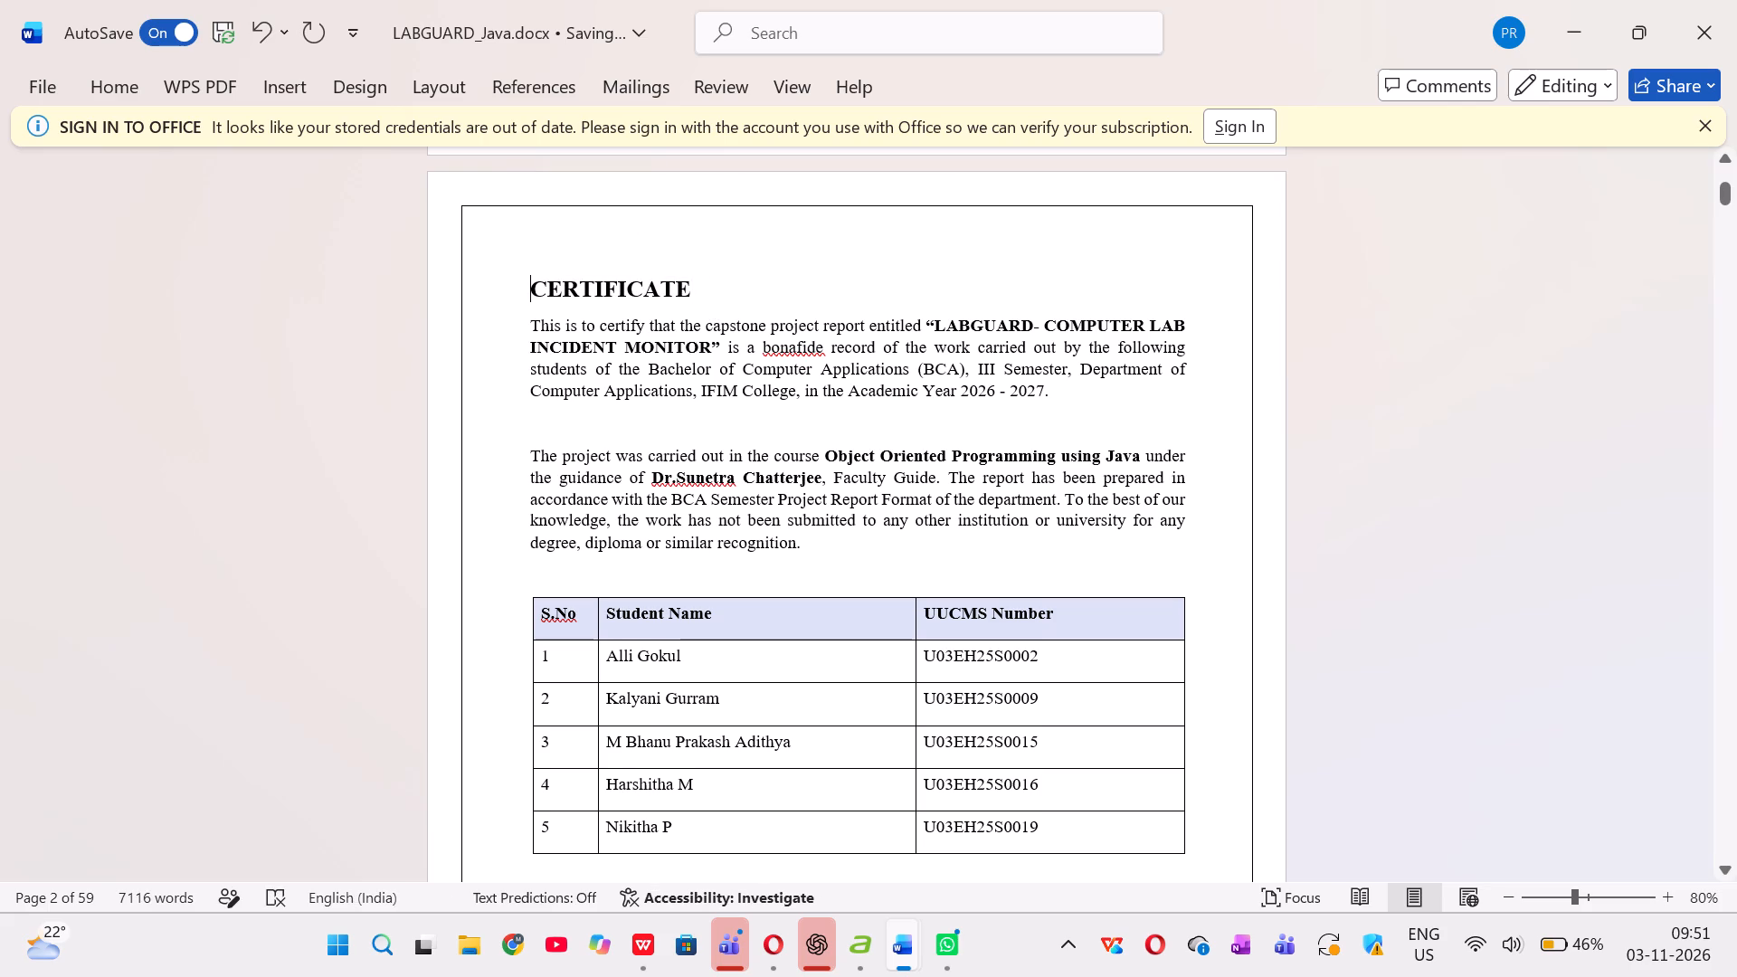
key("space")
key("space")
key("space")
key("space")
key("space")
key("space")
key("space")
key("space")
key("space")
key("space")
key("space")
key("space")
key("space")
key("space")
key("space")
key("space")
key("space")
key("space")
key("space")
key("space")
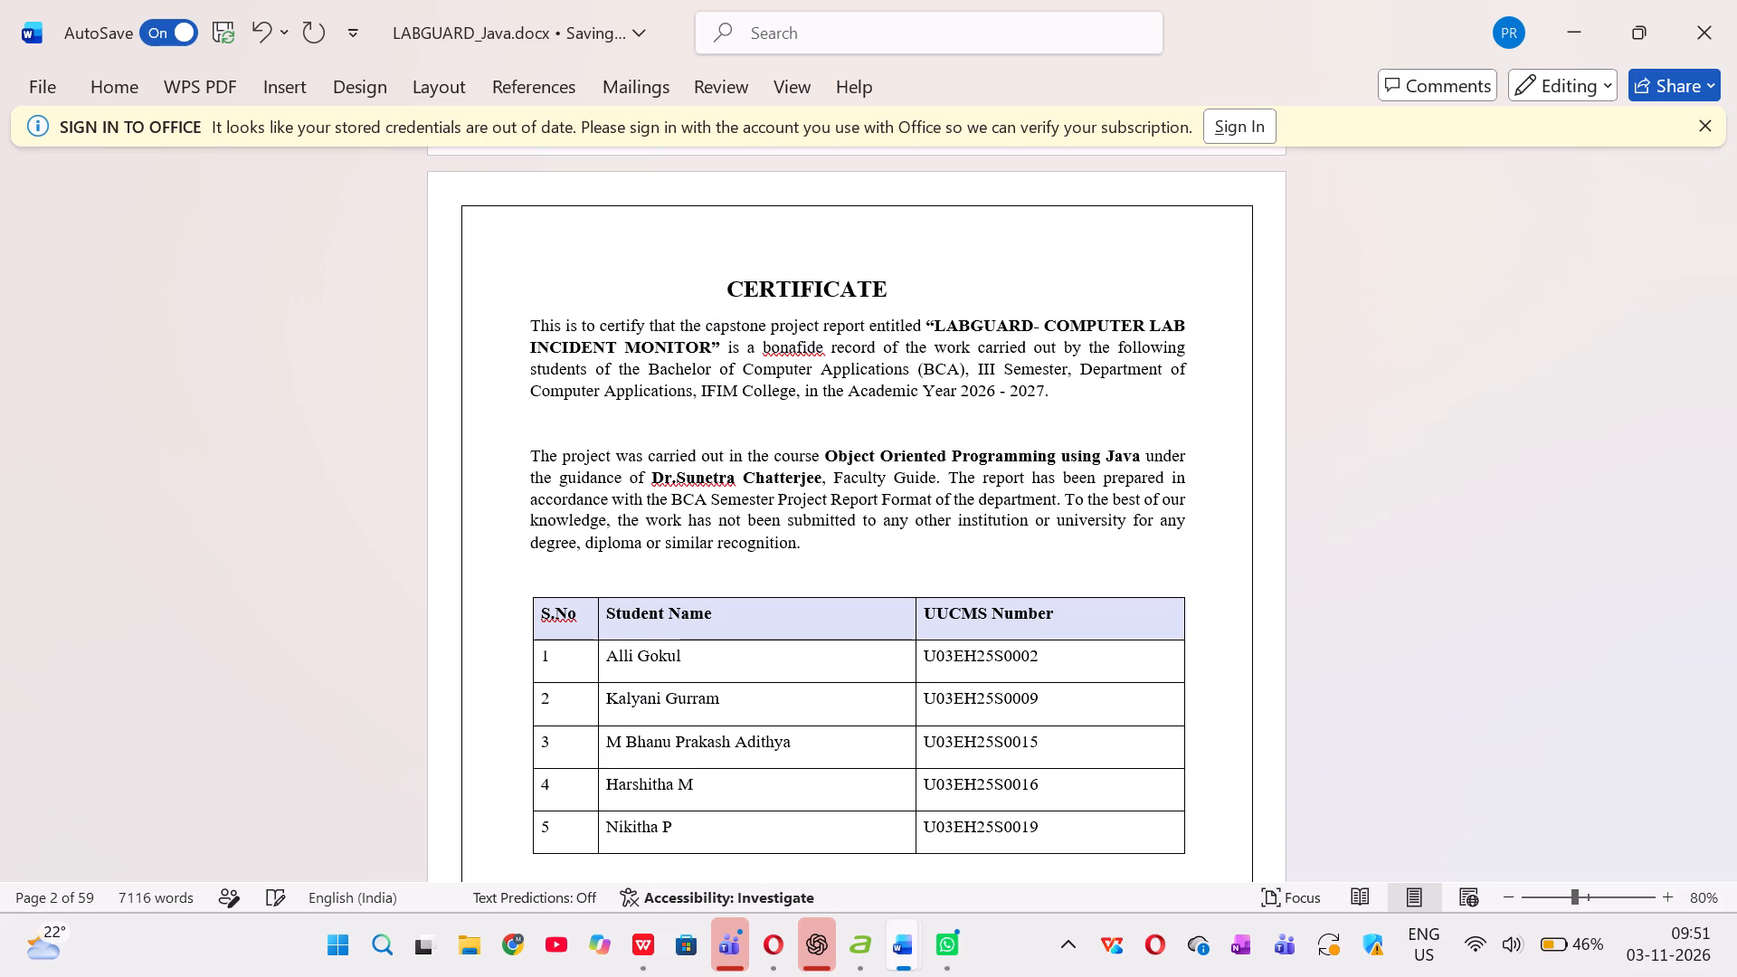
key("space")
key("space")
key("space")
key("space")
key("space")
key("space")
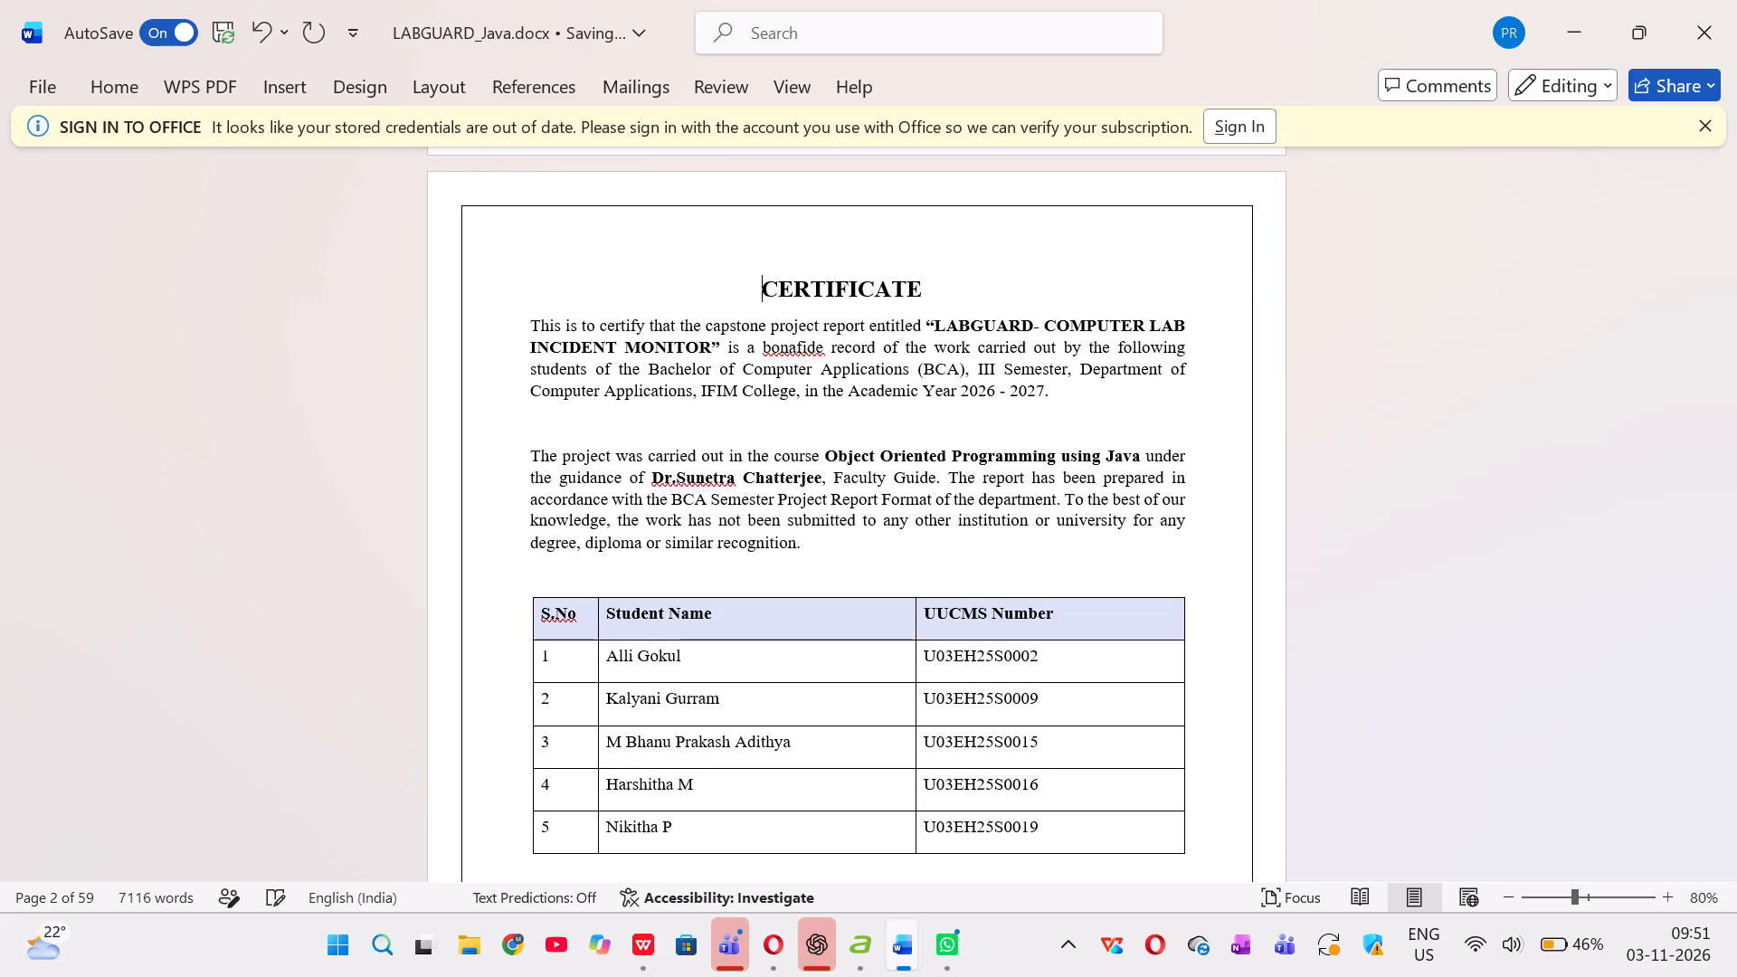
Add one more space before the CERTIFICATE heading and insert a blank line beneath it.
key("space")
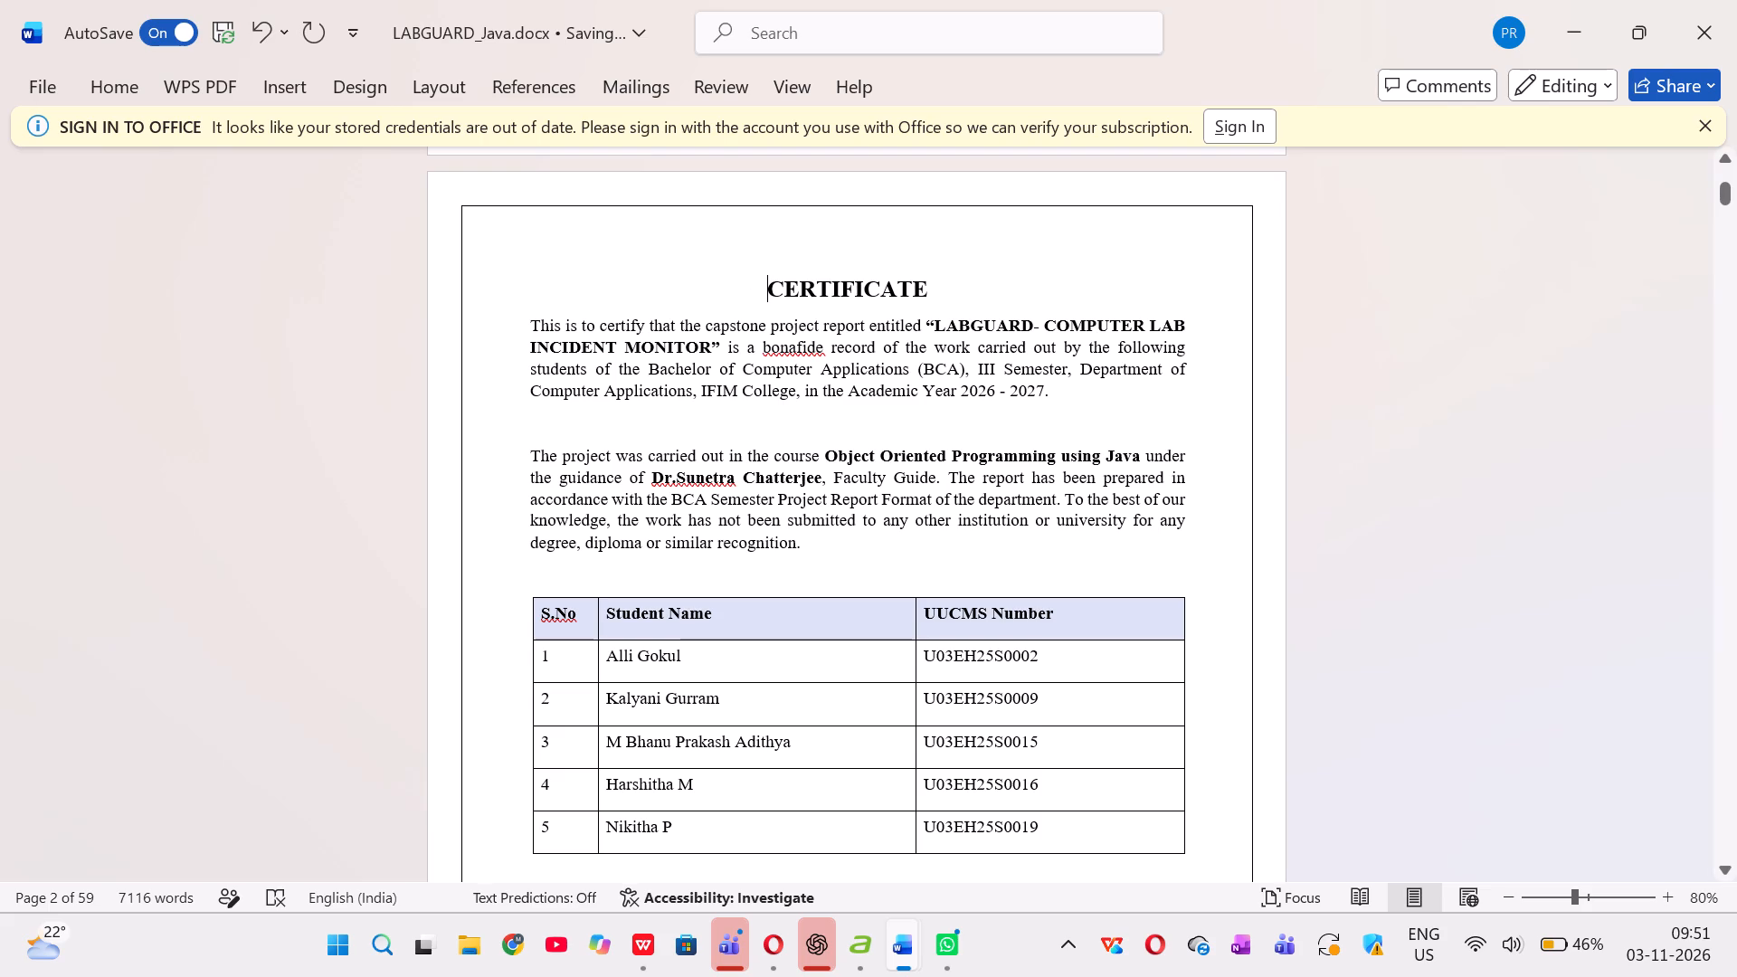
left_click(949, 279)
key("Return")
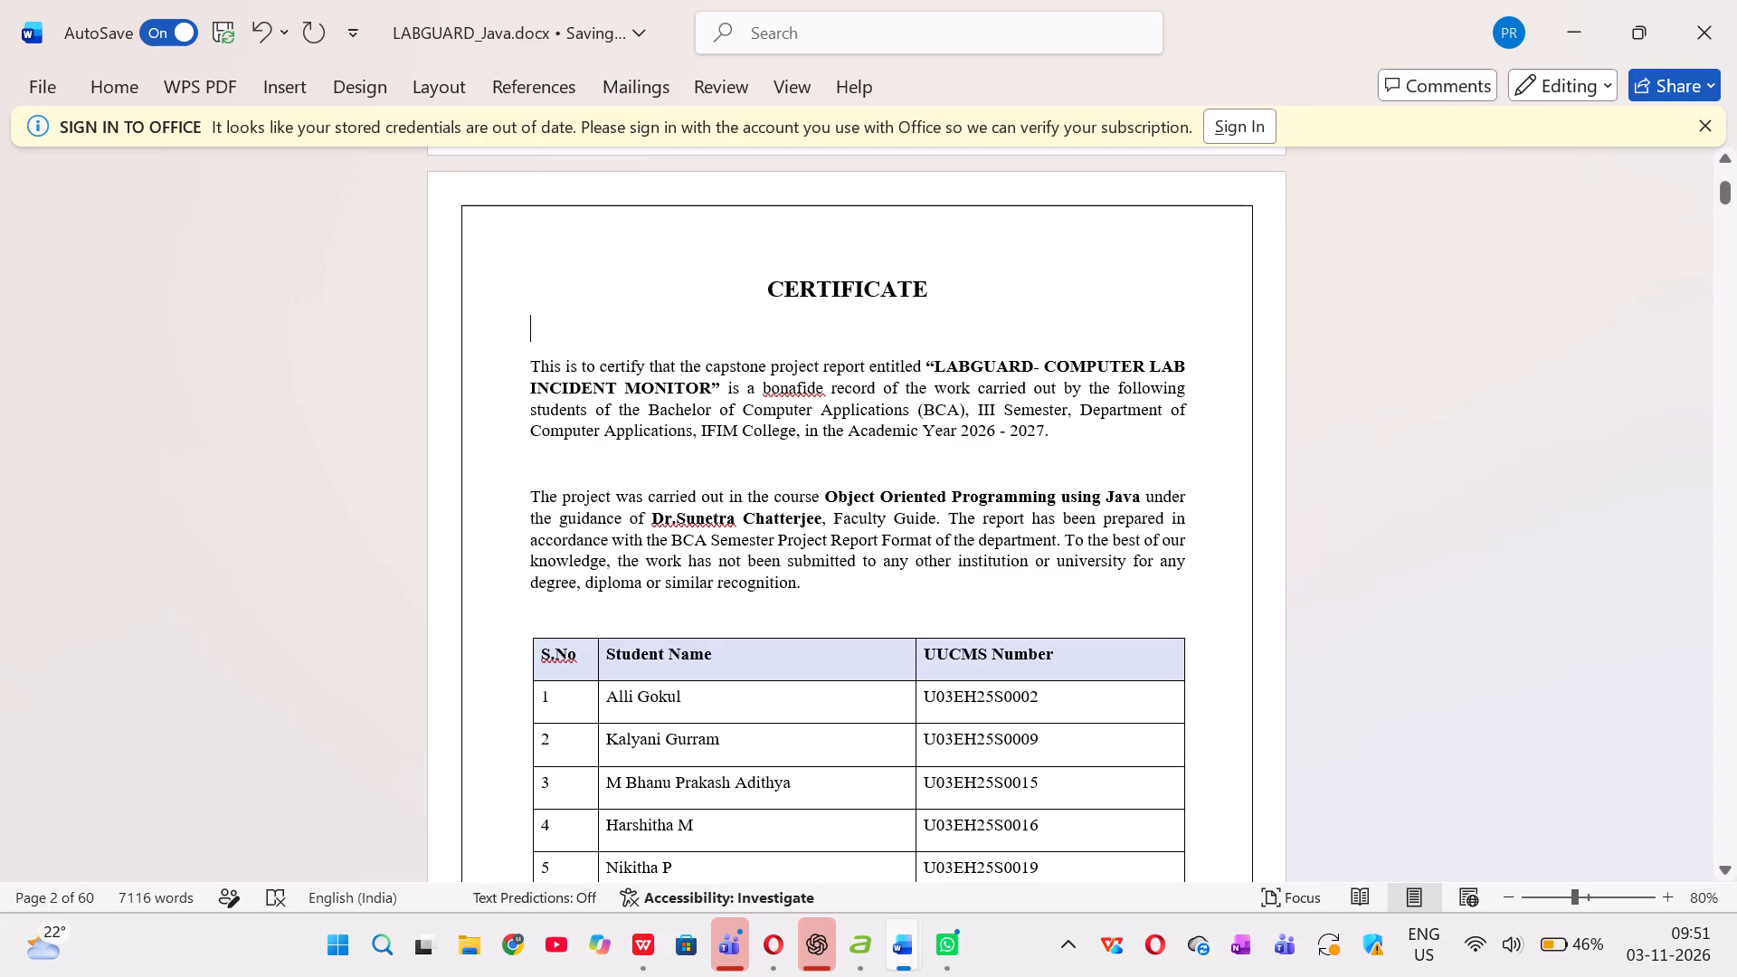
Examine the rest of the certificate page and the blank page between it and the acknowledgment.
scroll(949, 279, "down", 2)
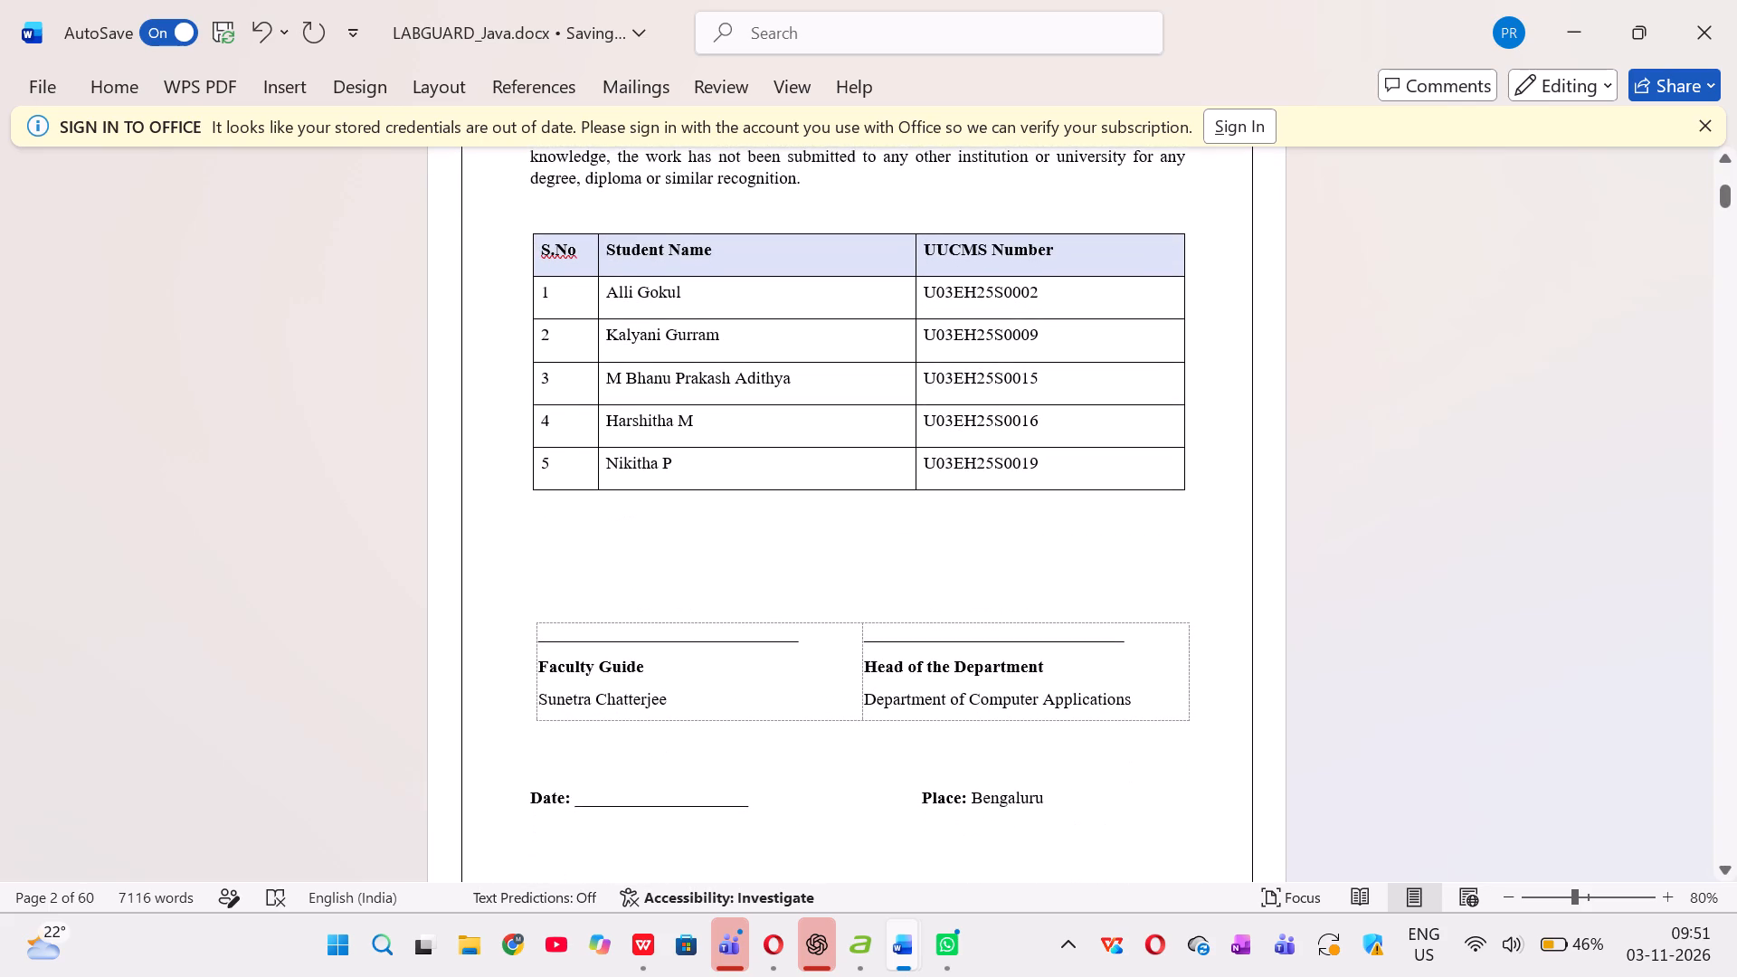
scroll(949, 279, "down", 2)
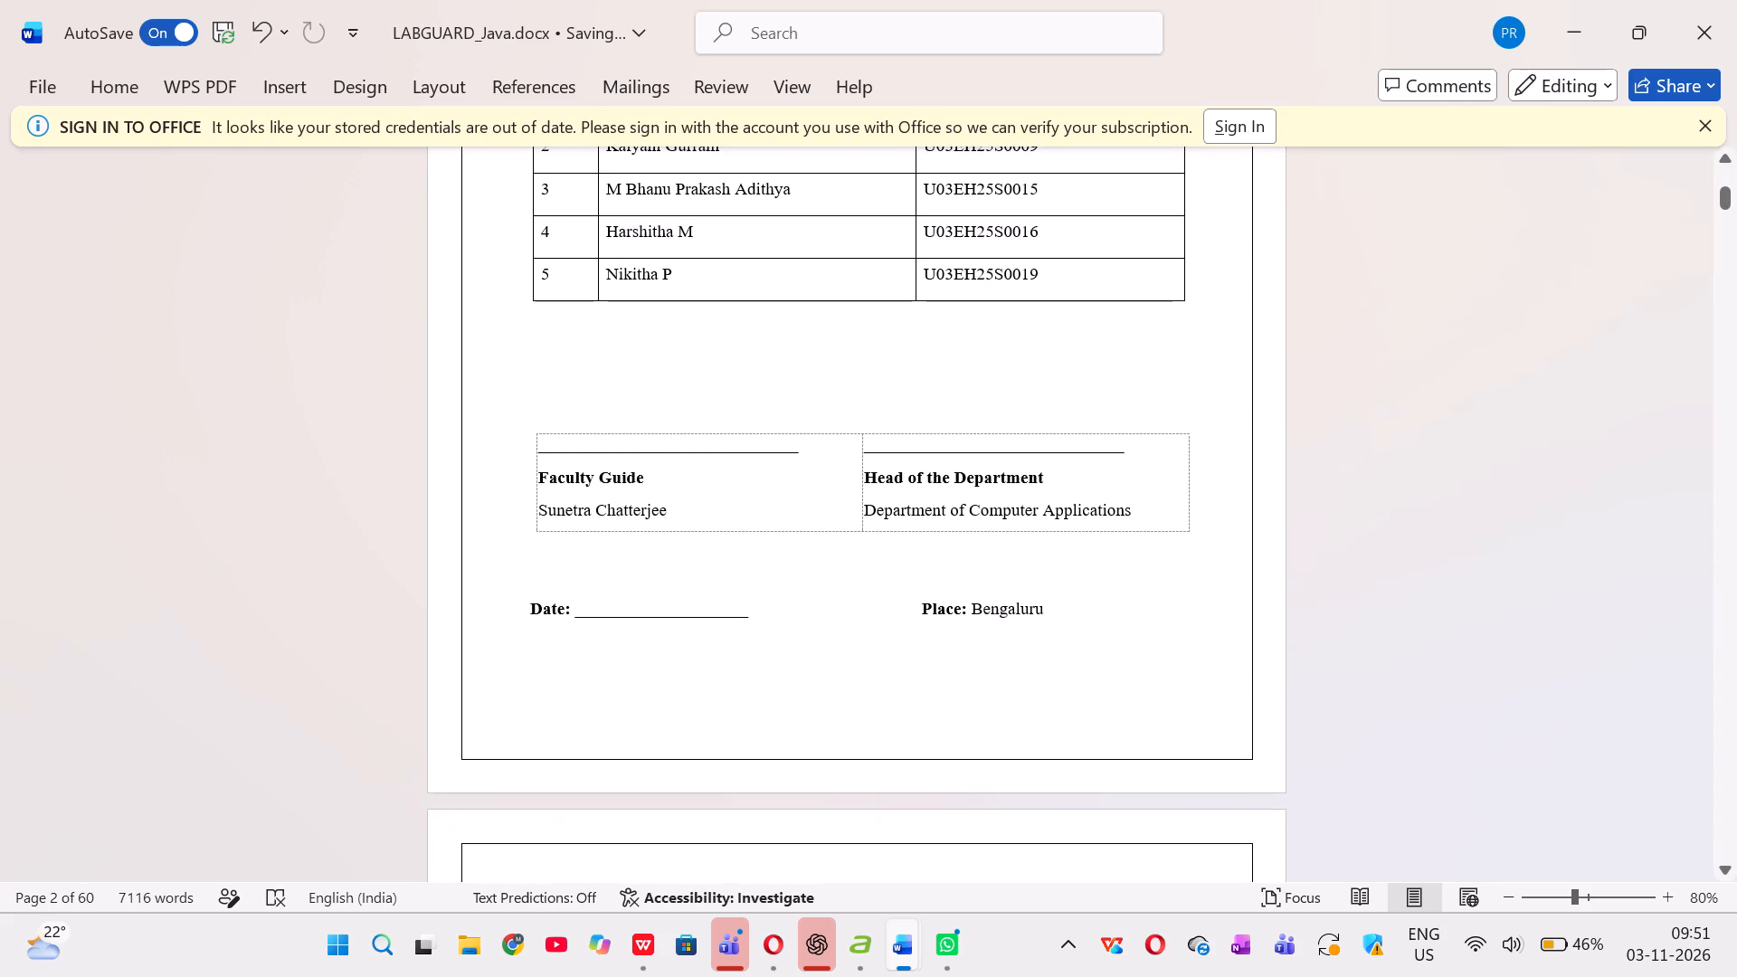
scroll(949, 279, "down", 1)
scroll(949, 279, "up", 1, "ctrl")
scroll(949, 279, "down", 1, "ctrl")
scroll(949, 279, "down", 4)
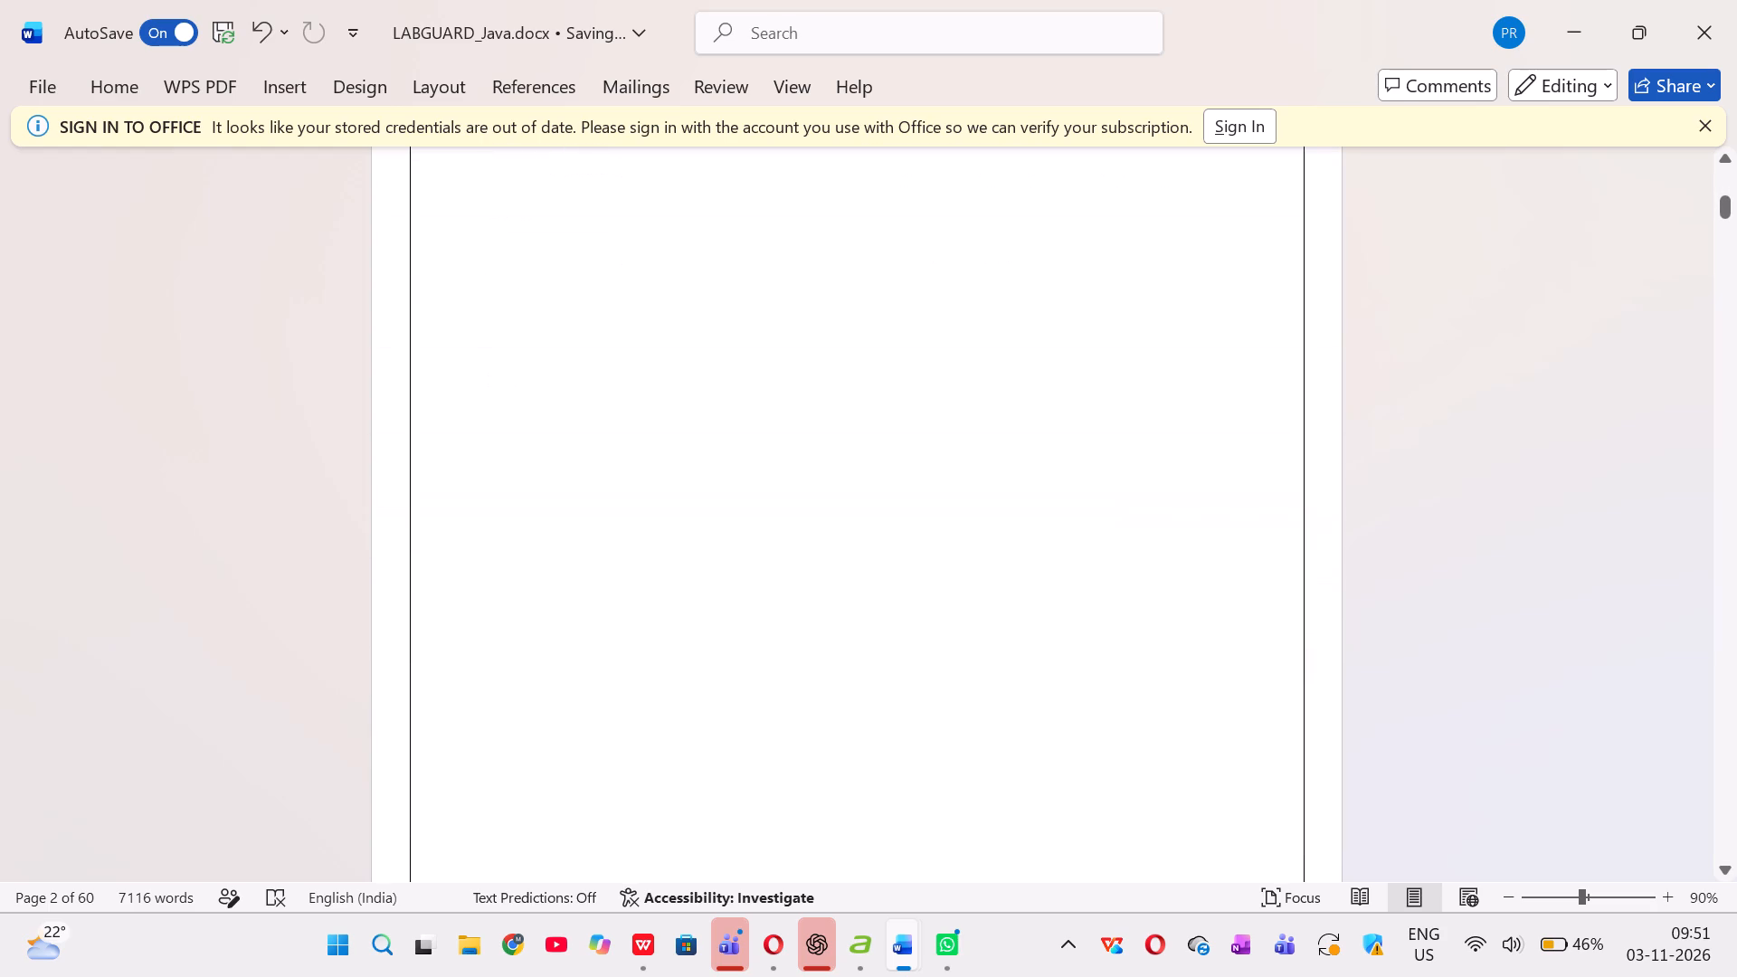
left_click(939, 317)
scroll(939, 317, "down", 5, "ctrl")
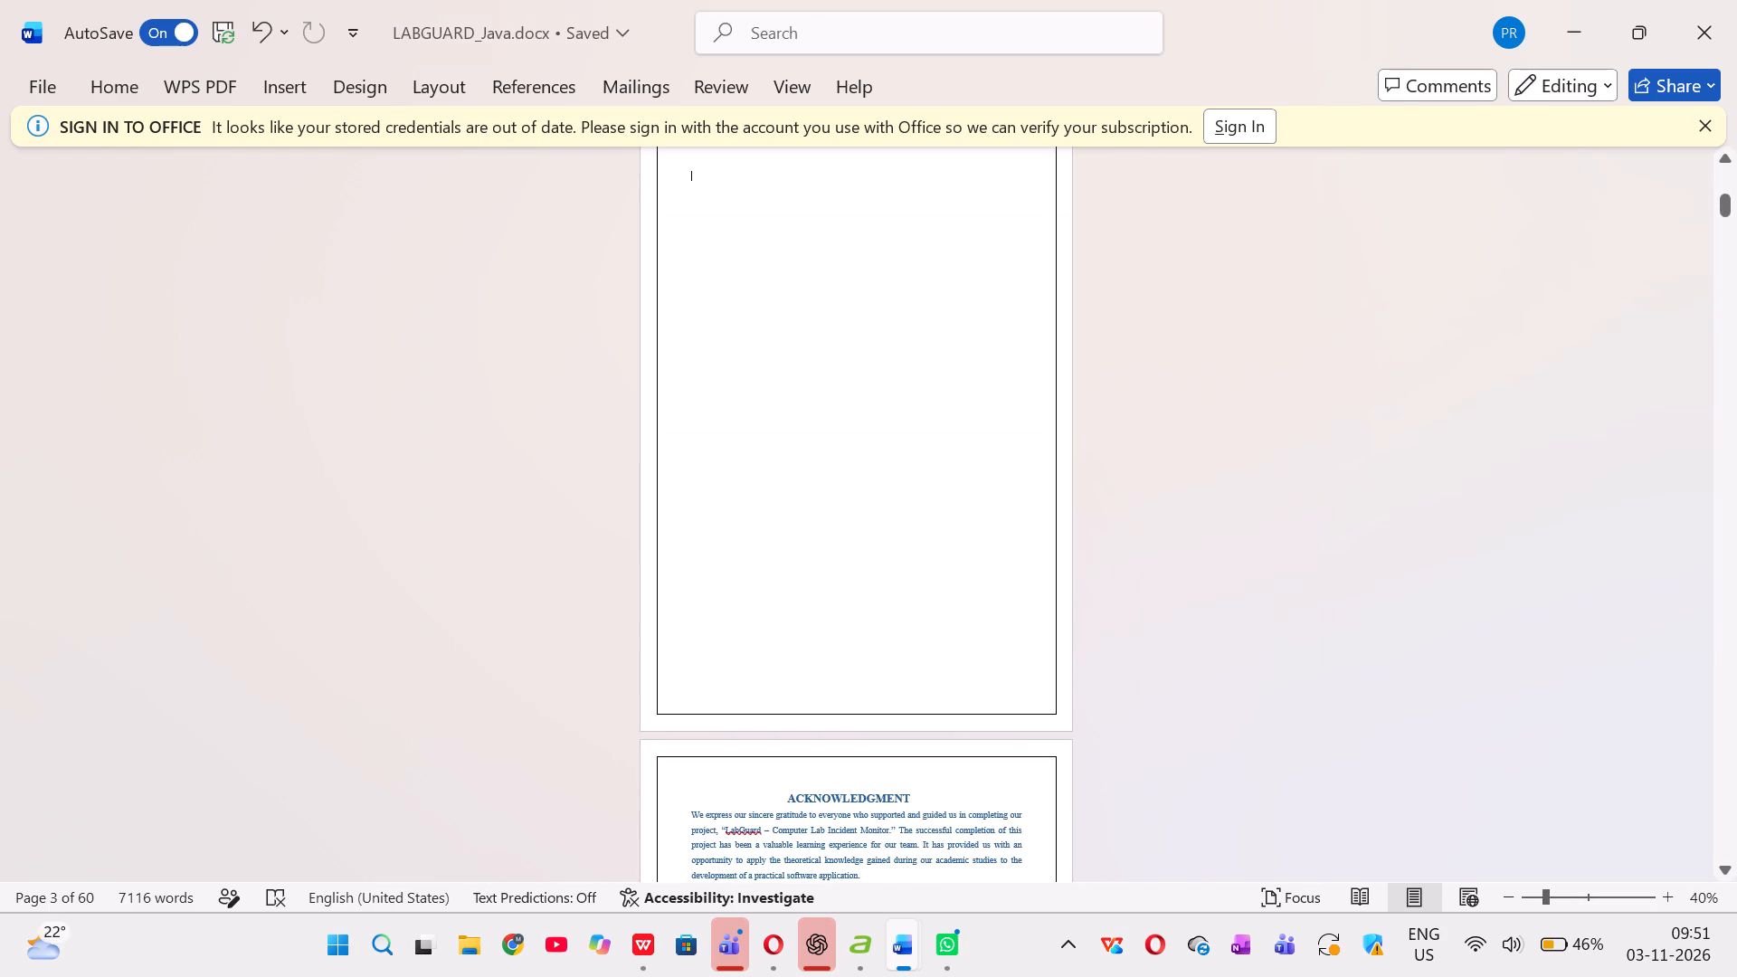
scroll(939, 317, "up", 5)
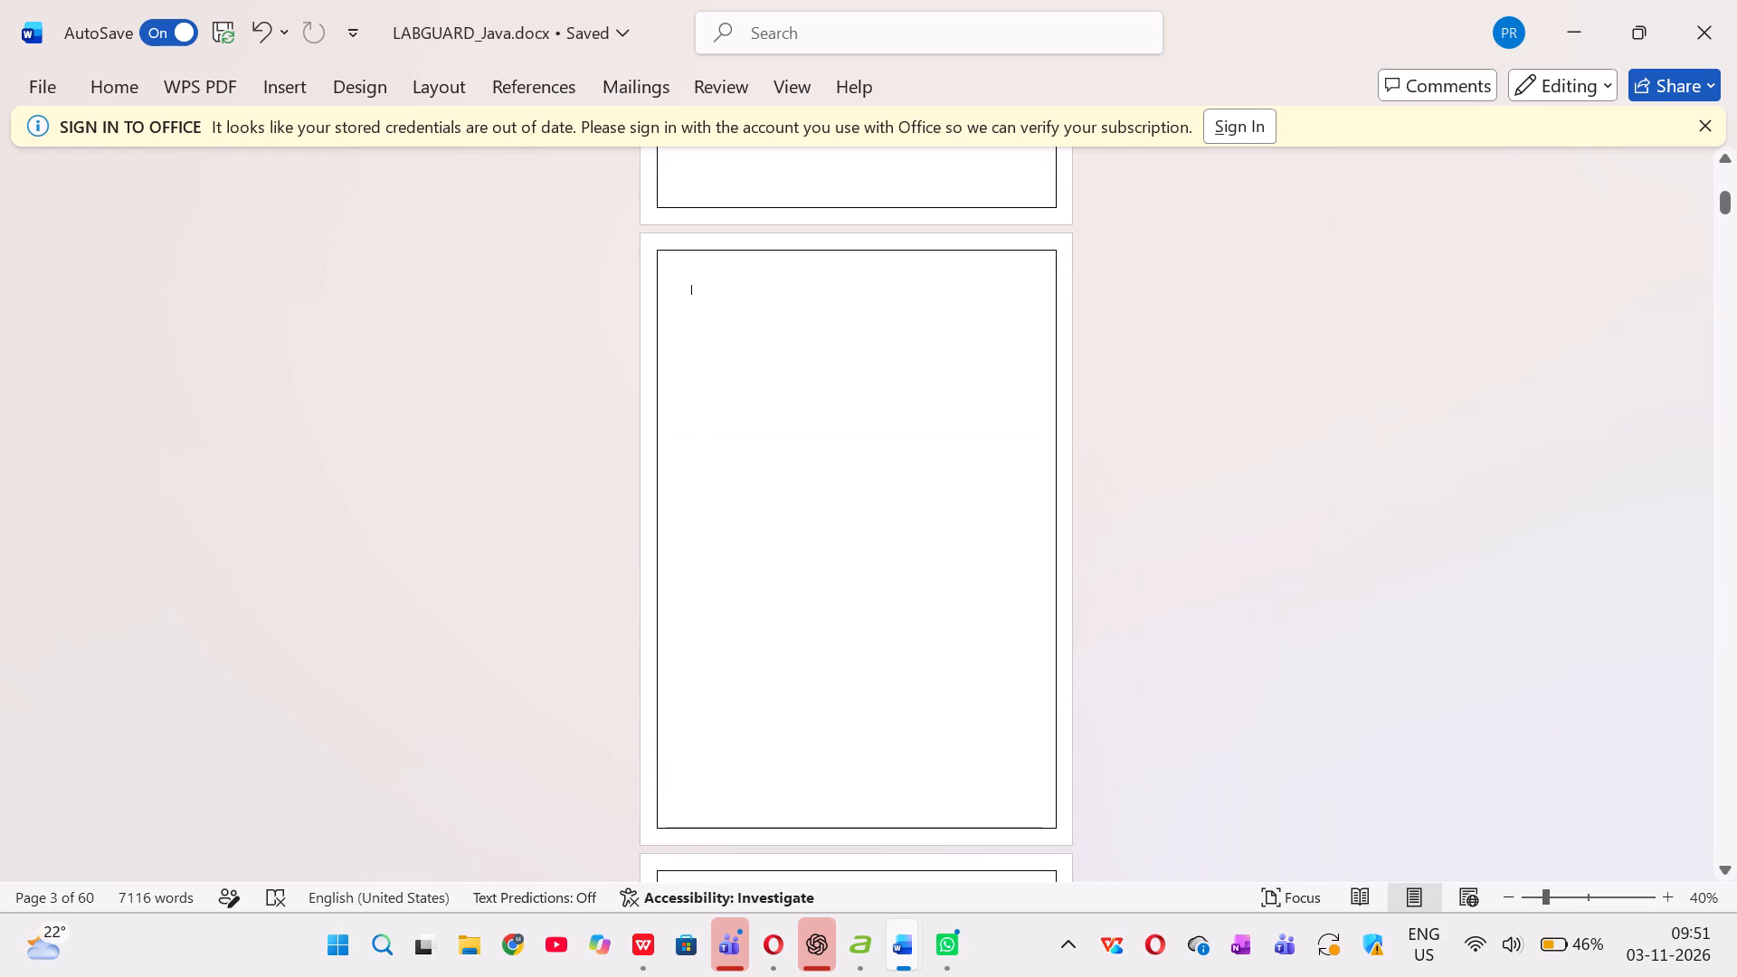
scroll(752, 382, "down", 1, "ctrl")
scroll(752, 382, "up", 4)
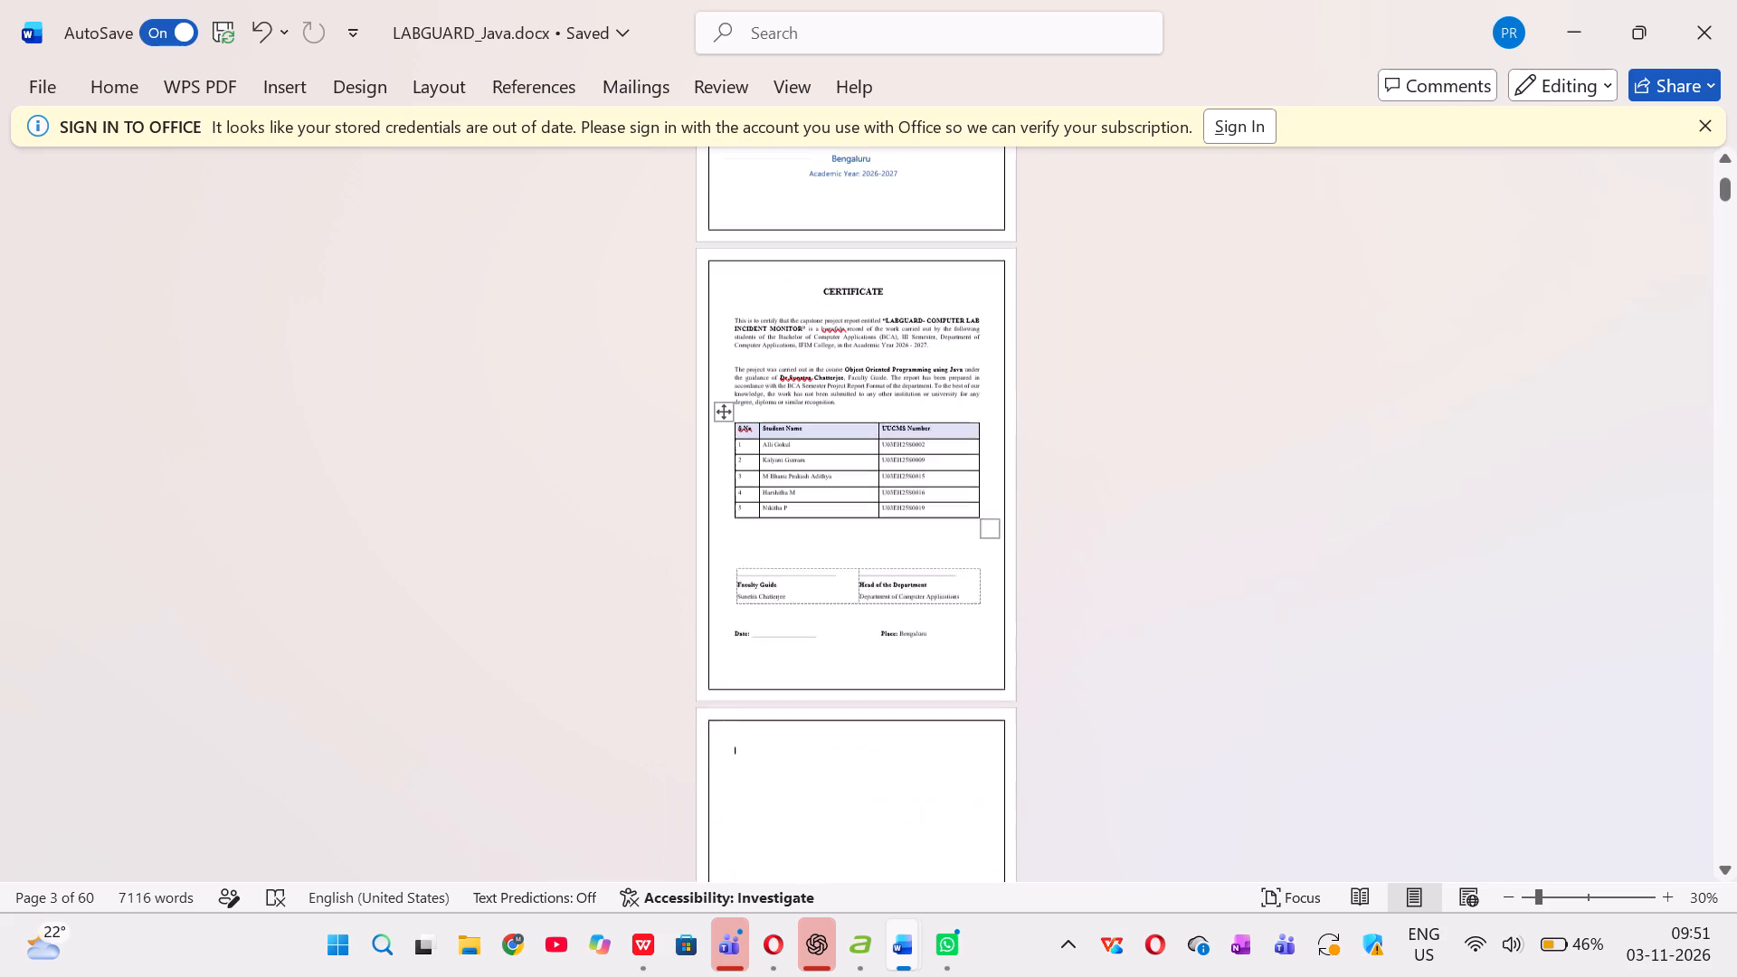
scroll(752, 382, "up", 2)
scroll(752, 382, "down", 6)
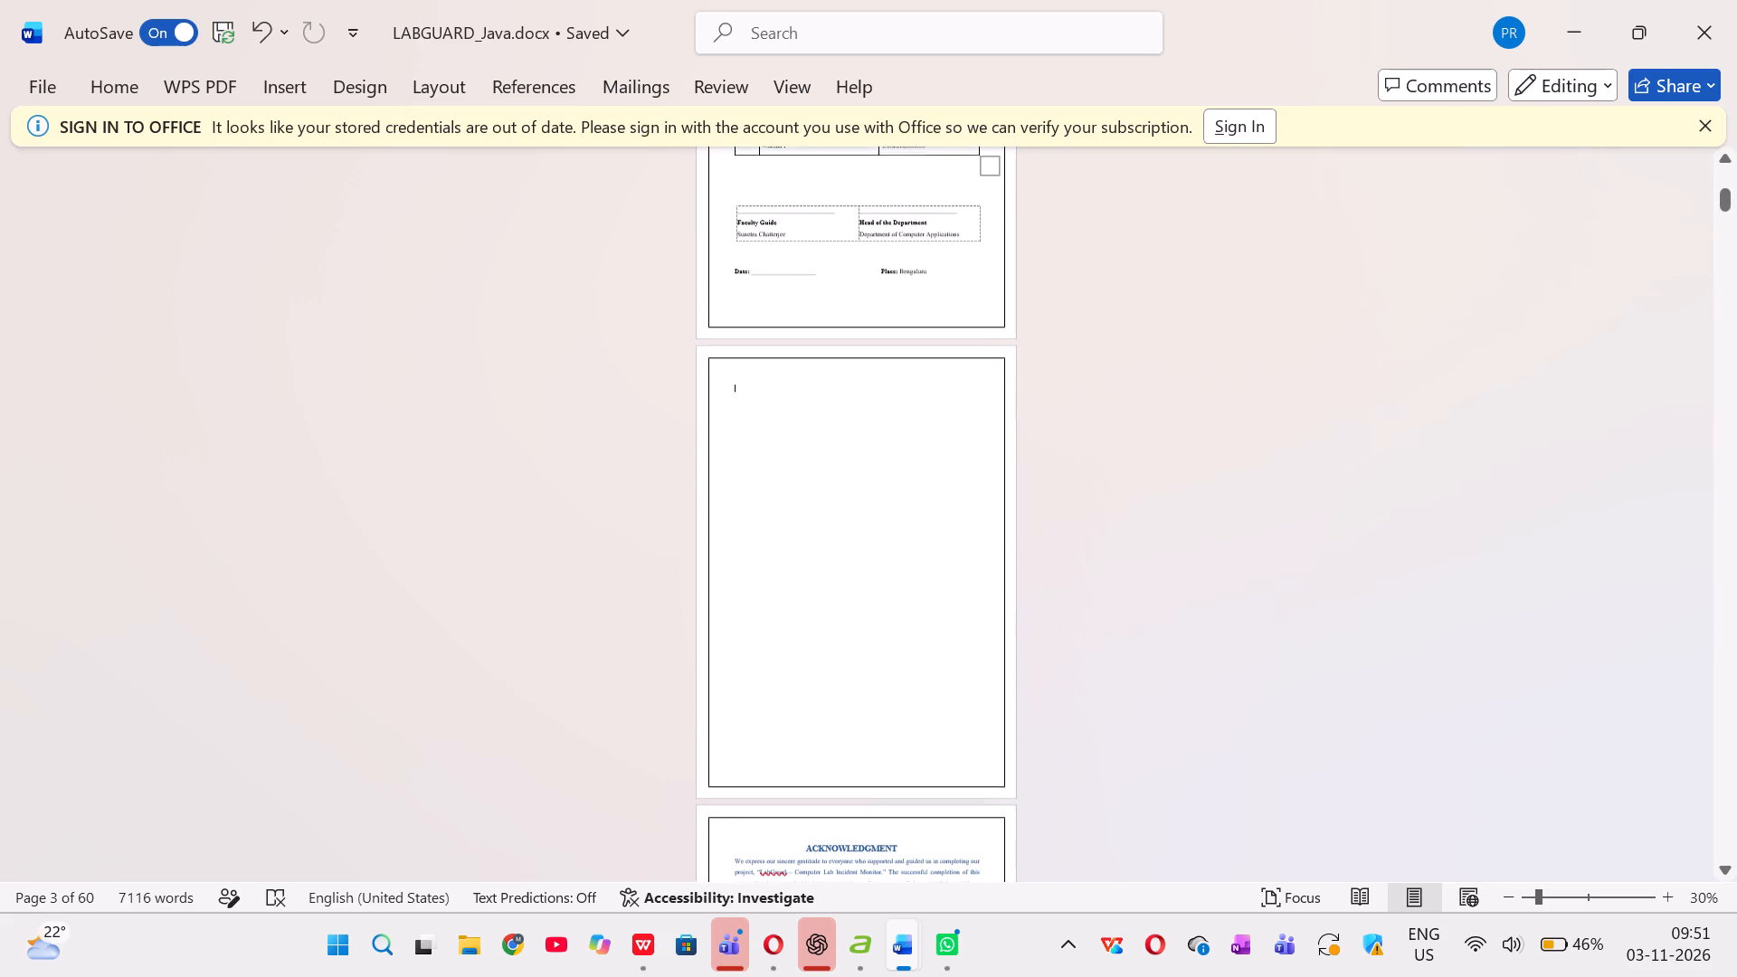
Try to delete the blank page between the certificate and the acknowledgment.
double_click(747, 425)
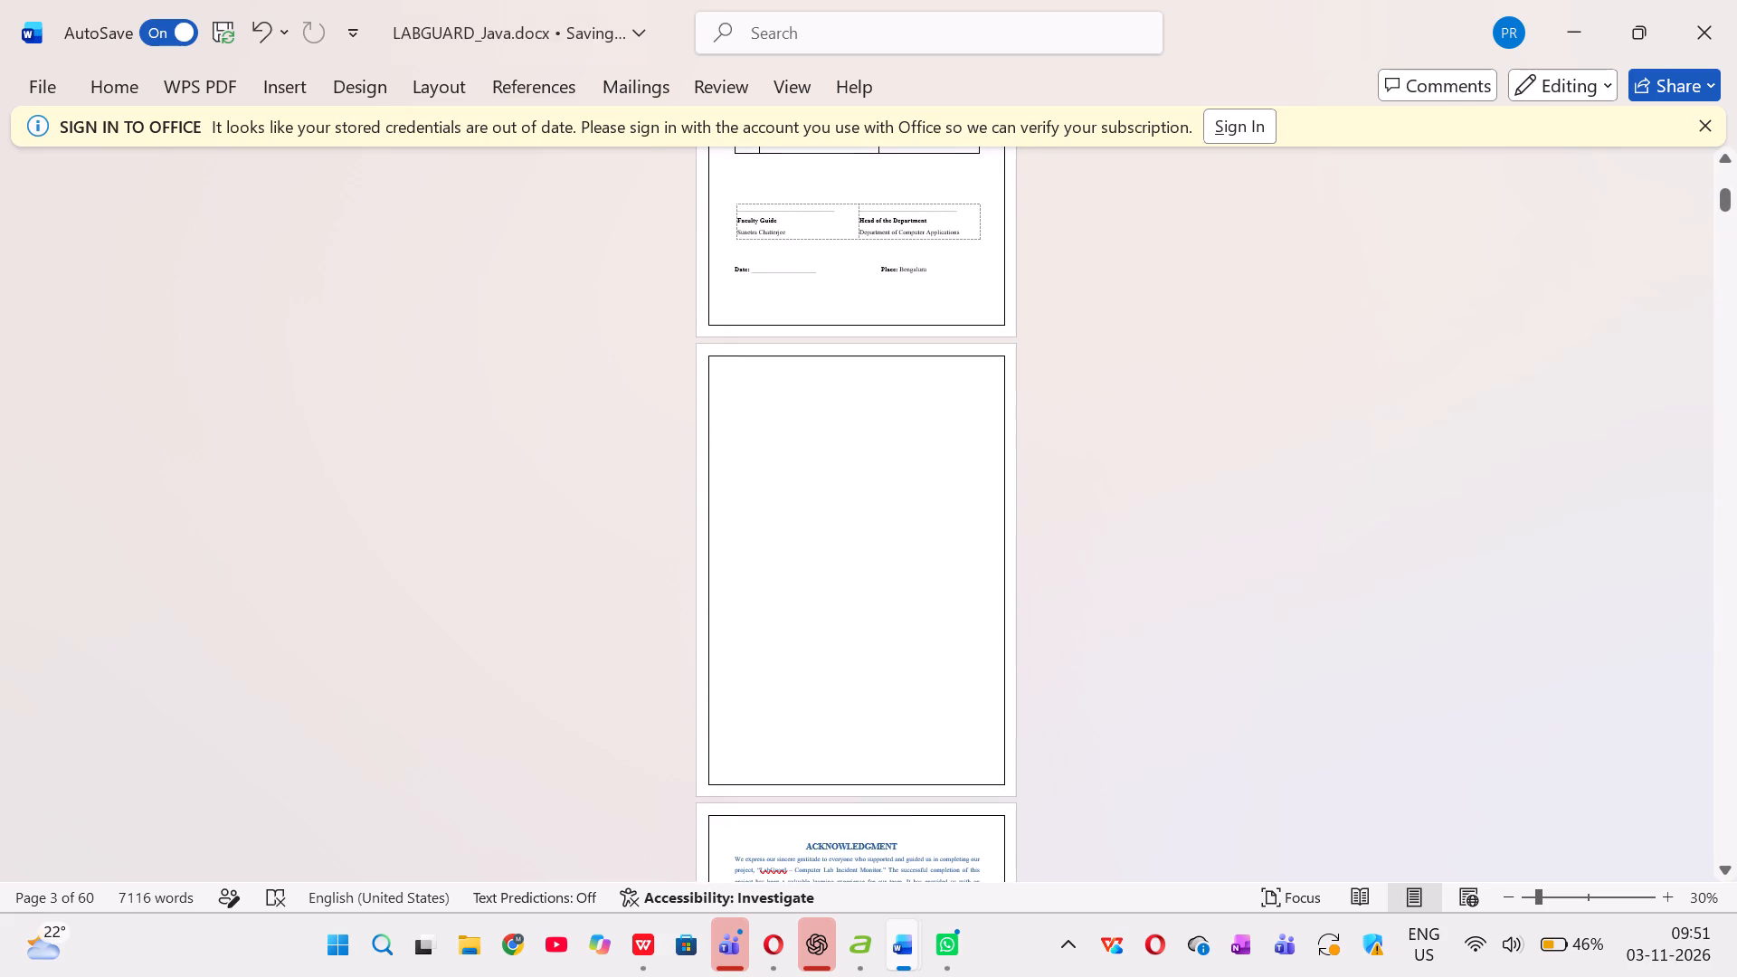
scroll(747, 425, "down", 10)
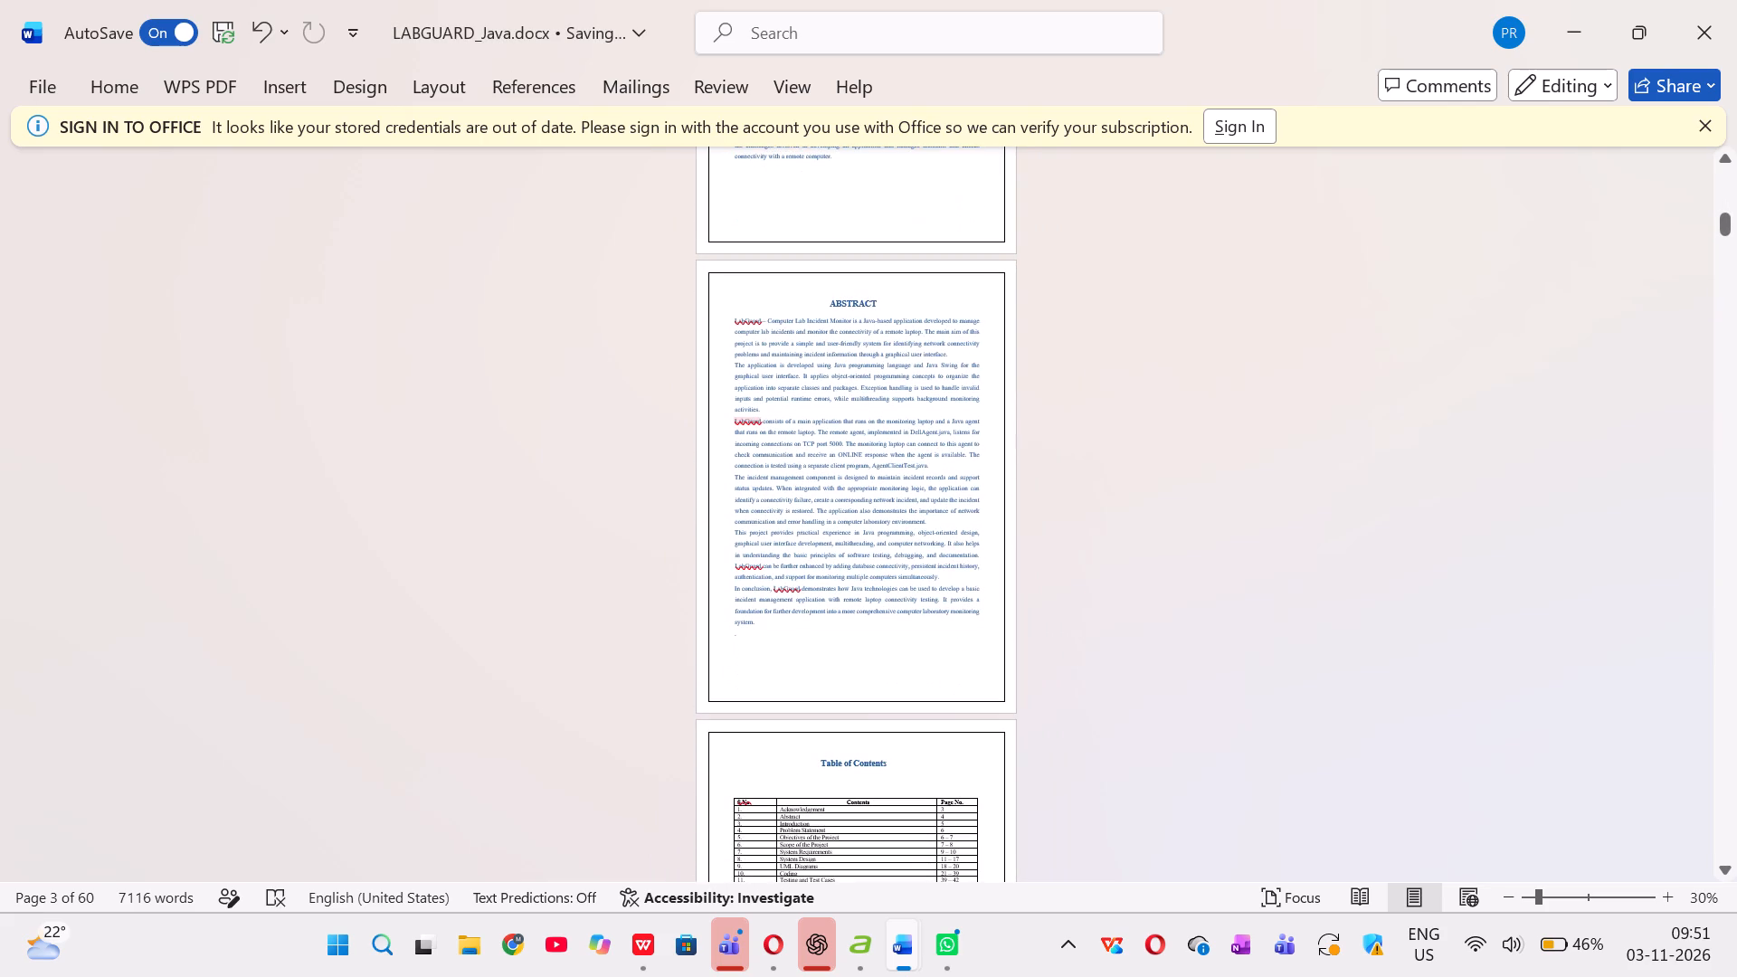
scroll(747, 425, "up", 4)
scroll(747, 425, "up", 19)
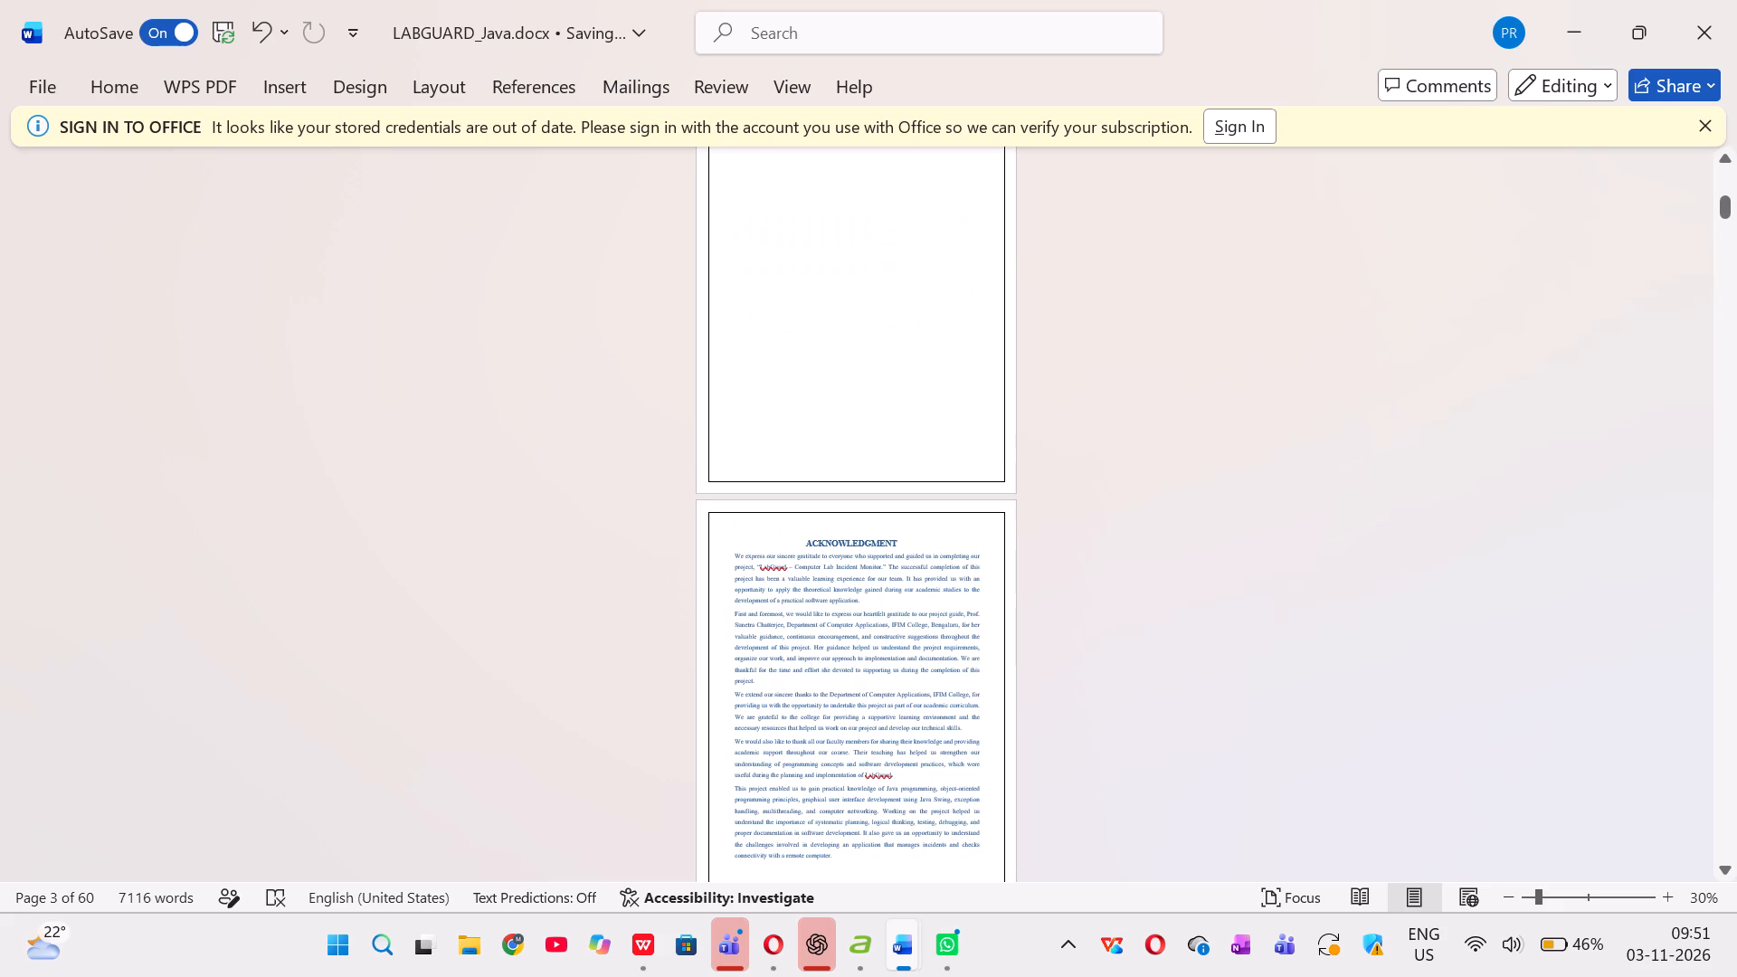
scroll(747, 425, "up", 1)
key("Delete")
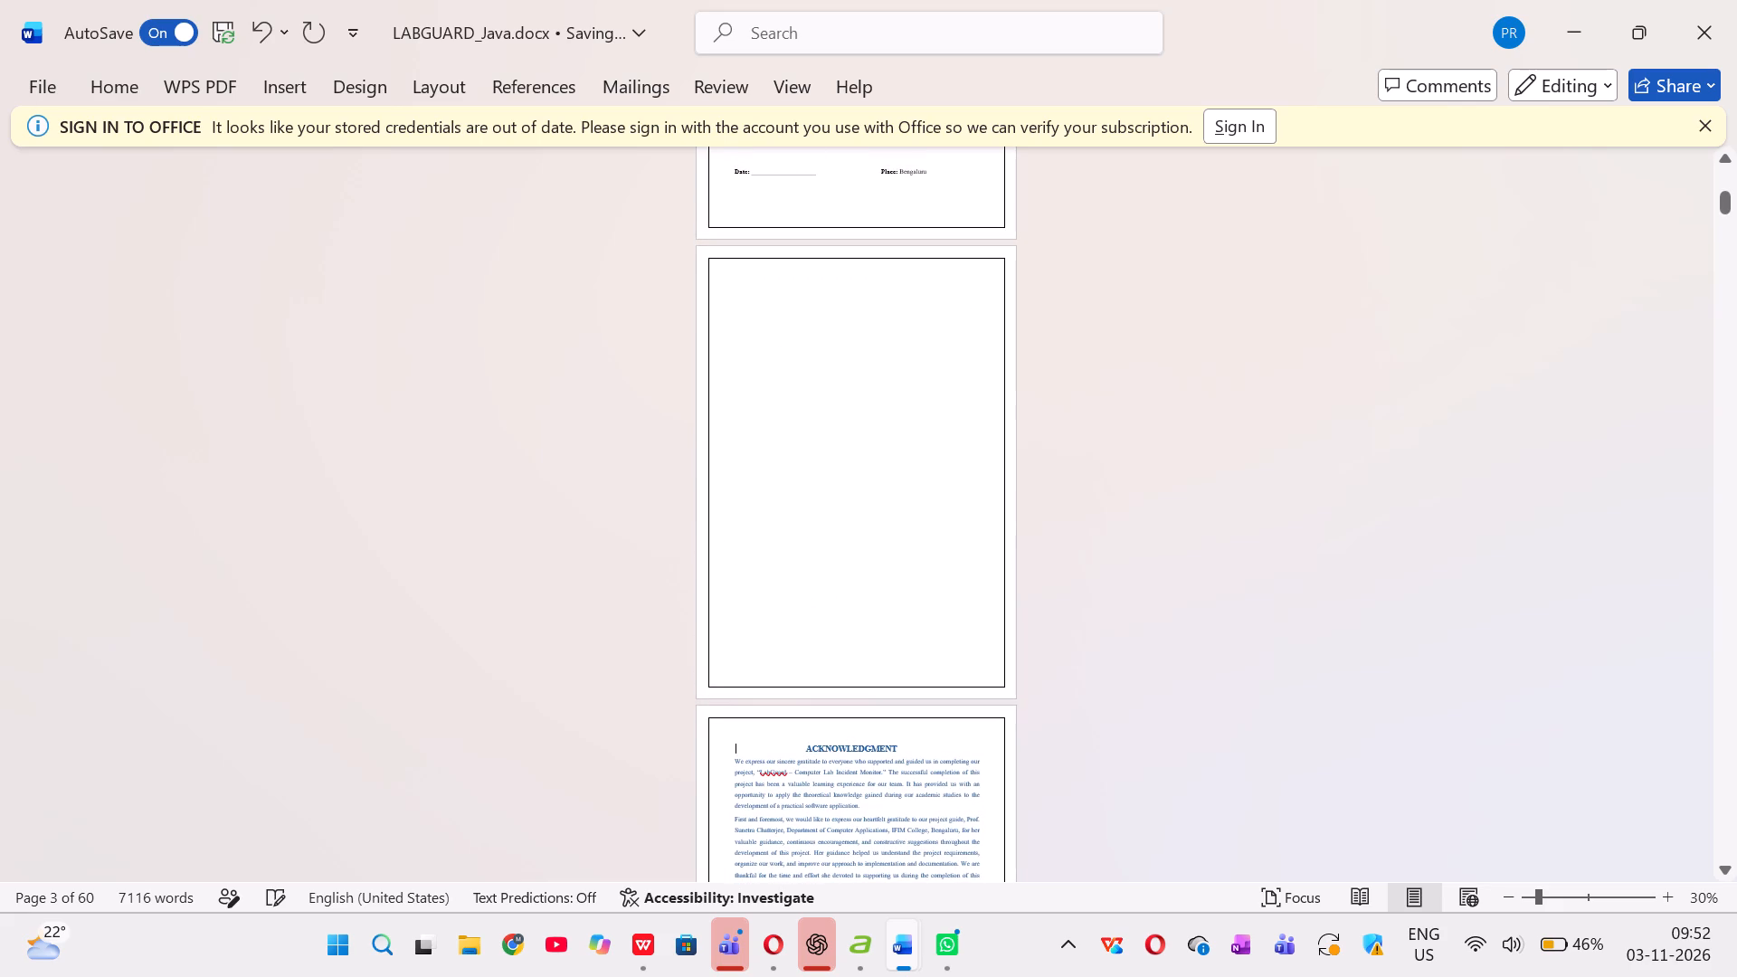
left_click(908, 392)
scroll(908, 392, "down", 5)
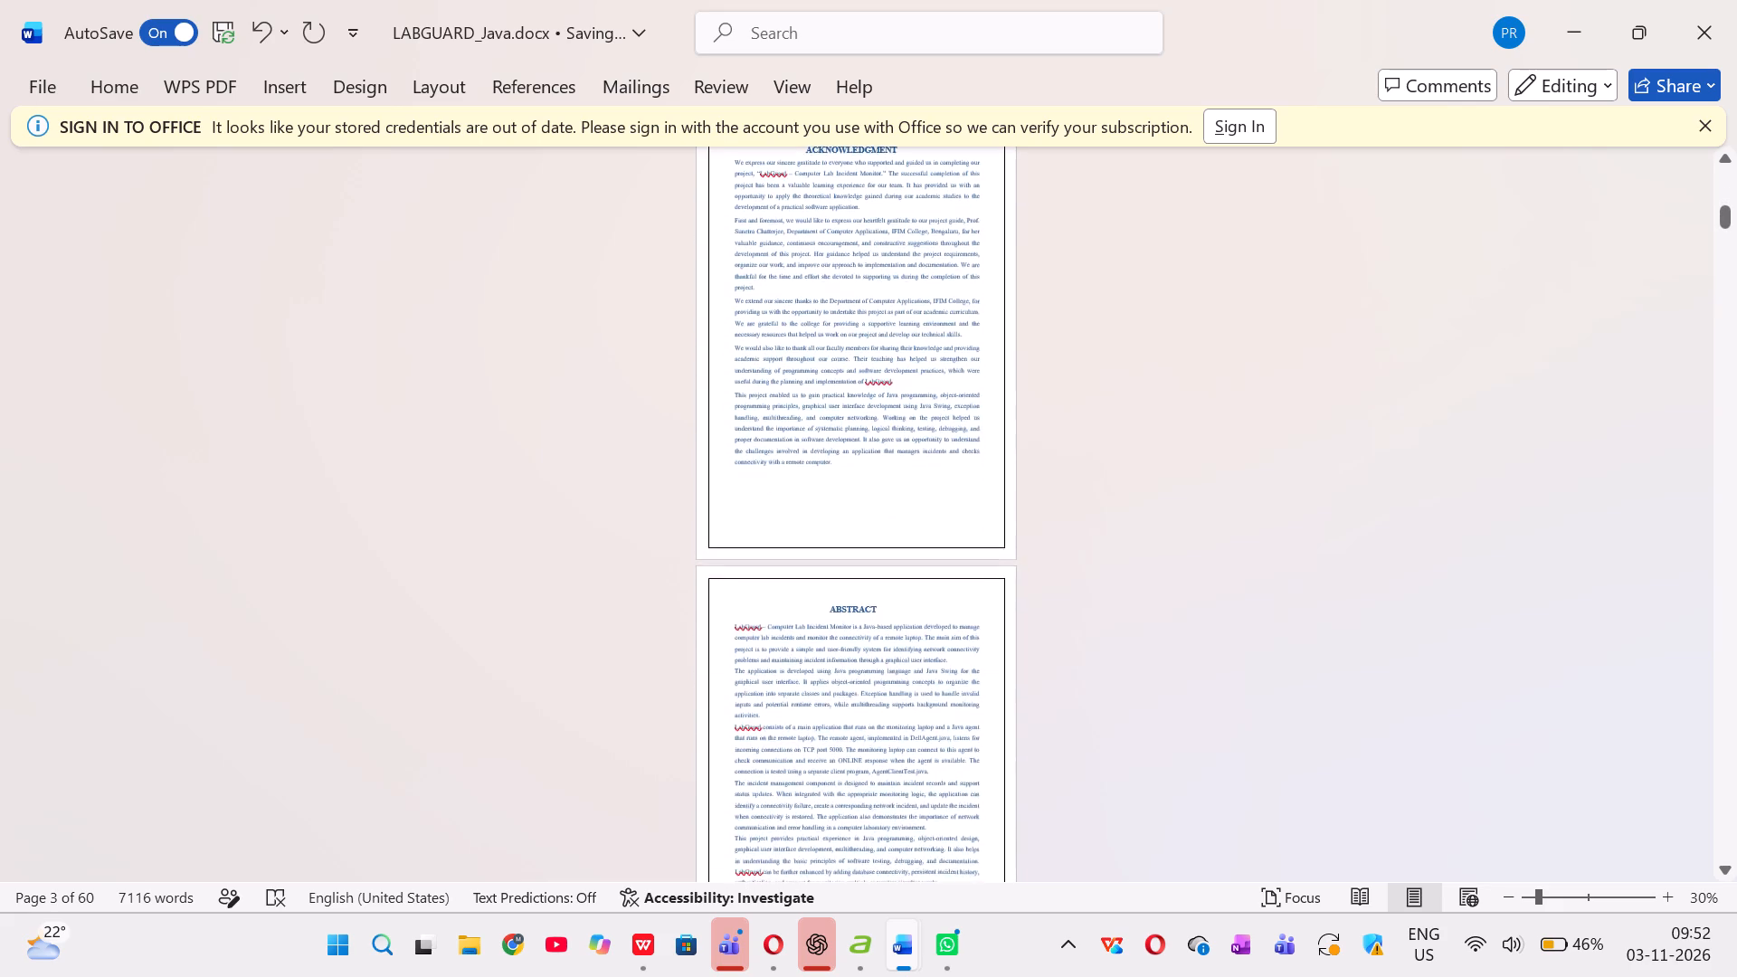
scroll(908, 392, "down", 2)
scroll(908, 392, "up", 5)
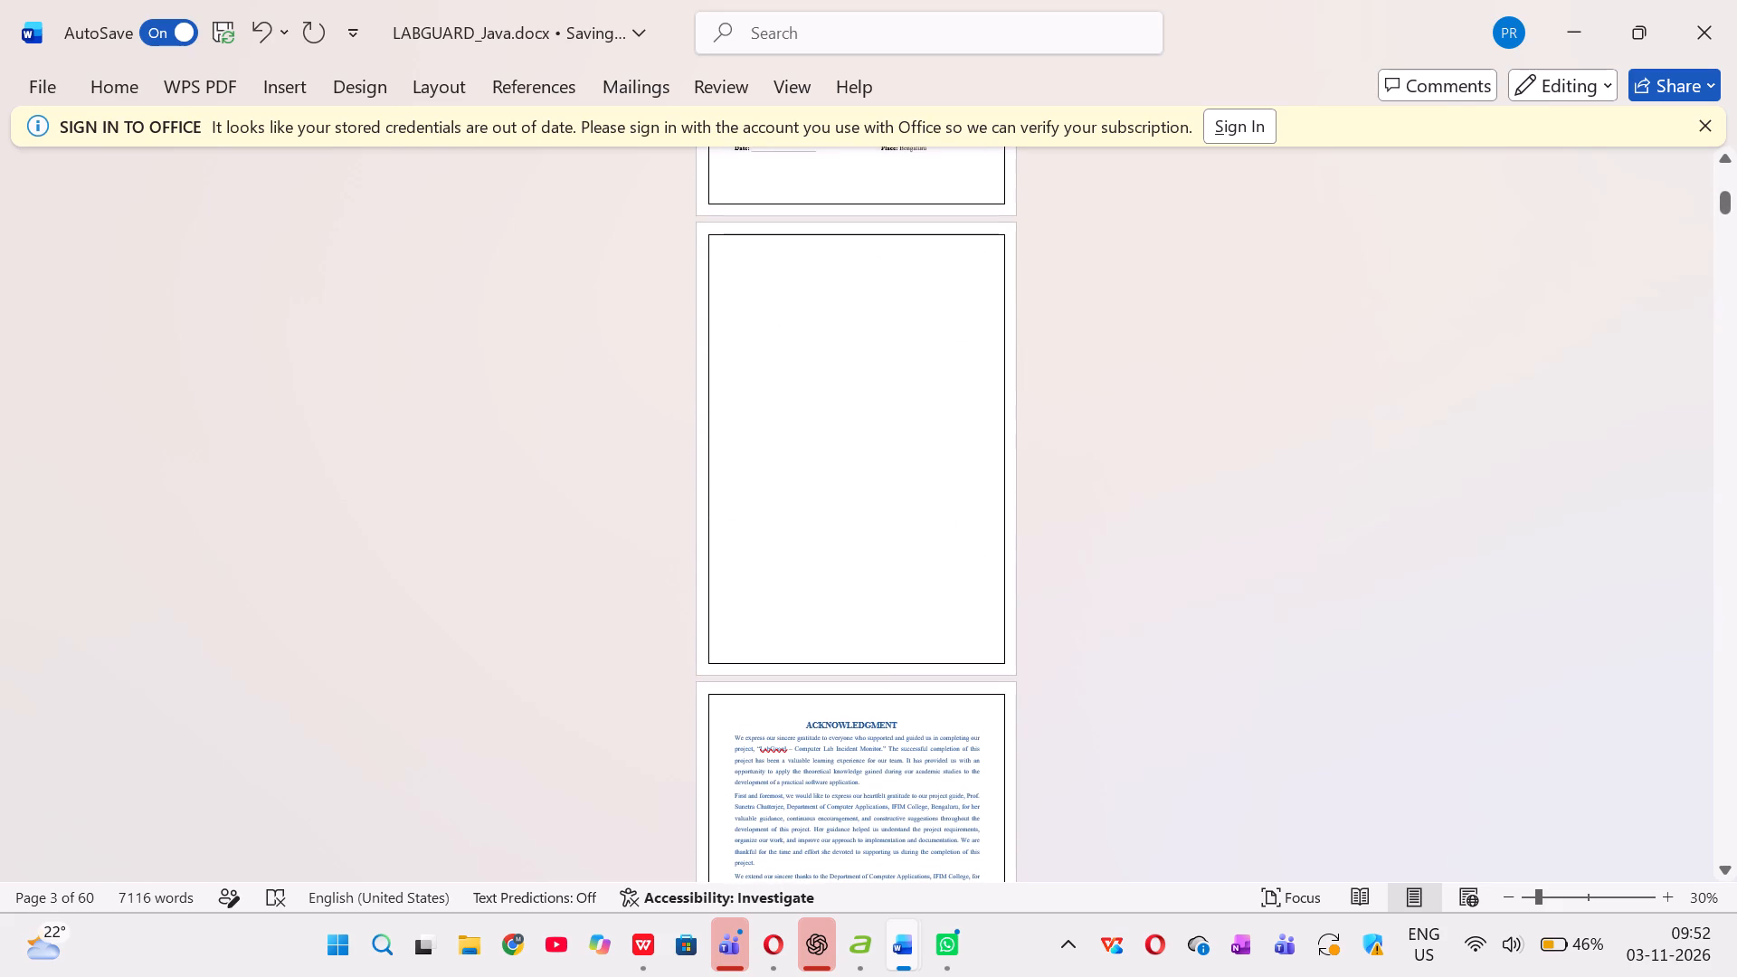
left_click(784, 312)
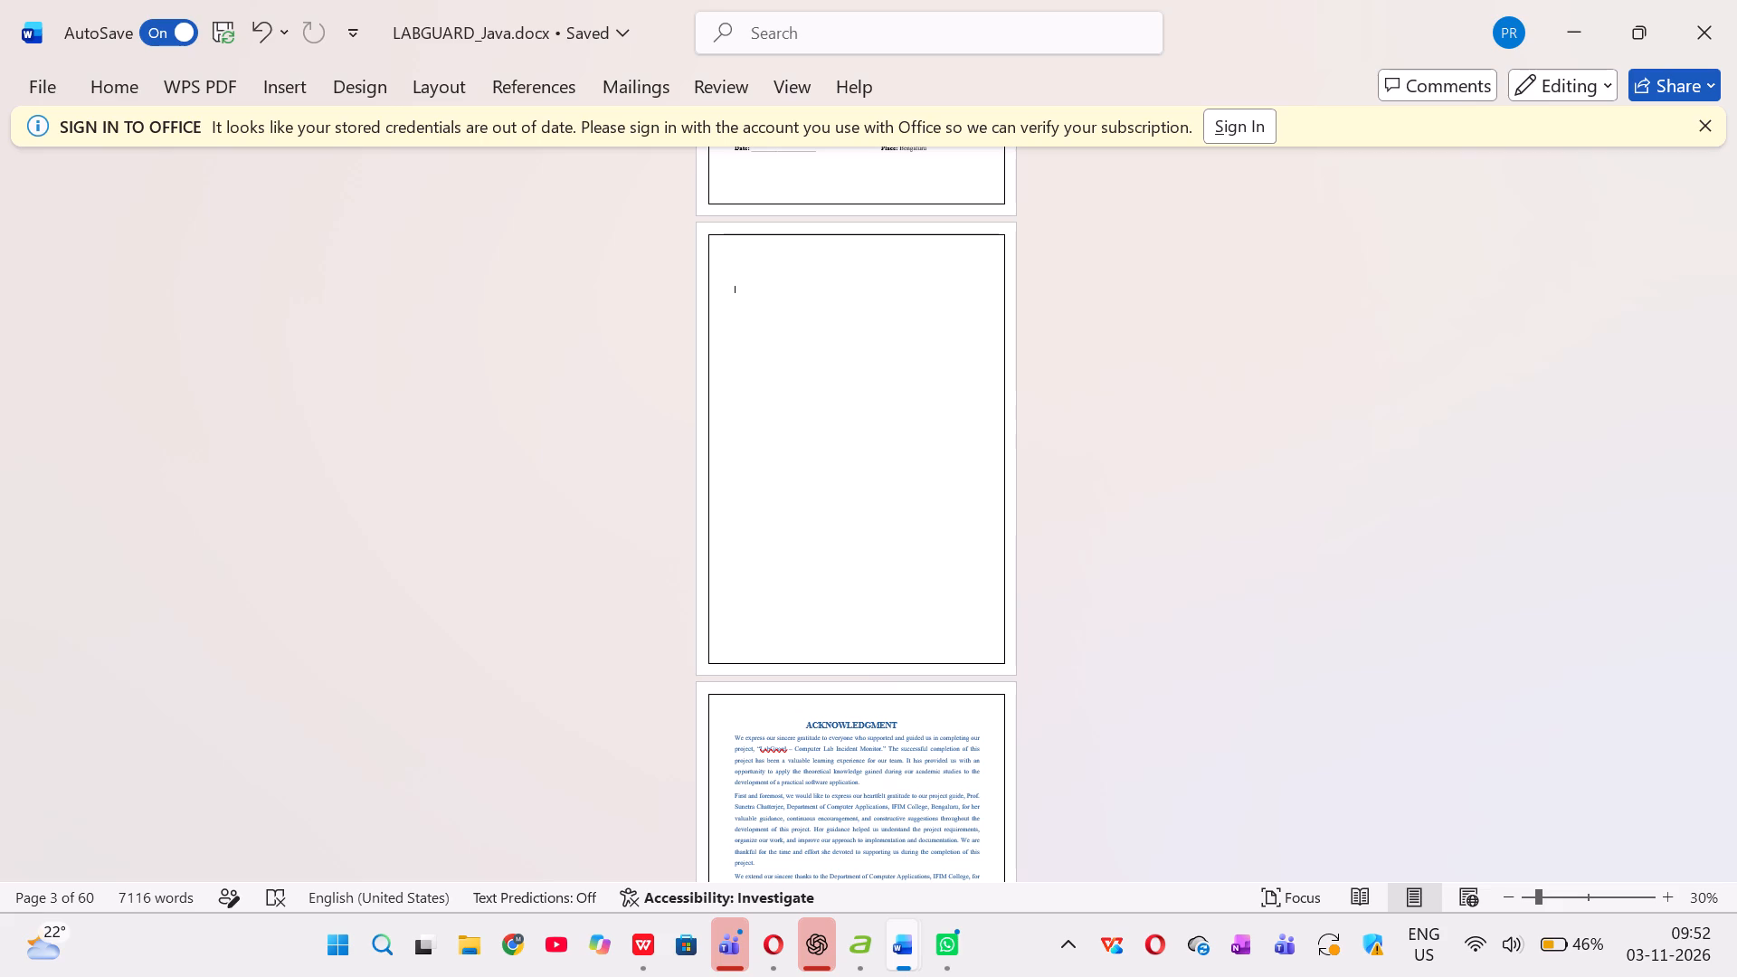
Remove the spacing directly before the underlined LABGUARD – Computer Lab Incident Monitor title on the cover page.
scroll(784, 312, "up", 16)
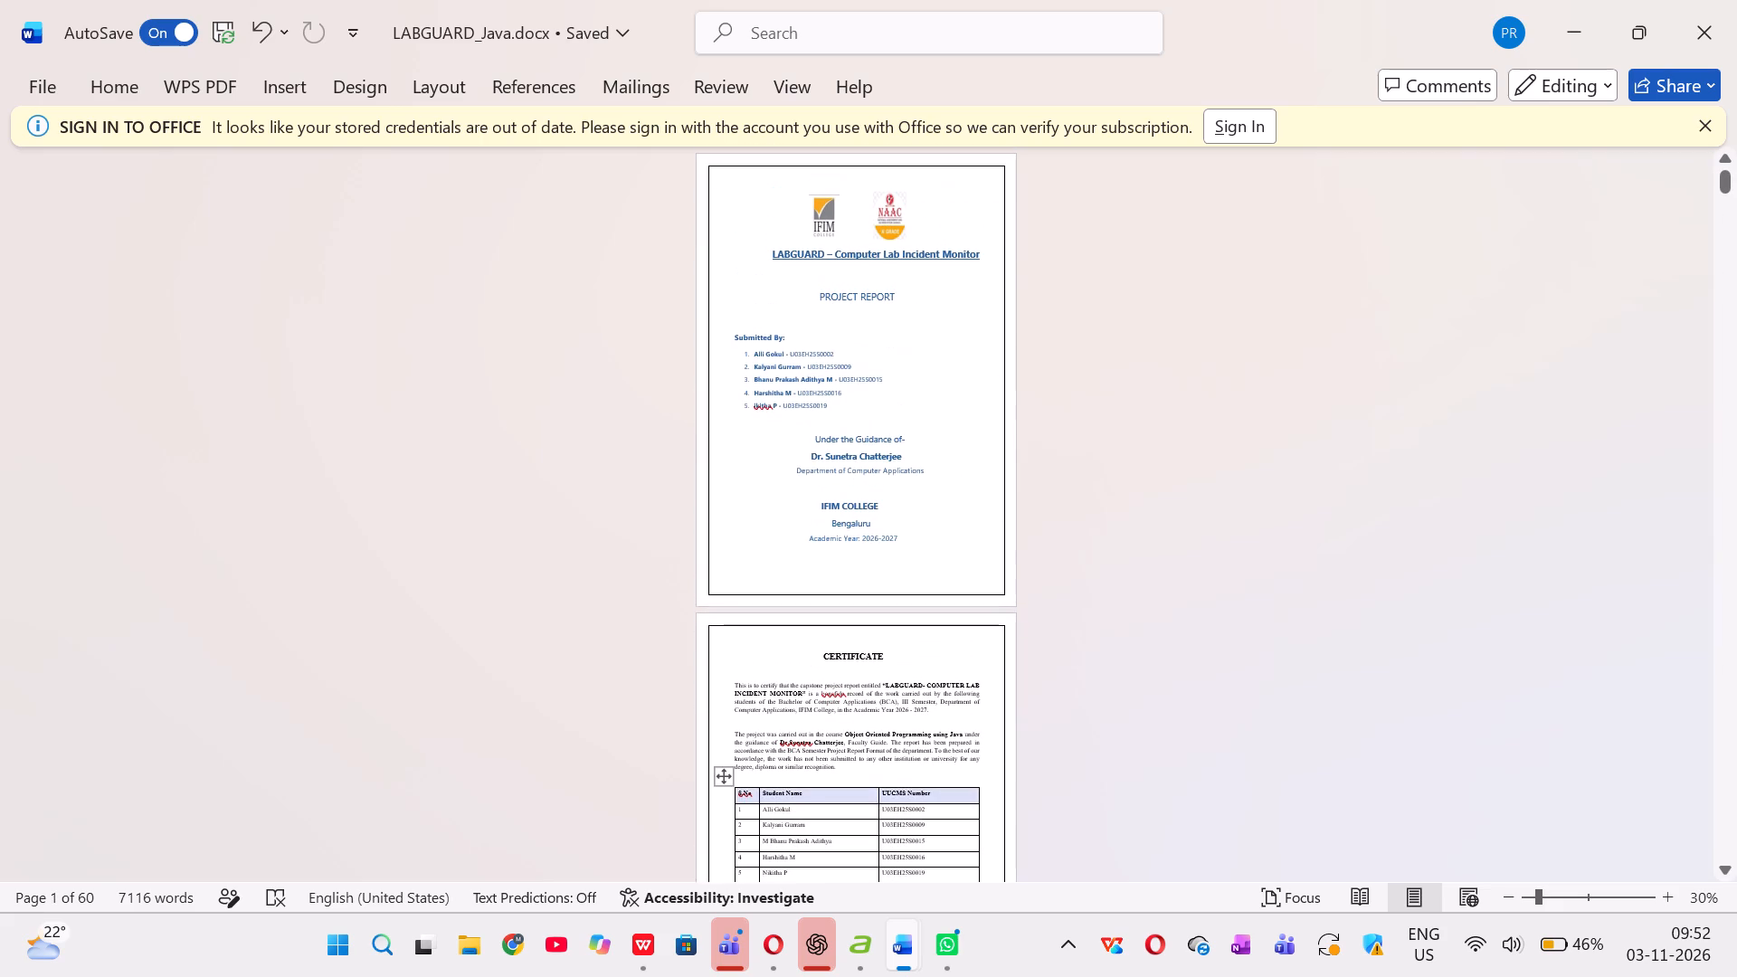
left_click(767, 258)
key("BackSpace")
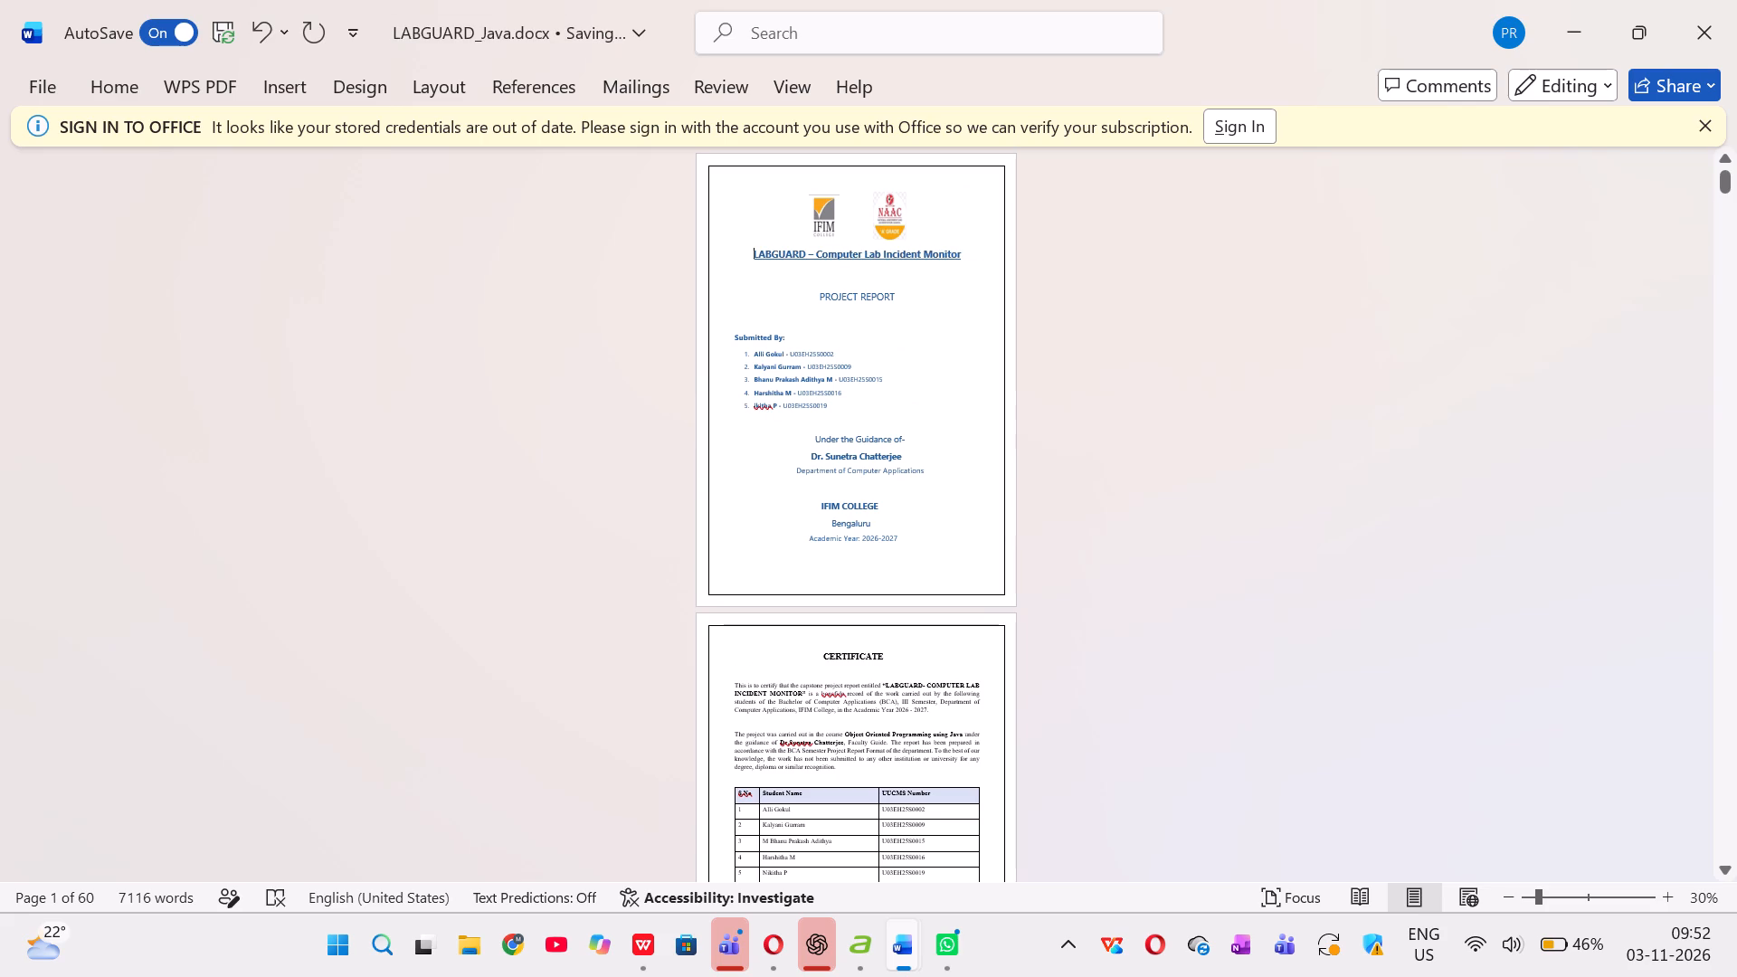
Review the page layout from the cover and certificate through the front matter and early chapters.
scroll(916, 454, "down", 6)
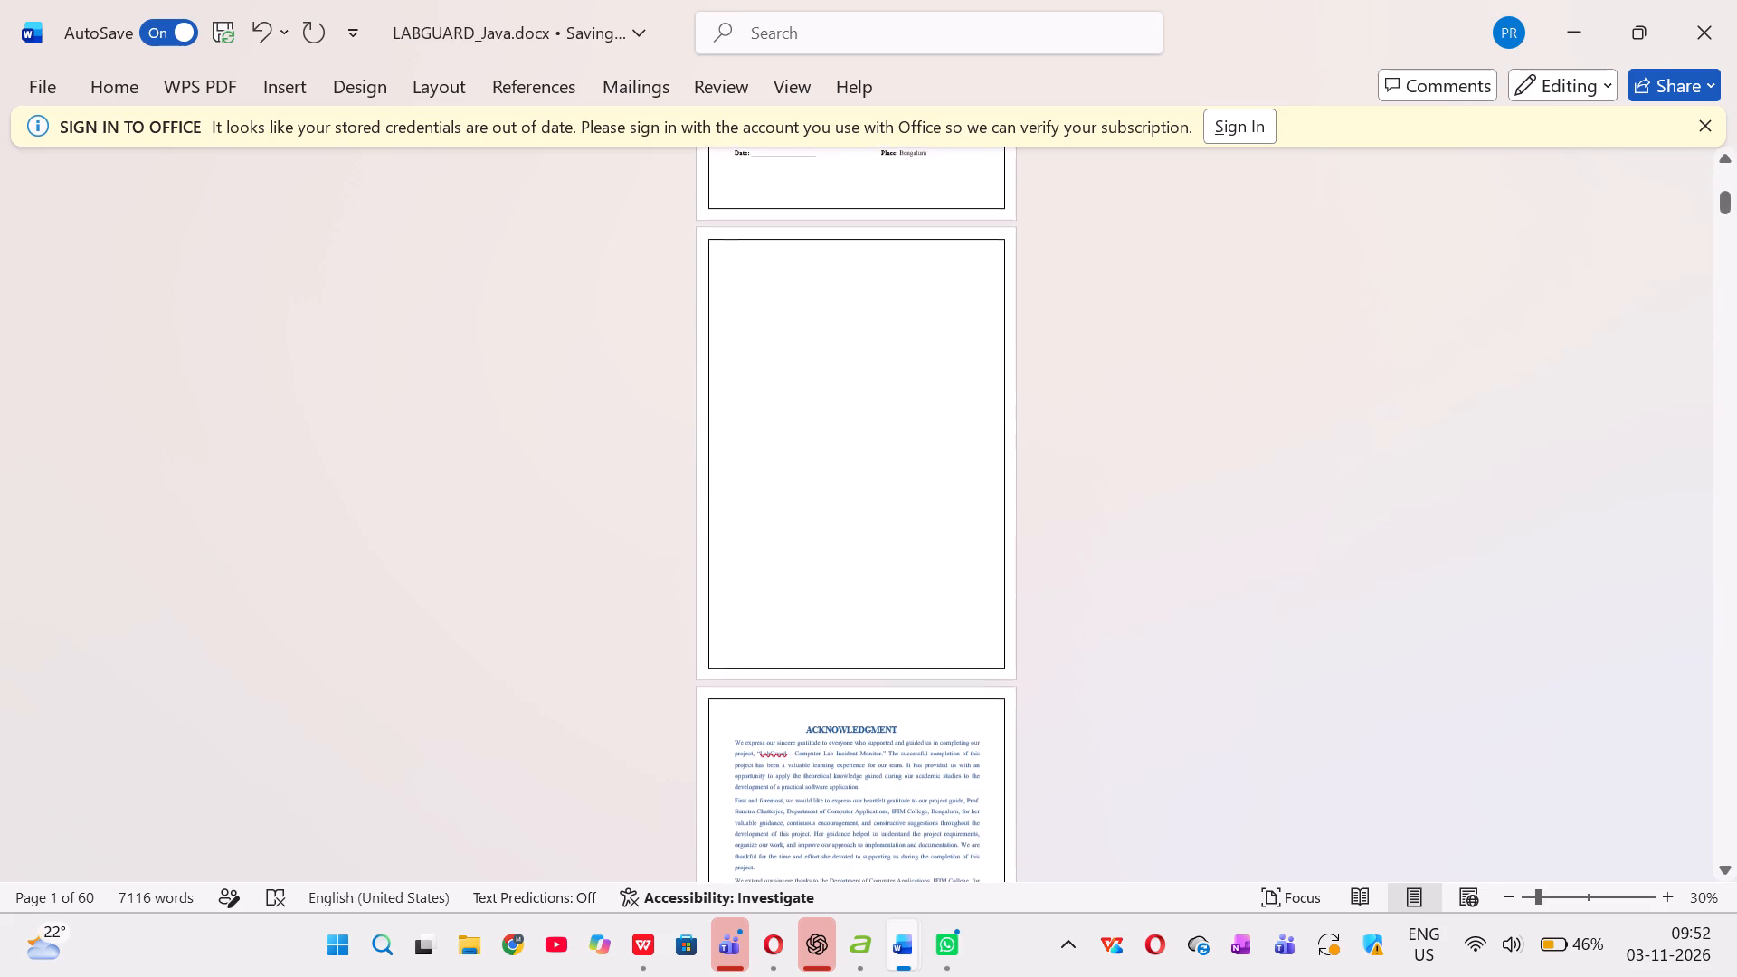
scroll(916, 454, "up", 3)
scroll(916, 454, "down", 2, "ctrl")
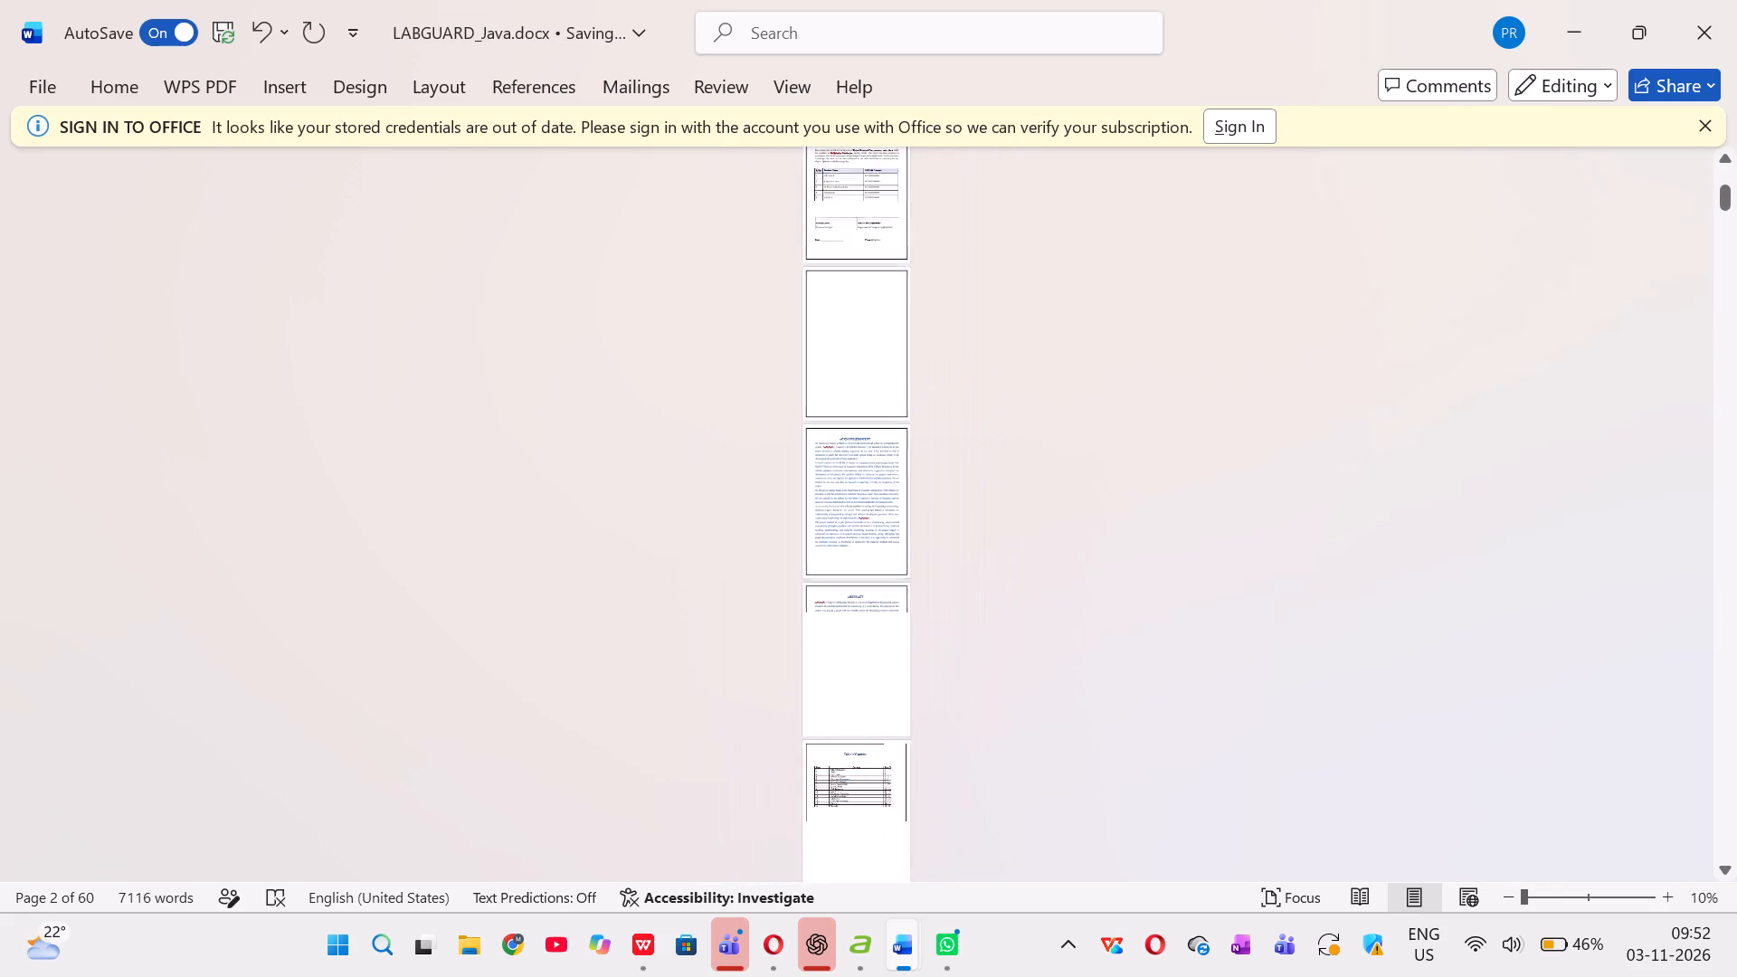
scroll(916, 454, "up", 4)
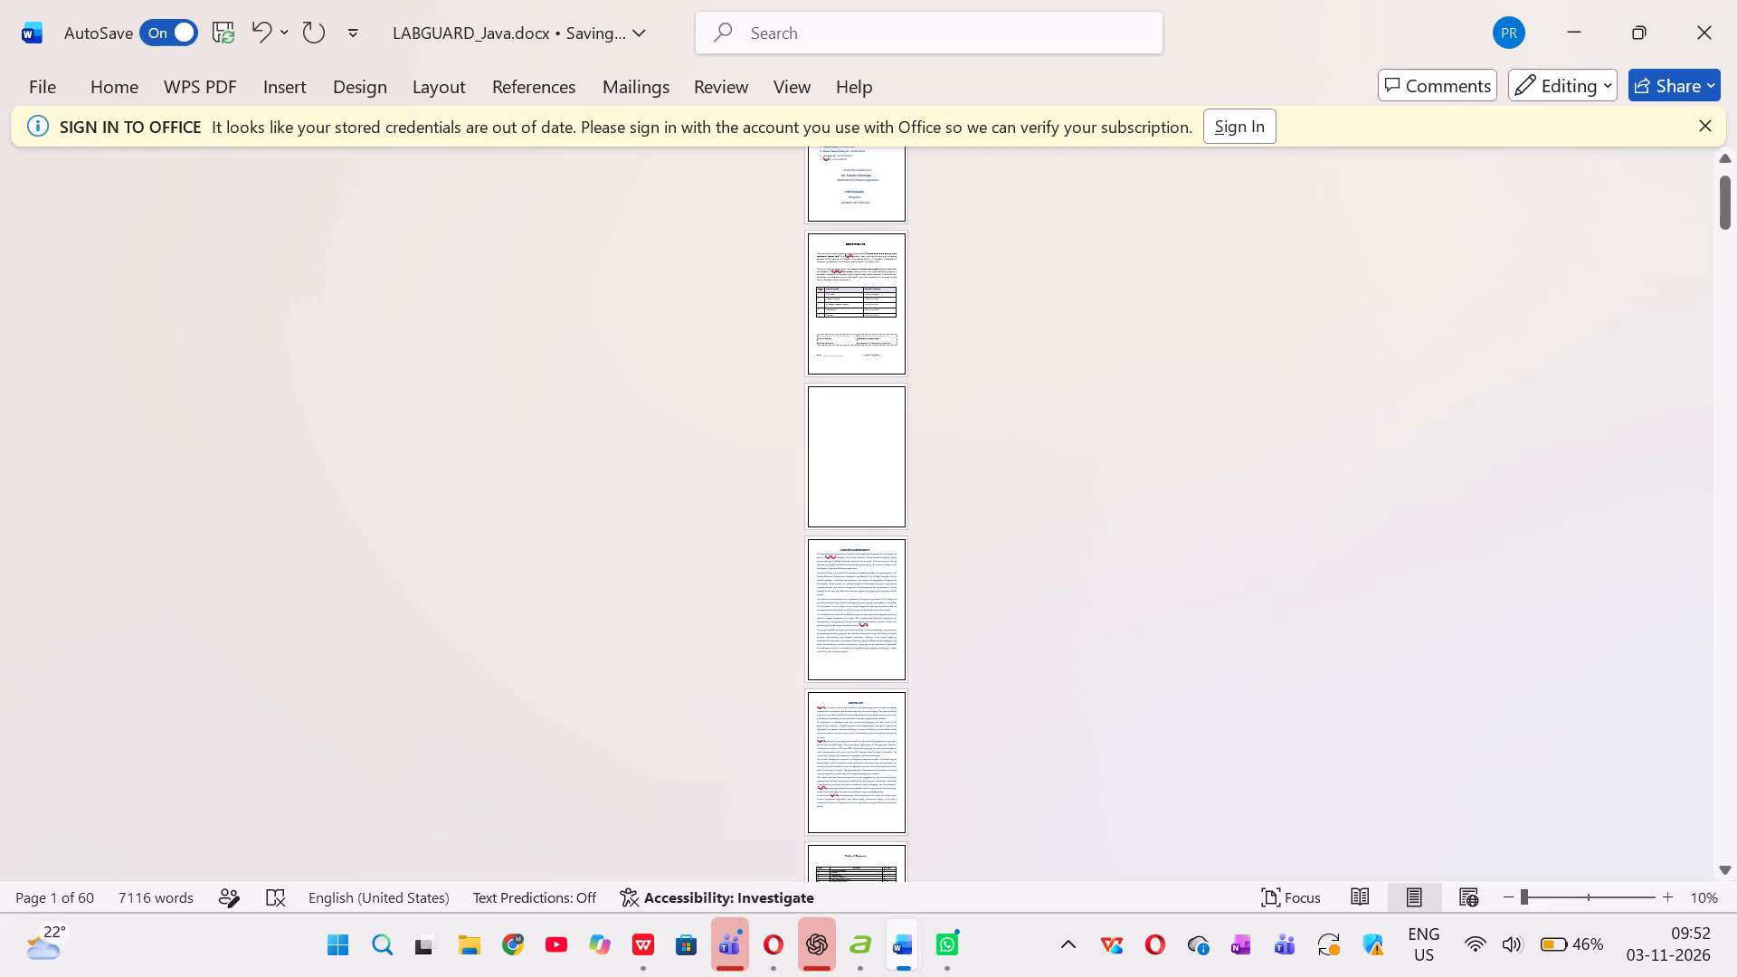
scroll(916, 454, "down", 9)
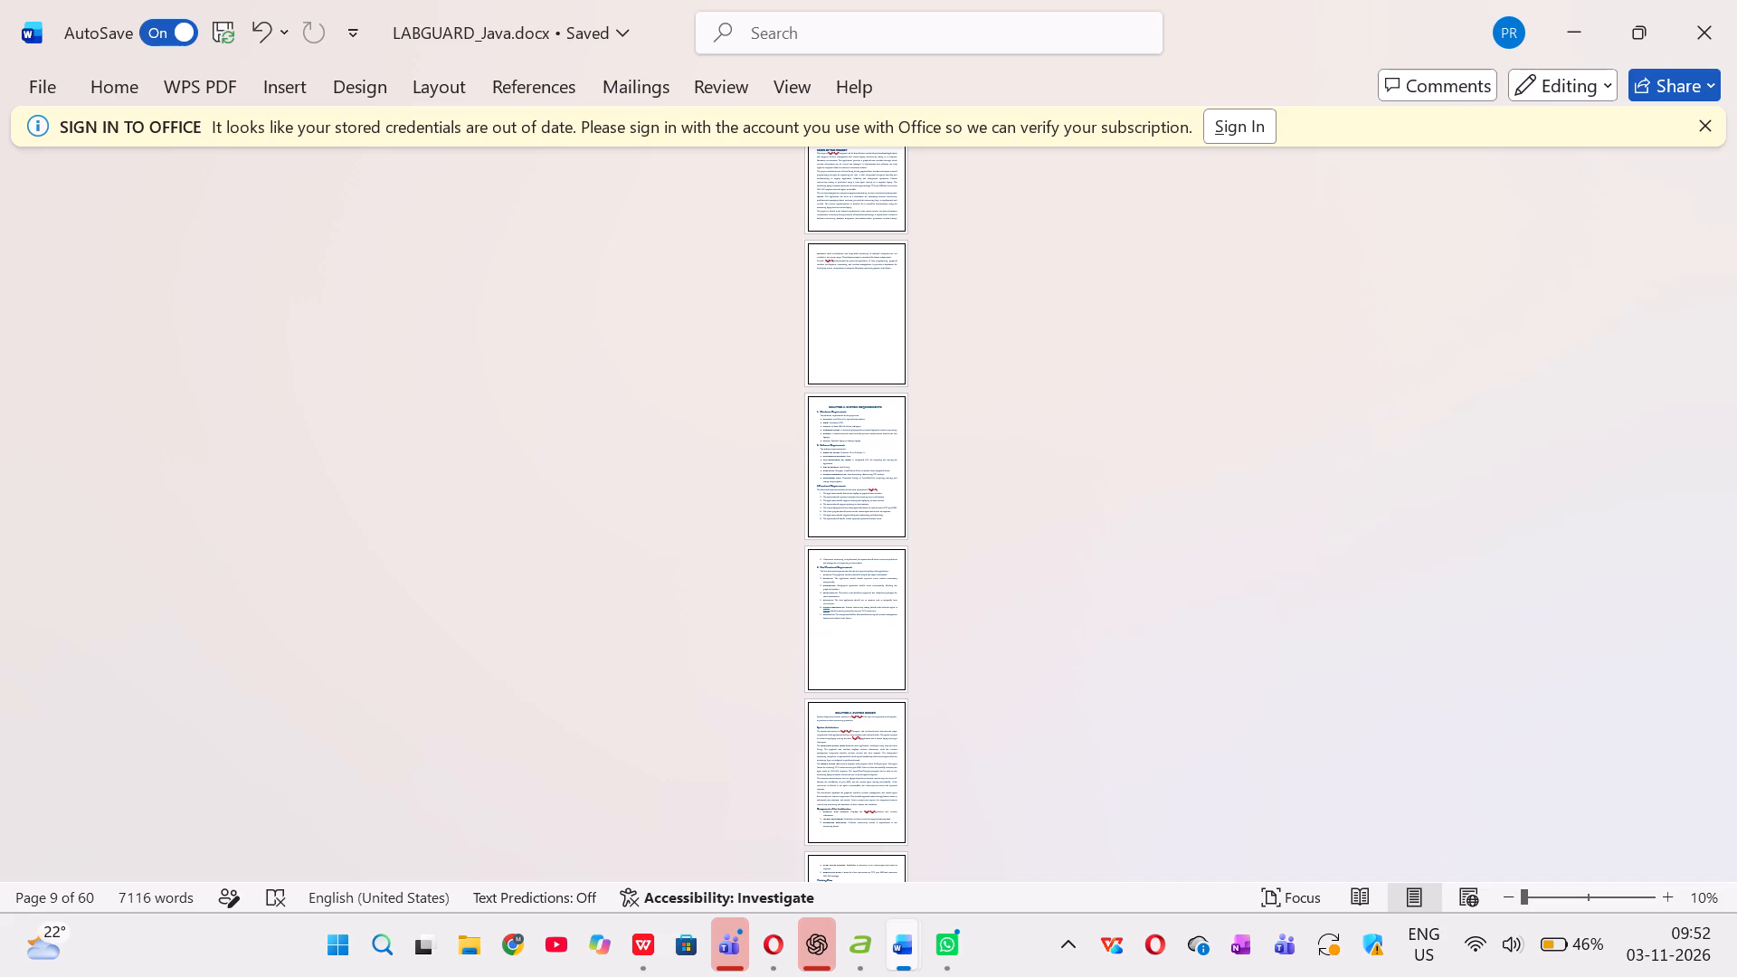
scroll(916, 454, "up", 7)
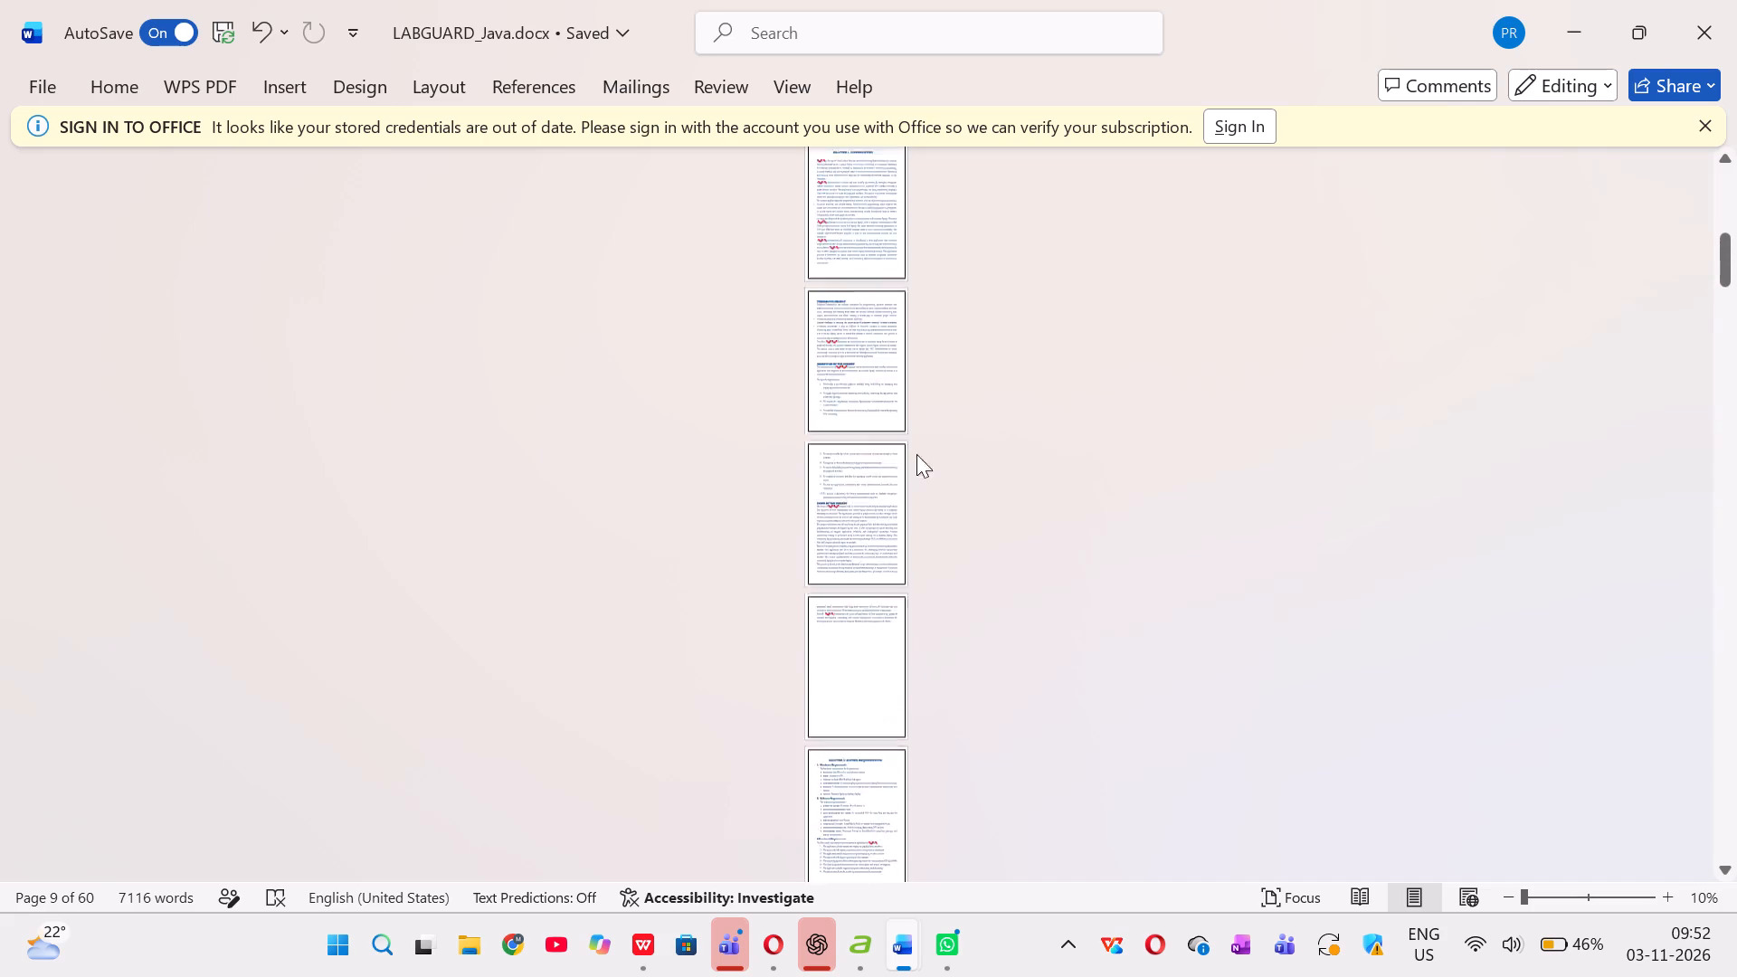
scroll(916, 454, "up", 2)
scroll(916, 454, "down", 1, "ctrl")
scroll(916, 454, "up", 1, "ctrl")
scroll(916, 454, "down", 1, "ctrl")
scroll(916, 454, "up", 2, "ctrl")
scroll(916, 454, "up", 4)
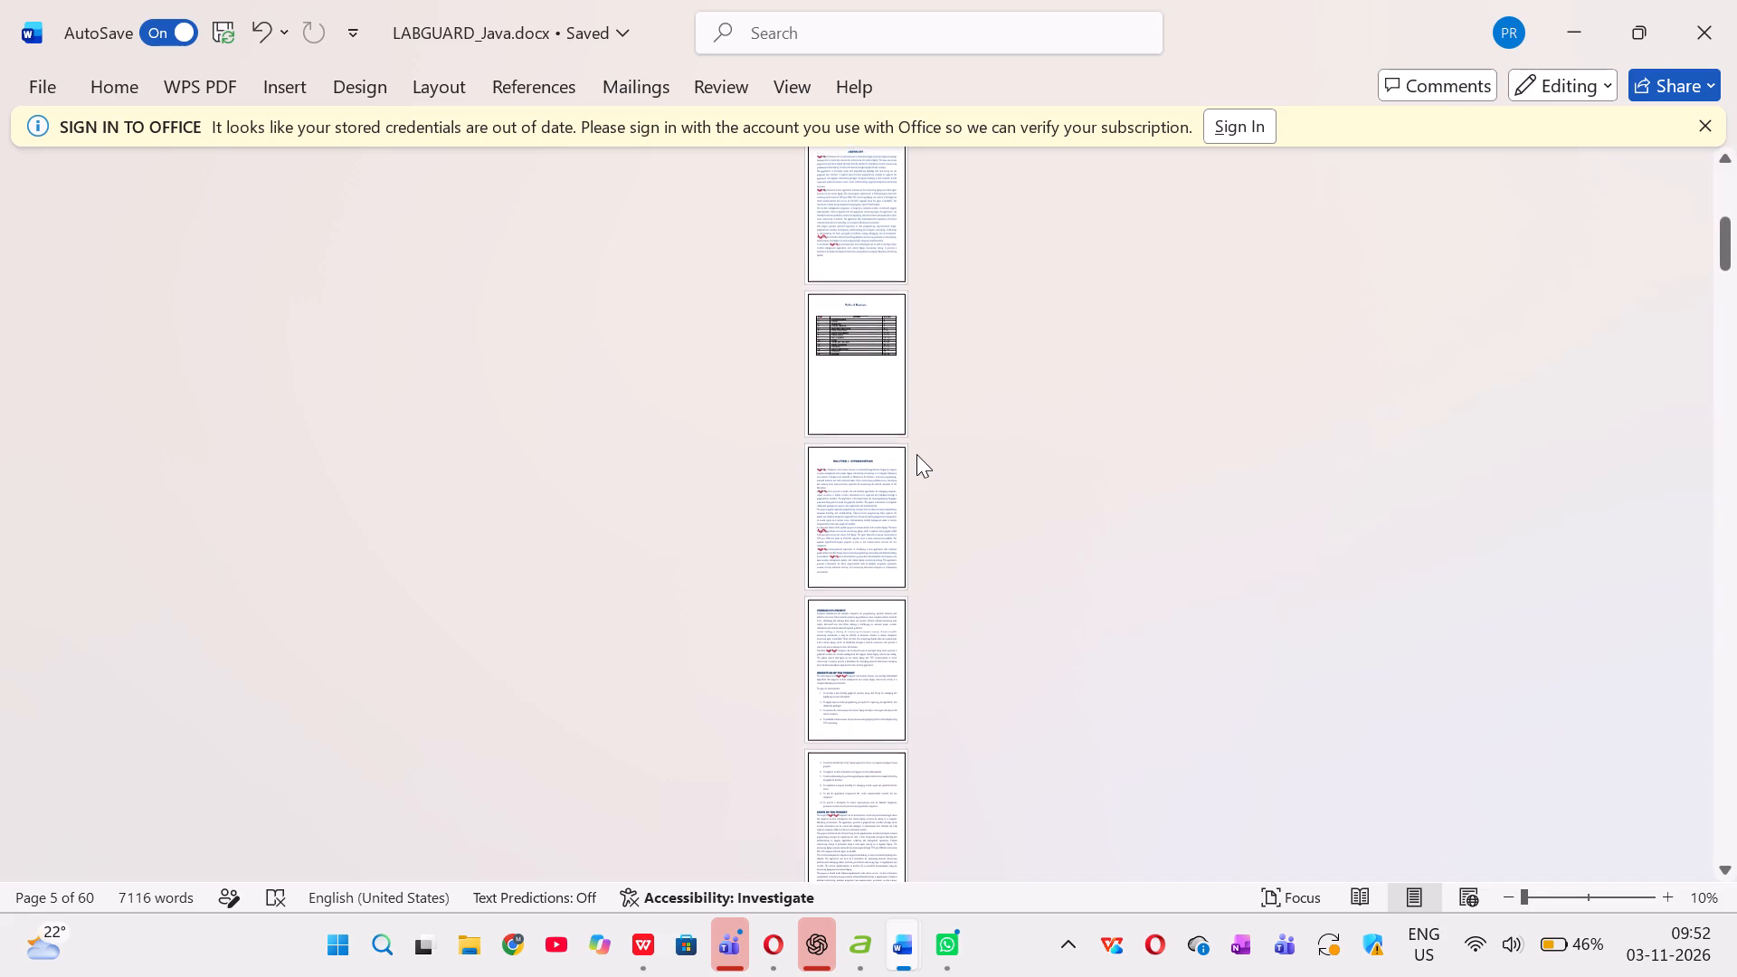
scroll(916, 454, "up", 3, "ctrl")
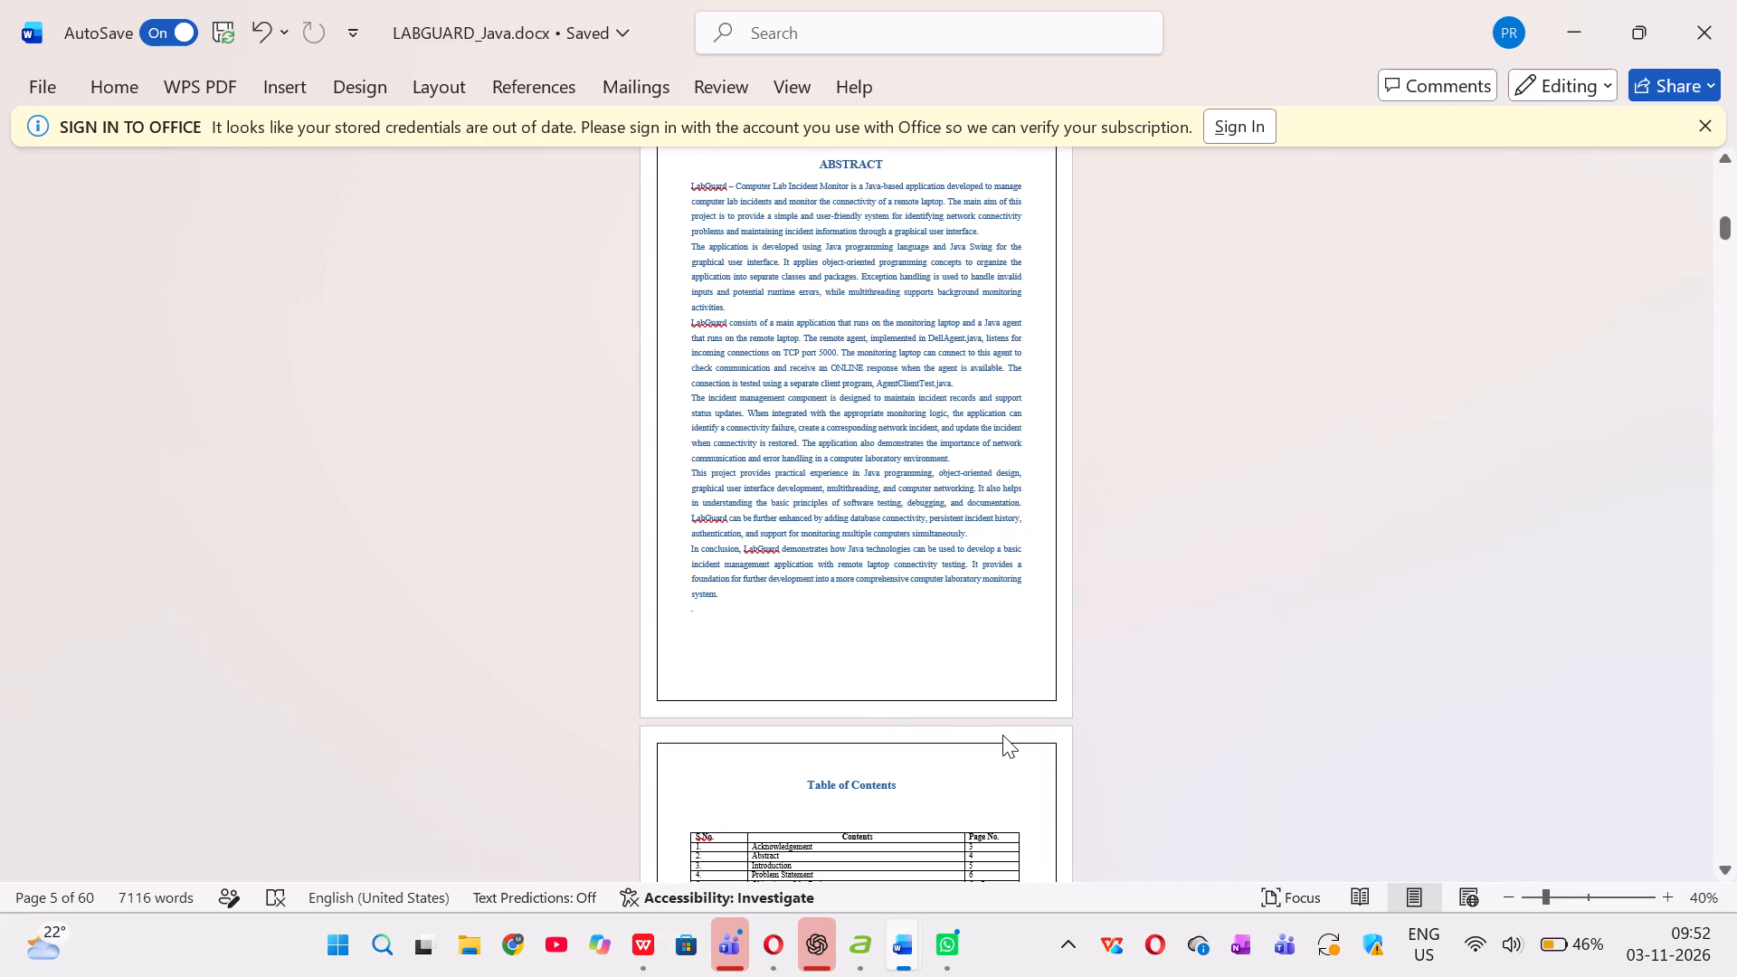
scroll(1025, 406, "up", 1)
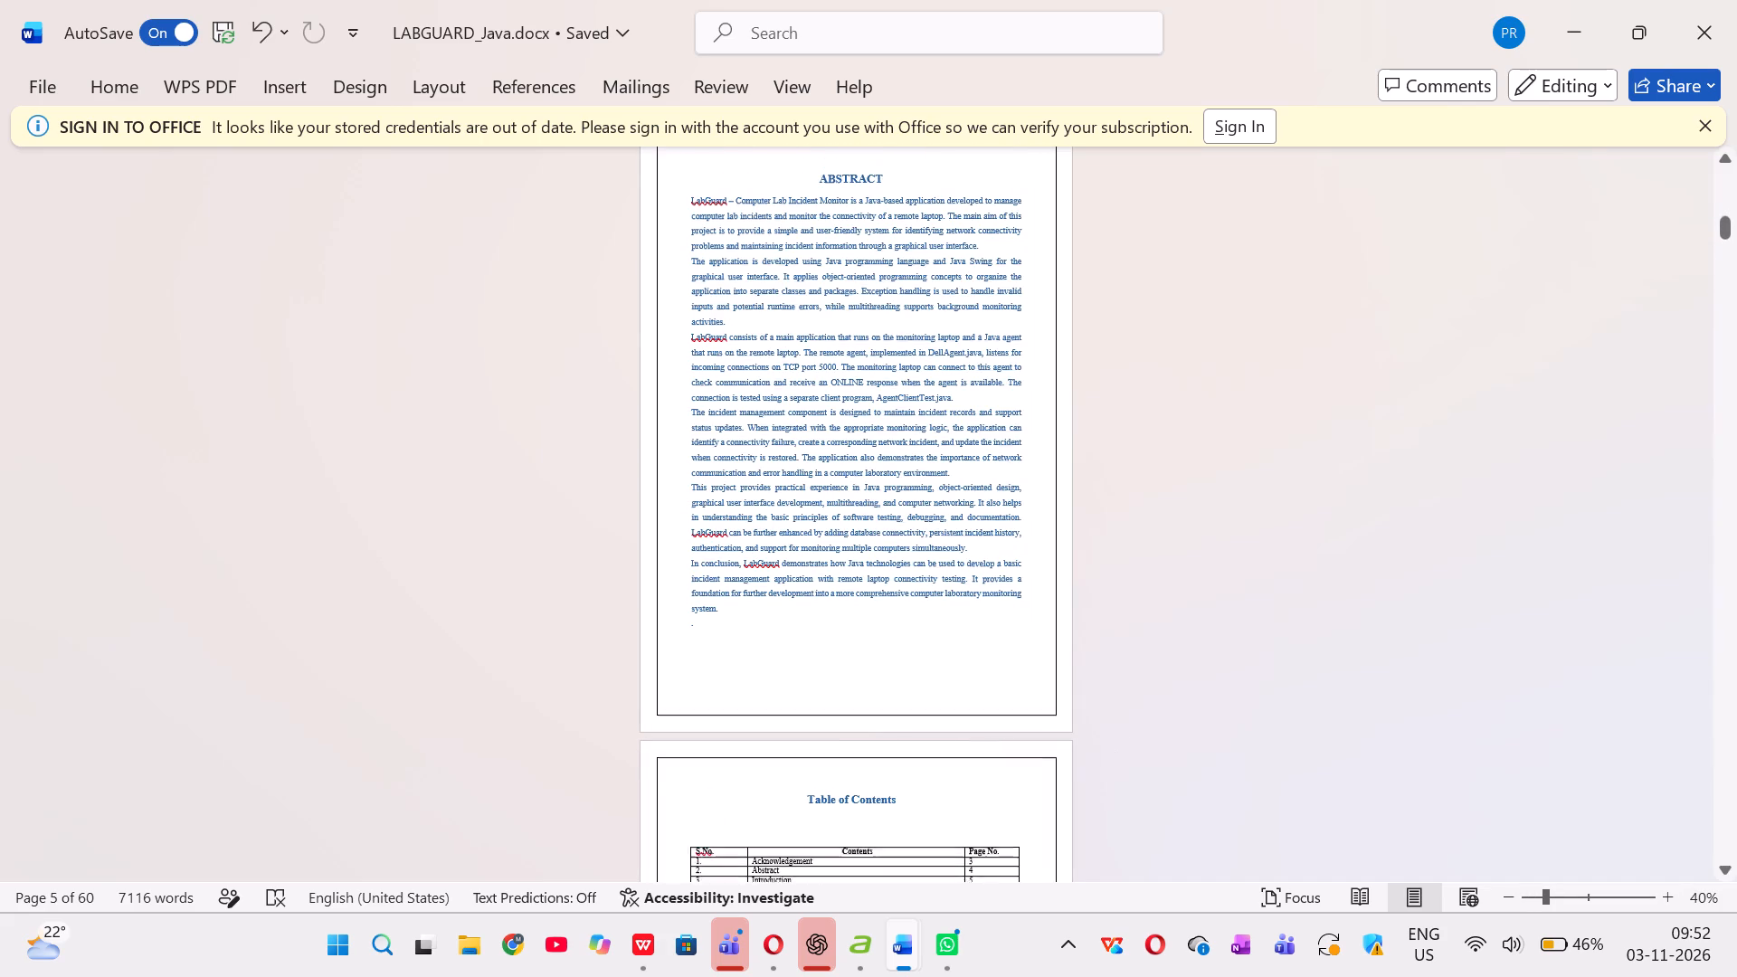
scroll(1025, 406, "up", 4)
scroll(1025, 406, "down", 1, "ctrl")
scroll(1025, 406, "up", 1, "ctrl")
scroll(1025, 406, "up", 5)
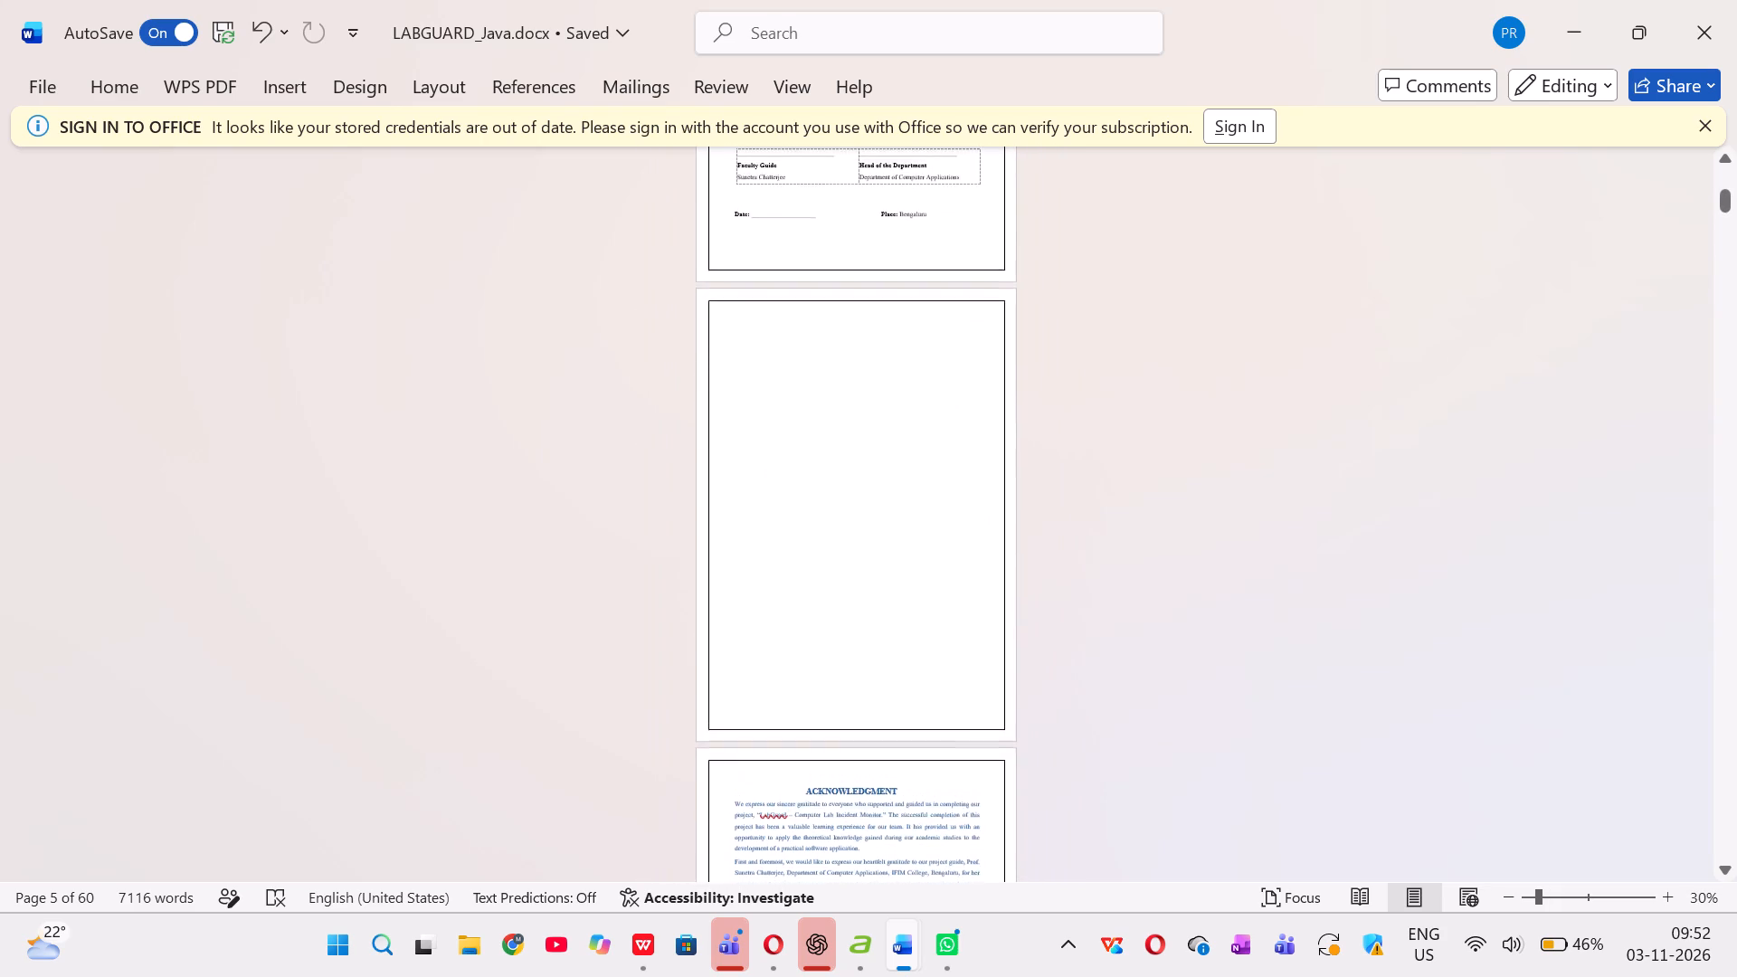
scroll(1025, 406, "up", 4)
scroll(1025, 406, "down", 2, "ctrl")
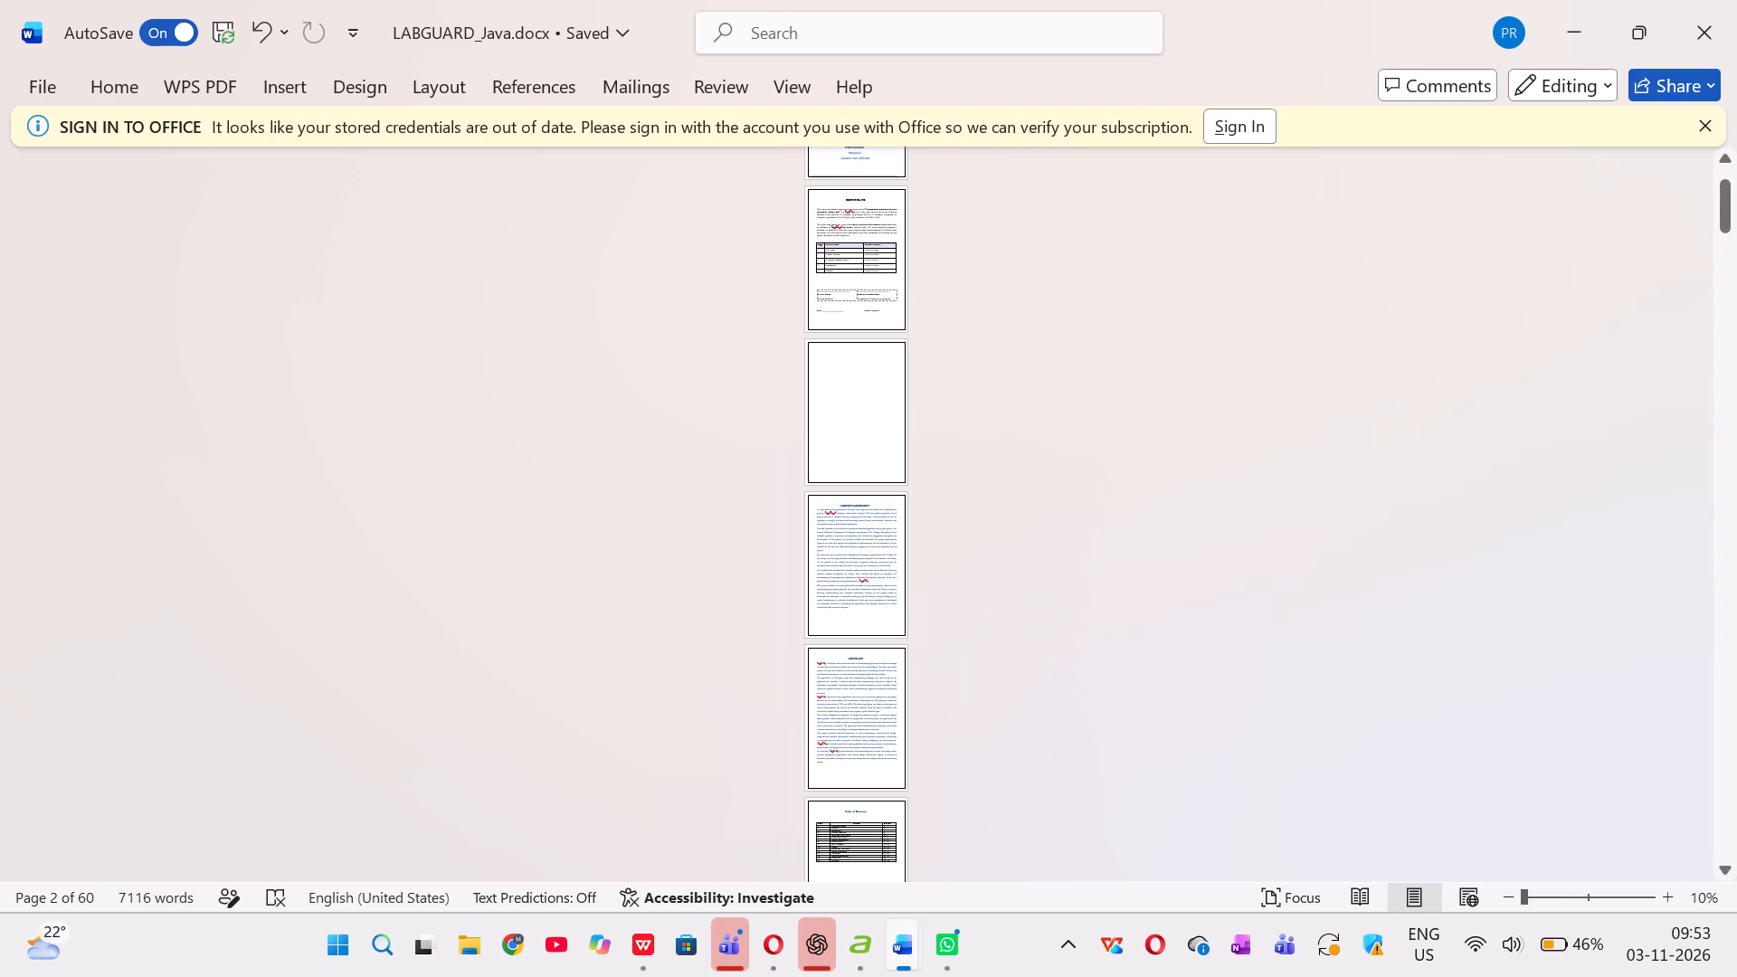
scroll(762, 492, "up", 2, "ctrl")
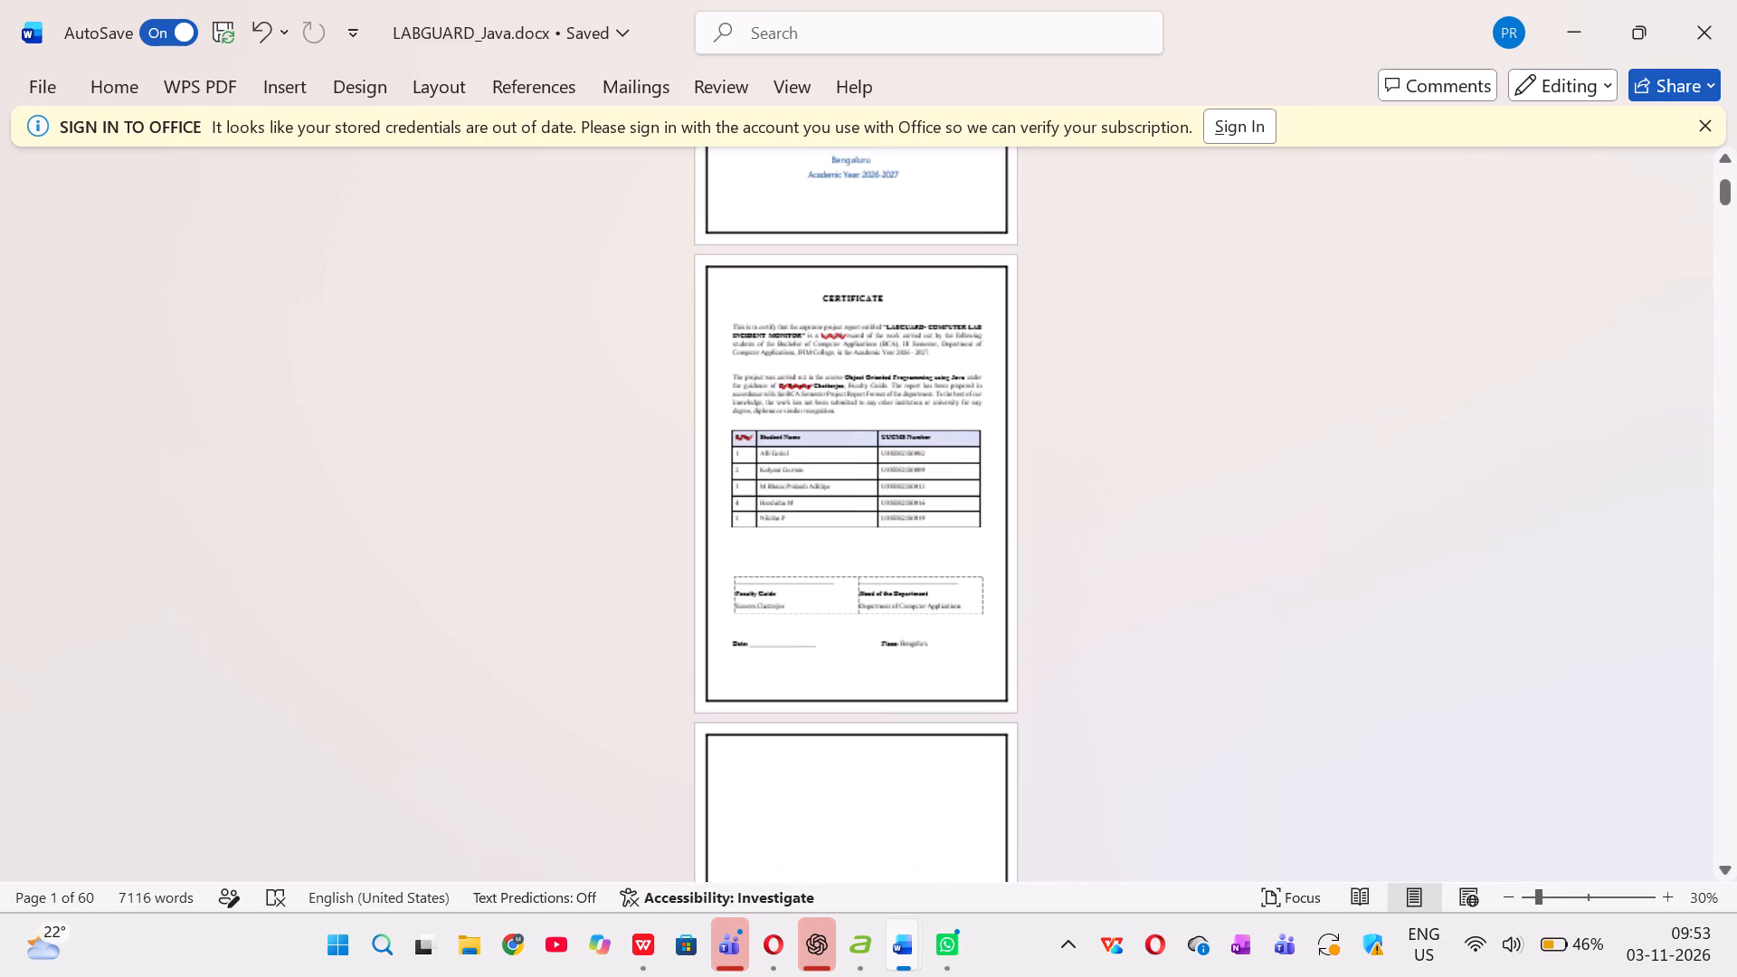
Skim the Java source code pages further into the report, and return to the abstract page.
scroll(762, 492, "down", 17)
scroll(762, 492, "down", 6)
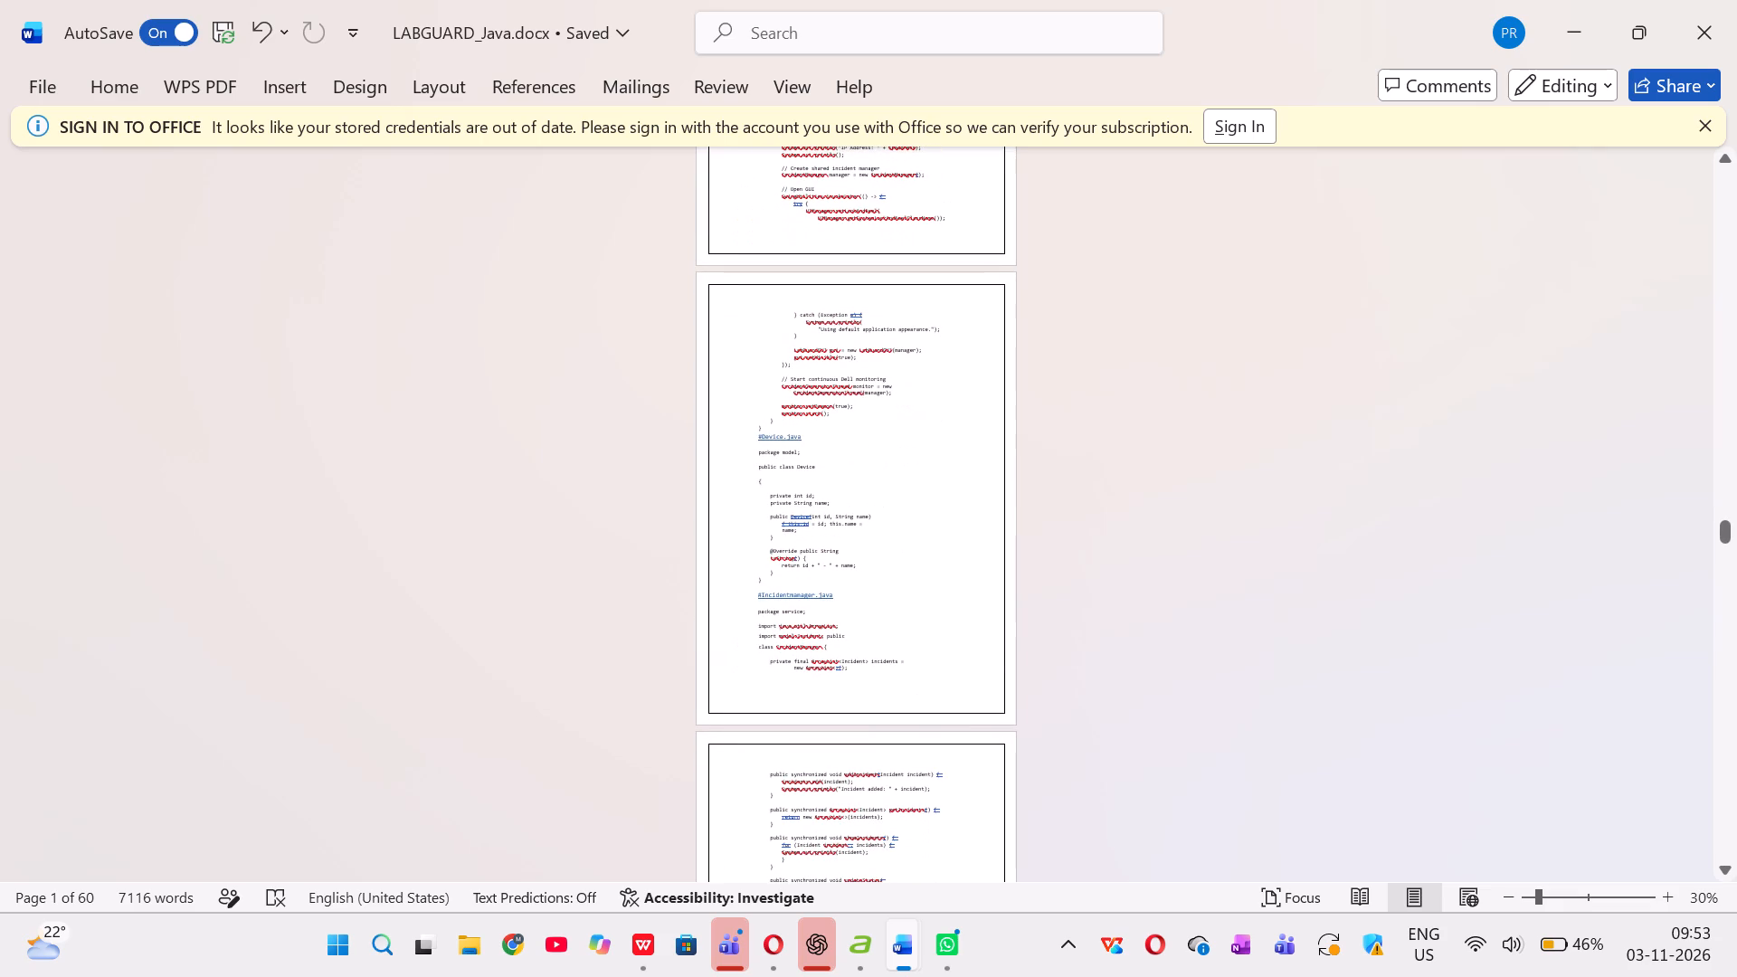
scroll(762, 492, "down", 14)
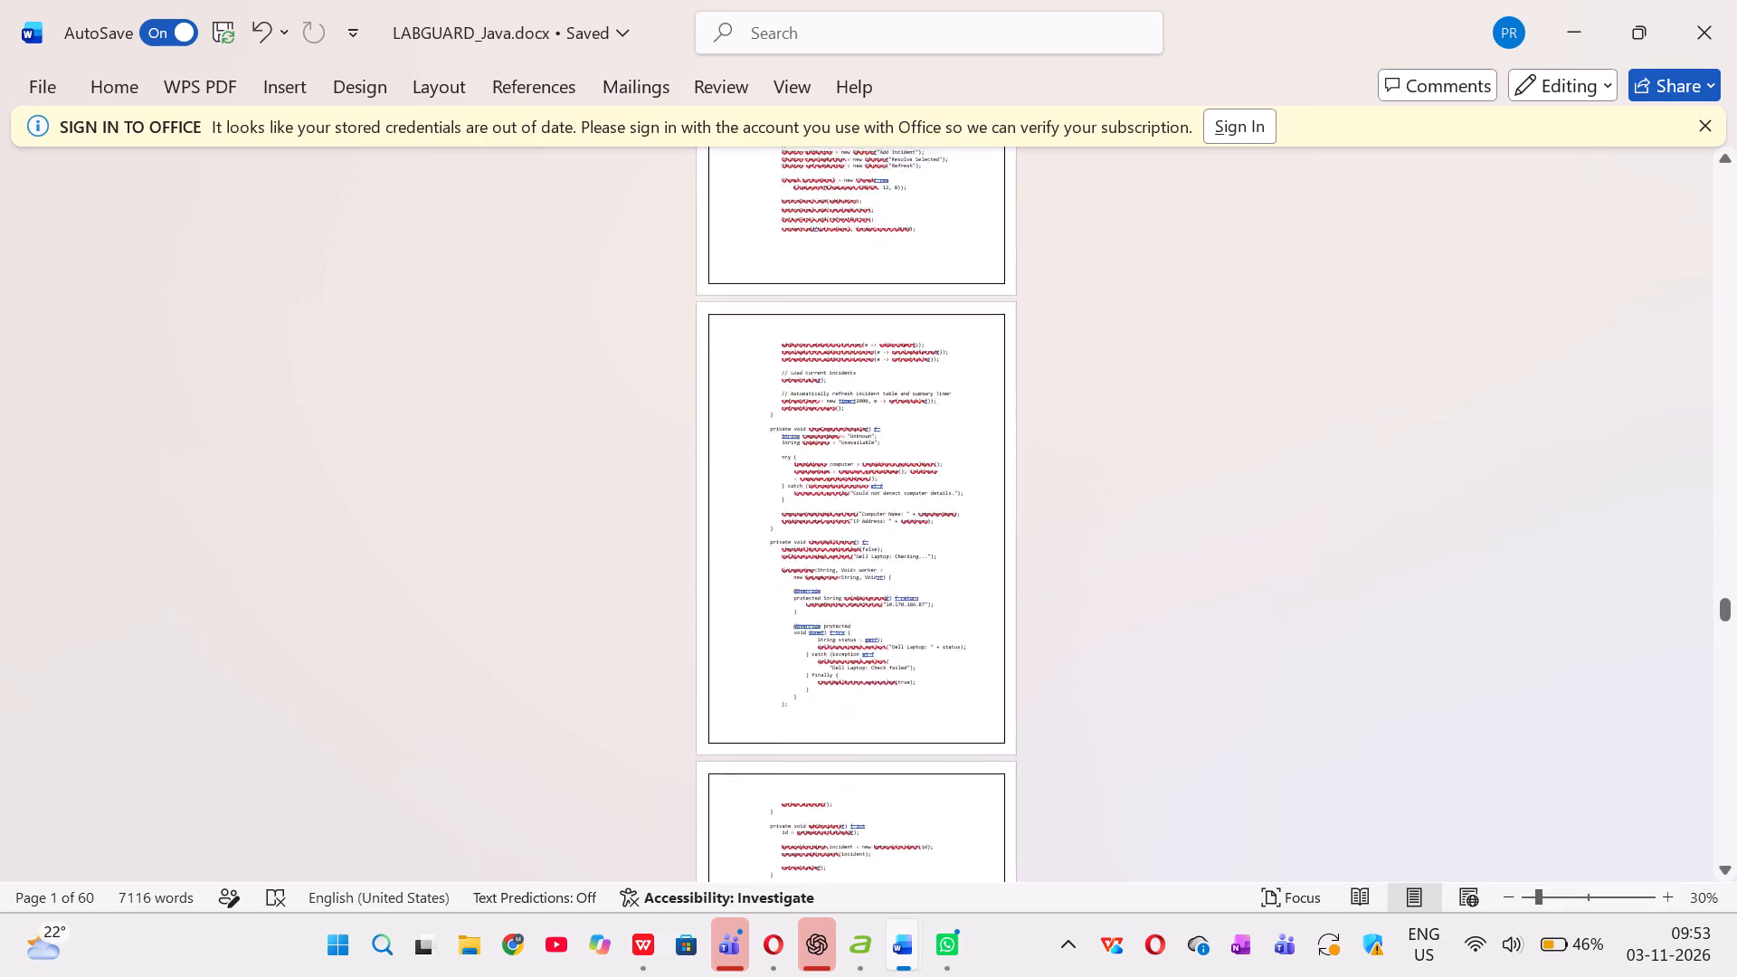
scroll(762, 492, "down", 1)
scroll(762, 492, "up", 8)
scroll(762, 492, "up", 20)
scroll(762, 492, "up", 20)
scroll(762, 492, "up", 20)
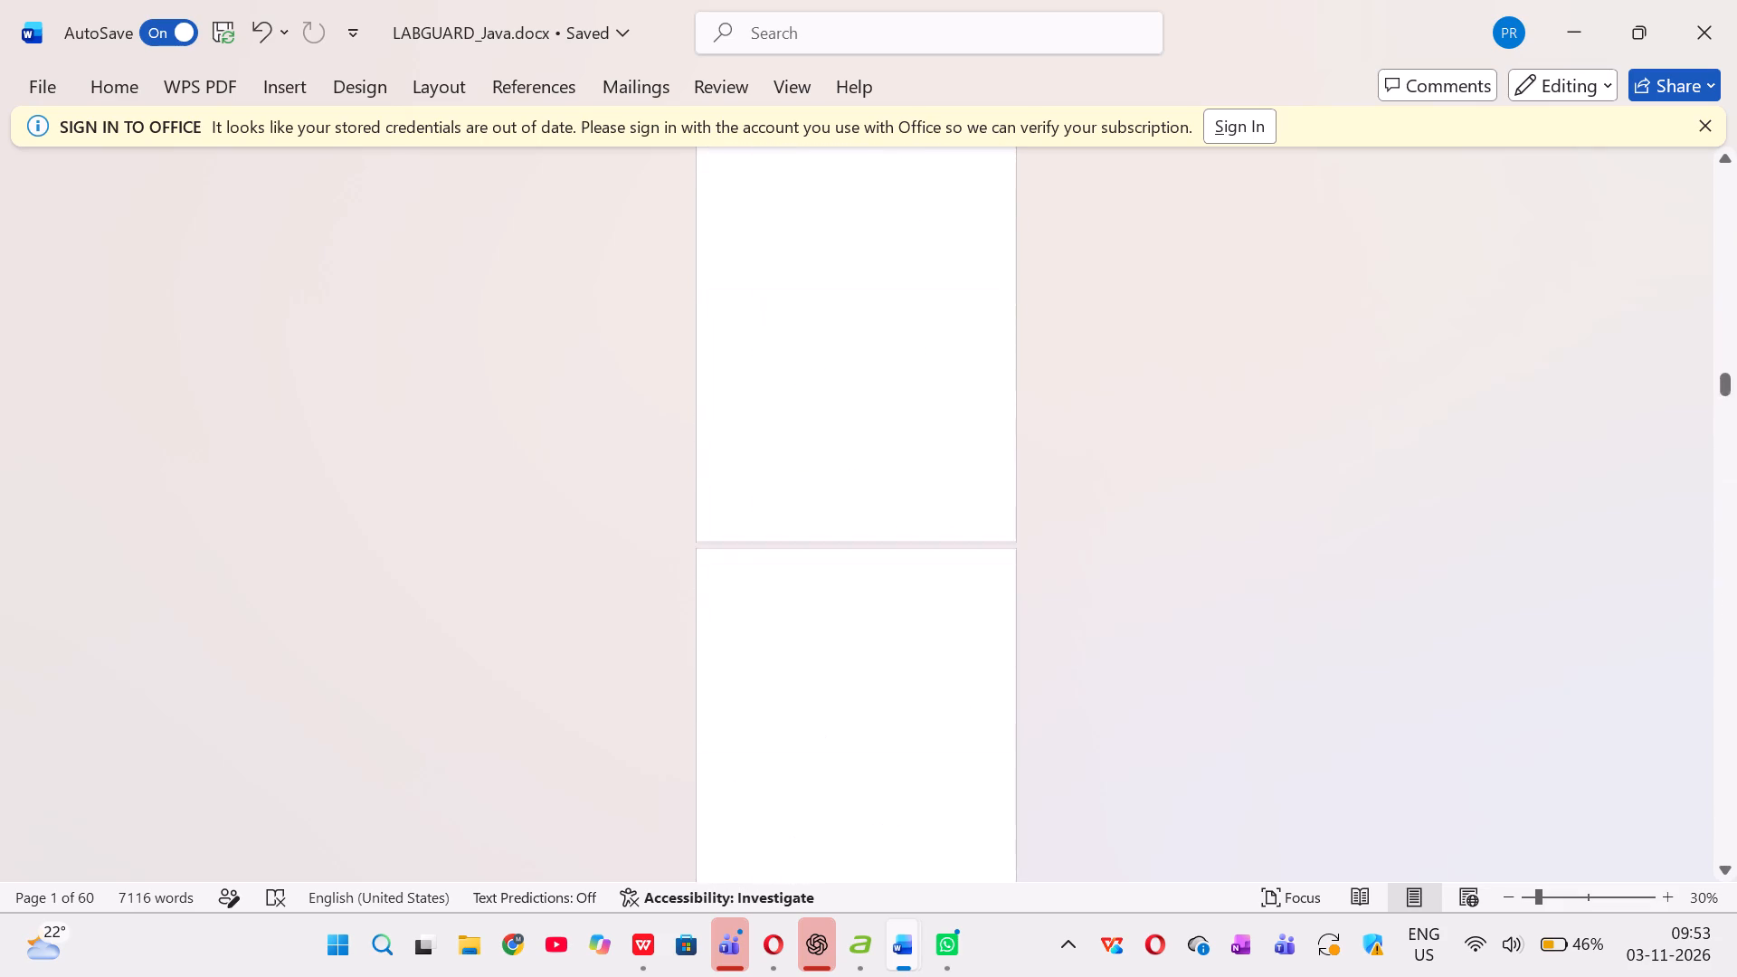
scroll(762, 492, "up", 20)
scroll(762, 492, "up", 20)
scroll(762, 492, "up", 20)
scroll(762, 492, "up", 13)
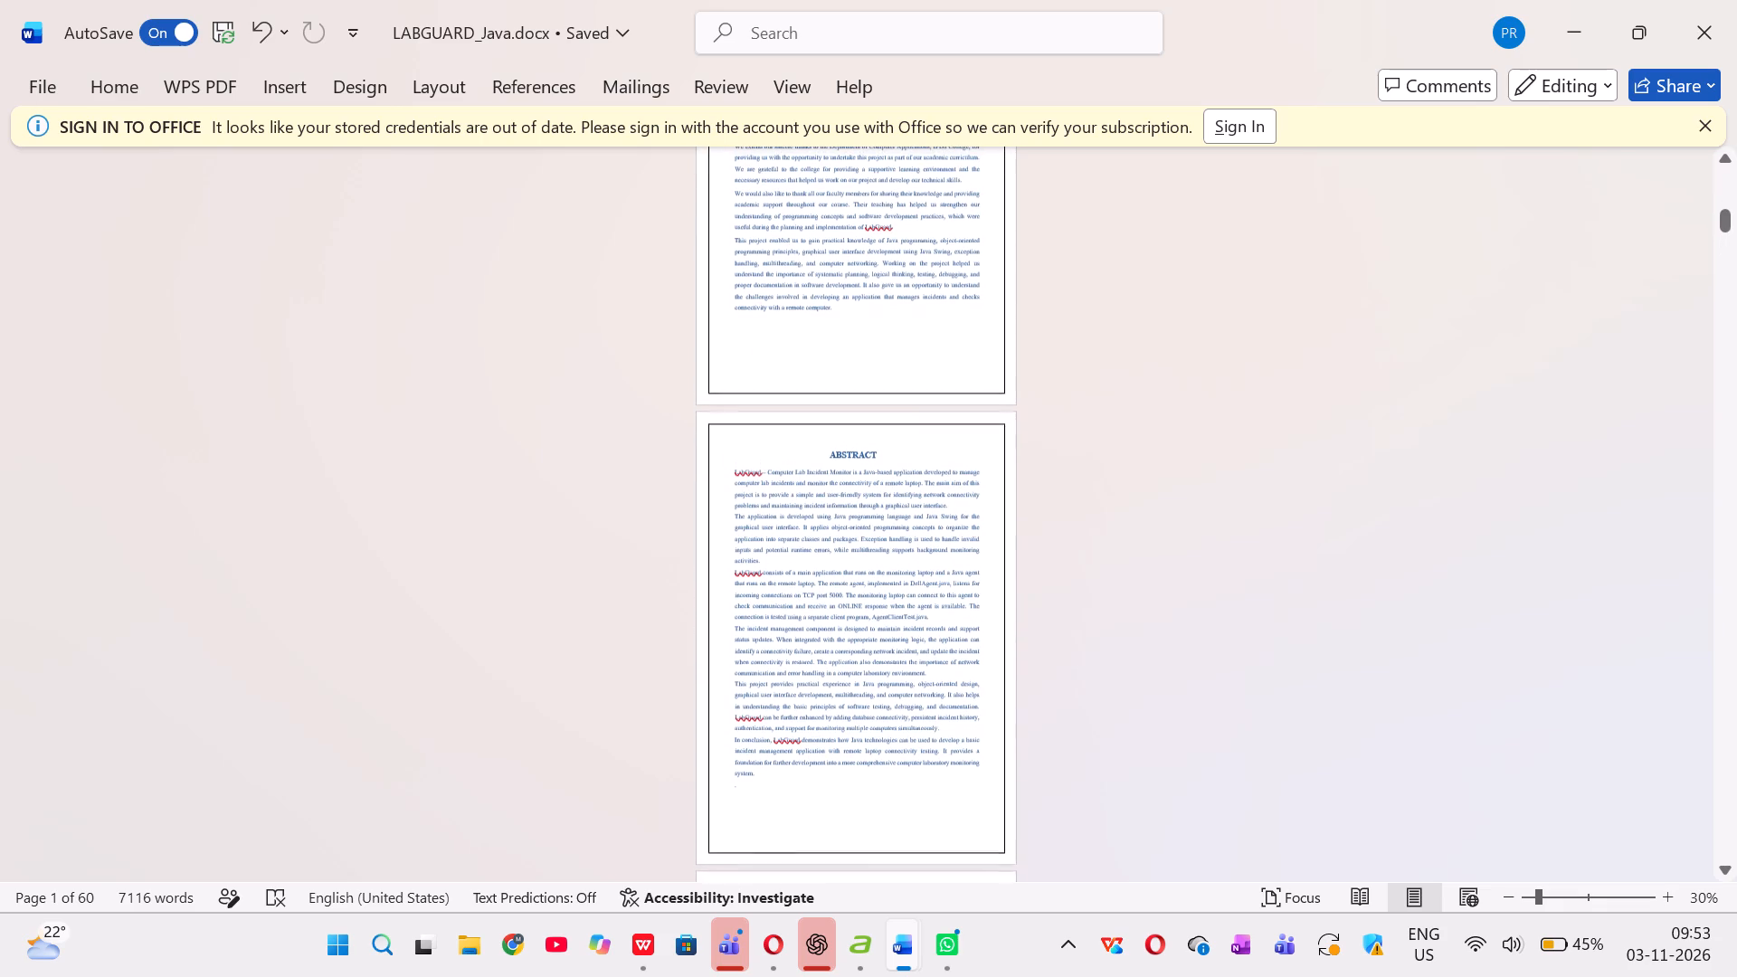
Insert centred page numbers at the bottom of the report's pages using the Plain Number 2 style.
scroll(762, 492, "down", 6)
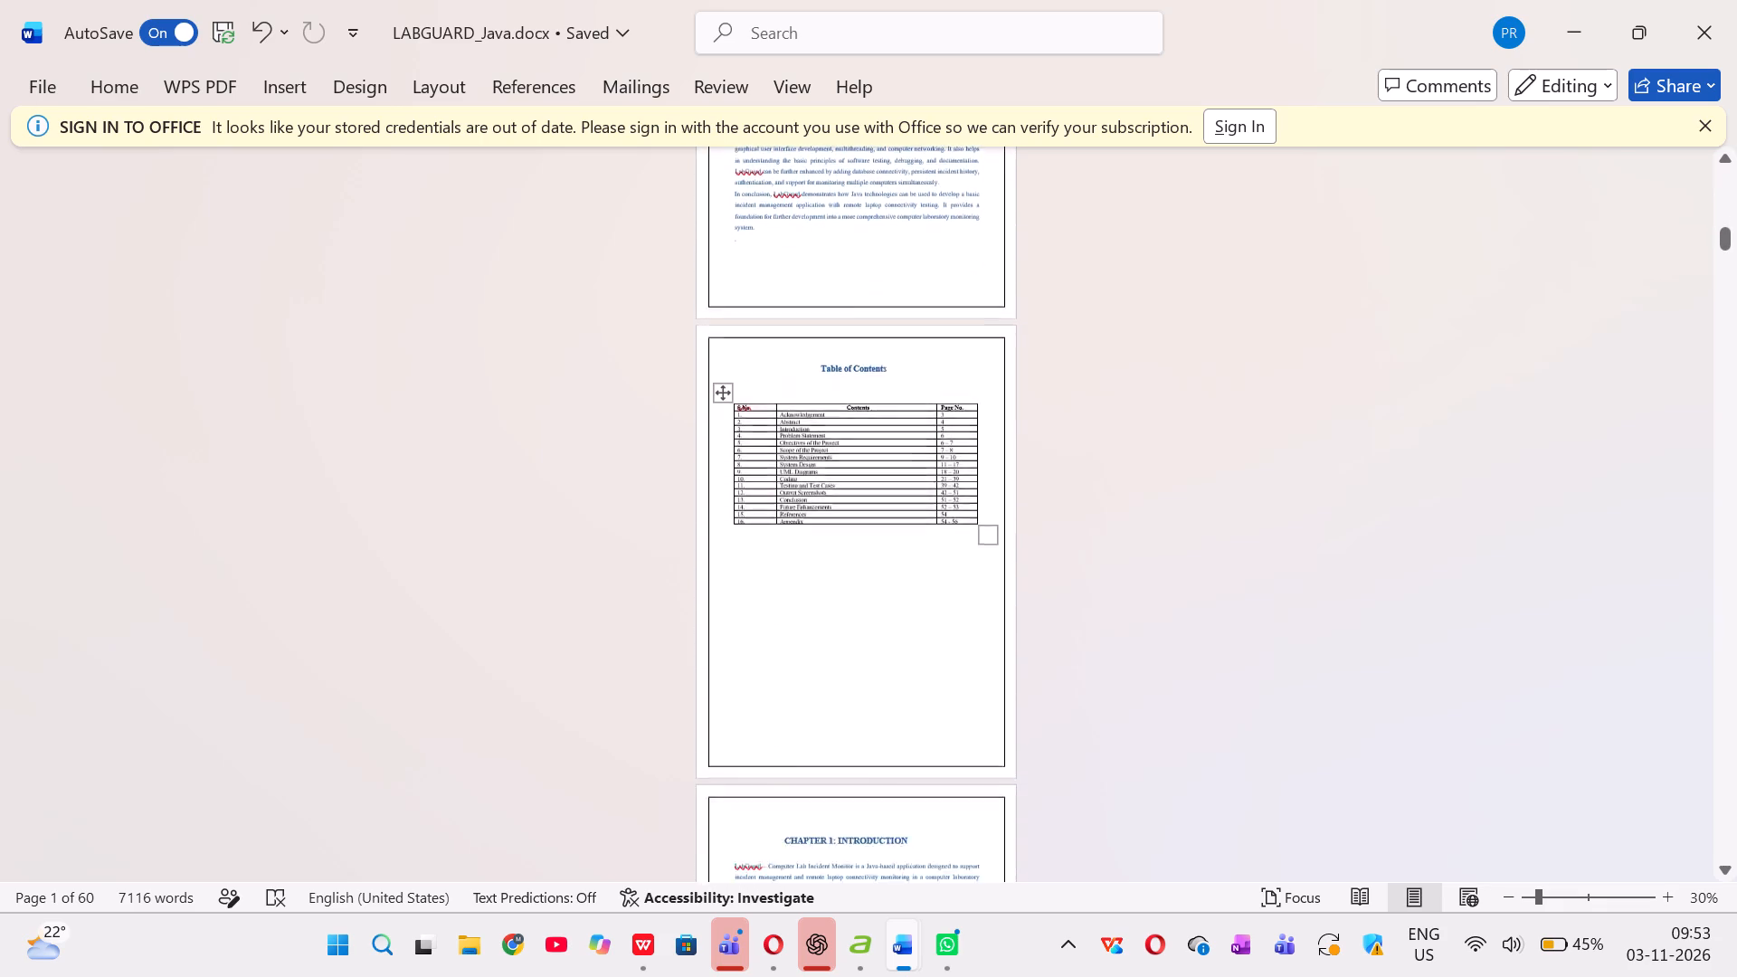
scroll(762, 492, "down", 1)
scroll(762, 492, "up", 3)
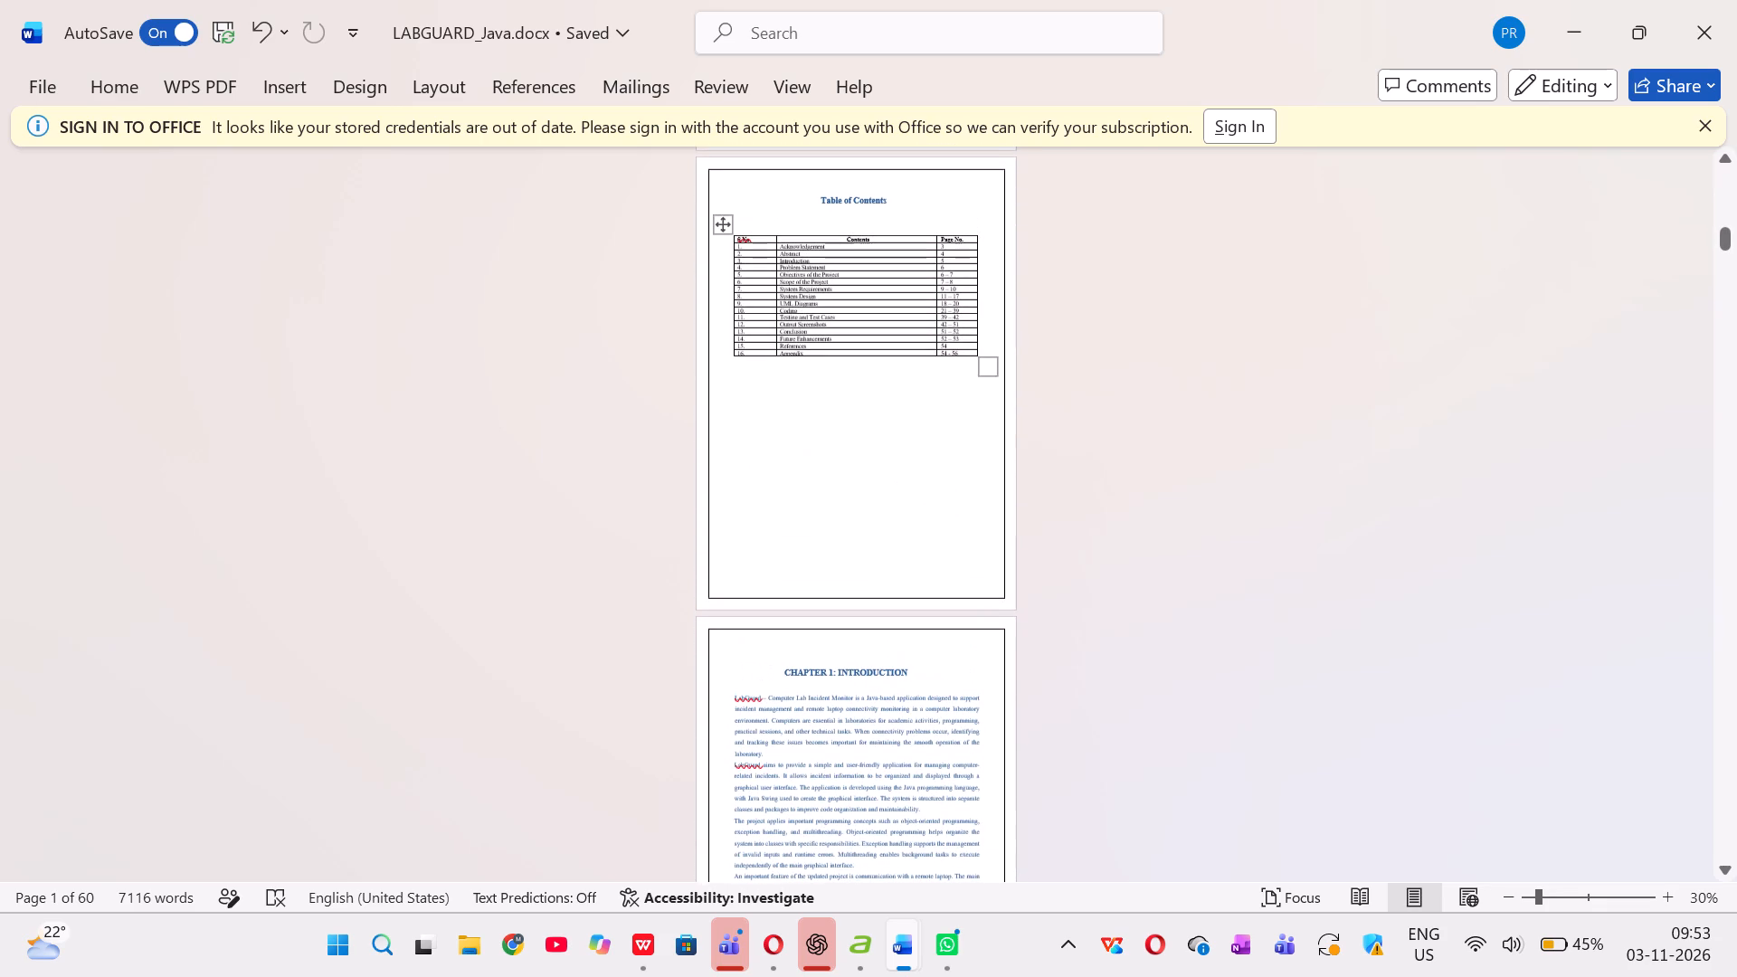
scroll(762, 492, "up", 4, "ctrl")
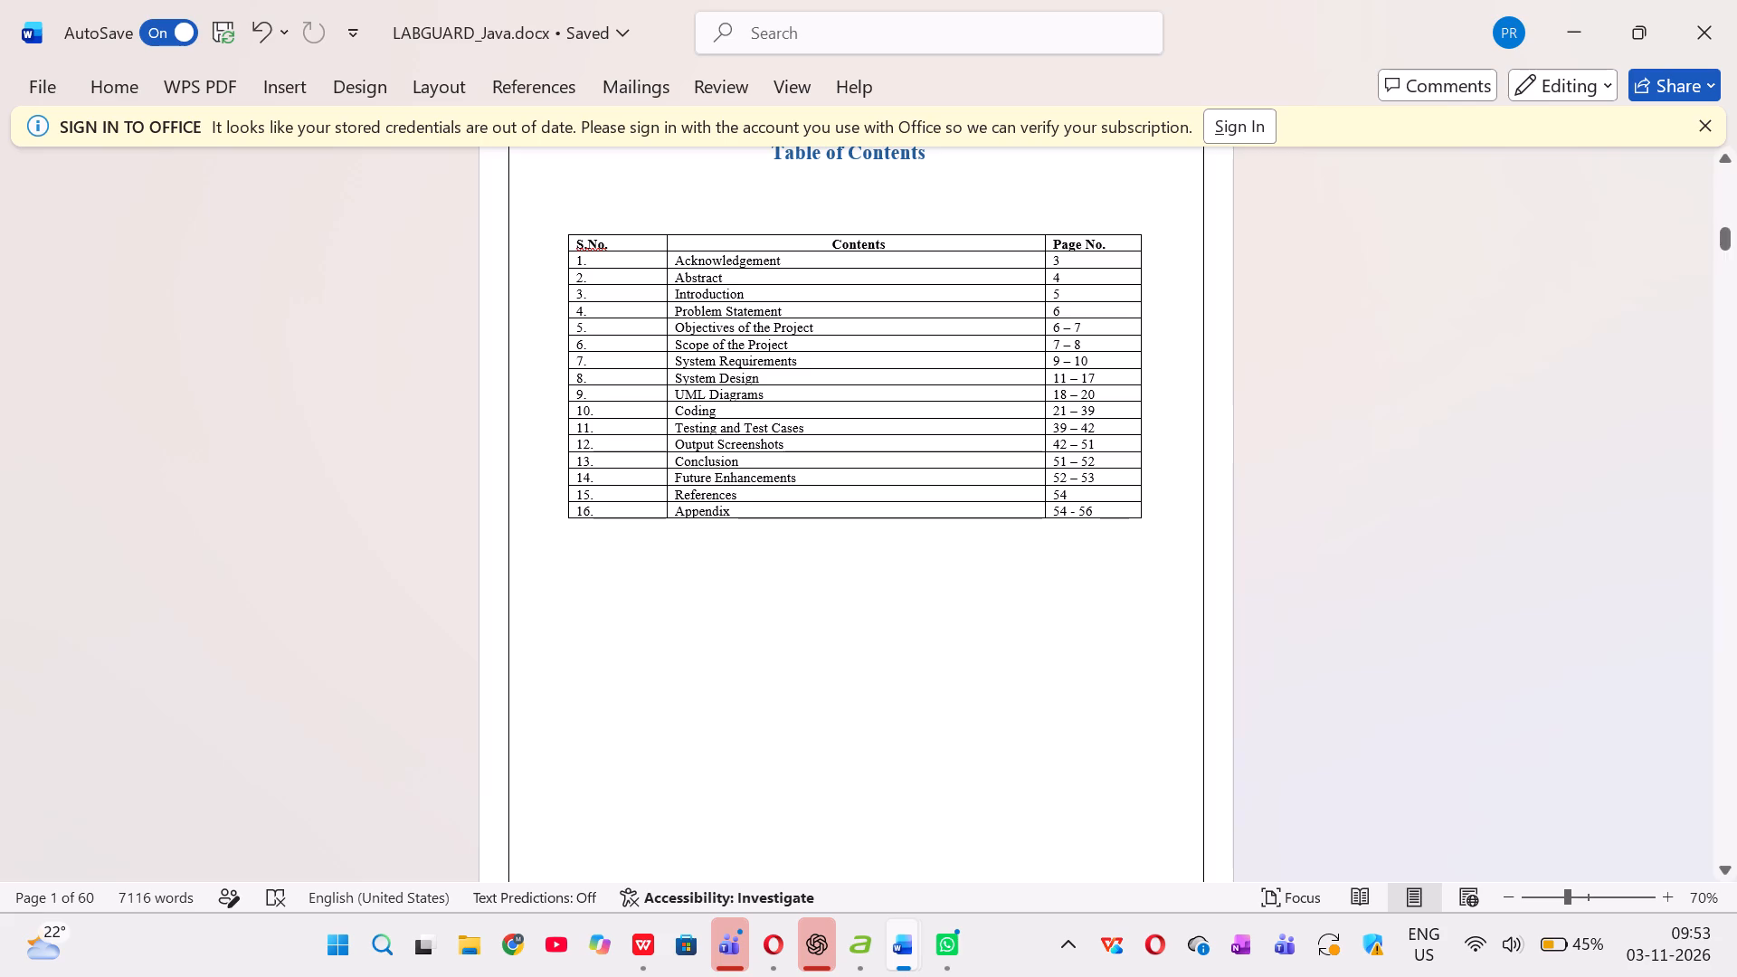
left_click(274, 79)
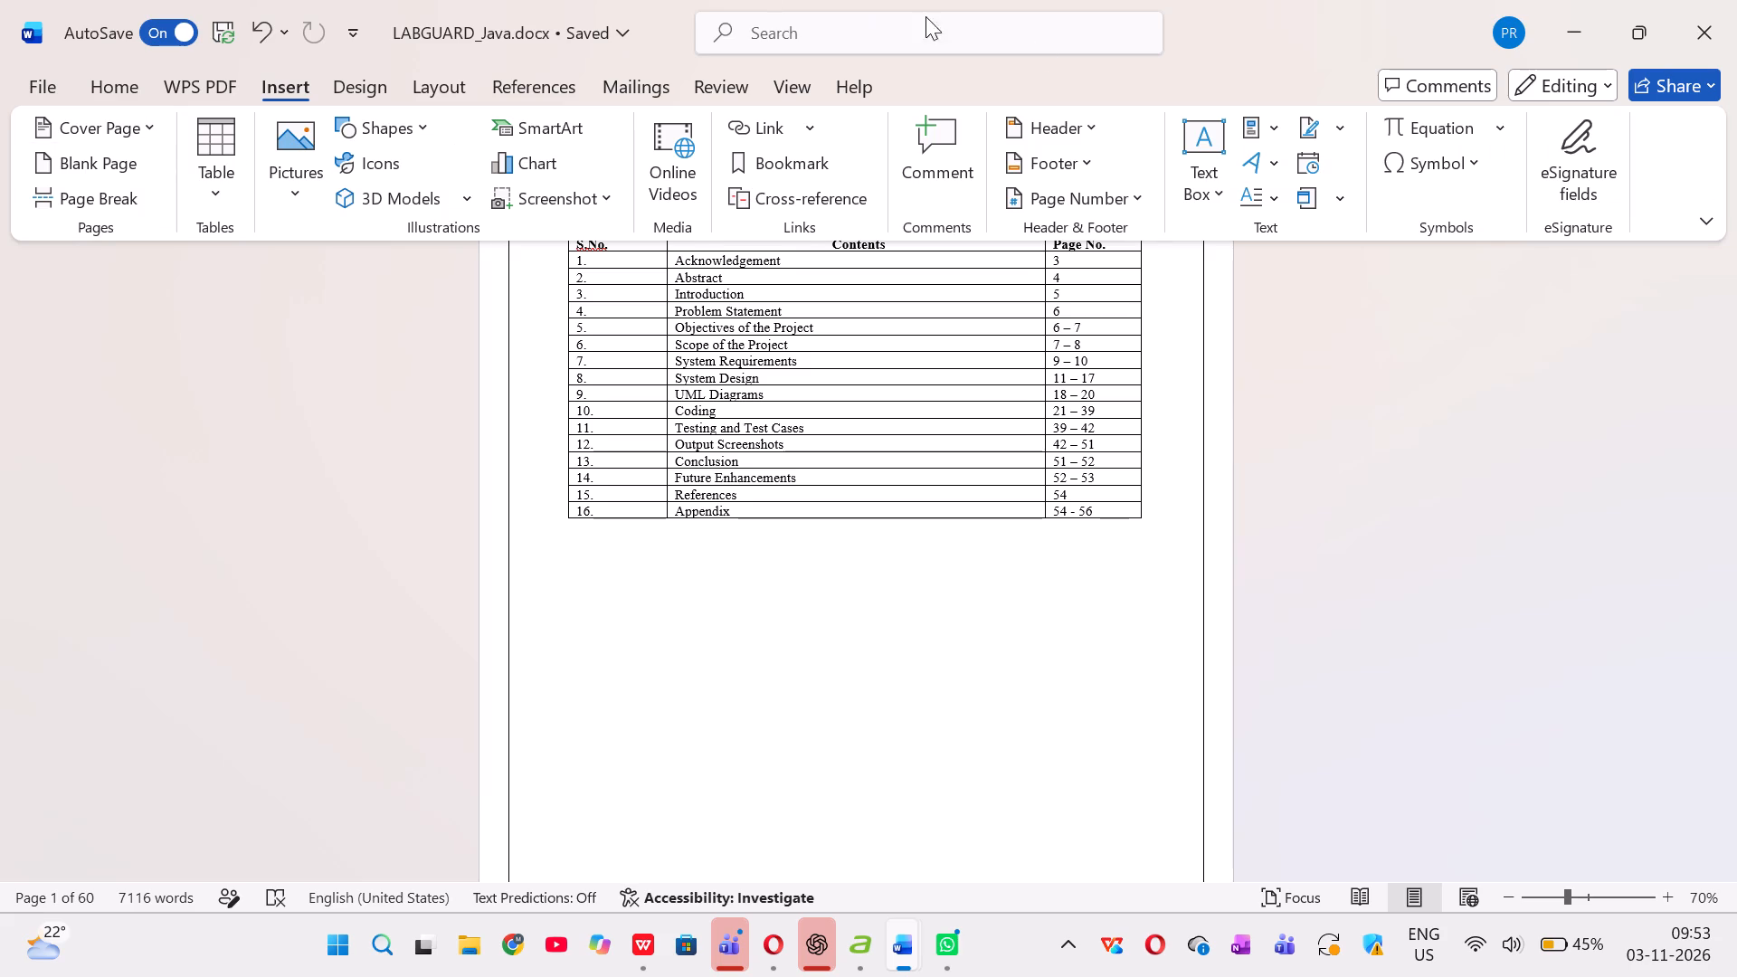
left_click(1125, 198)
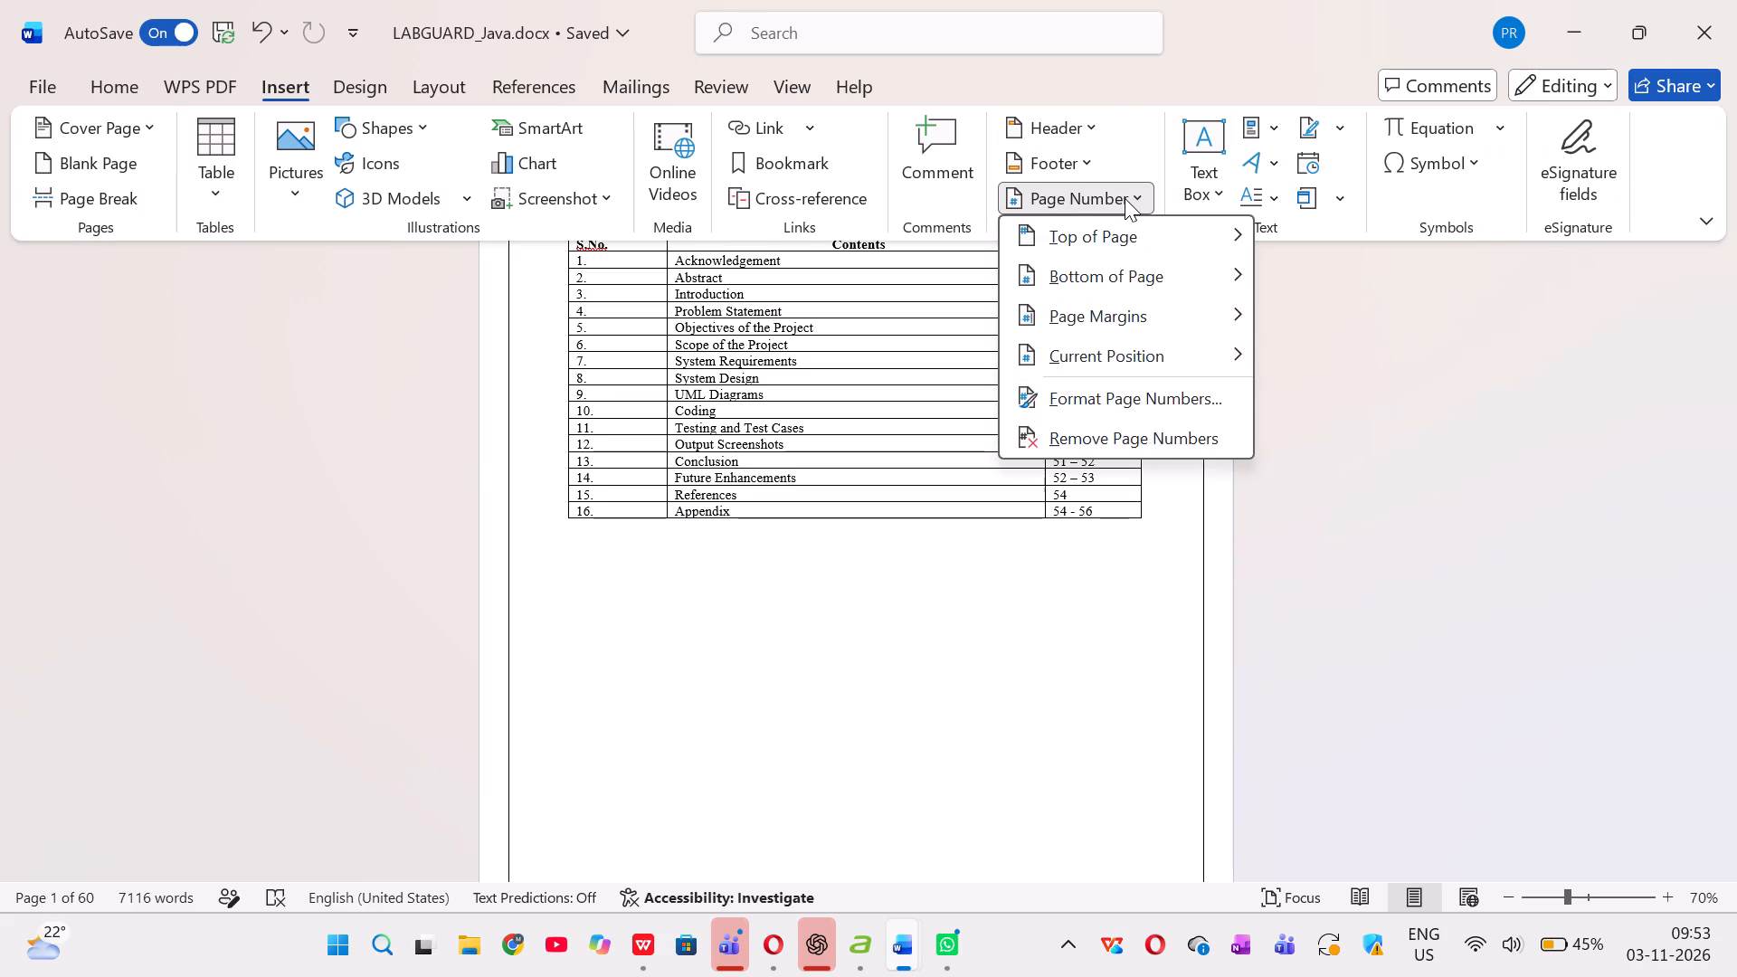
left_click(1165, 279)
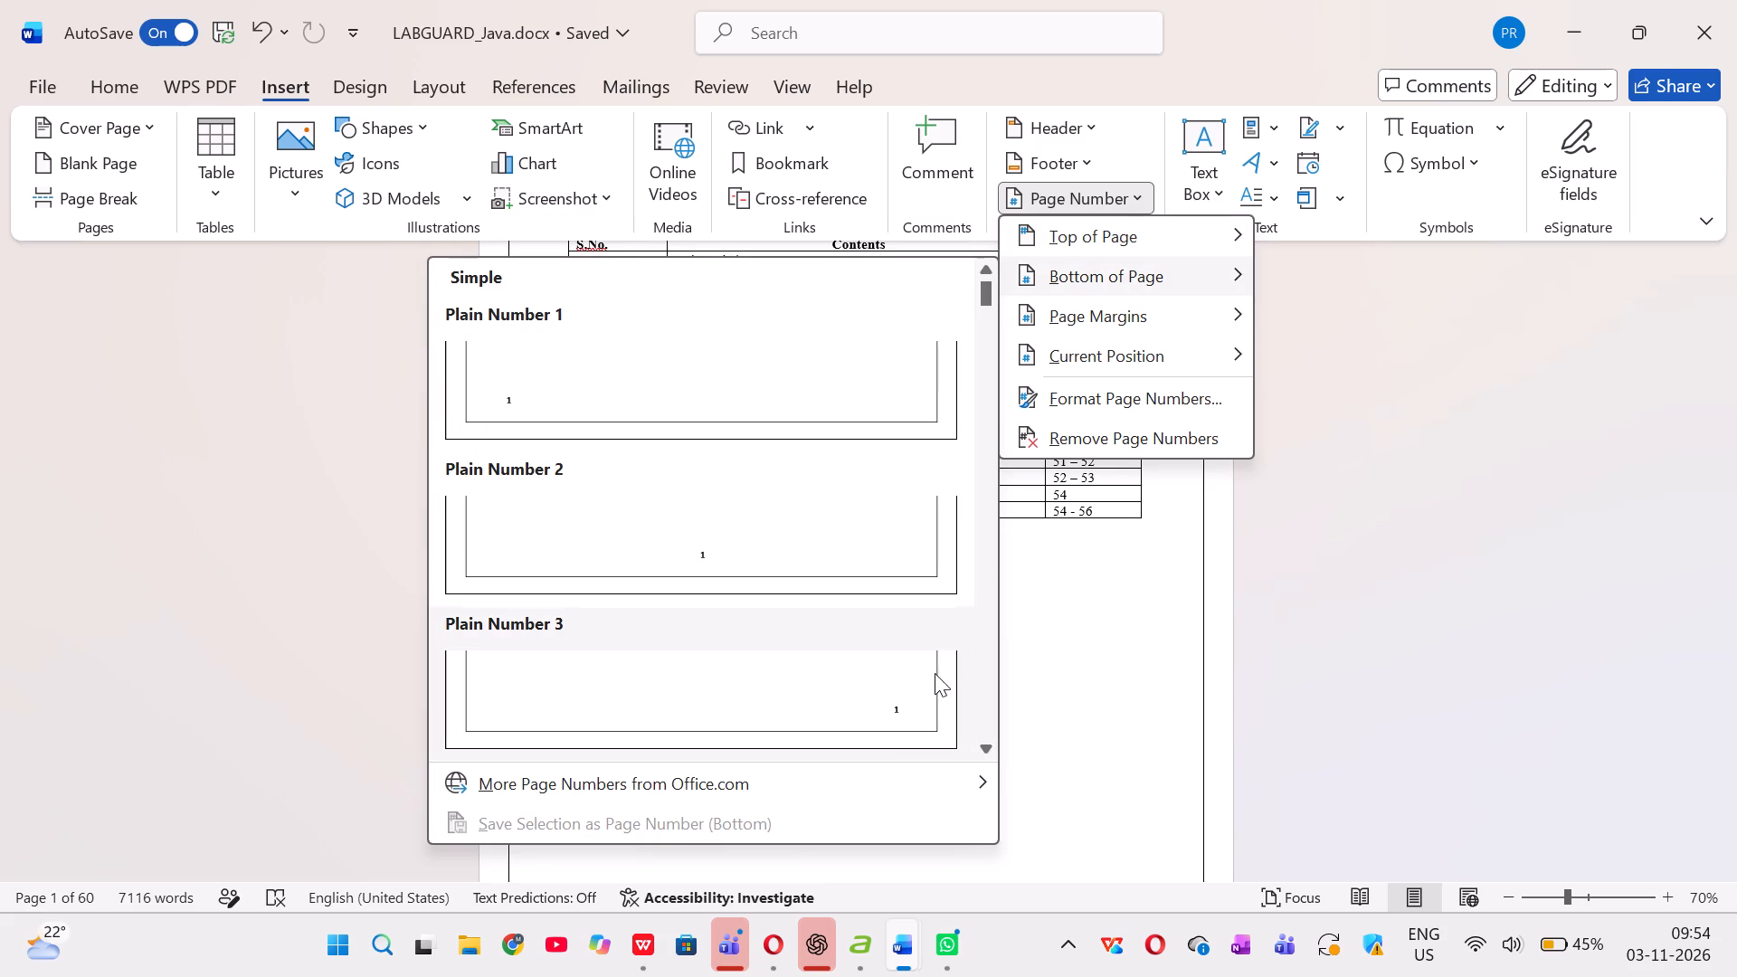
left_click(829, 542)
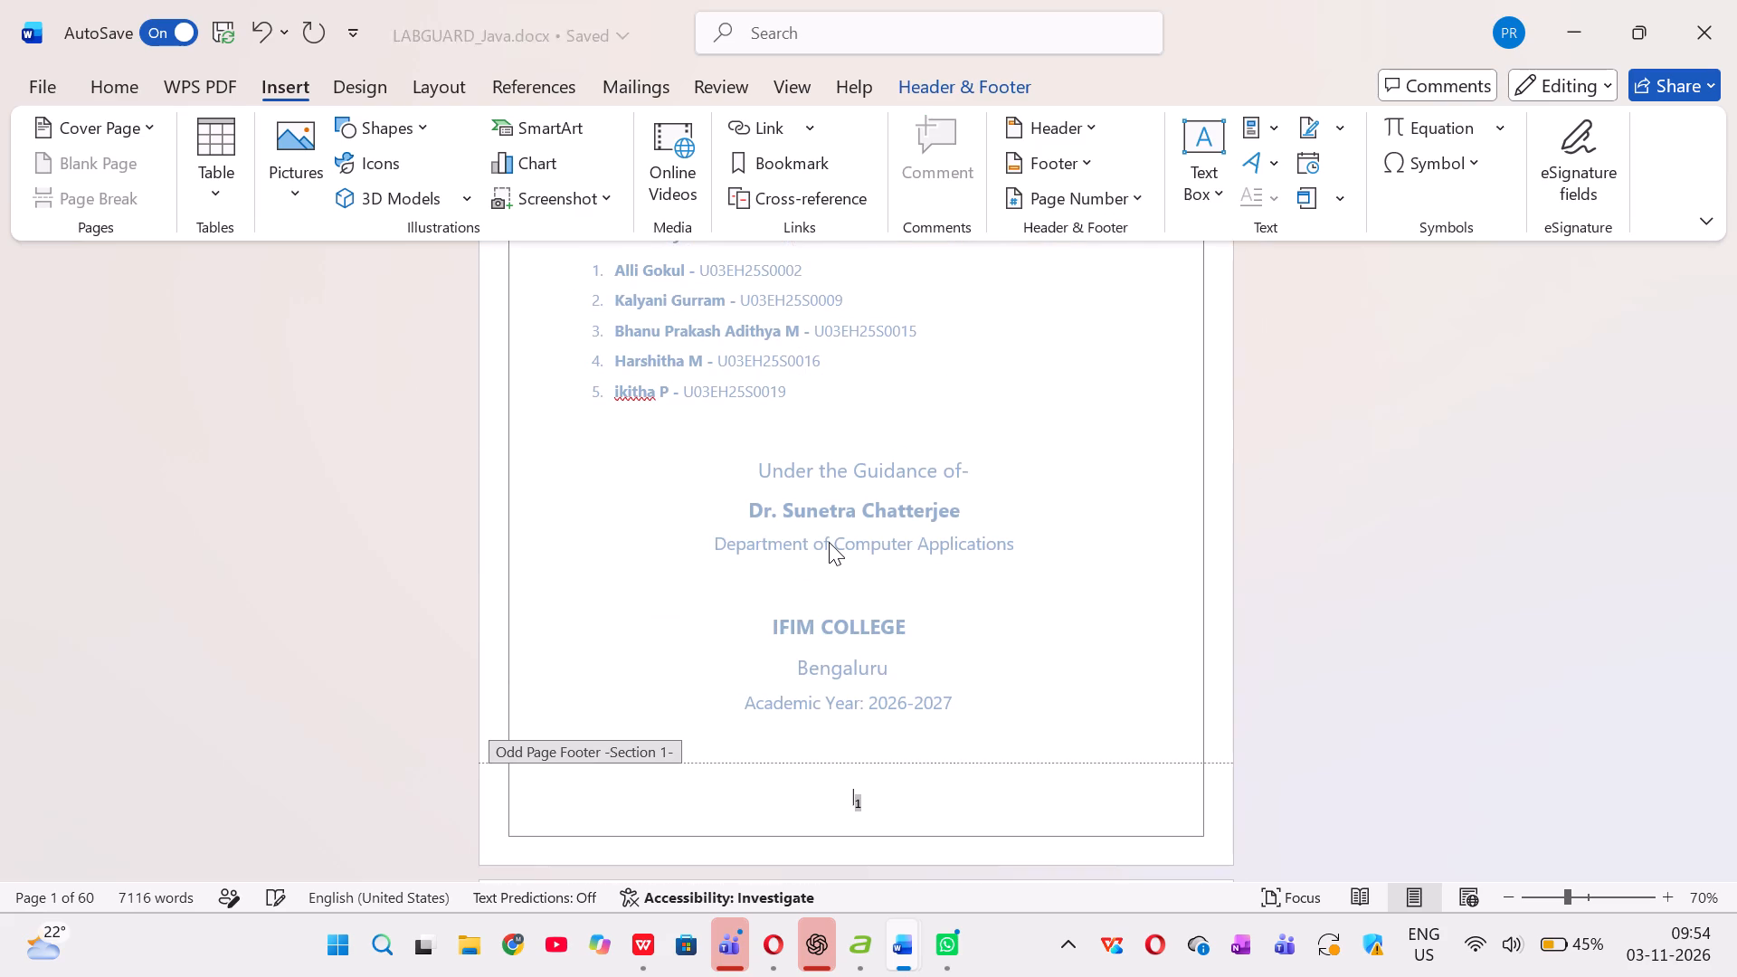
Set the page numbering to start at 1 in the 1, 2, 3 format.
scroll(829, 542, "down", 2)
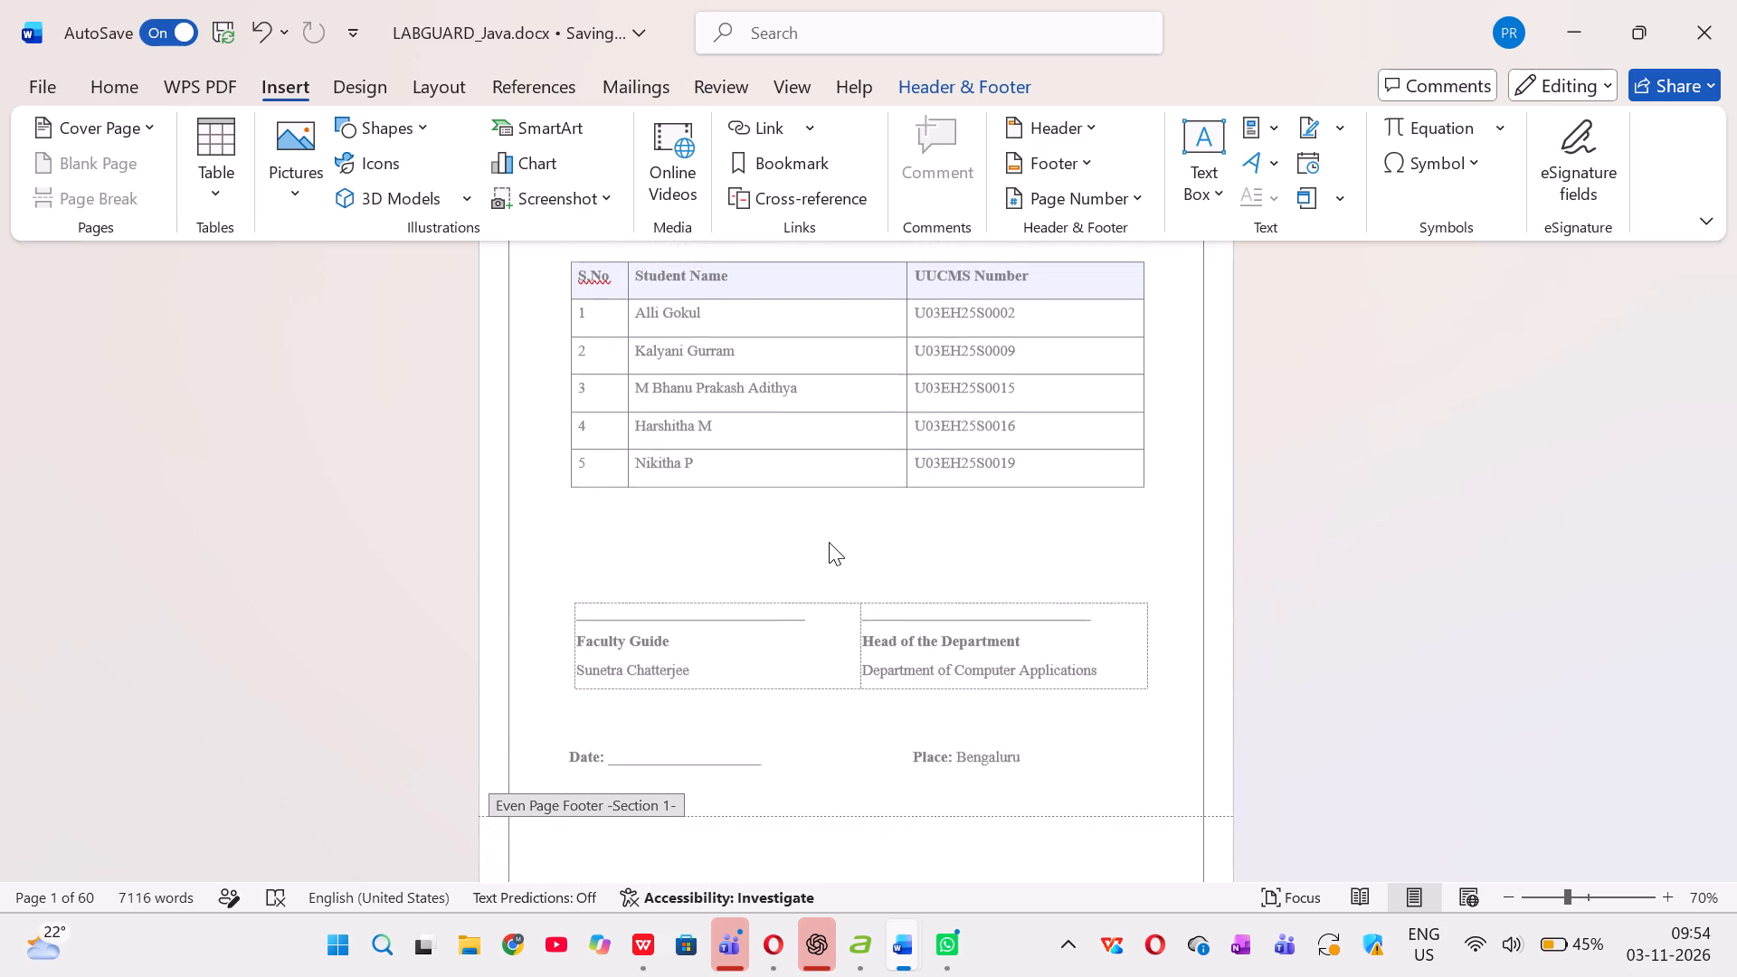
left_click(1119, 195)
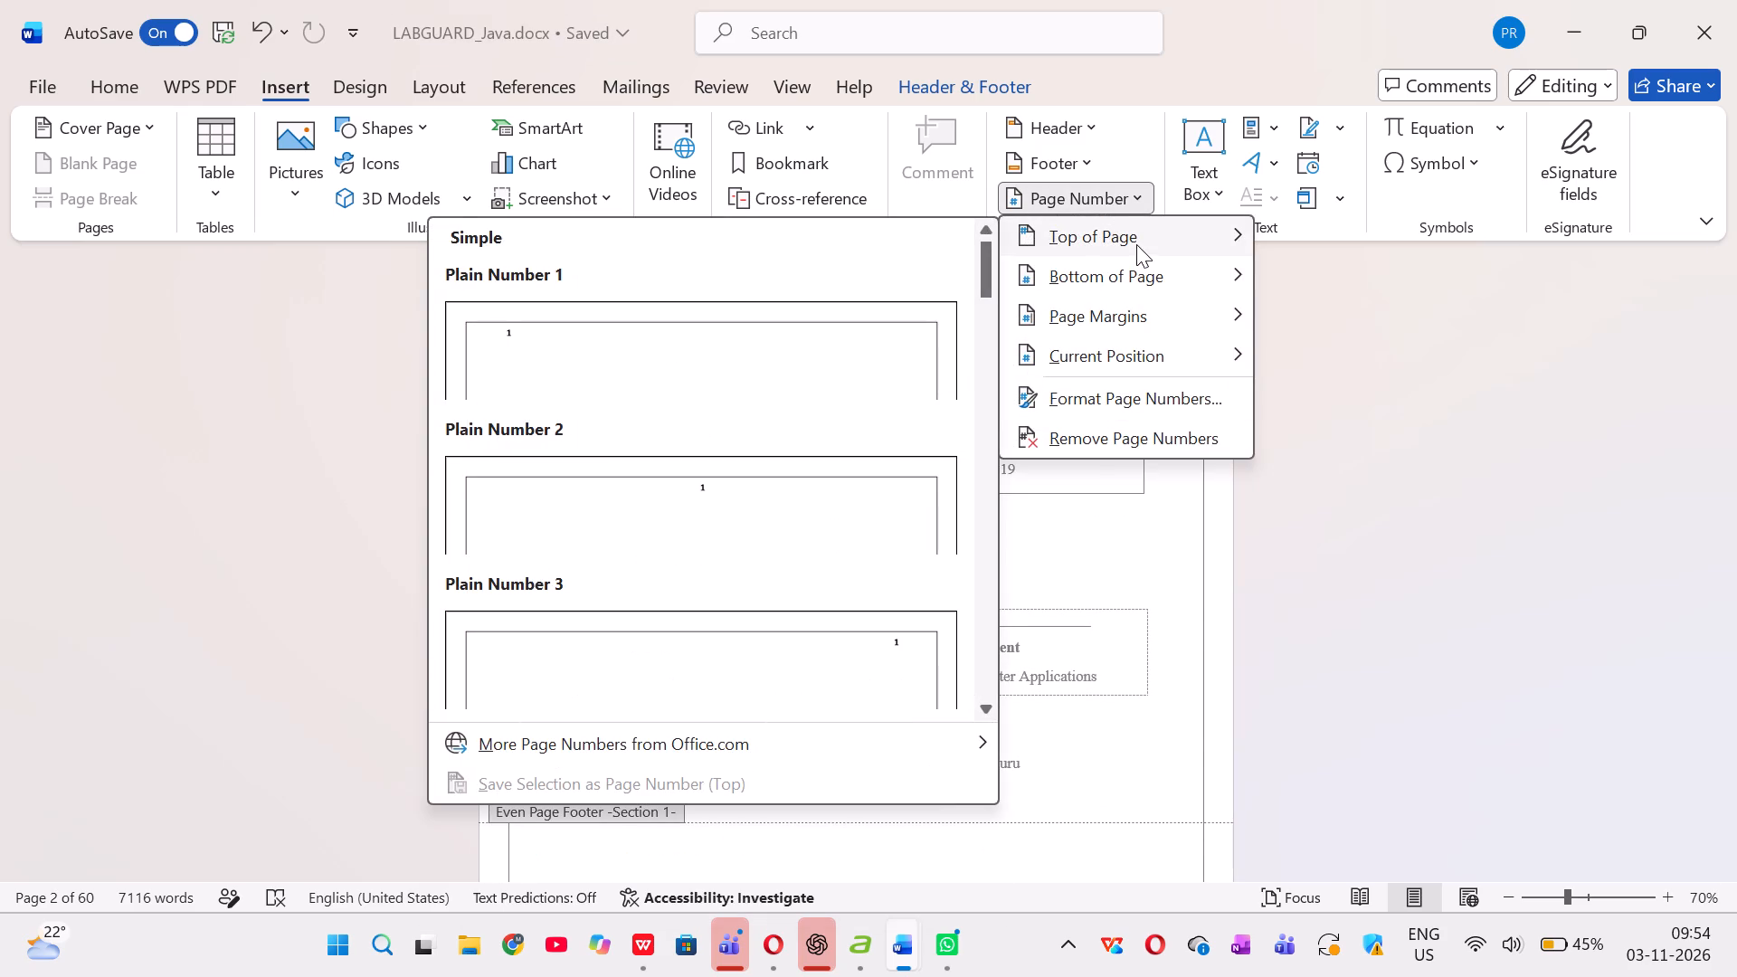
left_click(1139, 280)
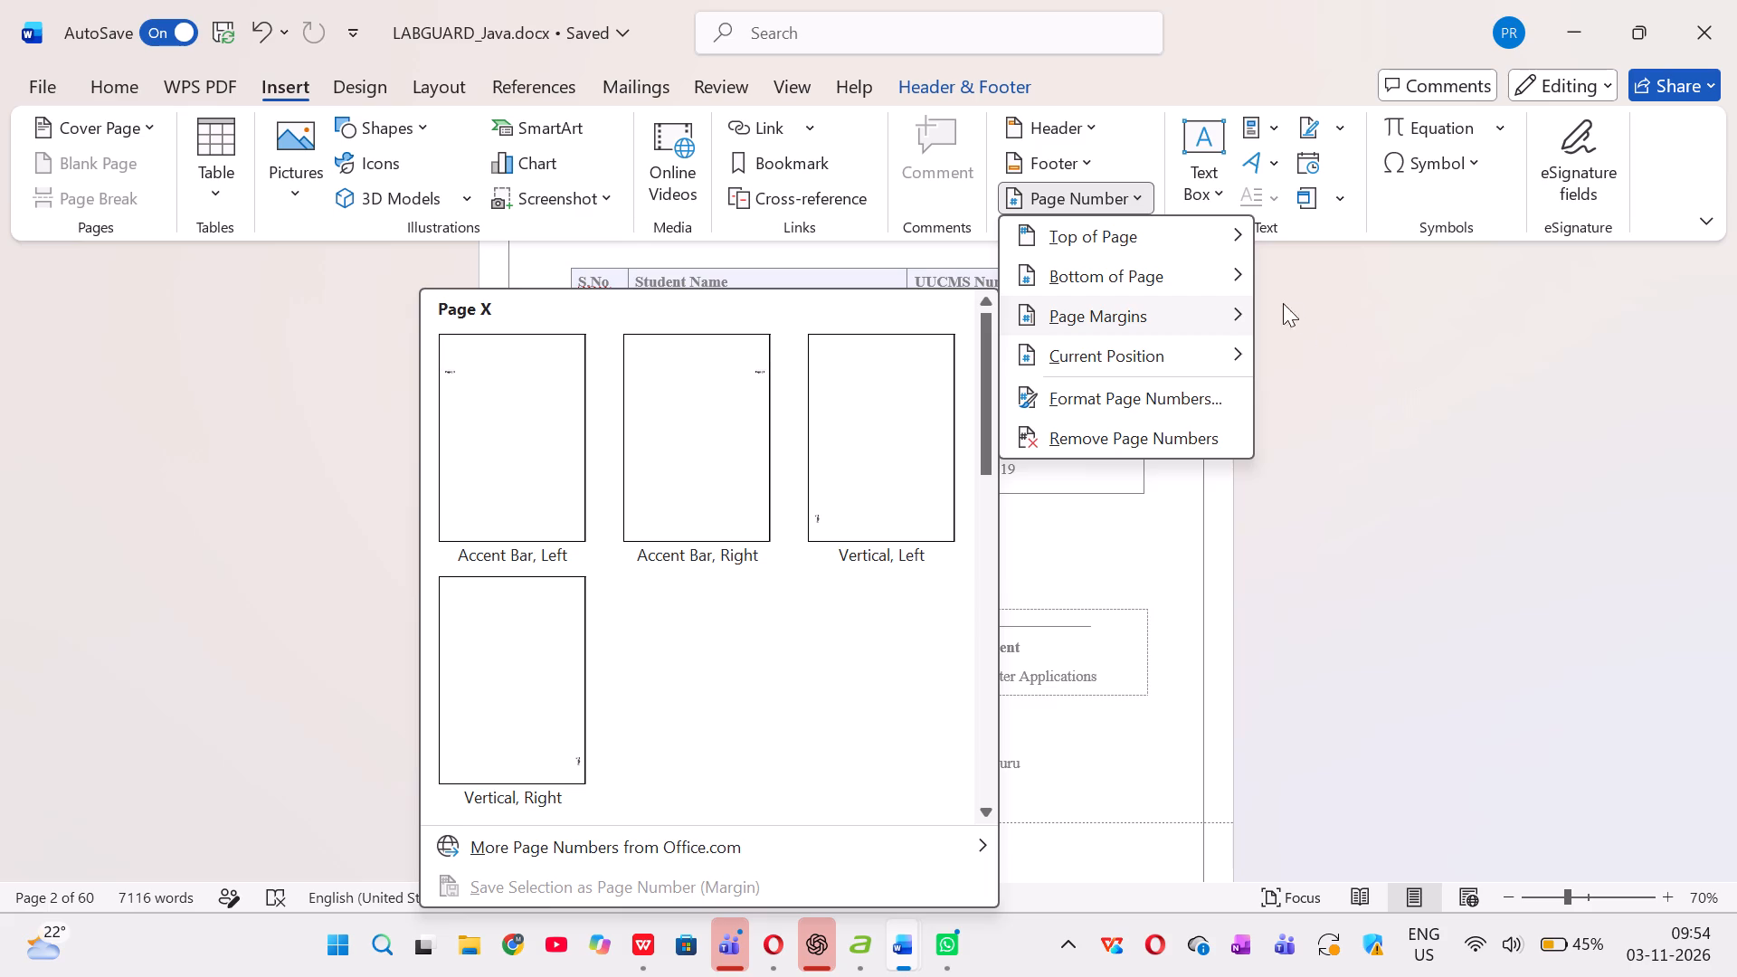
left_click(1163, 401)
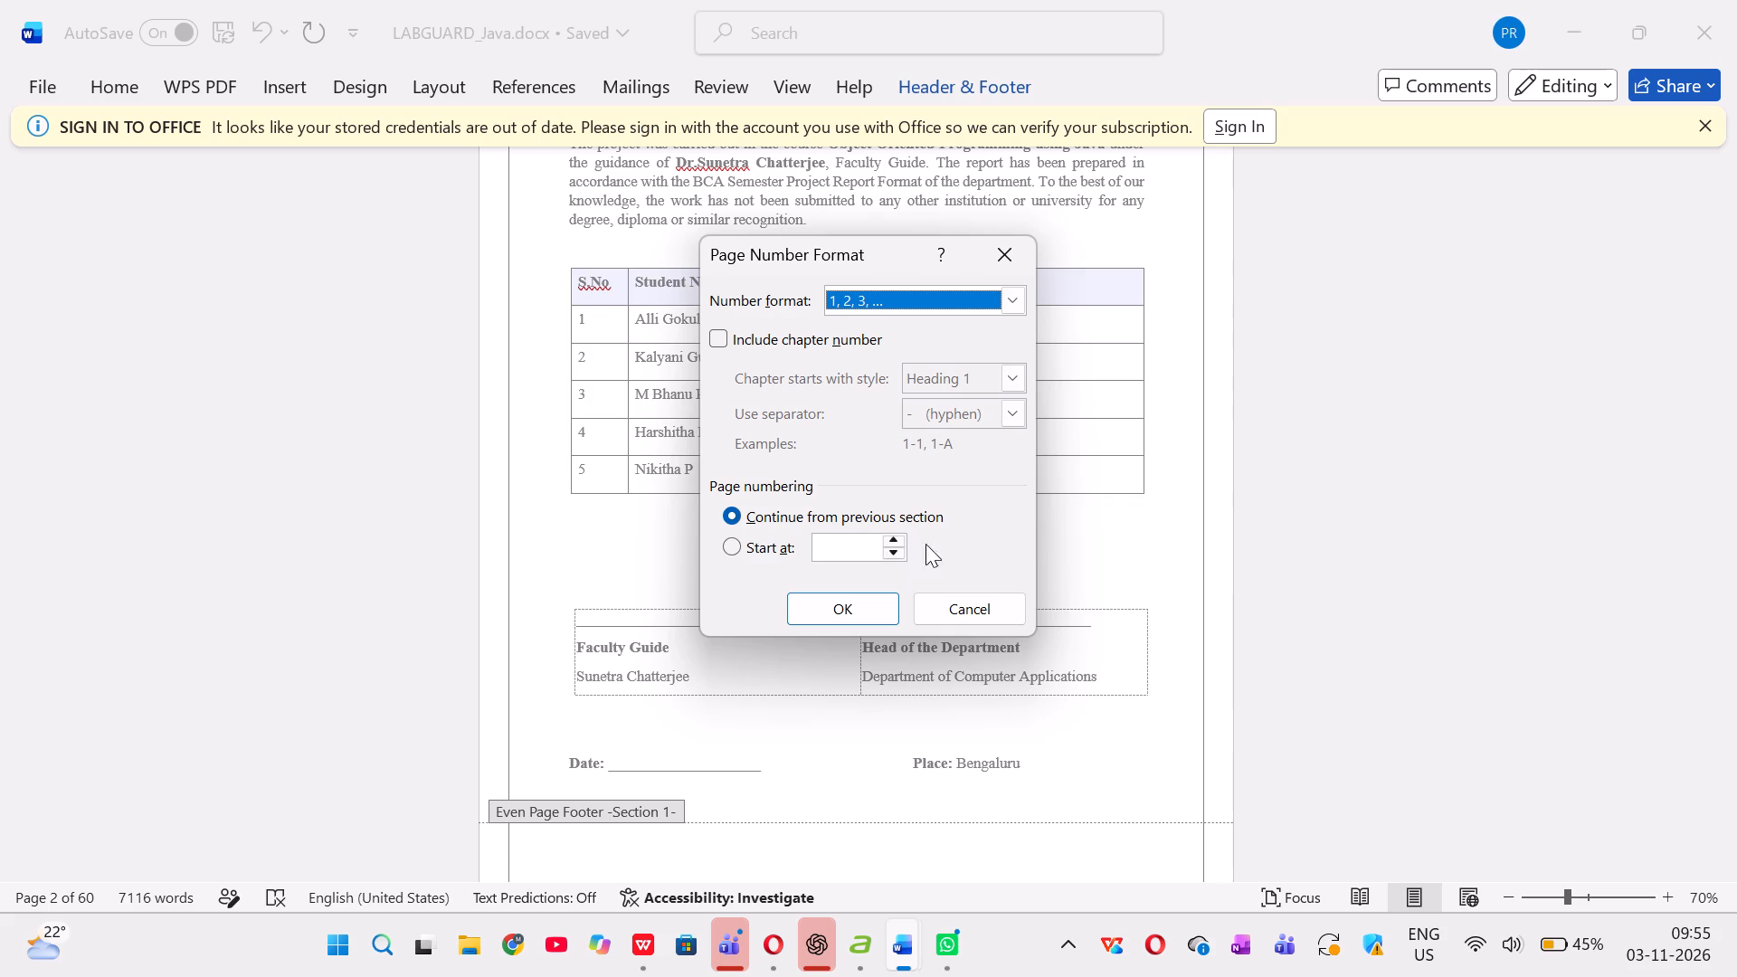
left_click(861, 540)
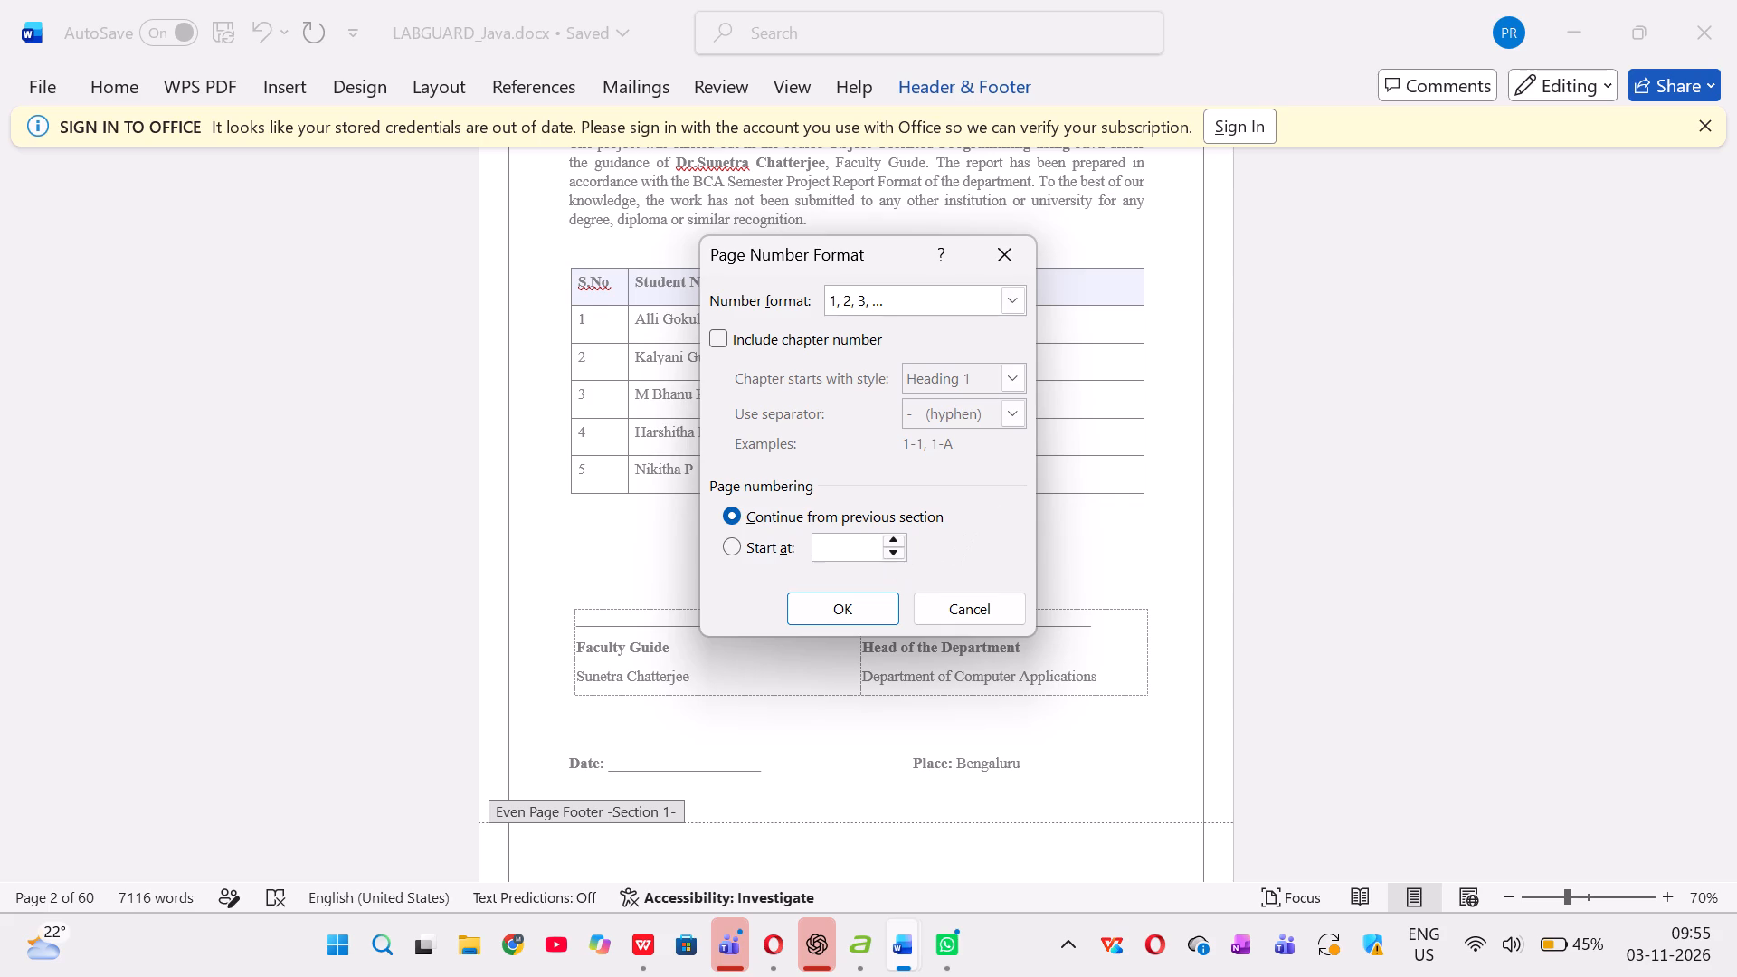
key("1")
left_click(858, 615)
Check the footer page numbers from the certificate through Chapter 1: Introduction, and leave footer editing.
scroll(1164, 718, "down", 6)
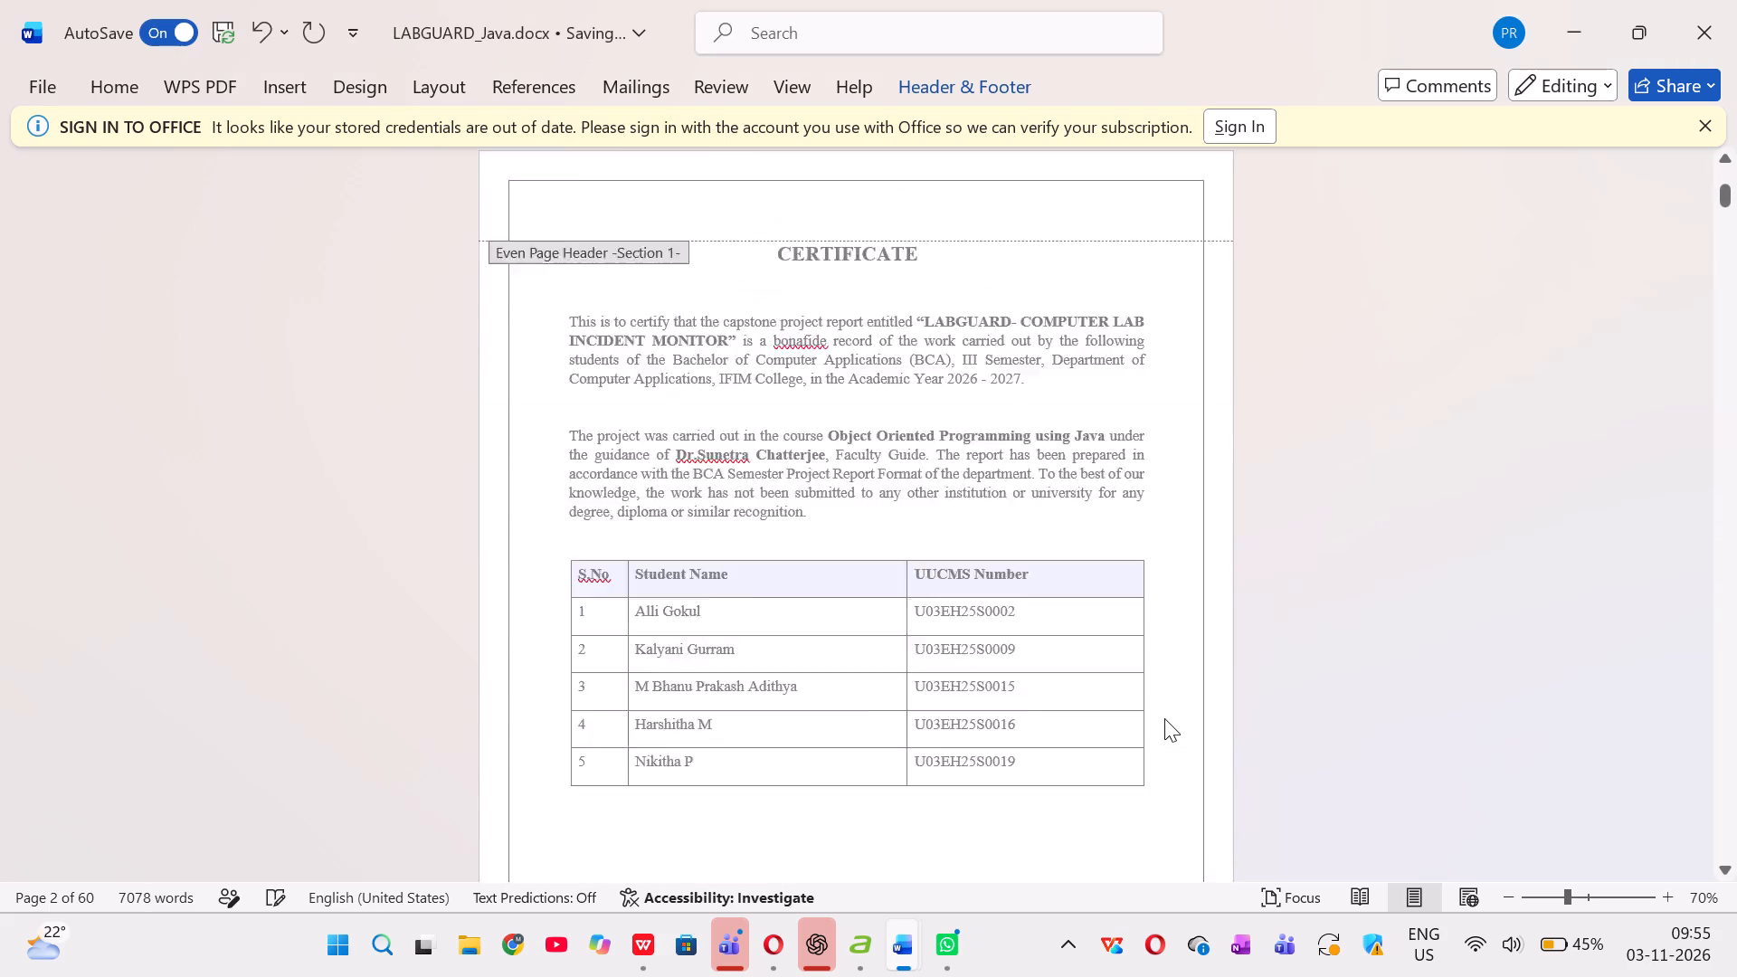
scroll(1164, 718, "down", 6)
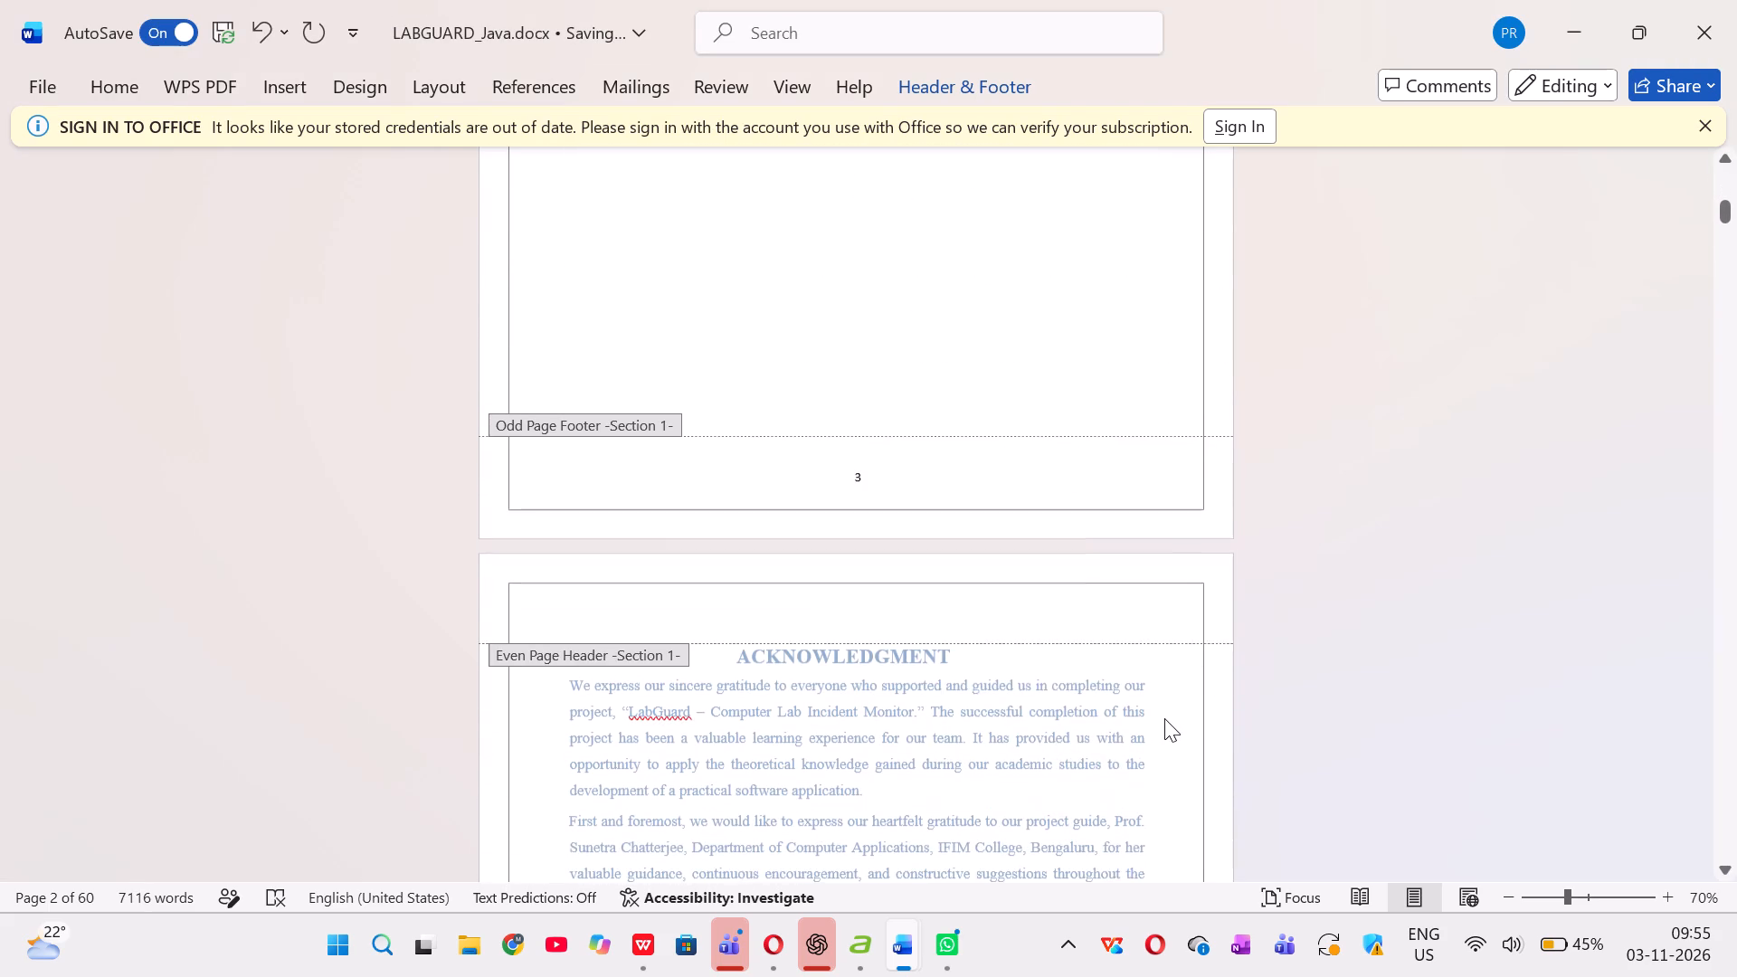
scroll(1184, 493, "down", 4)
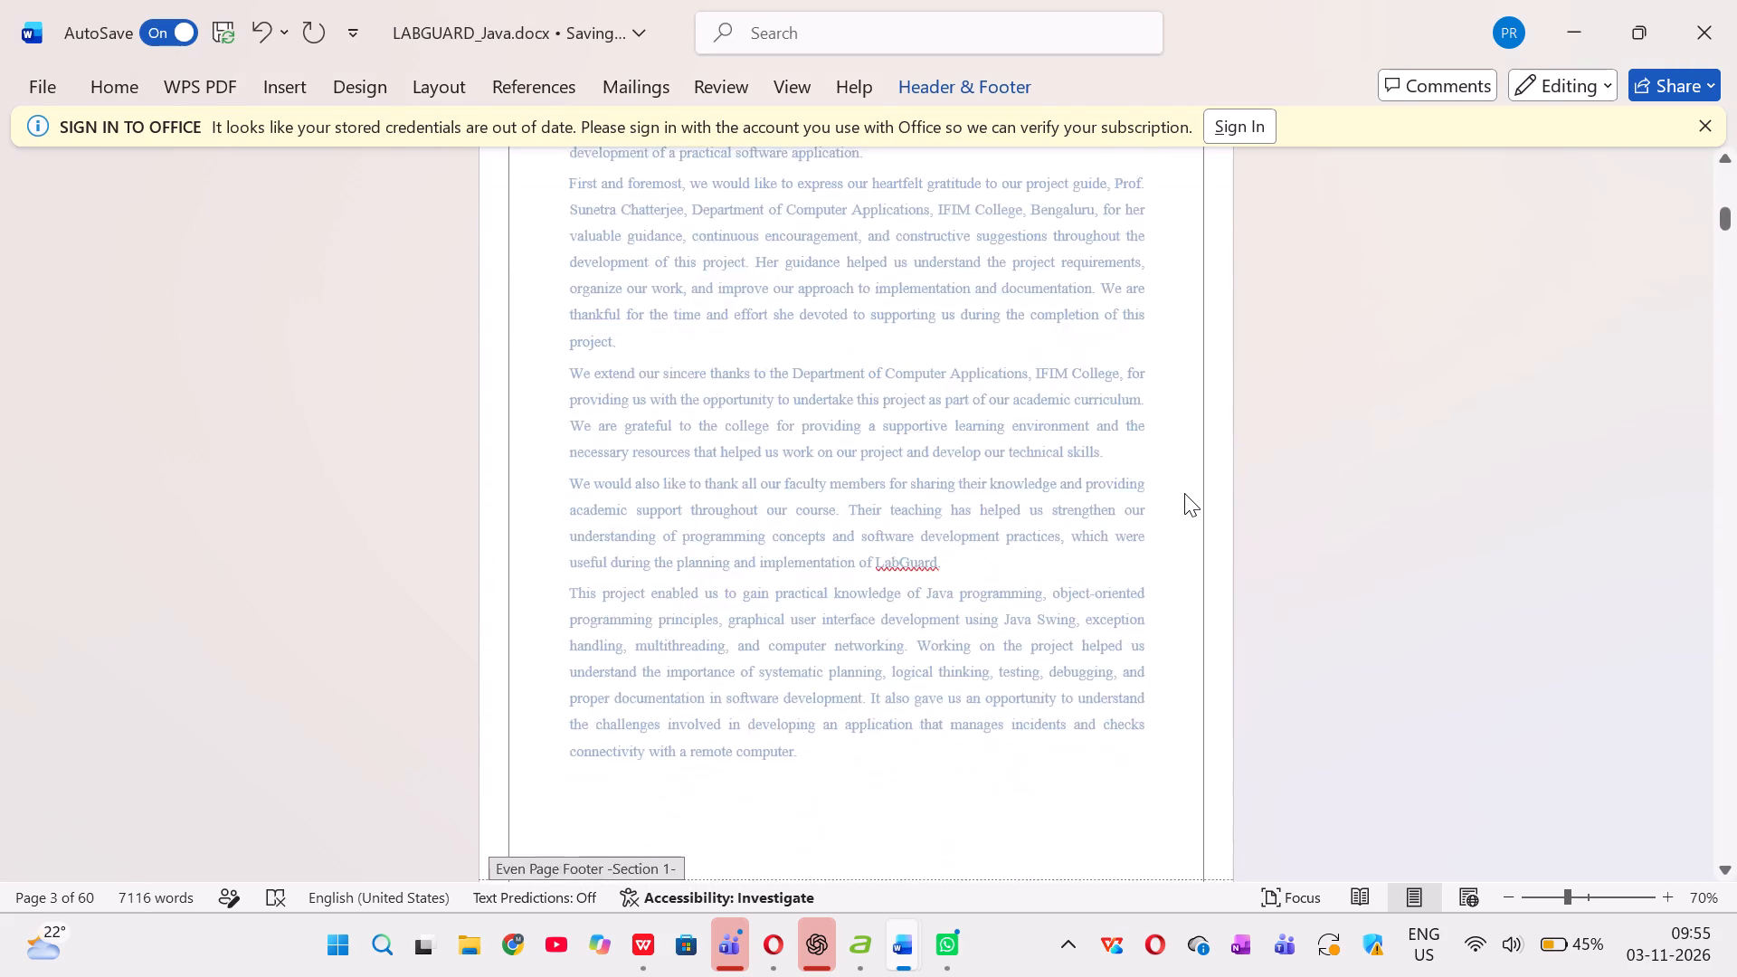
scroll(1184, 493, "down", 5)
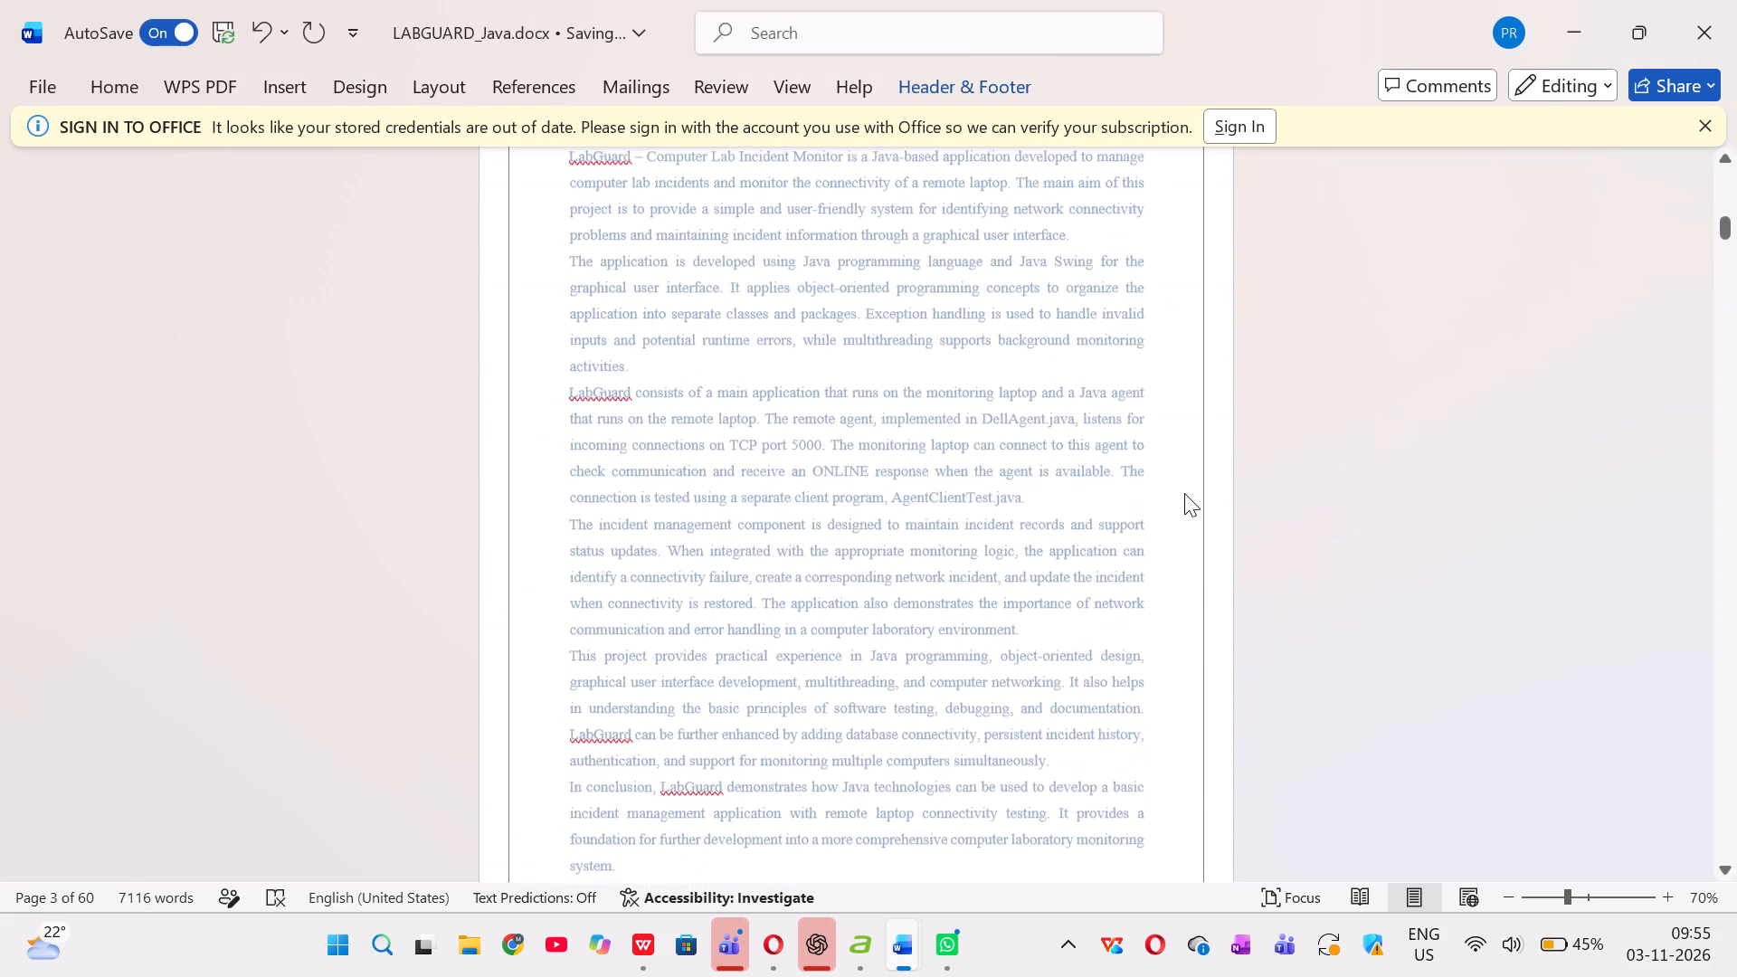
scroll(1184, 493, "down", 3)
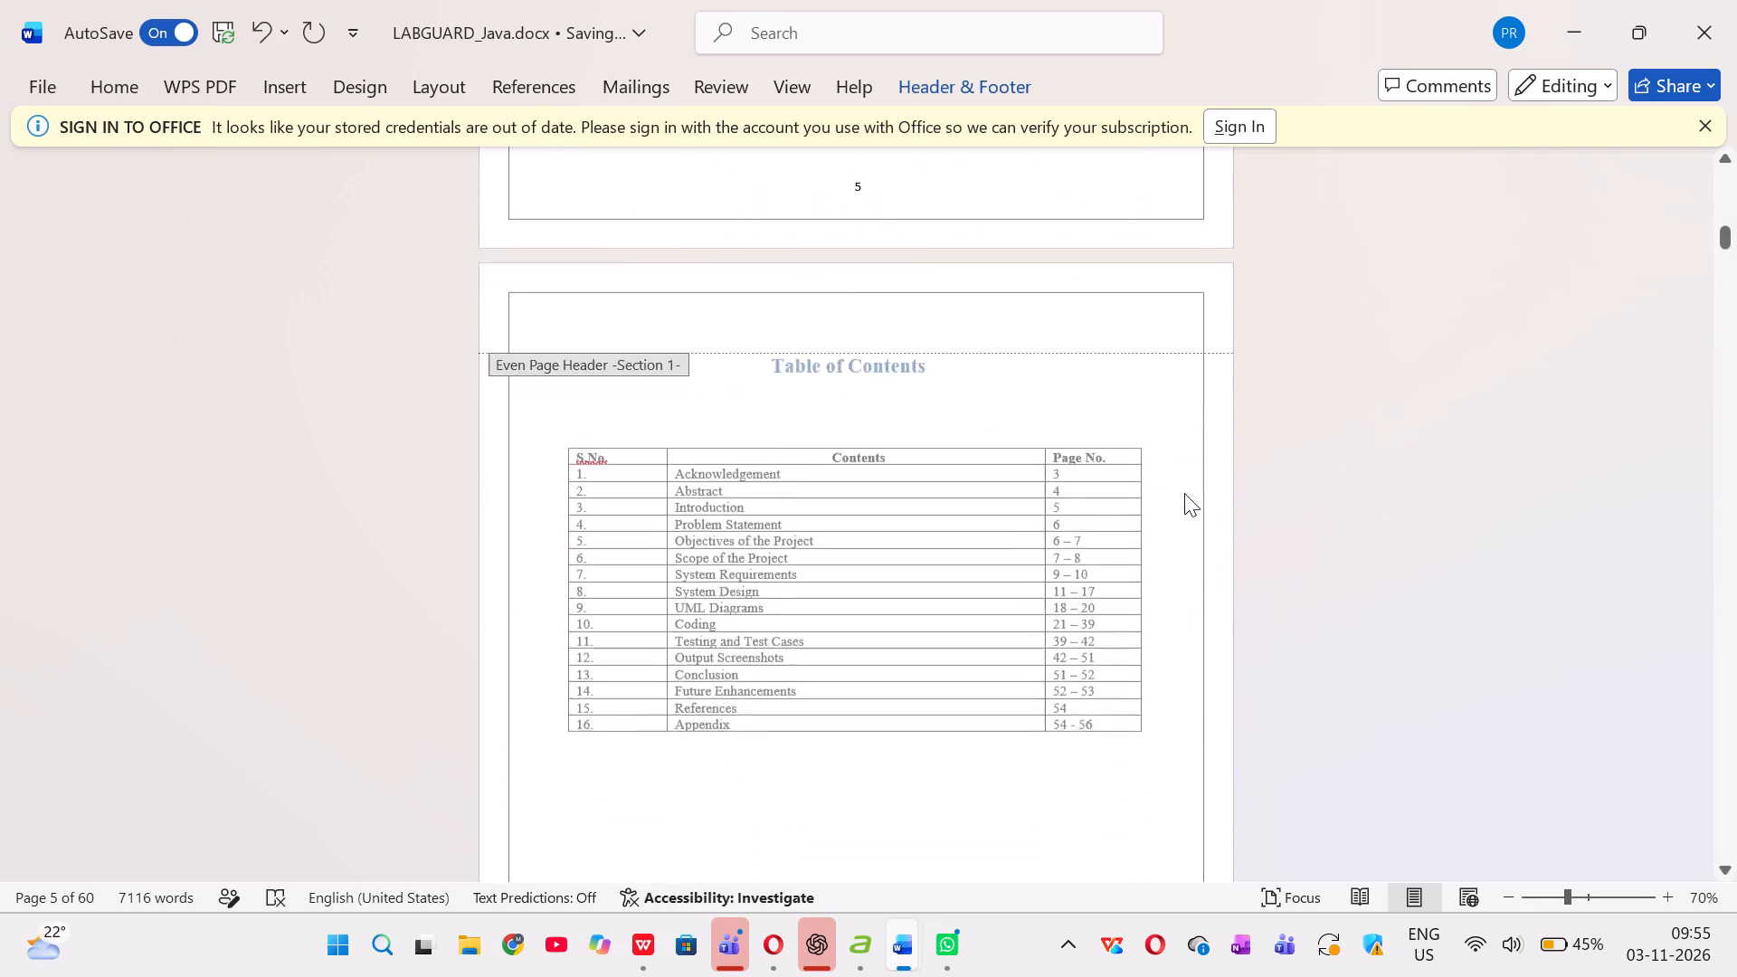
scroll(1184, 493, "down", 2)
key("Return")
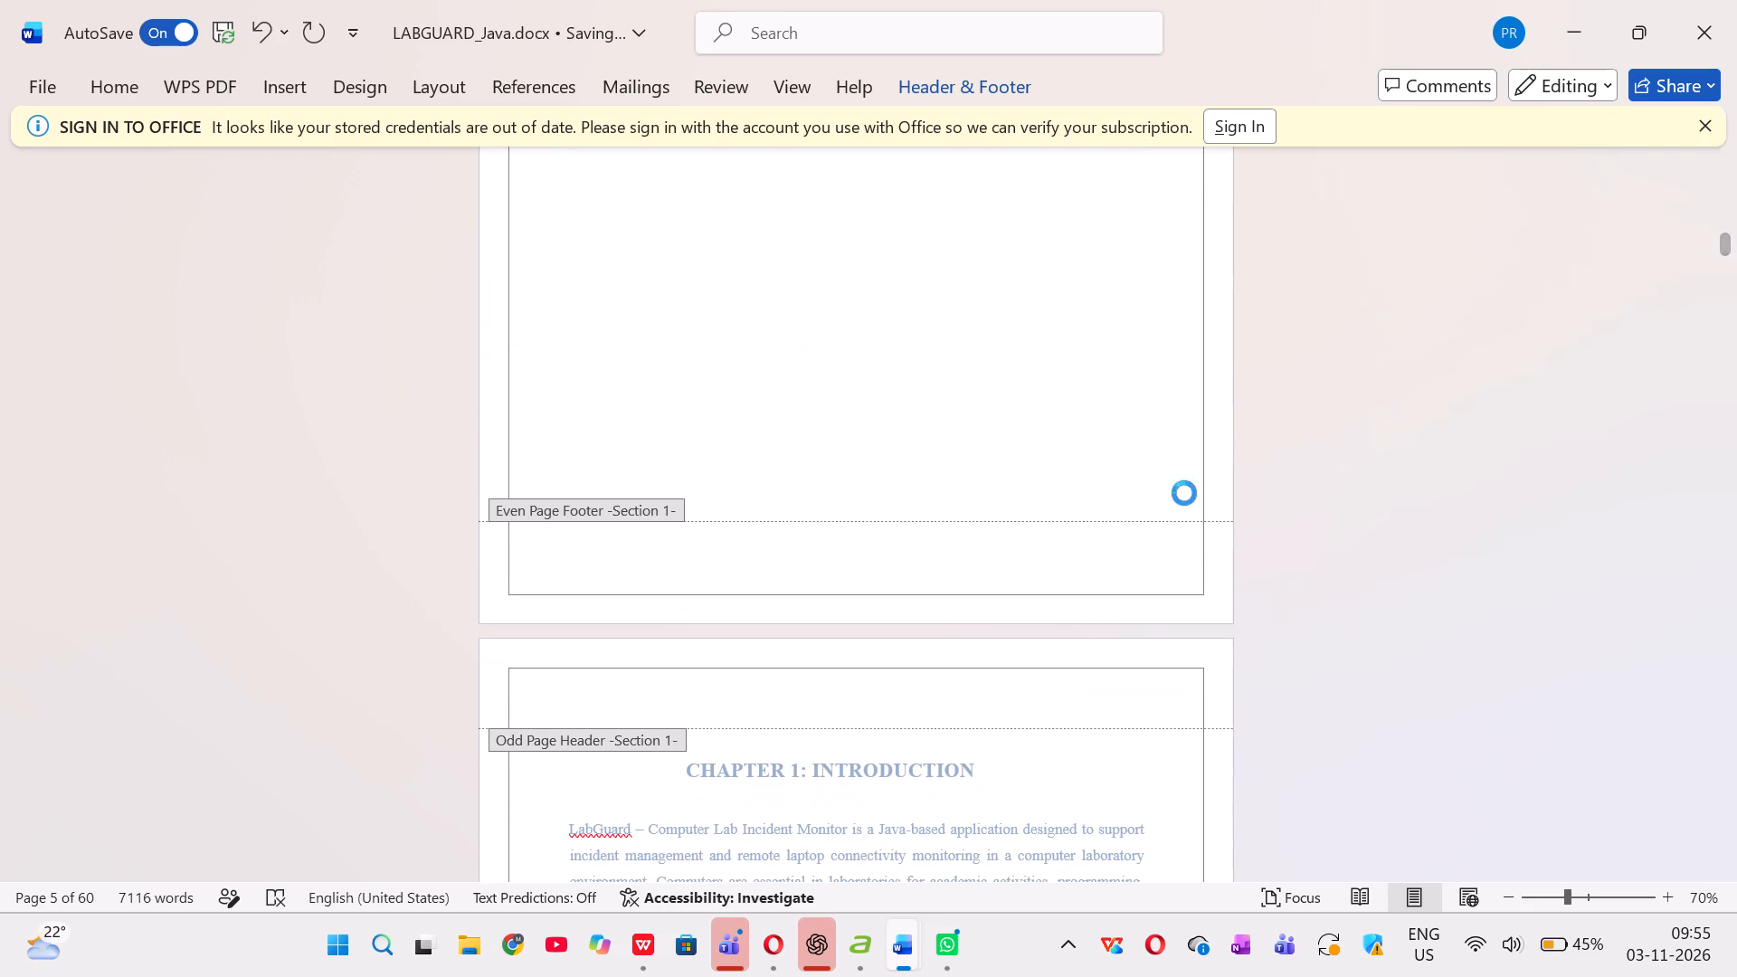
key("Return")
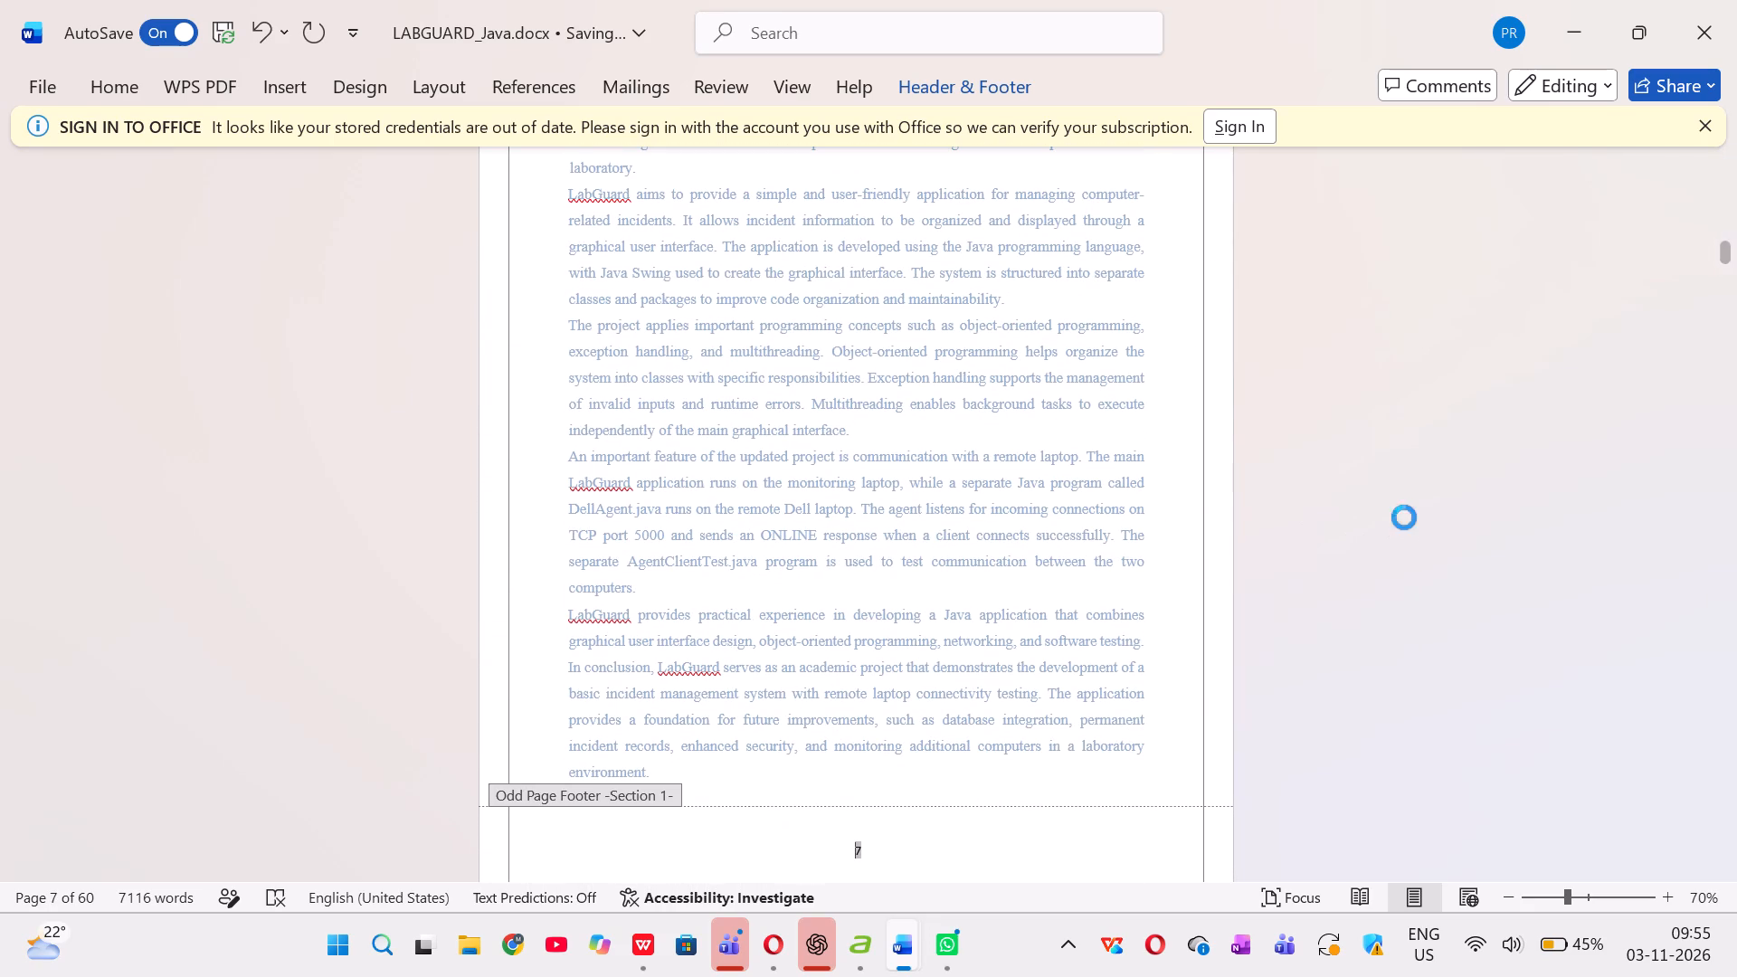
scroll(1016, 470, "up", 4)
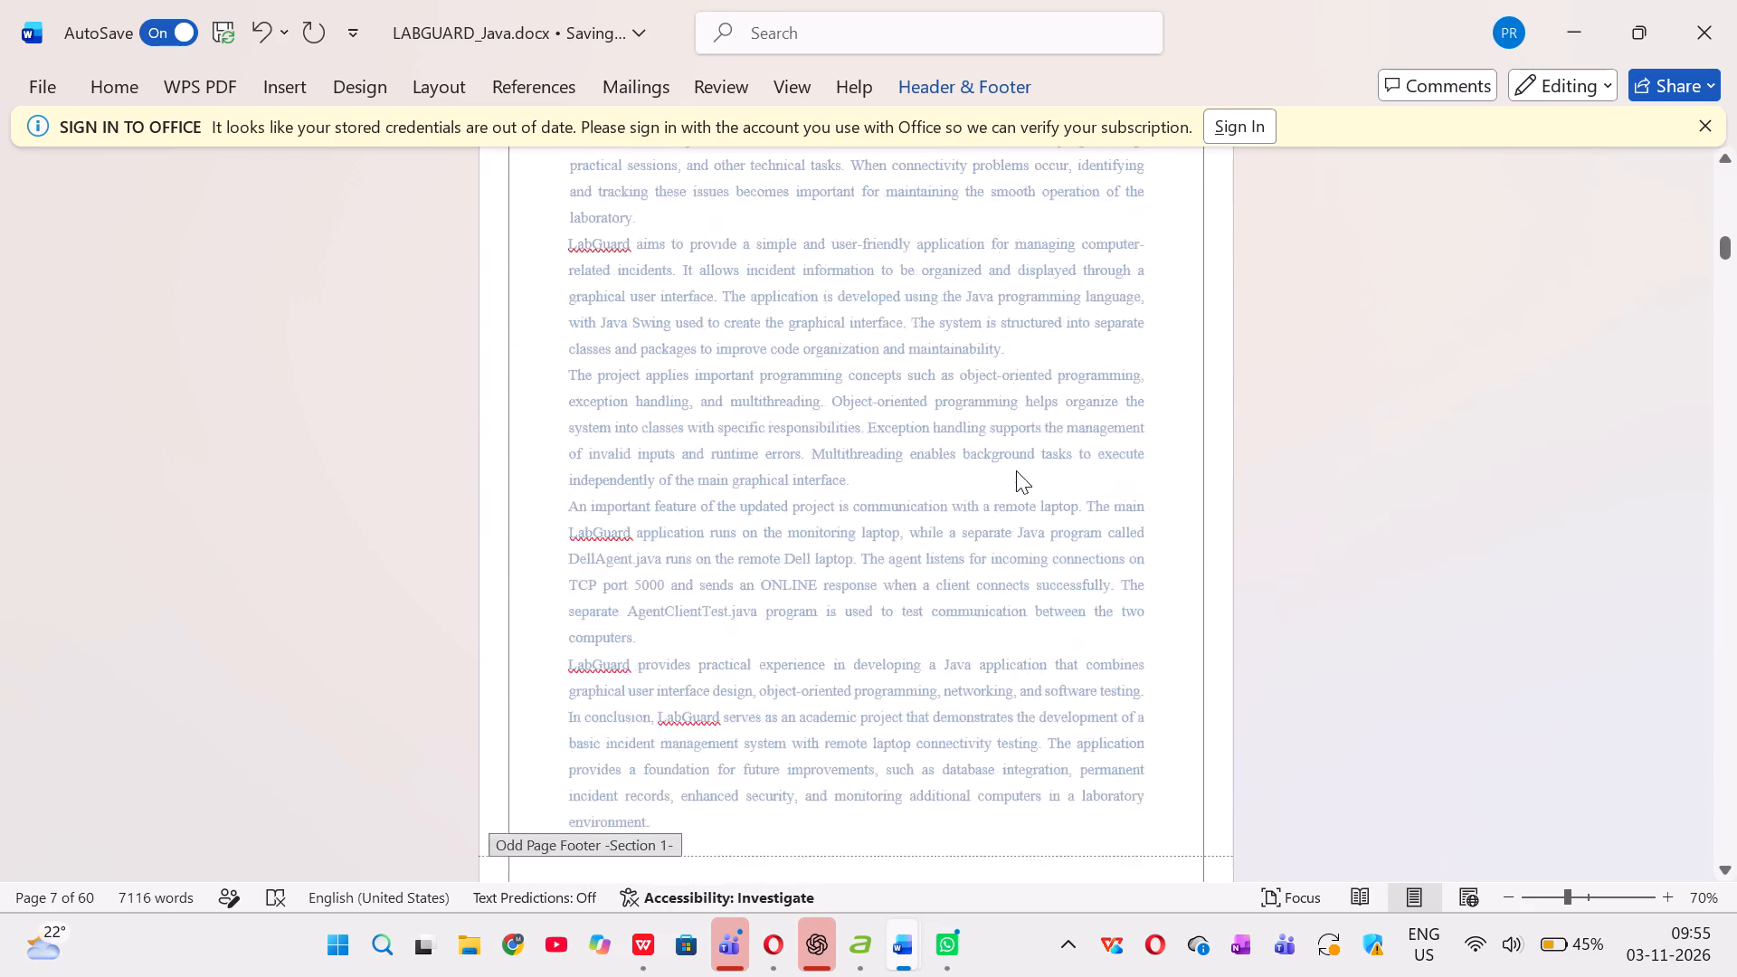
scroll(1016, 470, "up", 5)
scroll(1016, 470, "down", 1, "ctrl")
scroll(1016, 470, "up", 1)
left_click(960, 322)
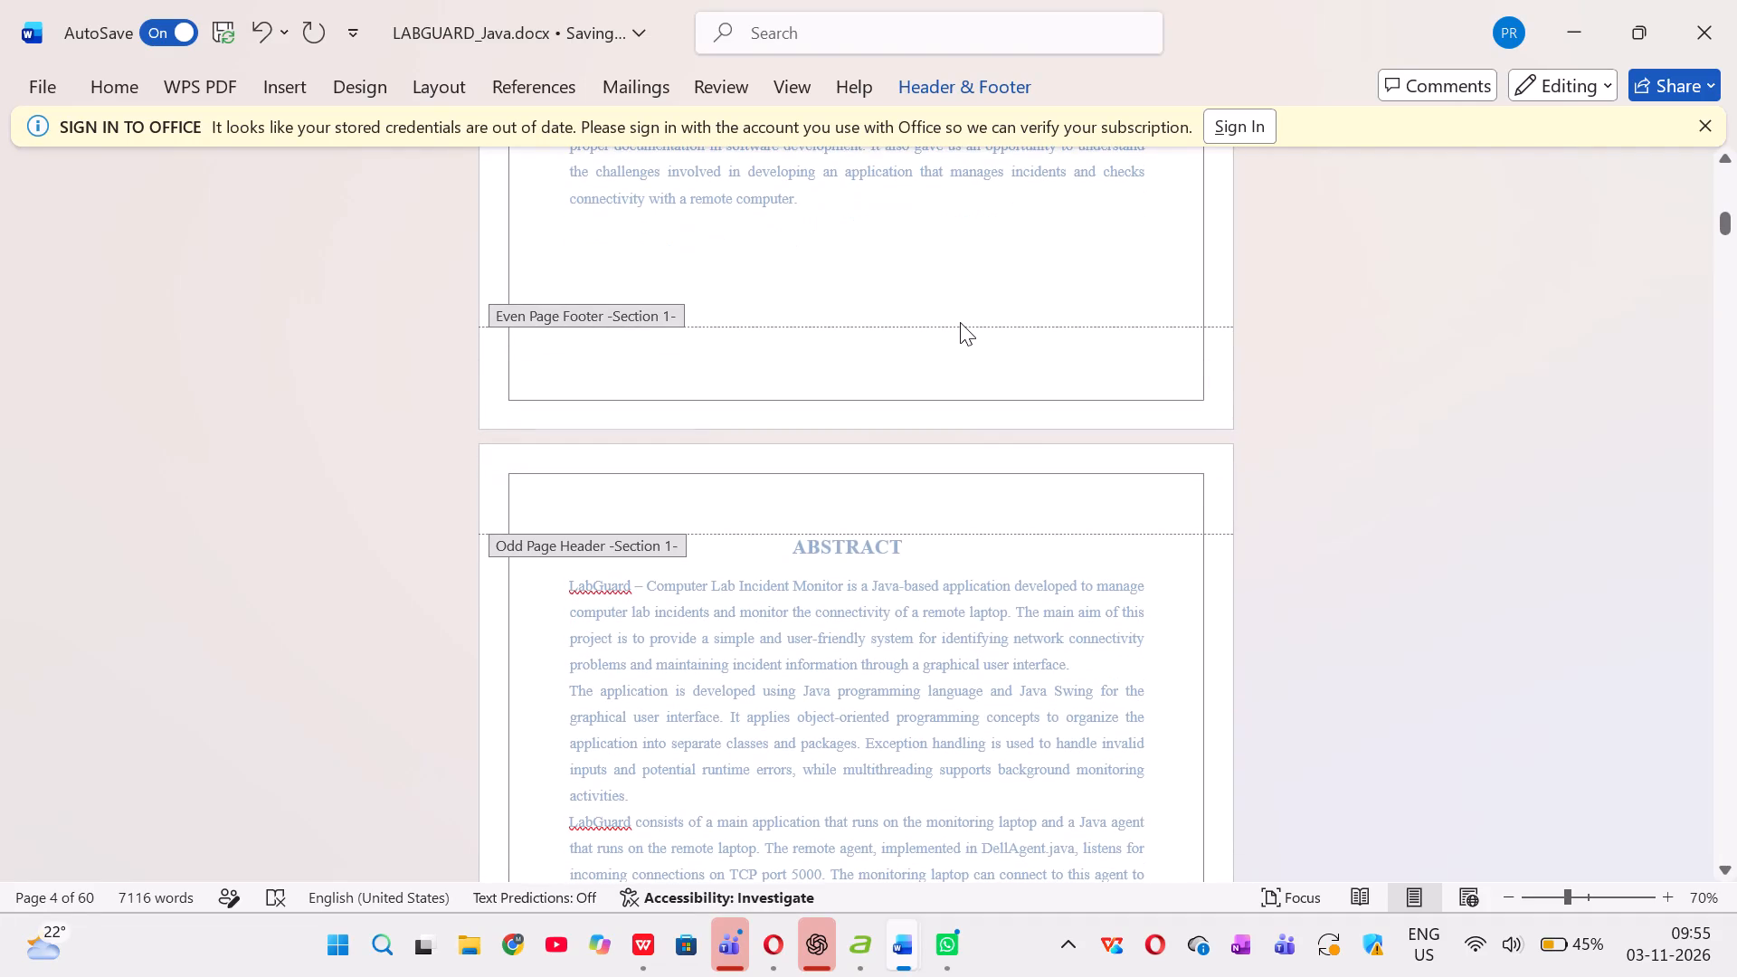
left_click_drag(960, 322, 1267, 469)
left_click(1267, 469)
double_click(1267, 469)
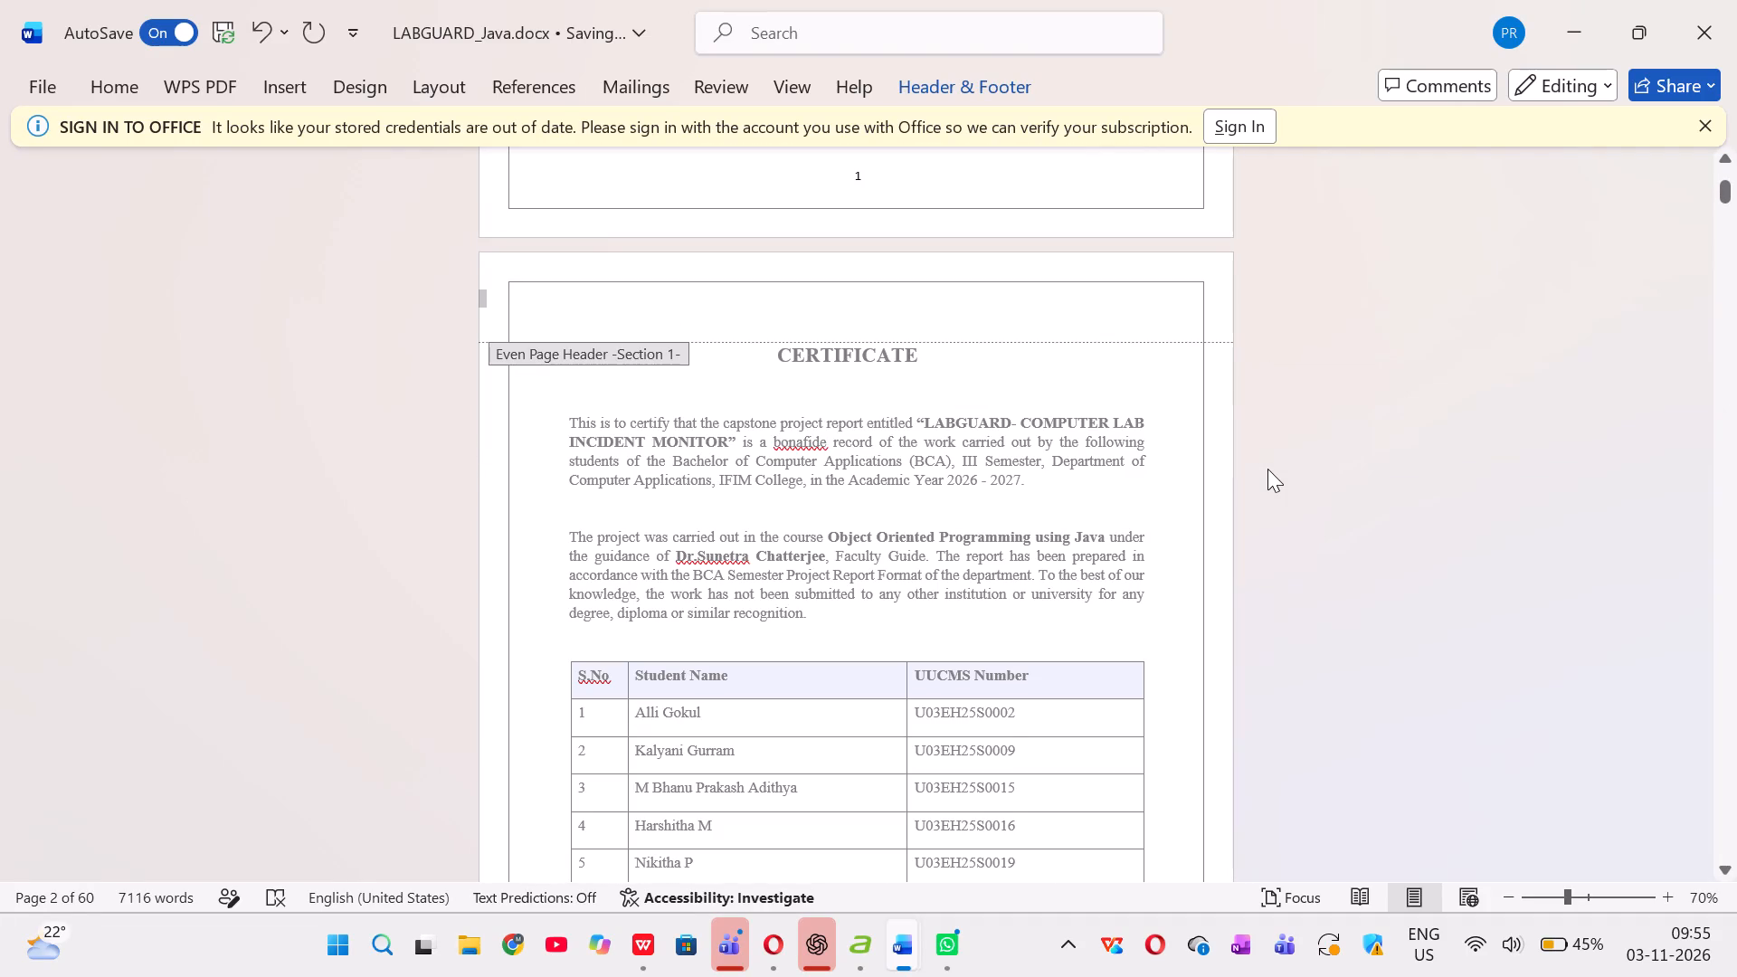
Review the page numbering on the cover, front matter and Table of Contents pages in the normal document view.
scroll(1043, 557, "up", 4)
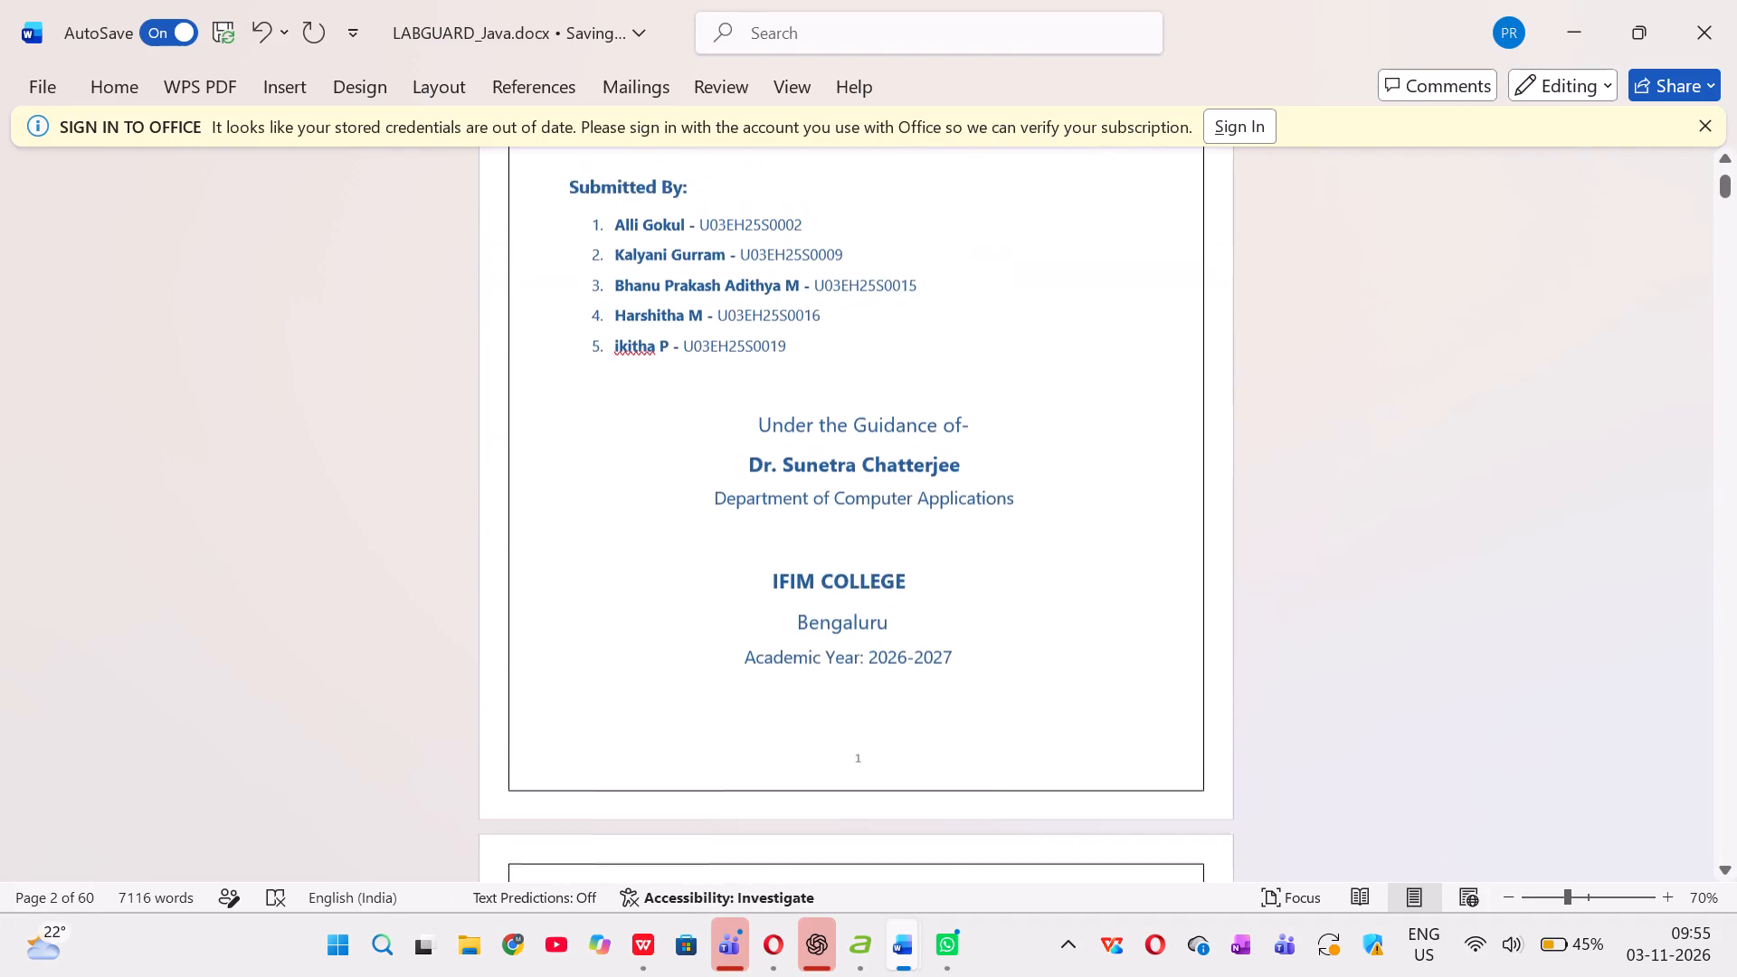
scroll(1043, 557, "down", 9)
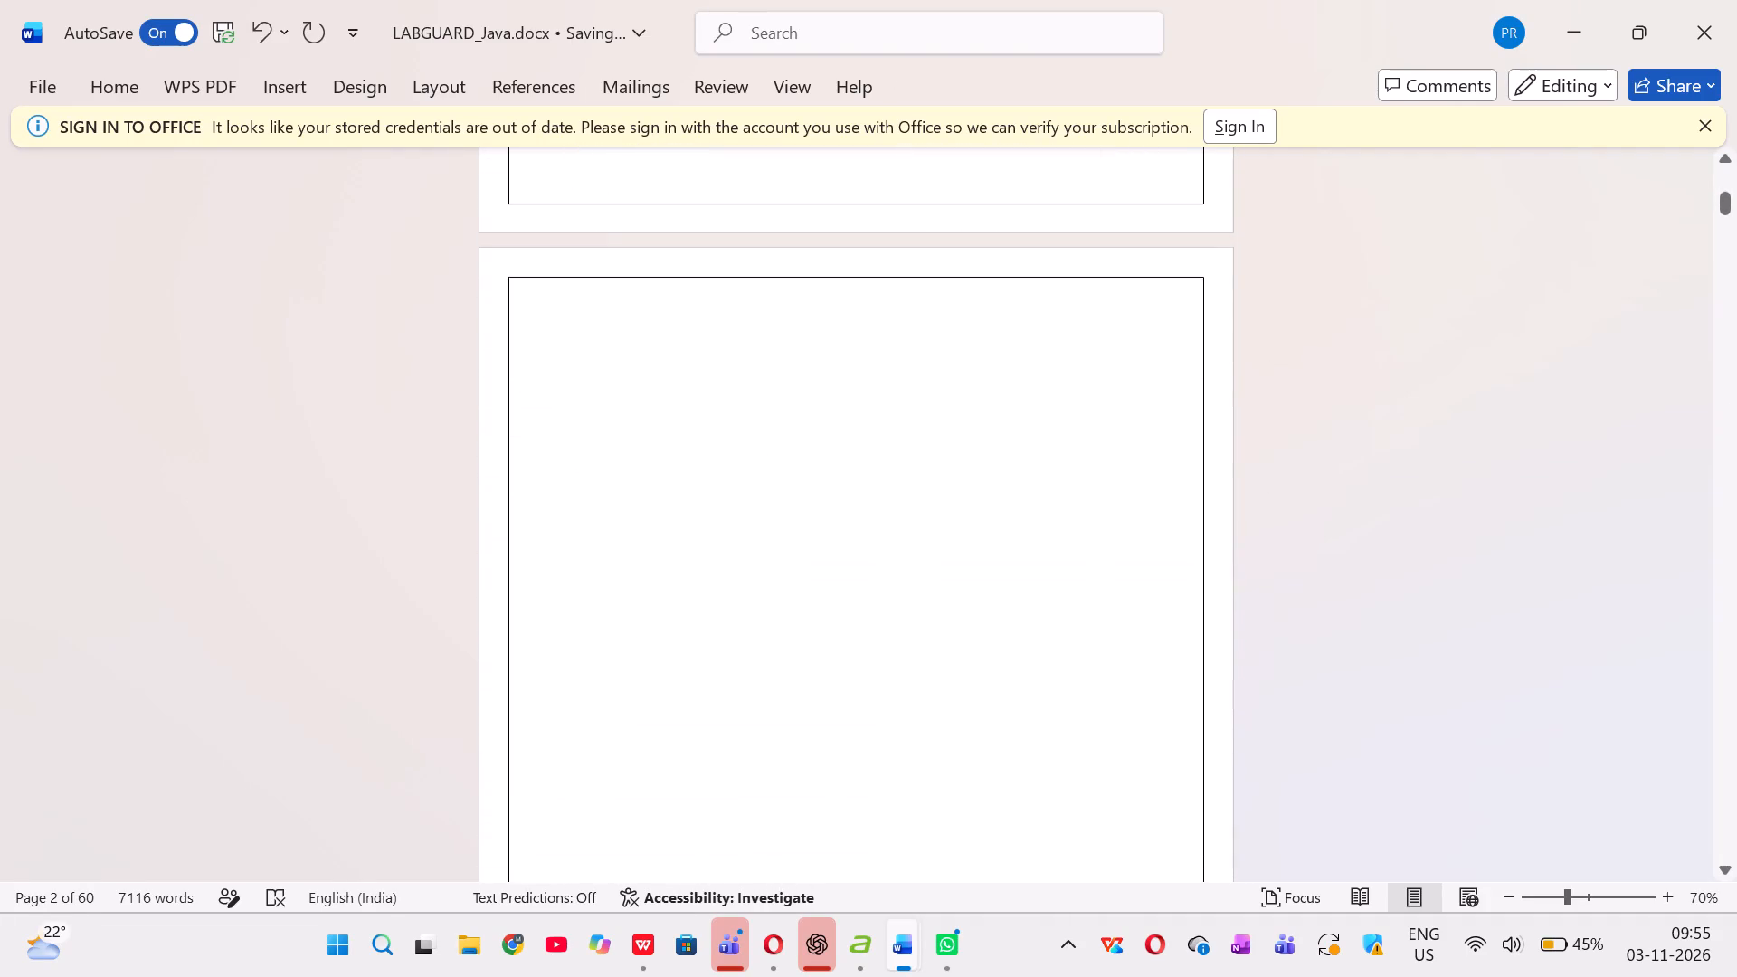
scroll(1043, 557, "down", 3)
scroll(1043, 557, "up", 1, "ctrl")
scroll(1043, 557, "down", 3)
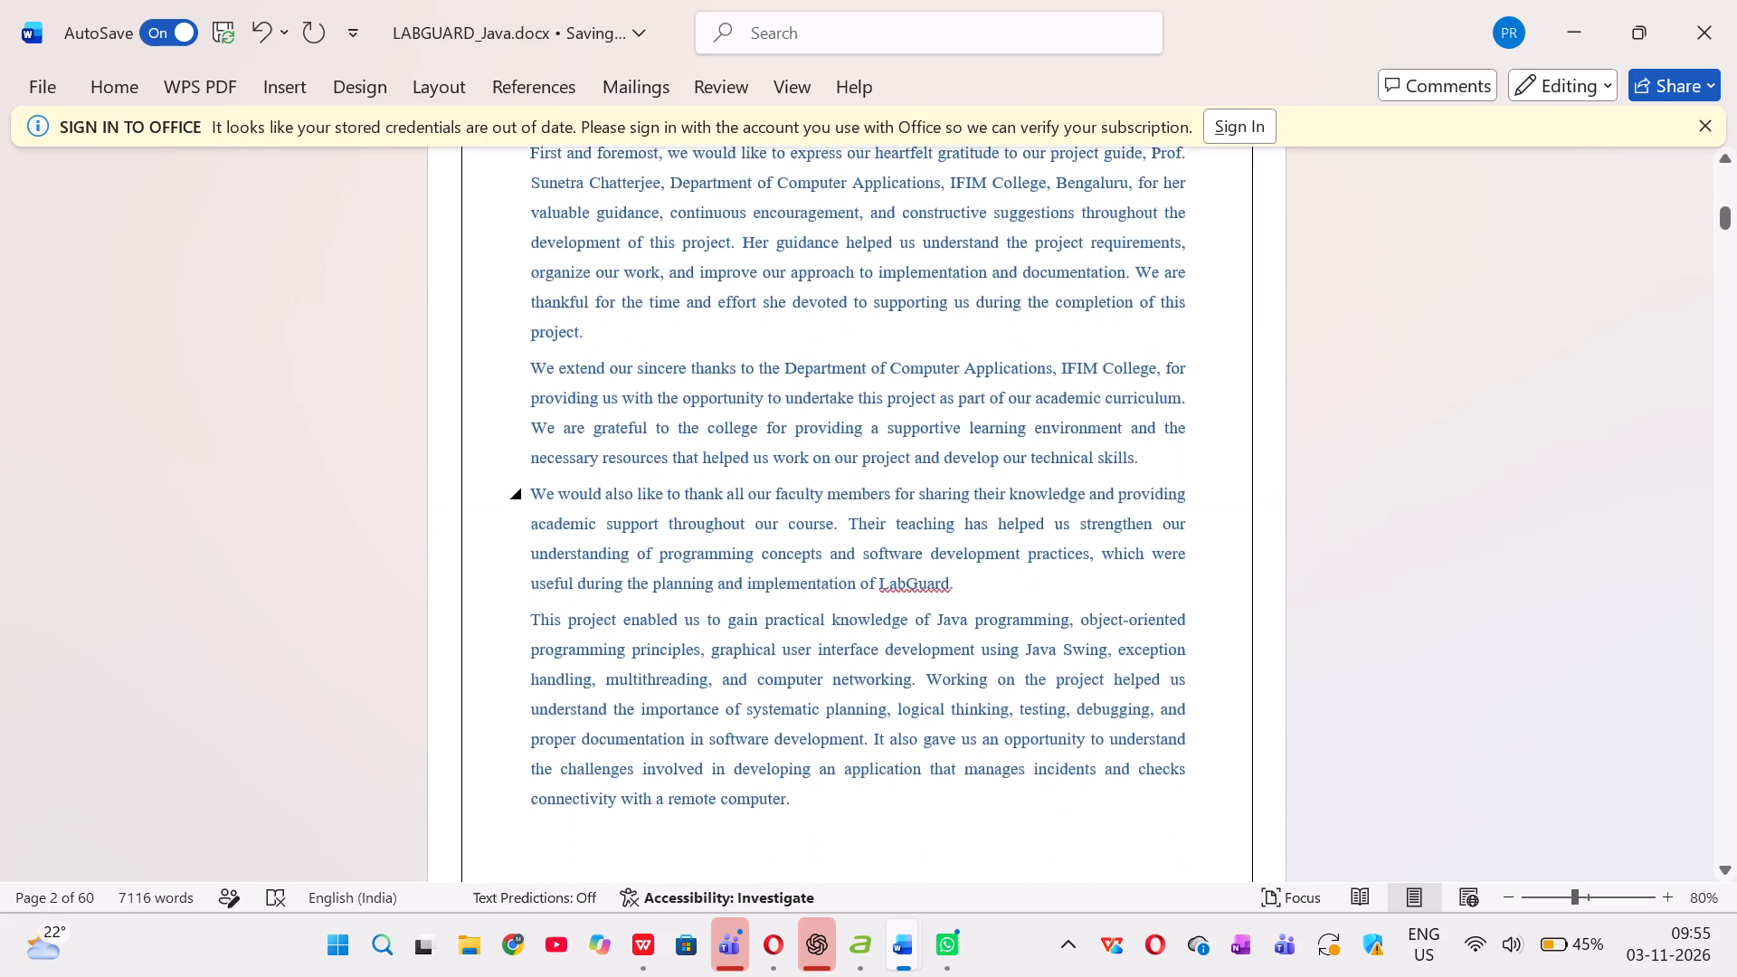
scroll(1043, 557, "down", 5)
scroll(1043, 557, "up", 1, "ctrl")
scroll(1043, 557, "down", 1, "ctrl")
scroll(1043, 557, "down", 3)
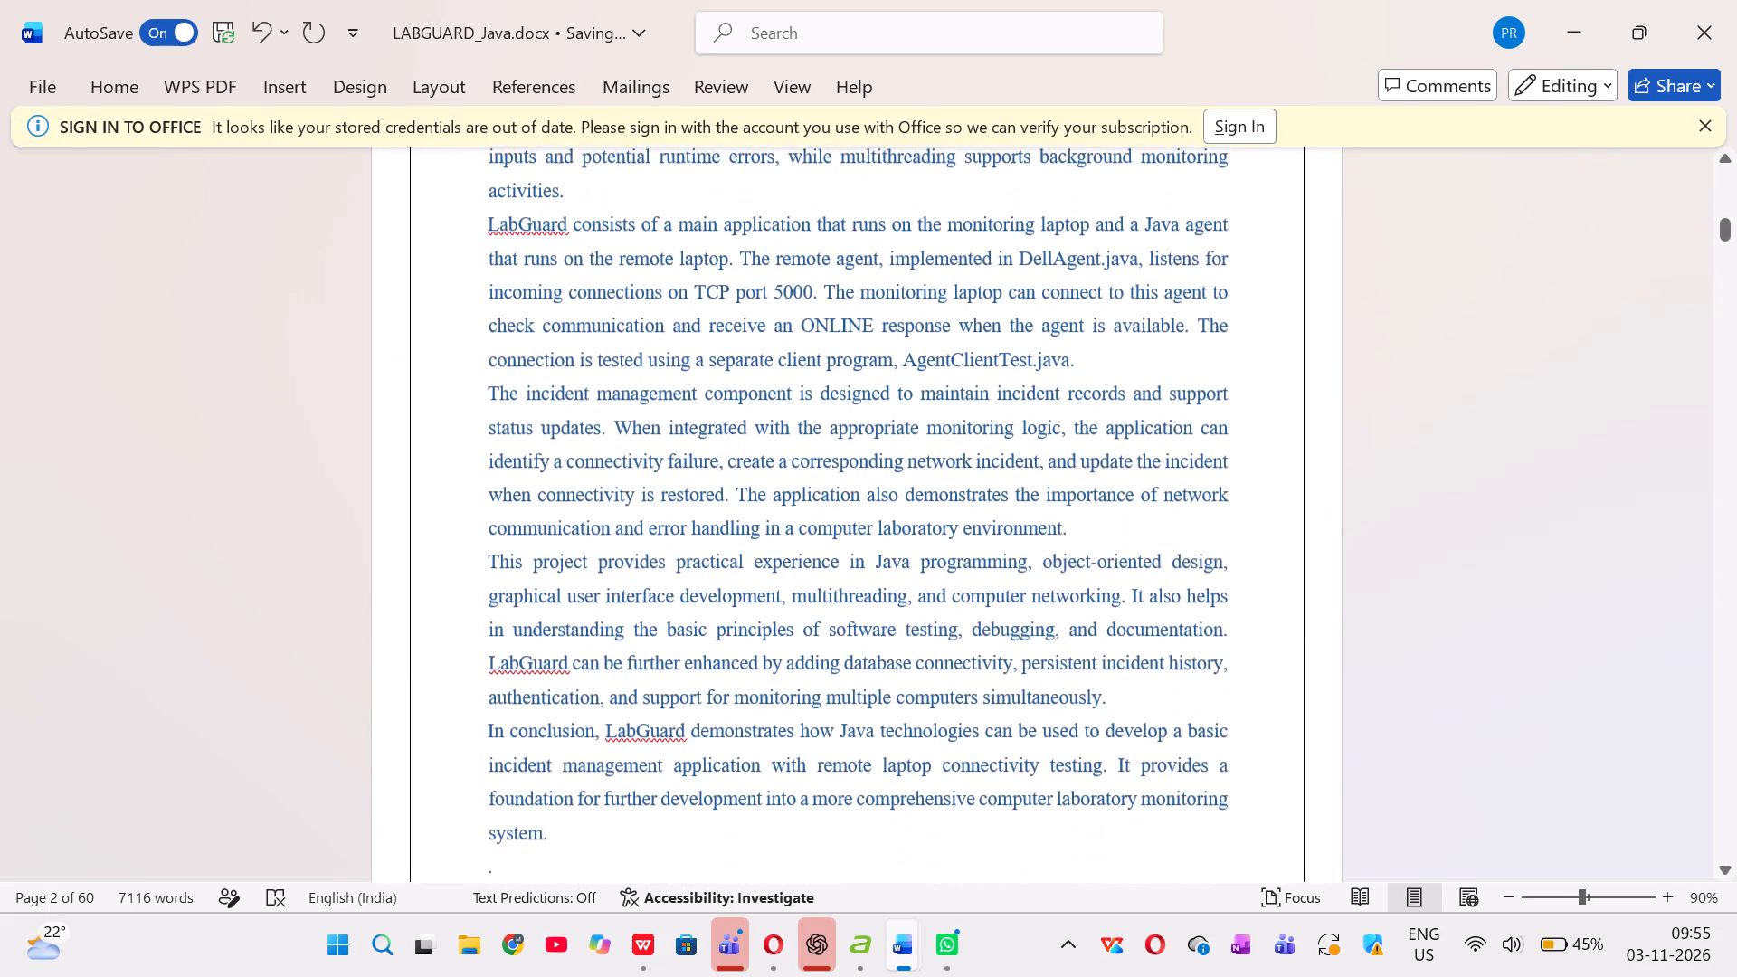
scroll(1043, 557, "down", 2)
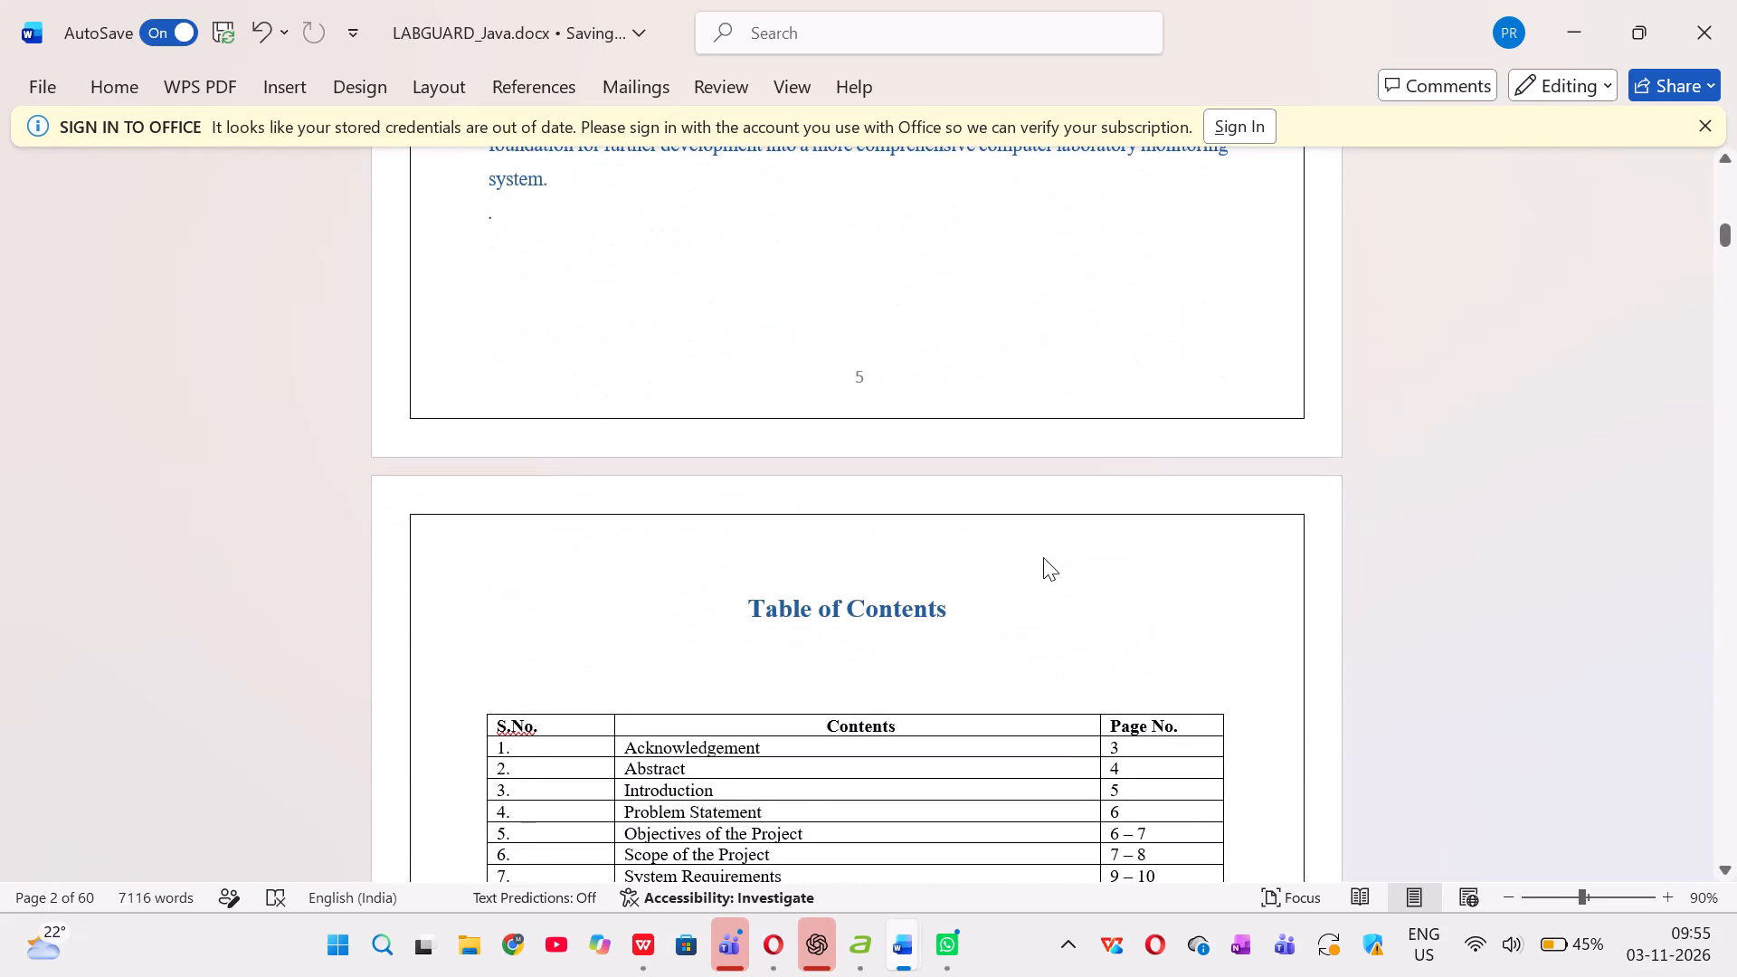
scroll(1043, 557, "up", 3)
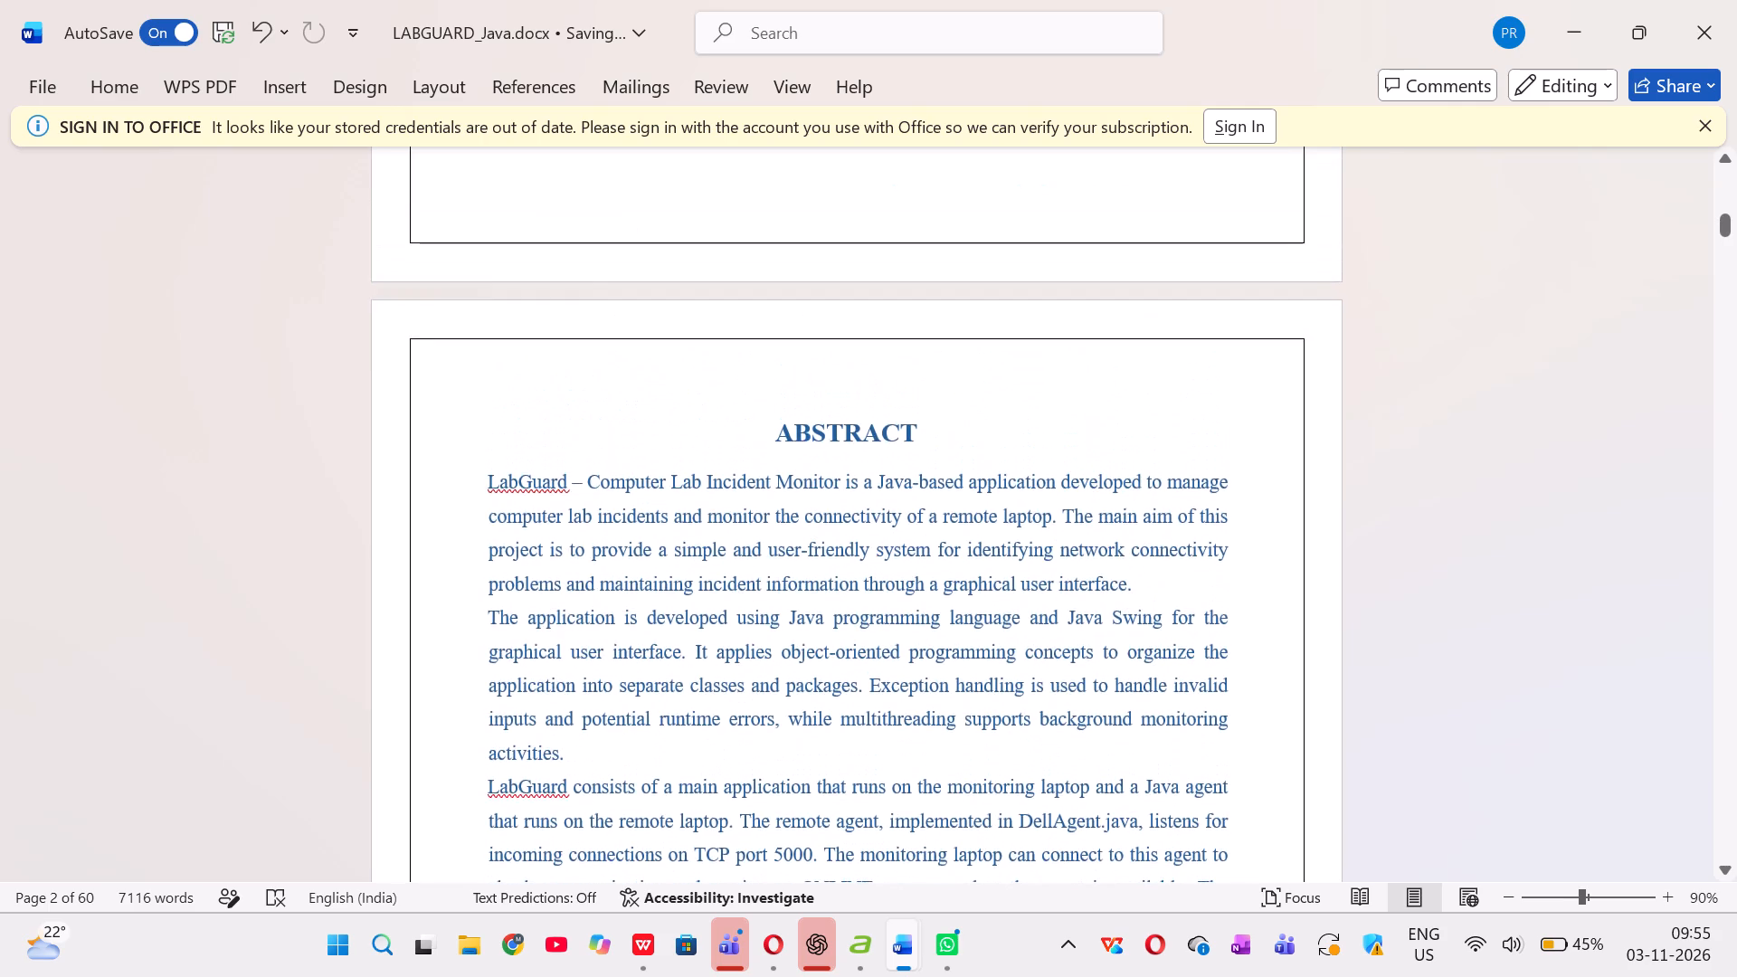
scroll(1043, 557, "up", 1, "ctrl")
scroll(1043, 557, "down", 4)
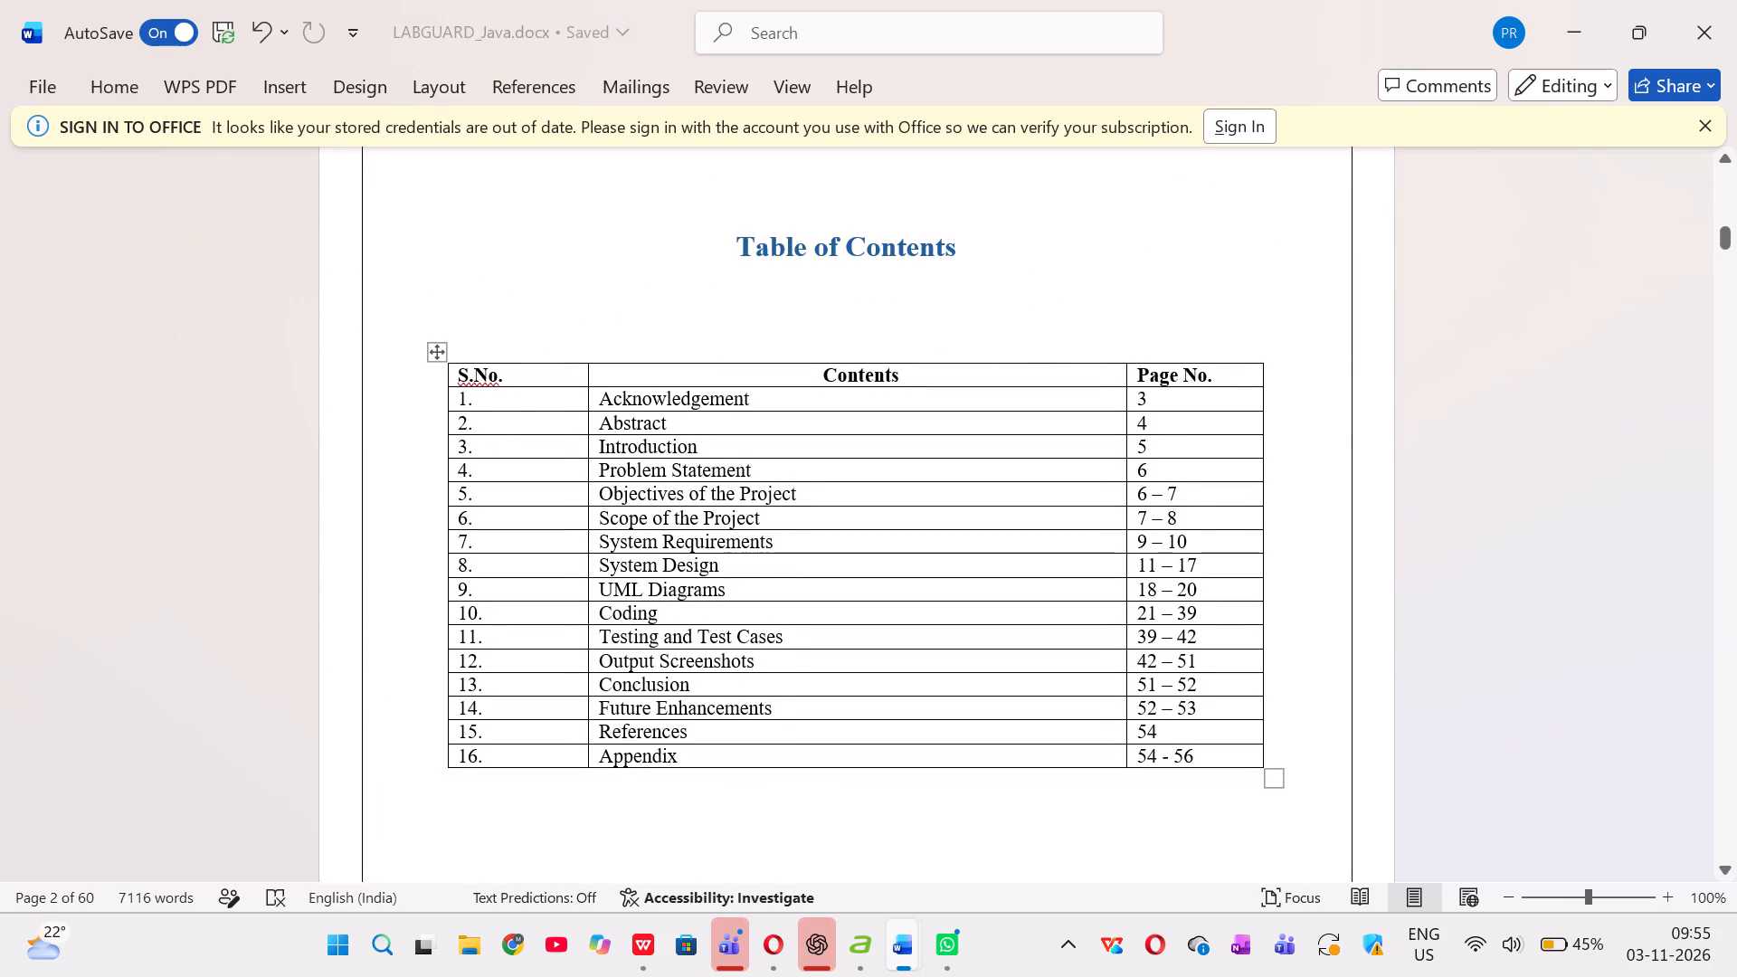
scroll(1138, 578, "down", 2)
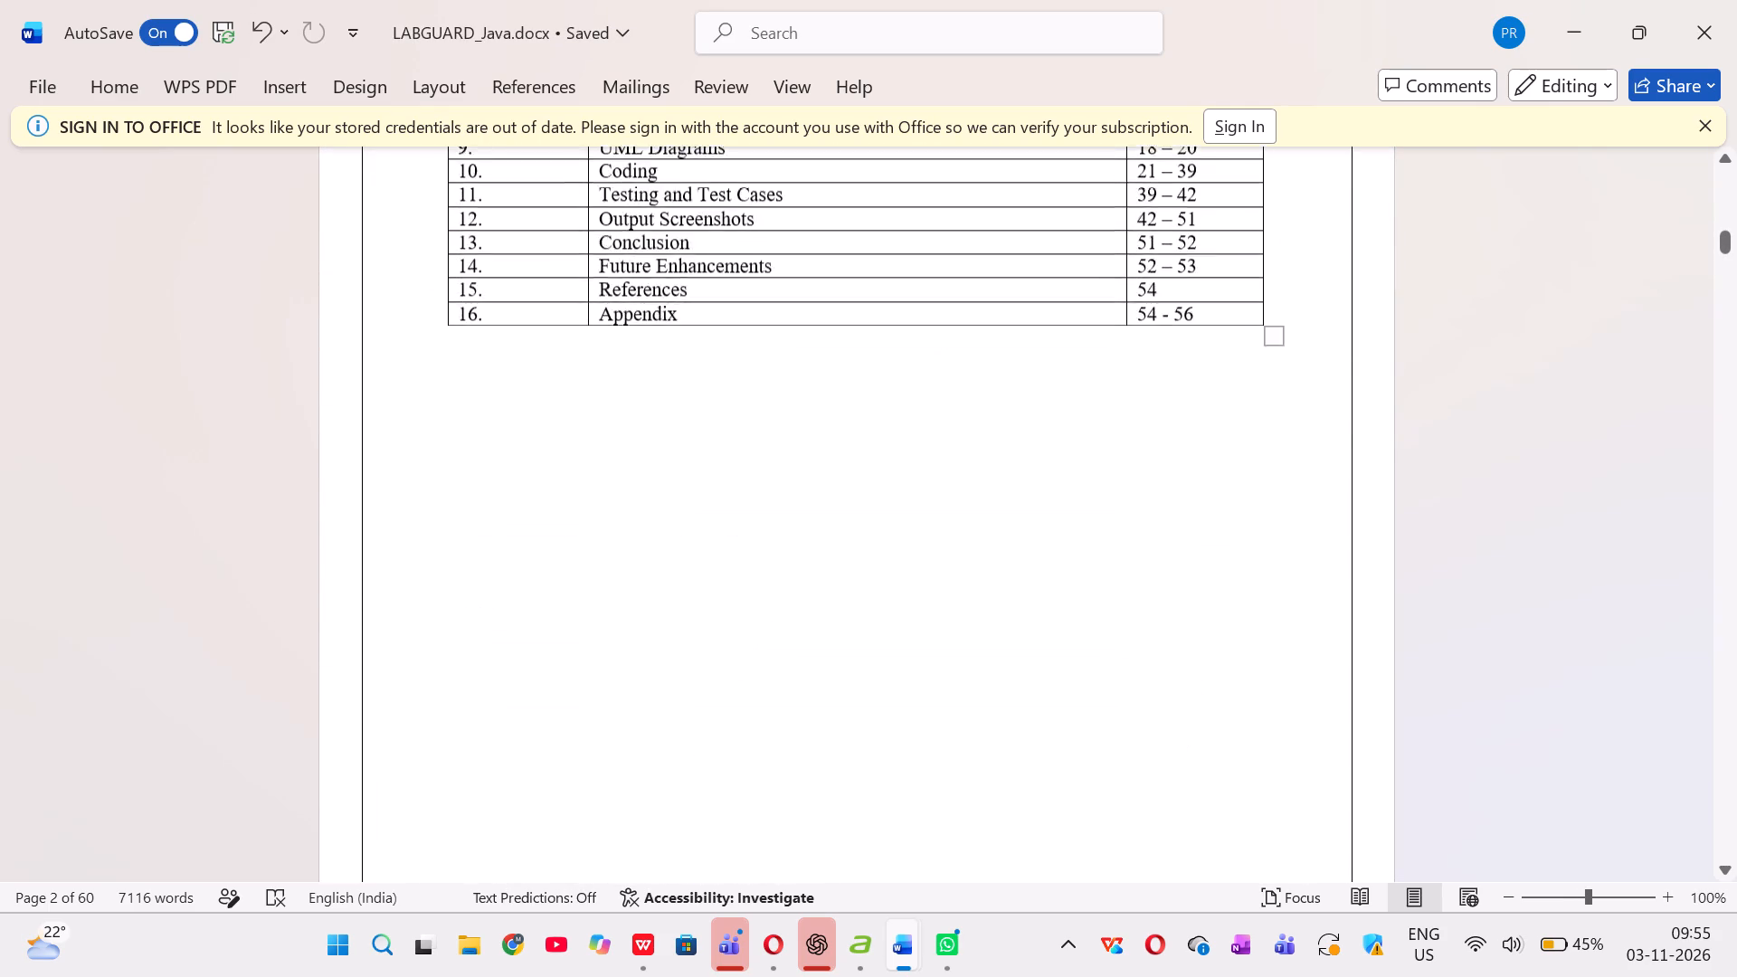
scroll(1138, 578, "down", 2)
scroll(1138, 578, "up", 3)
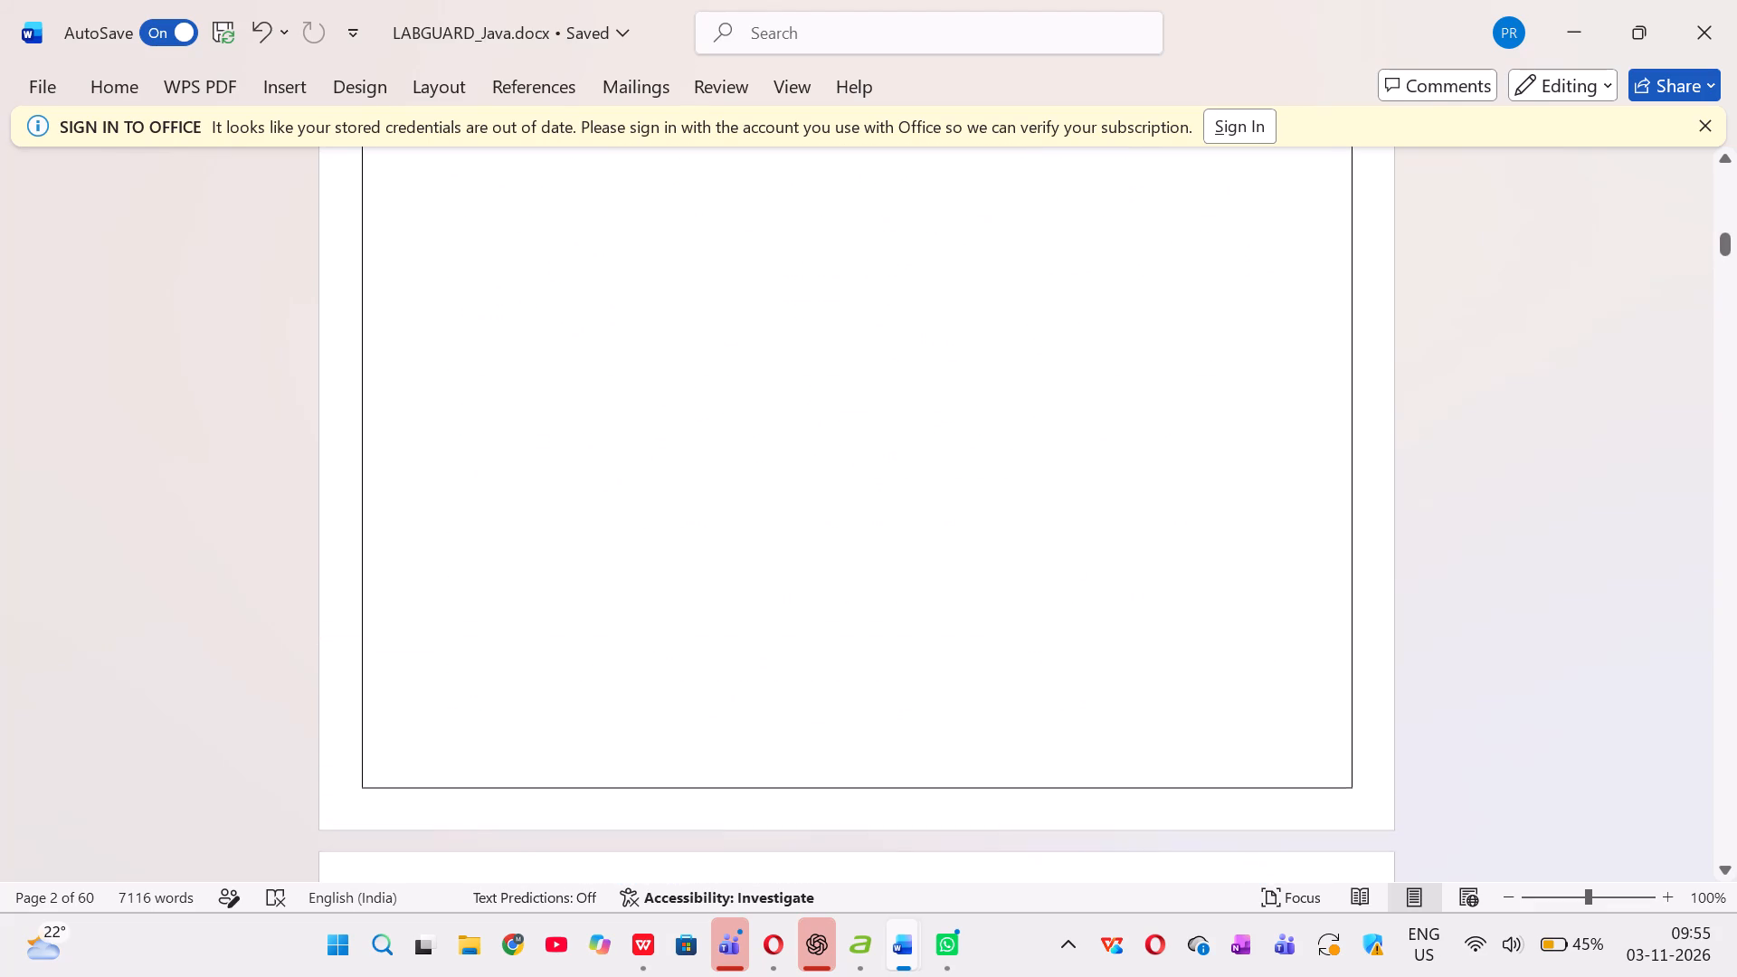
Remove the page numbers from the report.
left_click(293, 94)
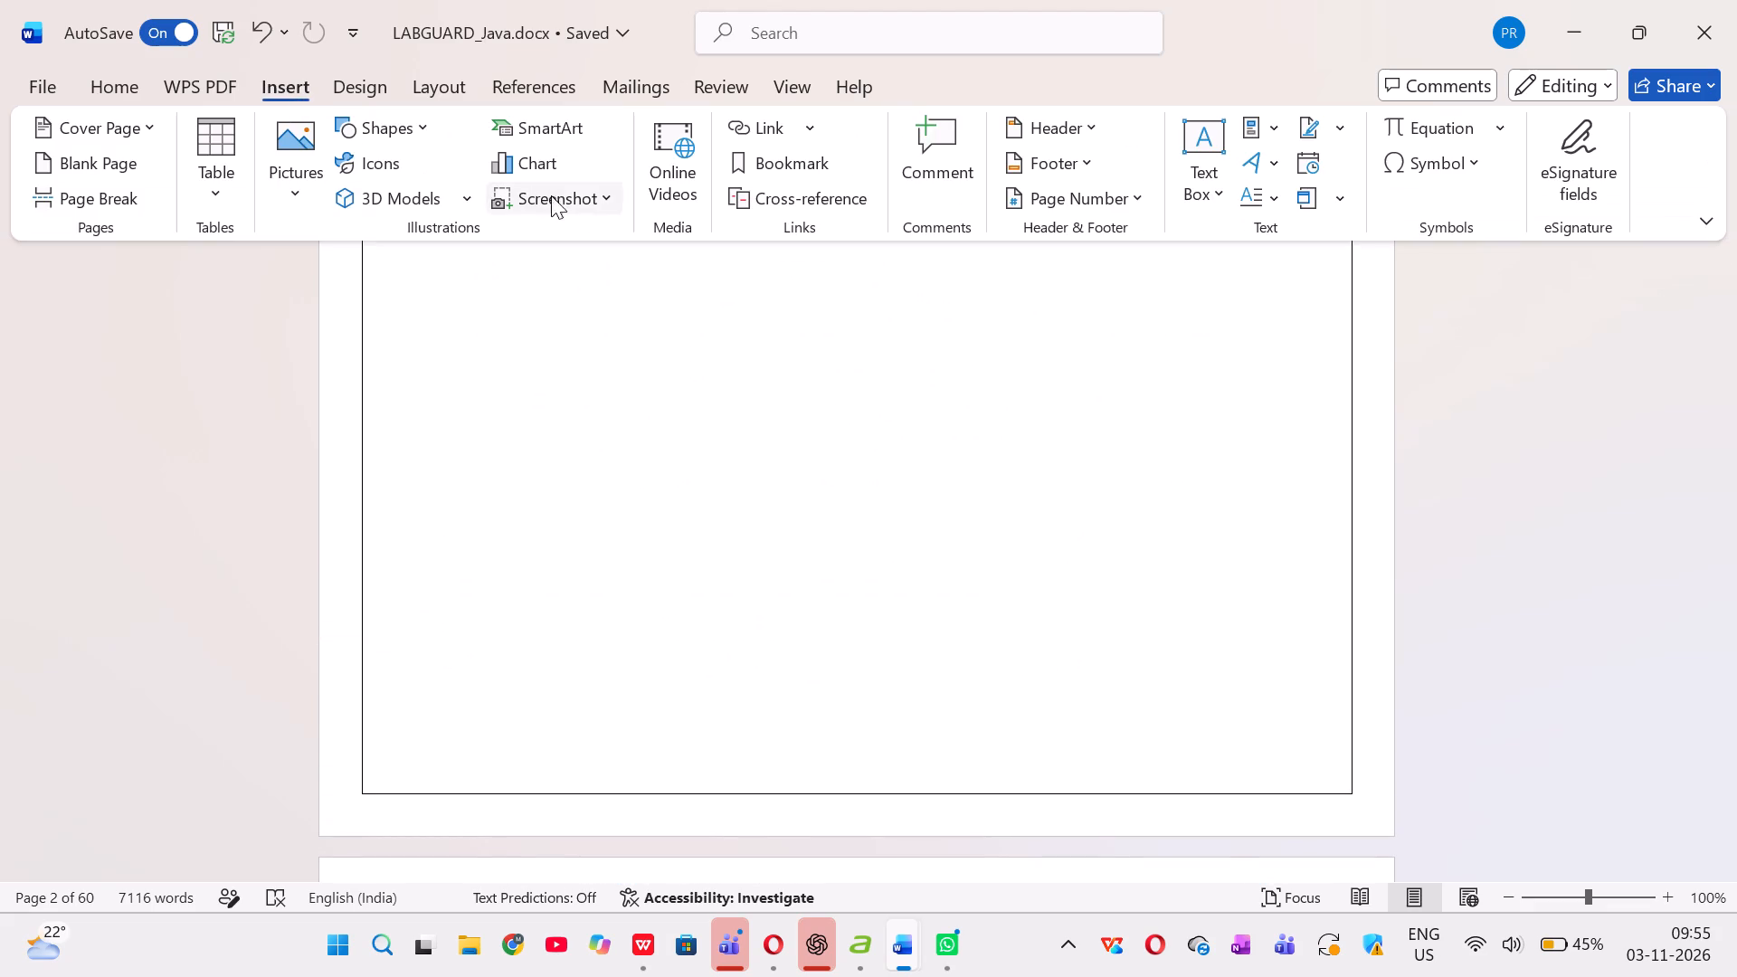
left_click(1115, 189)
left_click(1115, 446)
left_click(1447, 507)
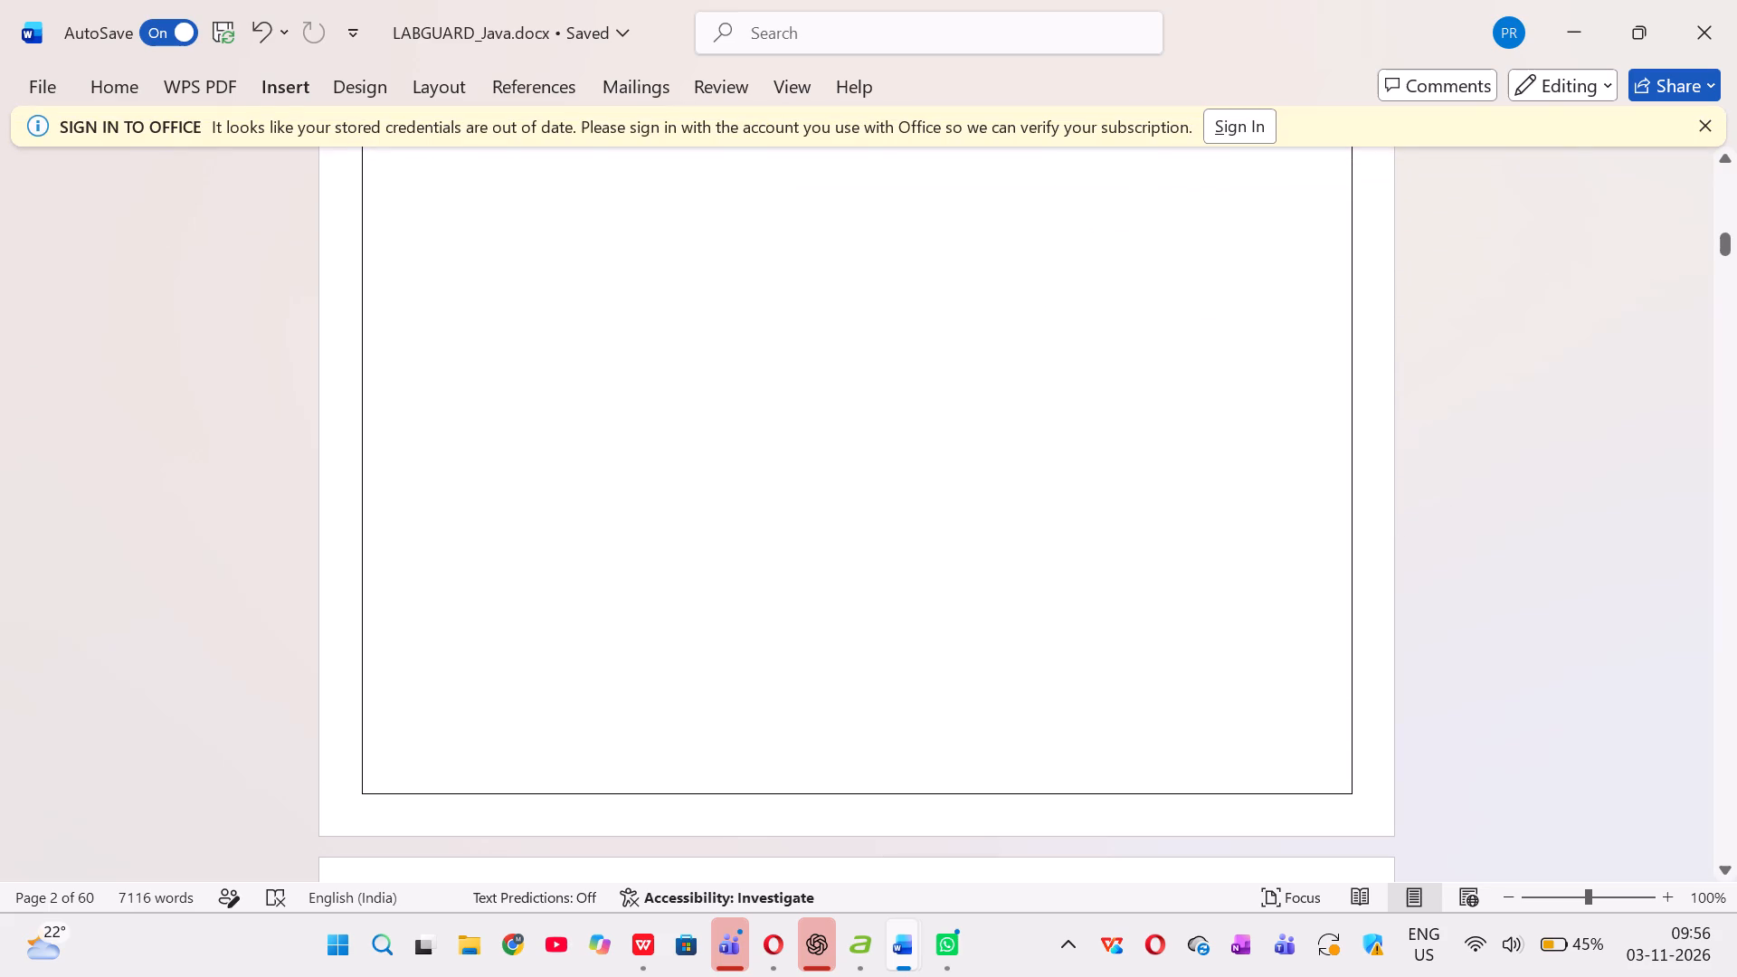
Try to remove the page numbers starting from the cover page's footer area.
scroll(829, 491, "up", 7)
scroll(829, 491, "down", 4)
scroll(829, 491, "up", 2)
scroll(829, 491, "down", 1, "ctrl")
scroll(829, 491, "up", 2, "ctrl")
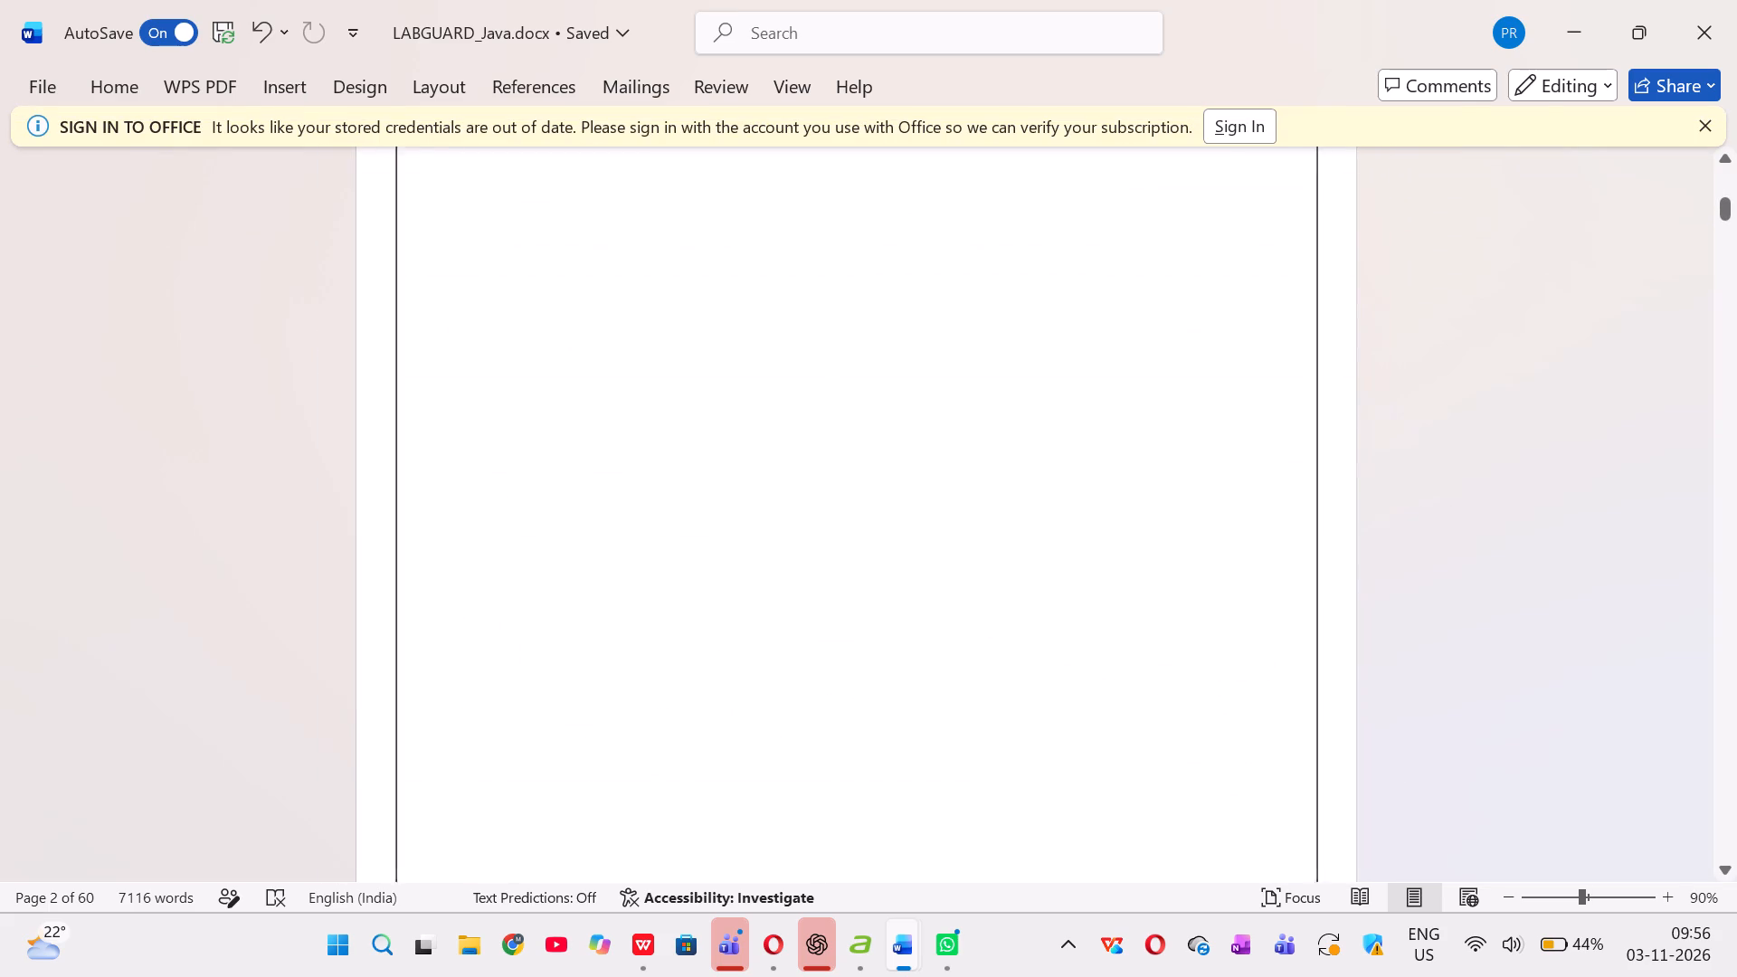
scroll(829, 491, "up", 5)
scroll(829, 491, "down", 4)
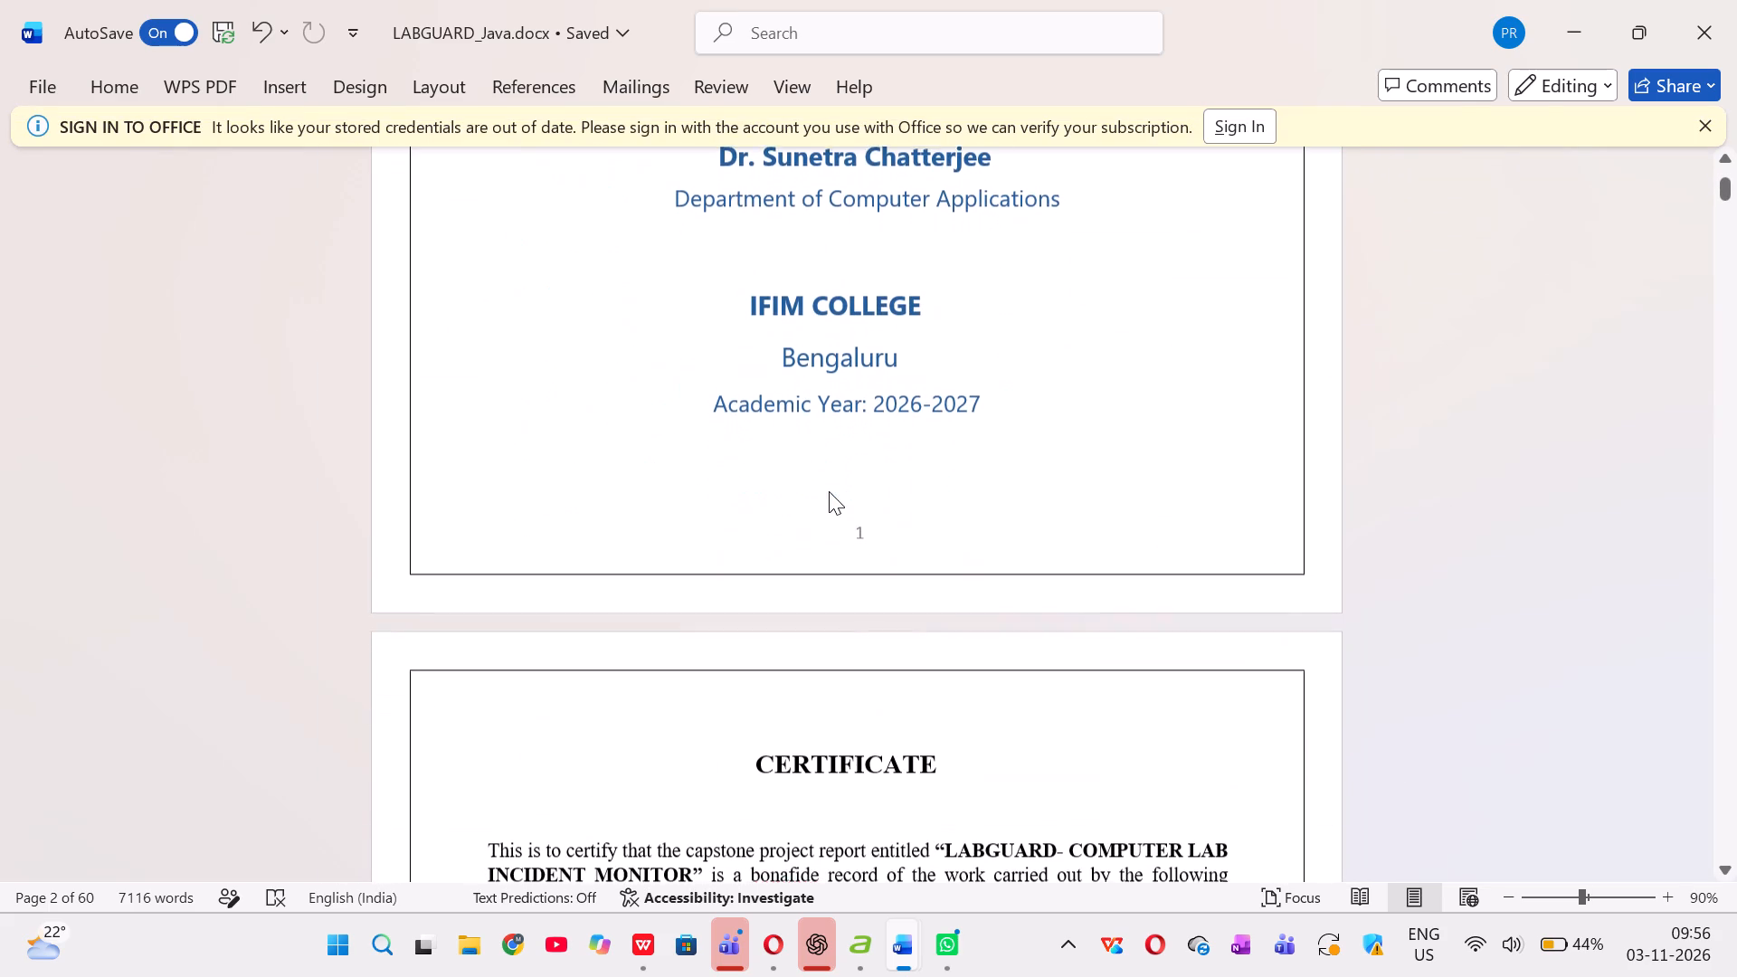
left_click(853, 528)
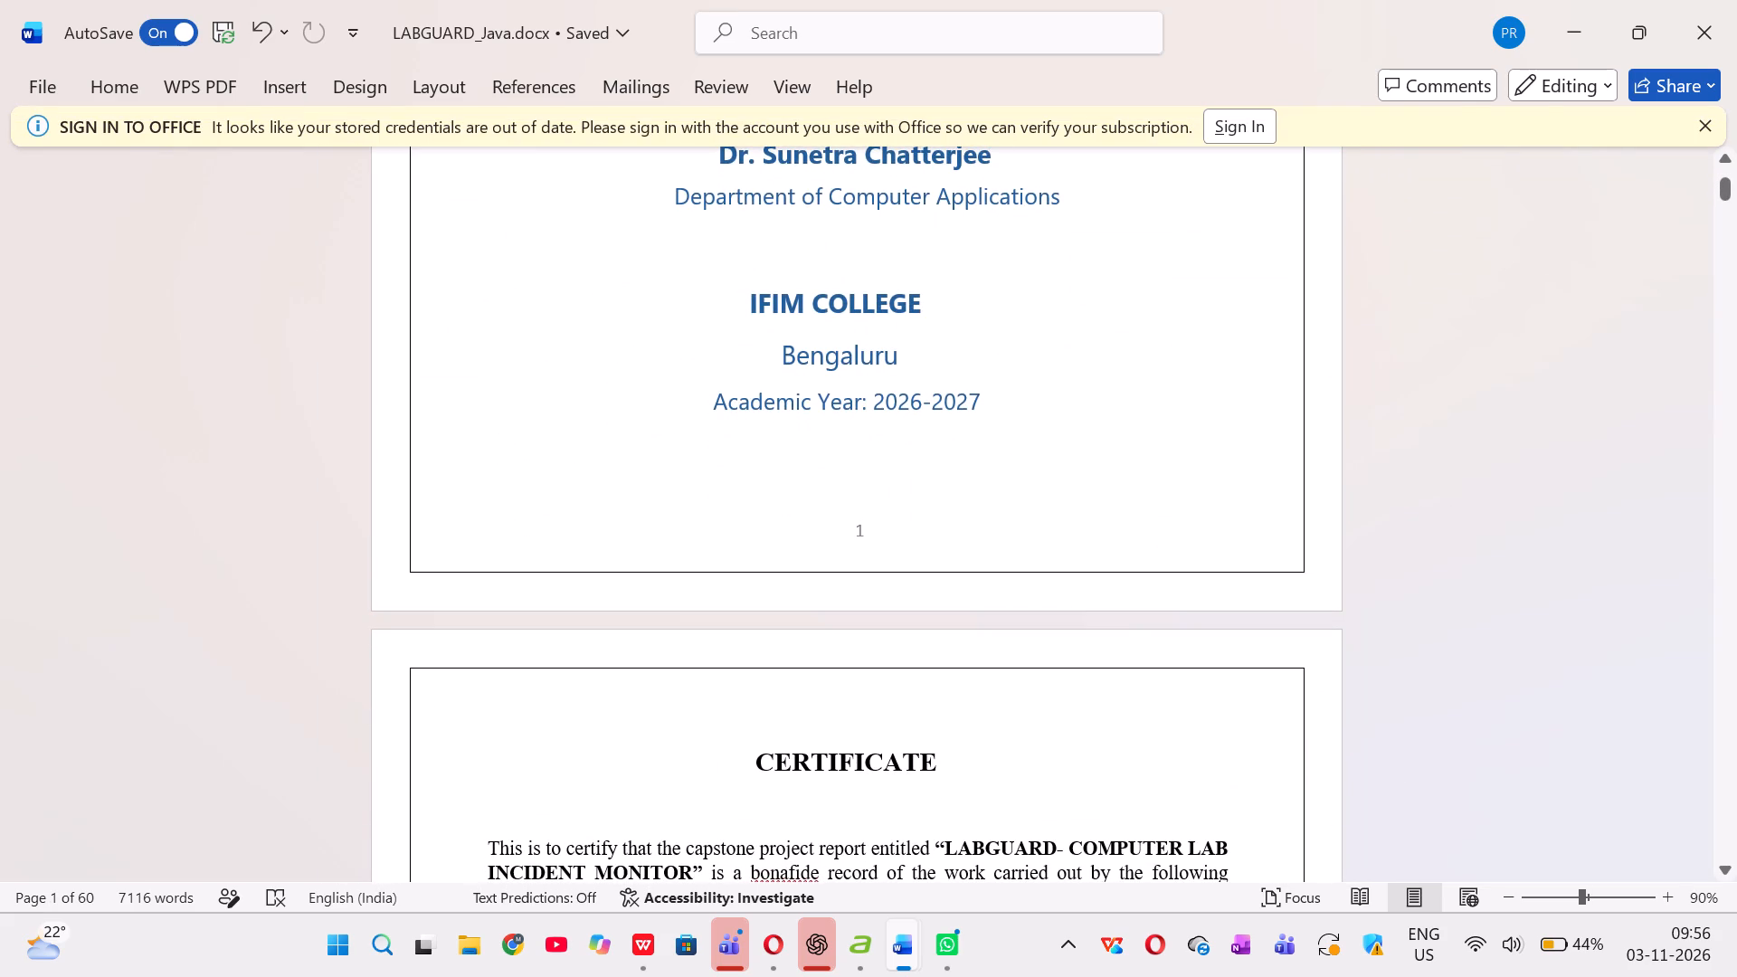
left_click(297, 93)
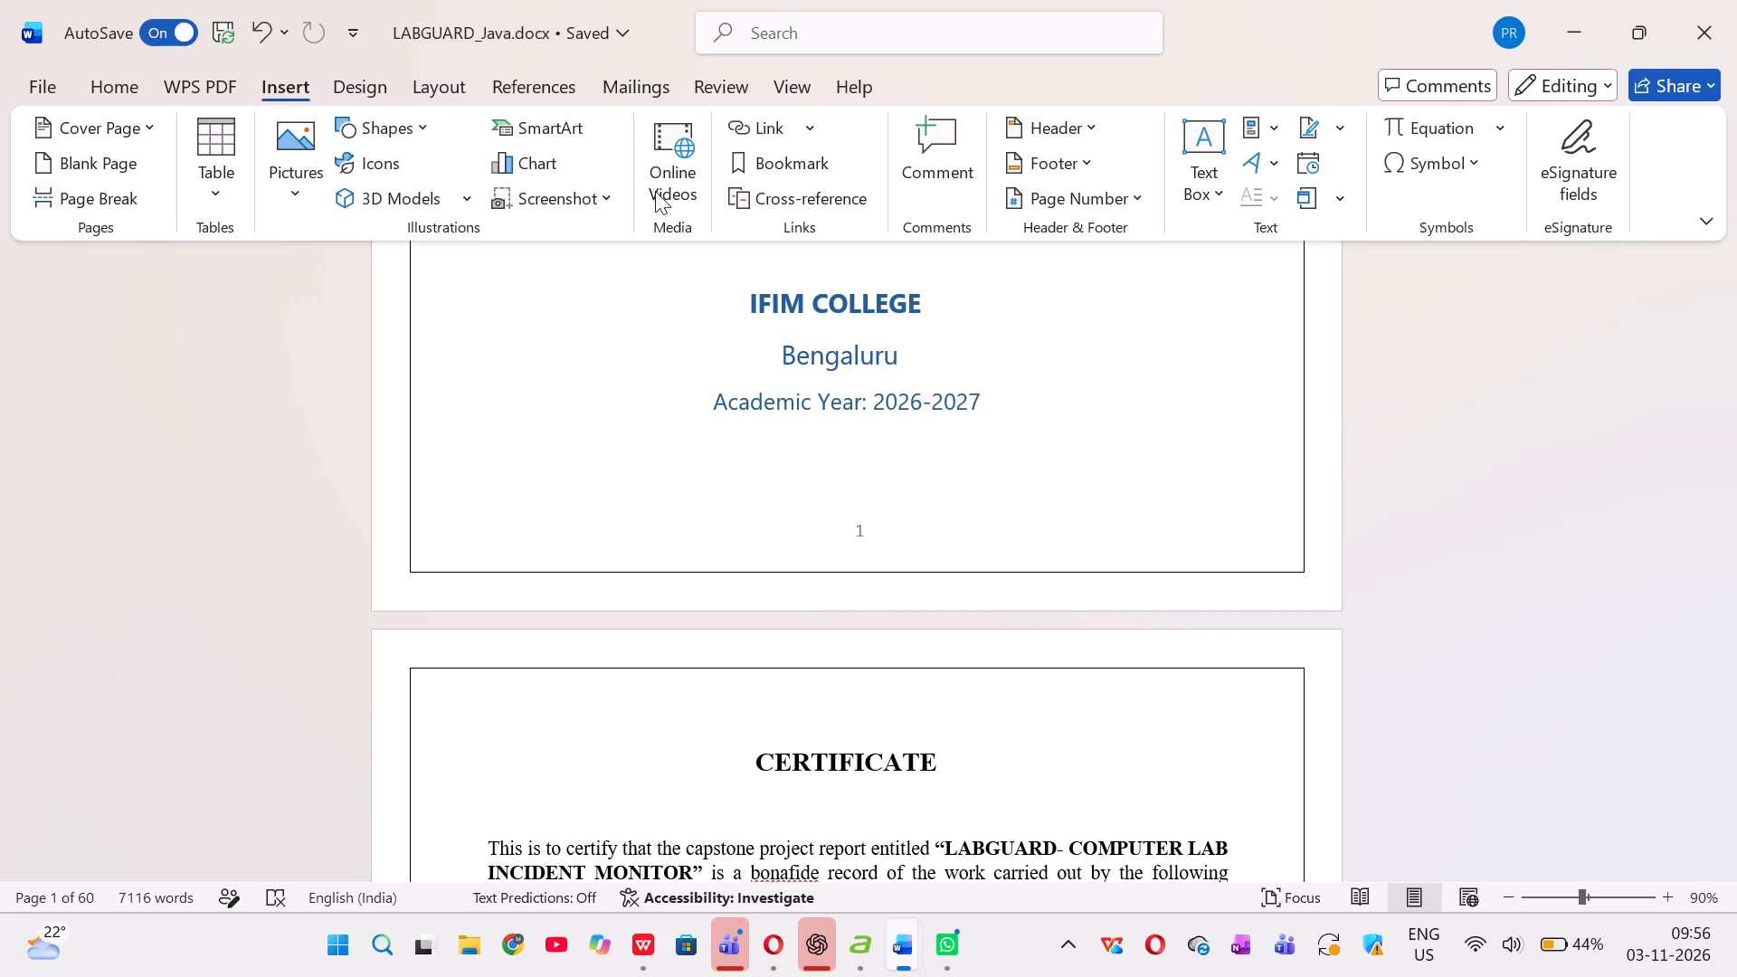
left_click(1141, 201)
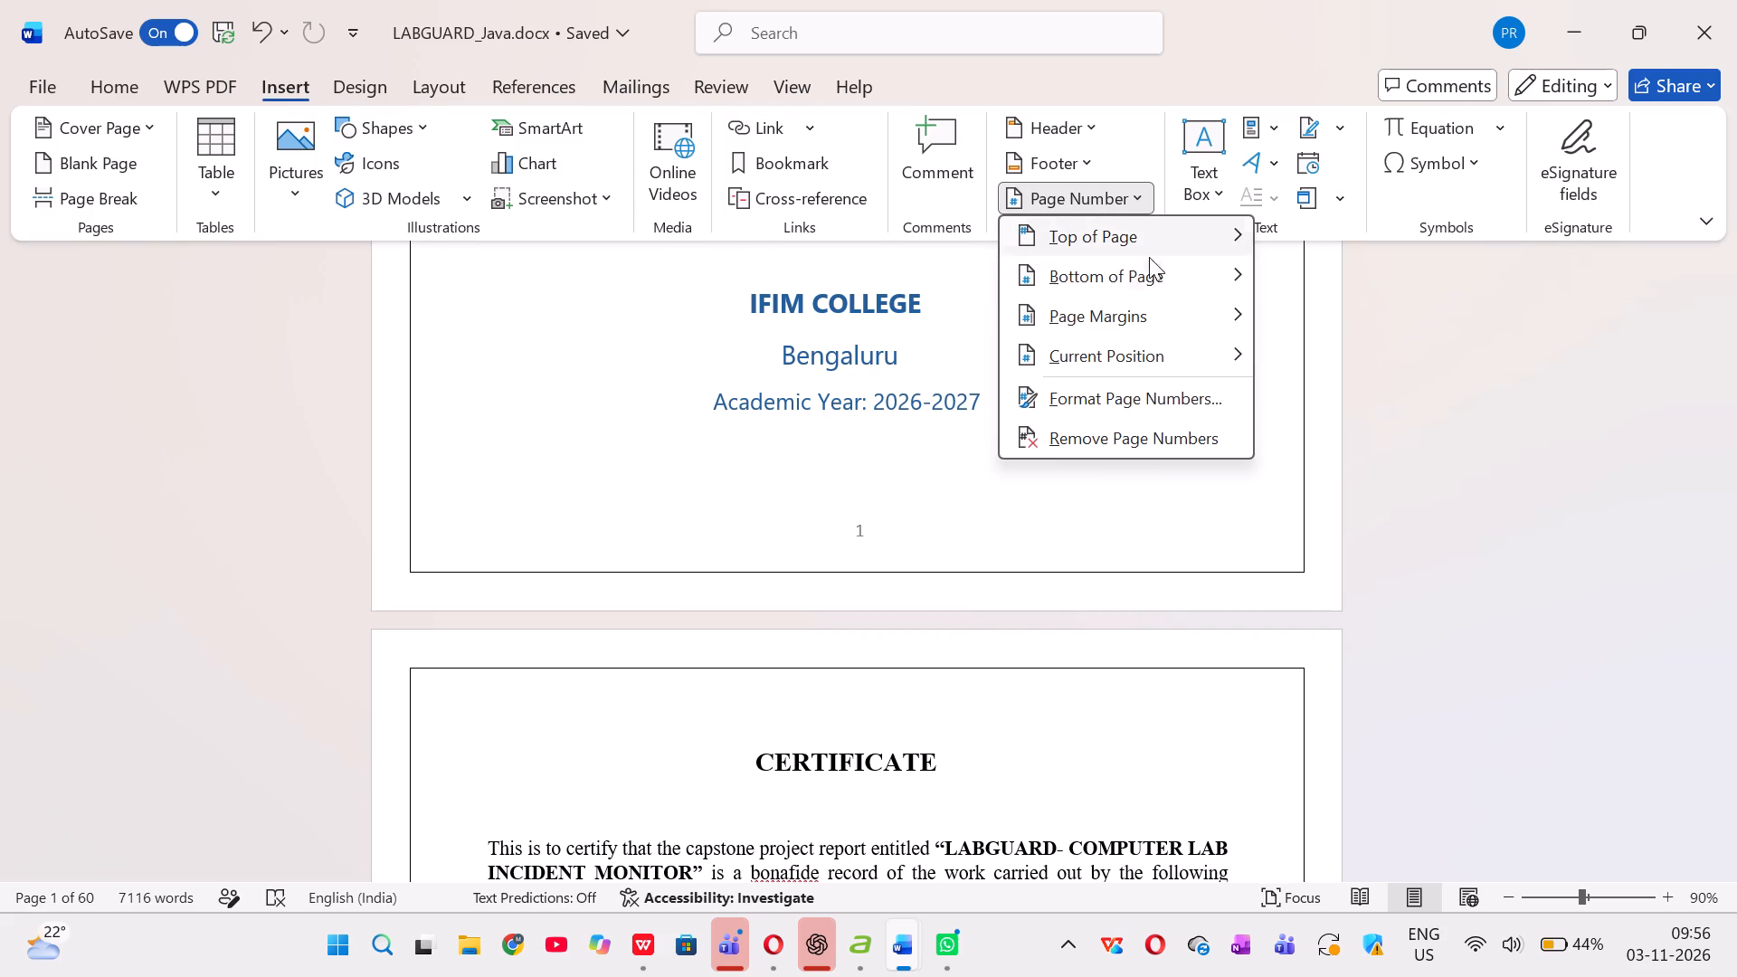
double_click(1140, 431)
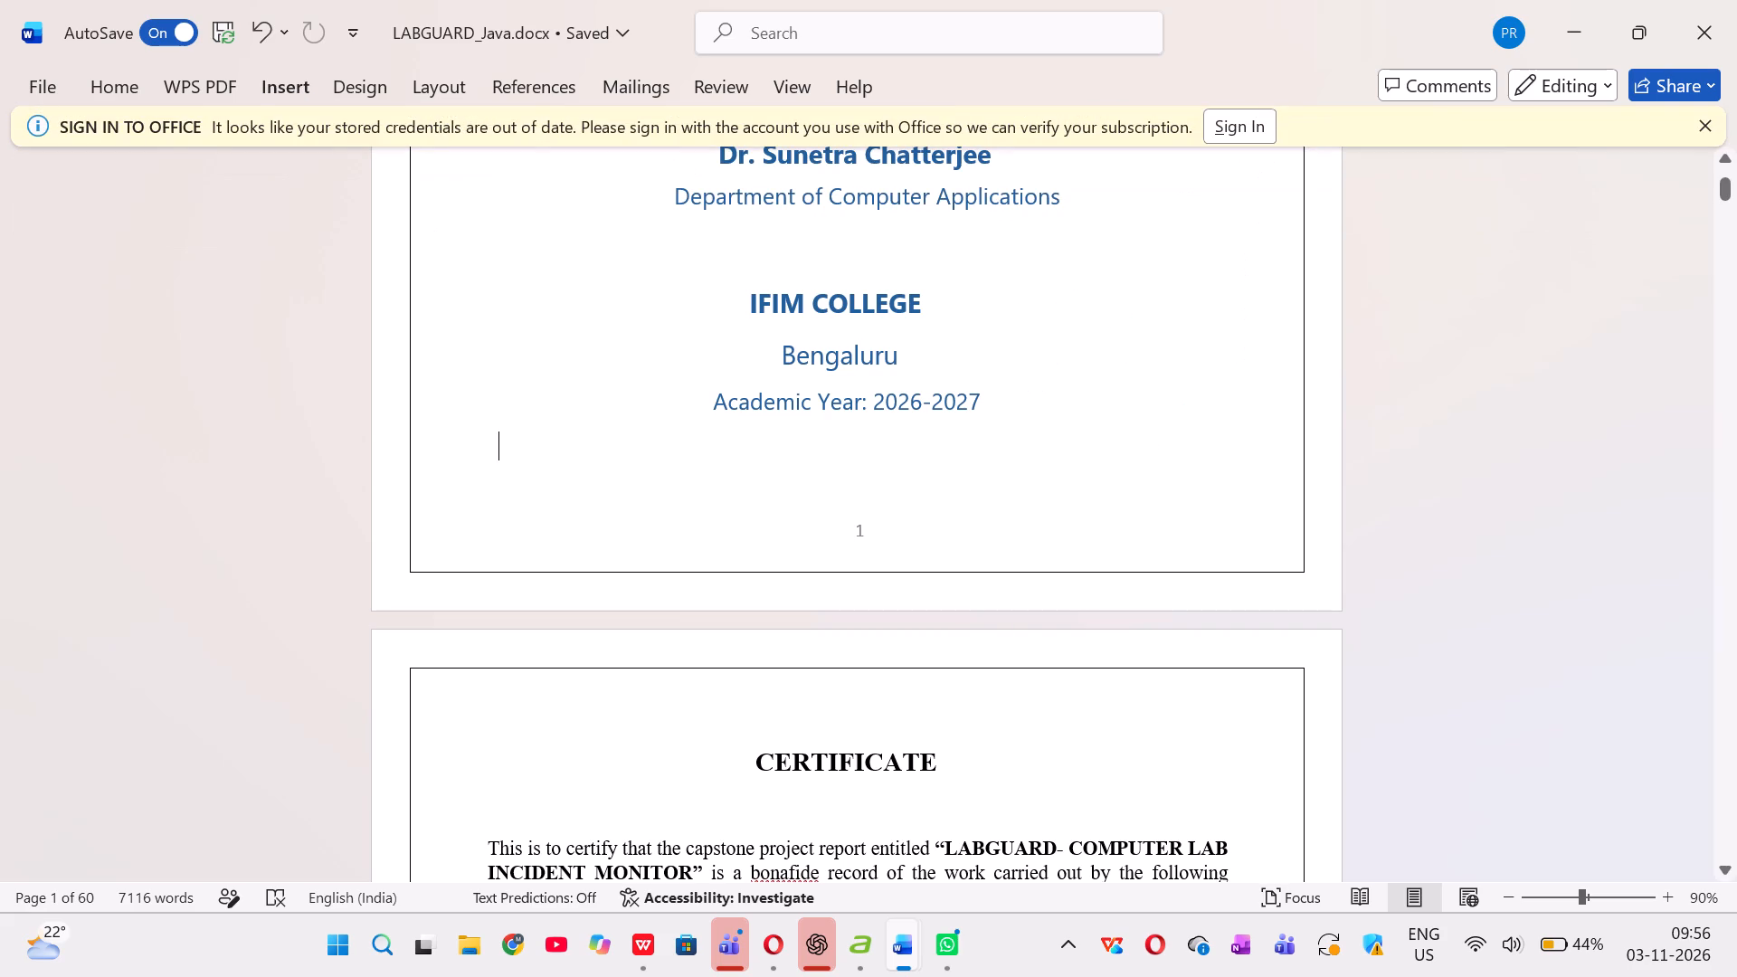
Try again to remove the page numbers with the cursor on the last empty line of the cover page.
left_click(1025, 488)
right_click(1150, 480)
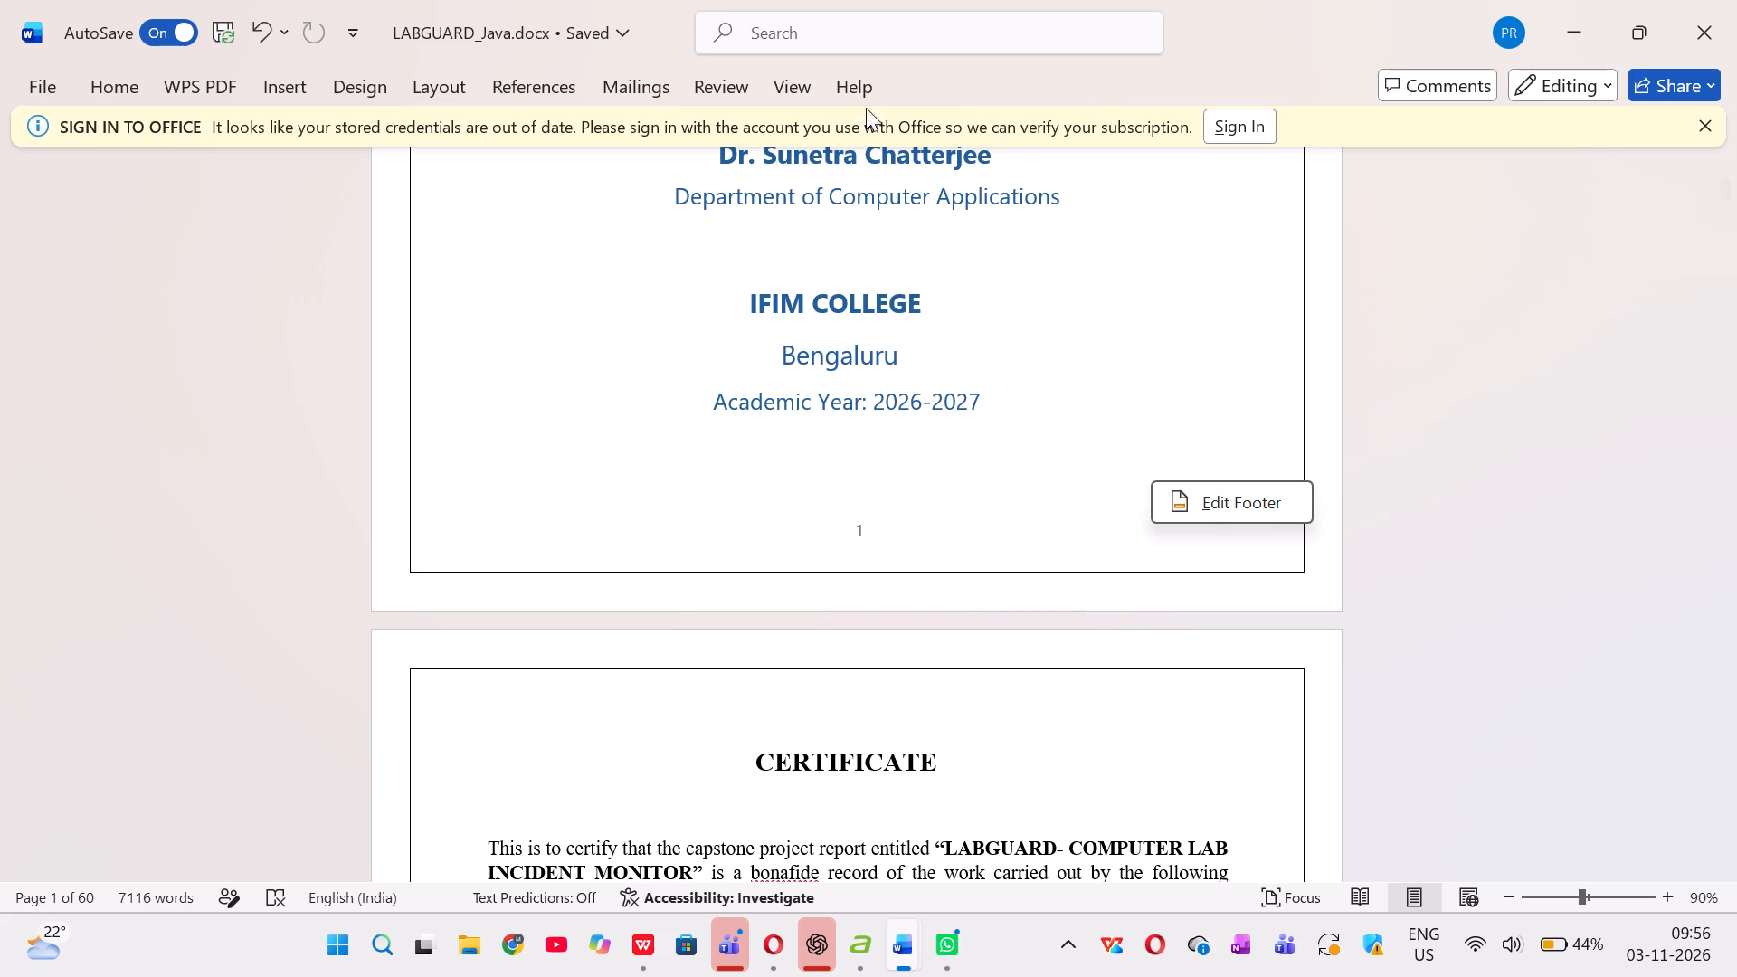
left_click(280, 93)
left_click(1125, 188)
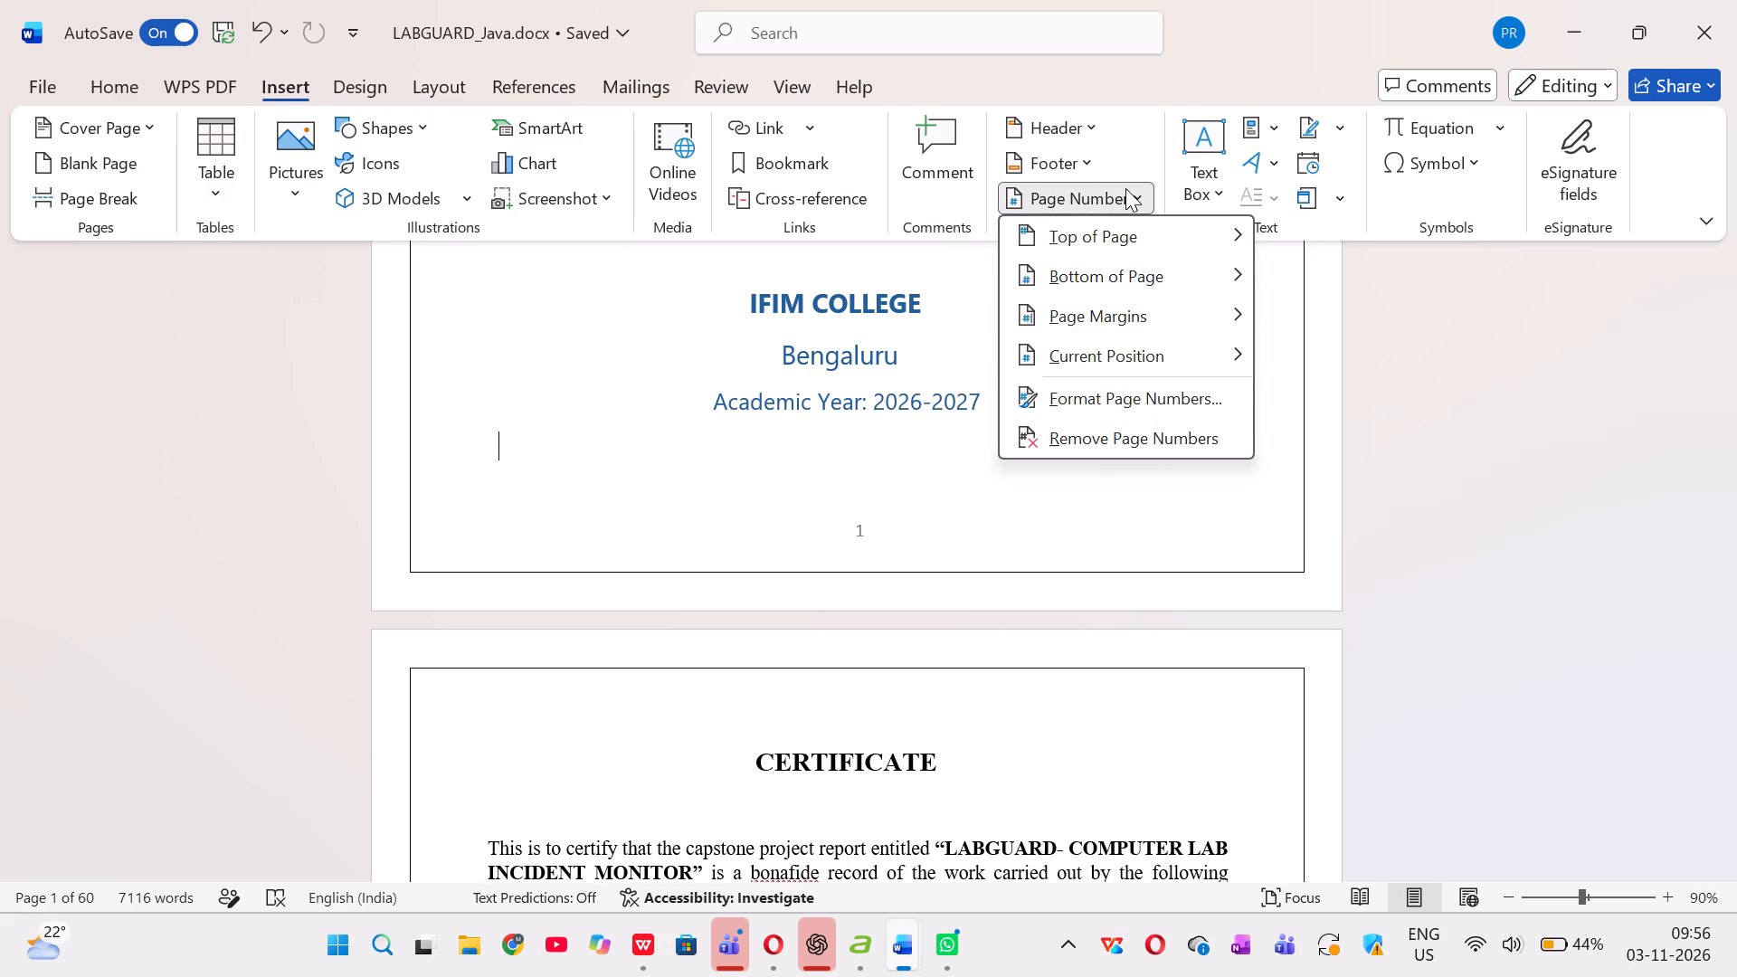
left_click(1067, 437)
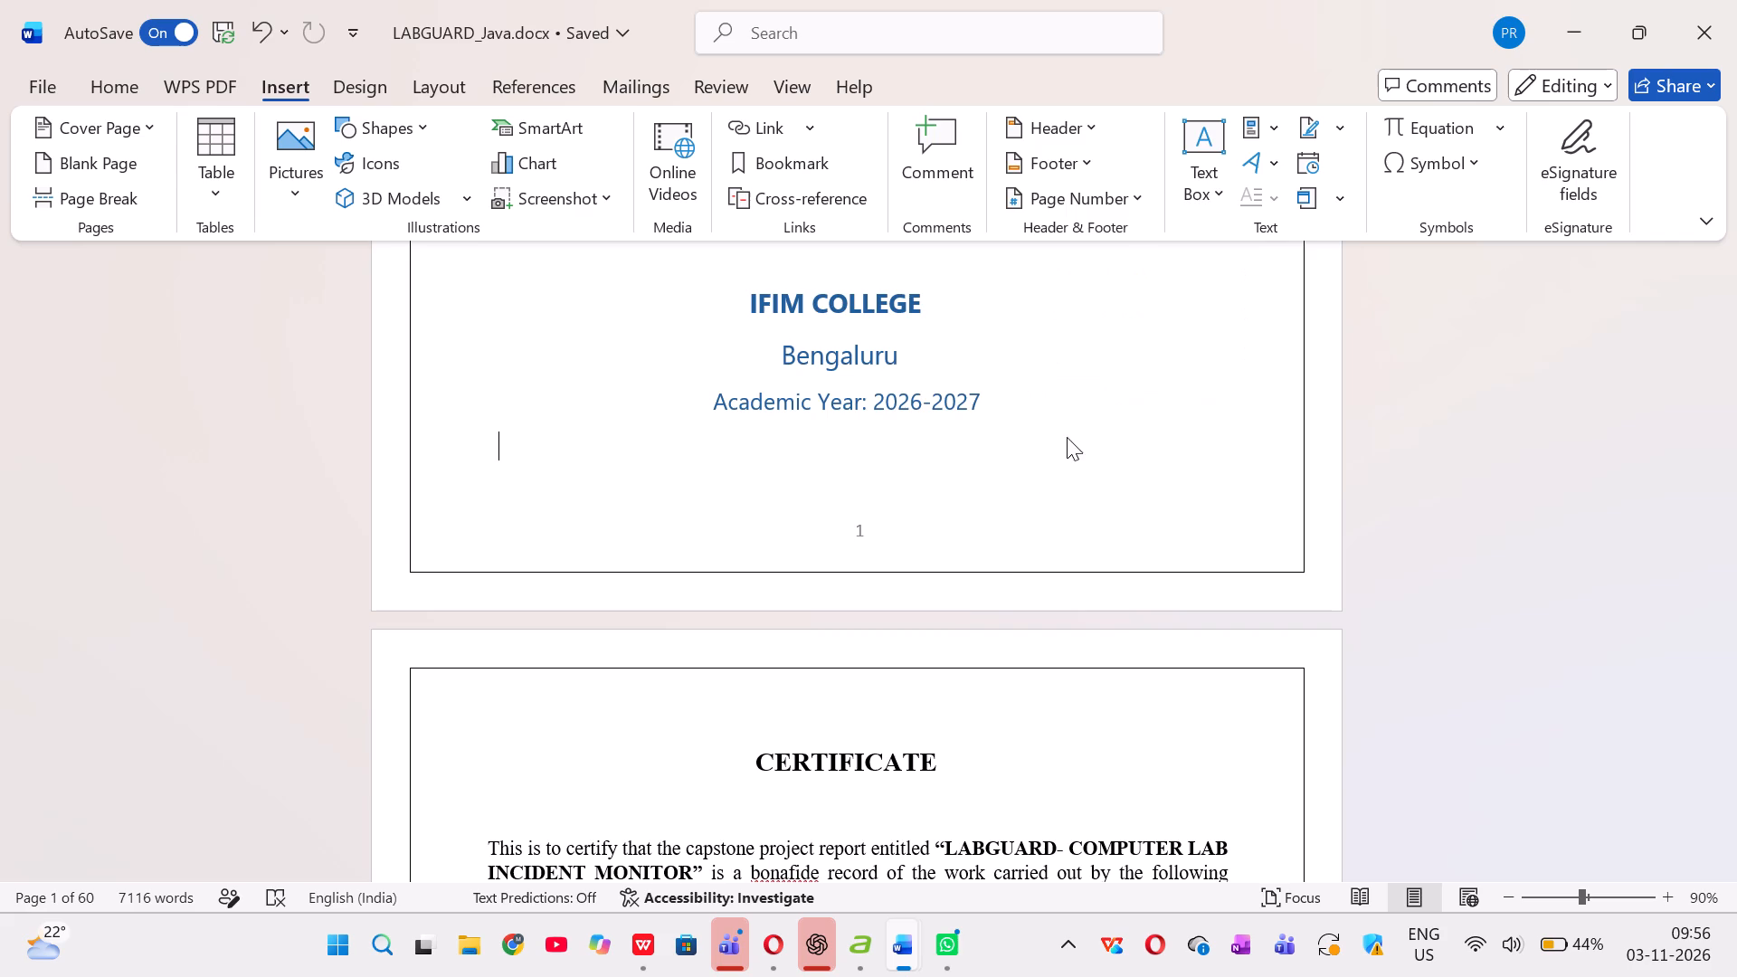
Check the pages from the certificate through the Chapter 2 system requirements for remaining page numbers.
scroll(1006, 561, "down", 20)
scroll(1006, 561, "down", 20)
scroll(1006, 561, "down", 16)
scroll(1006, 561, "down", 6)
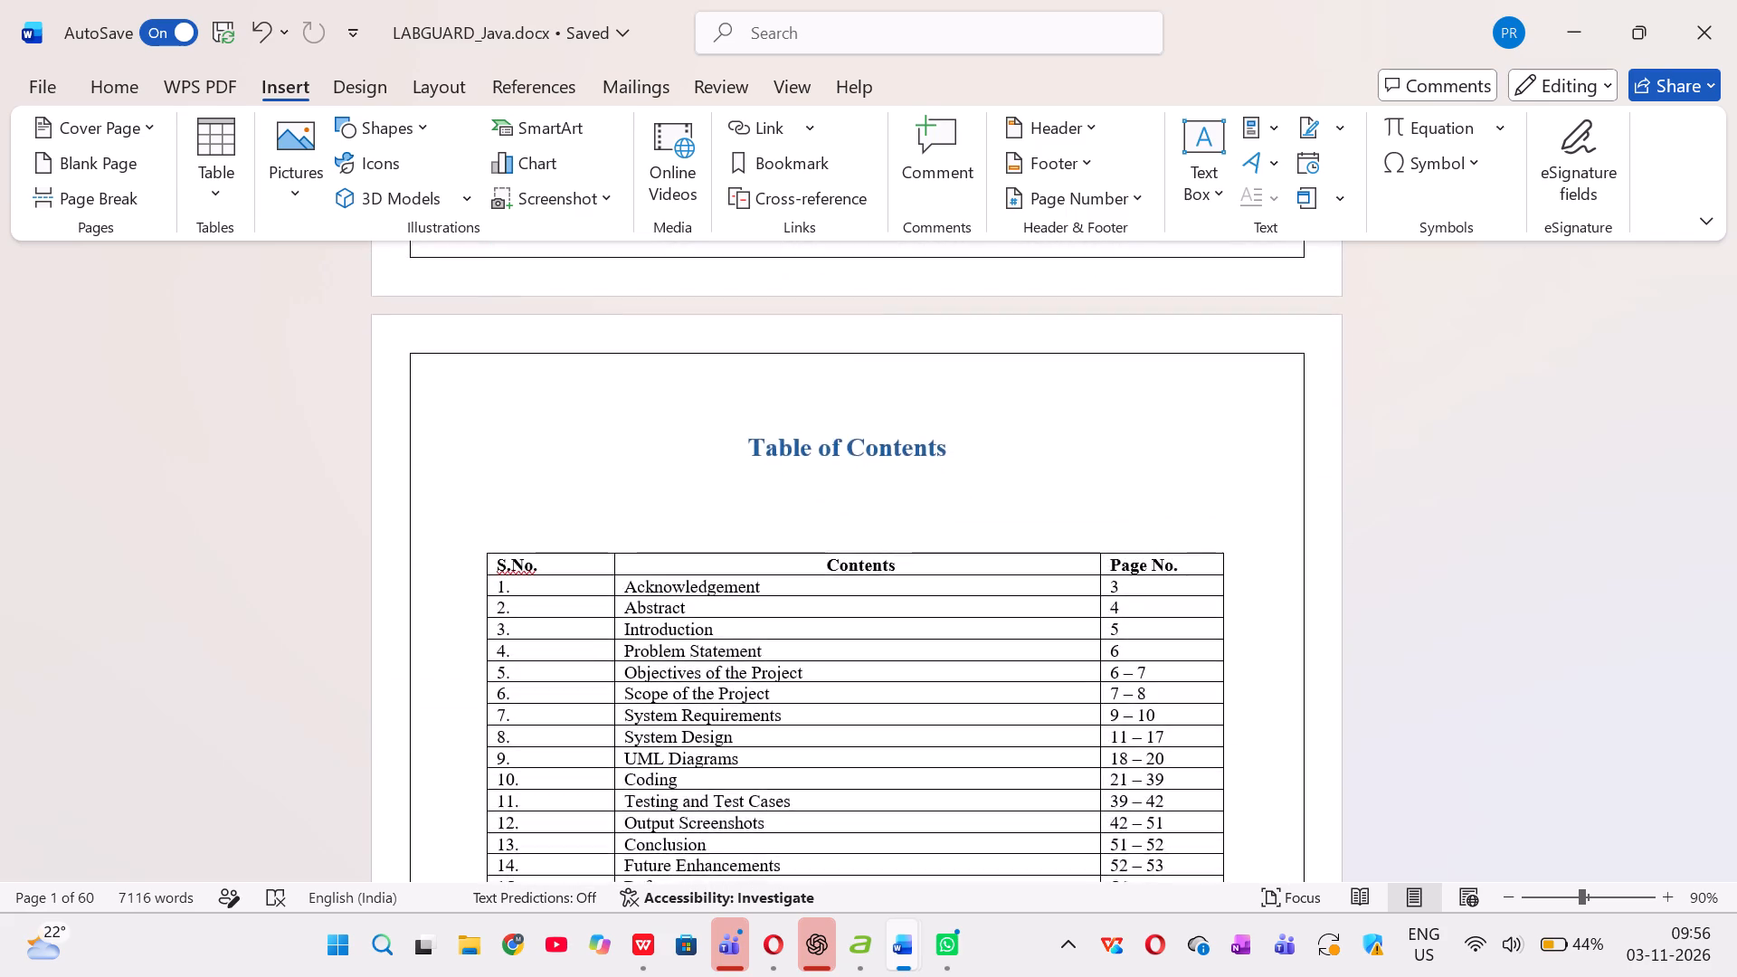
scroll(1006, 561, "down", 11)
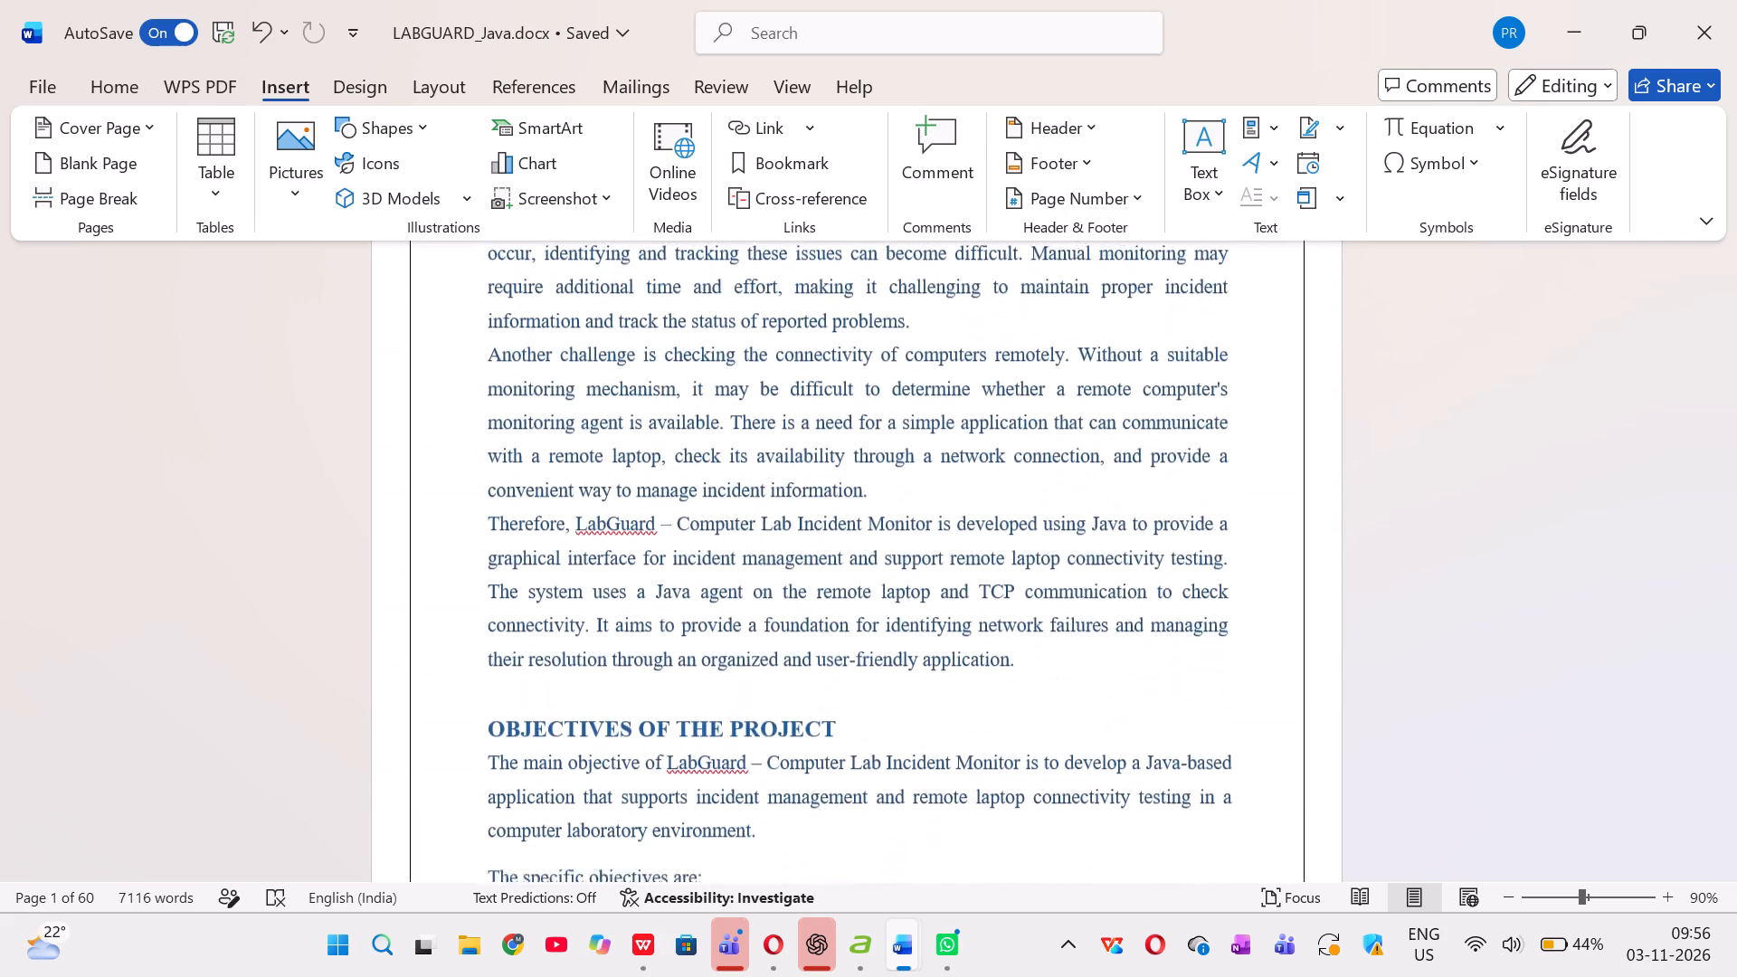
scroll(1006, 561, "down", 4)
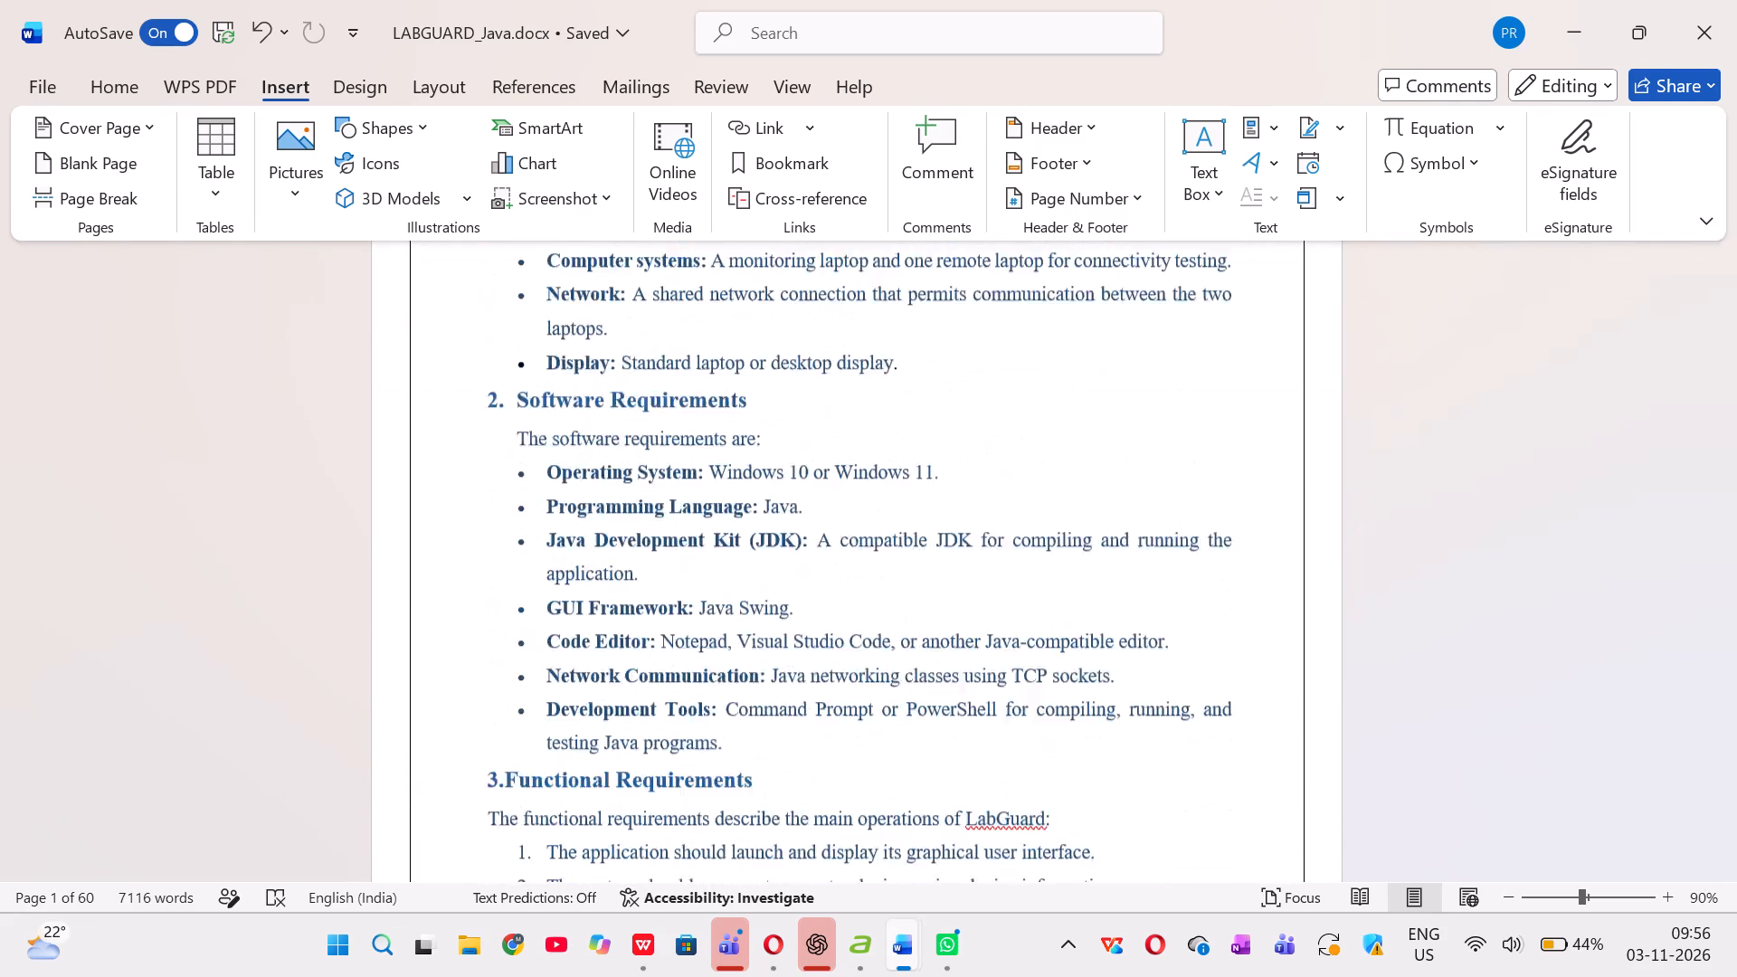
scroll(1006, 561, "up", 16)
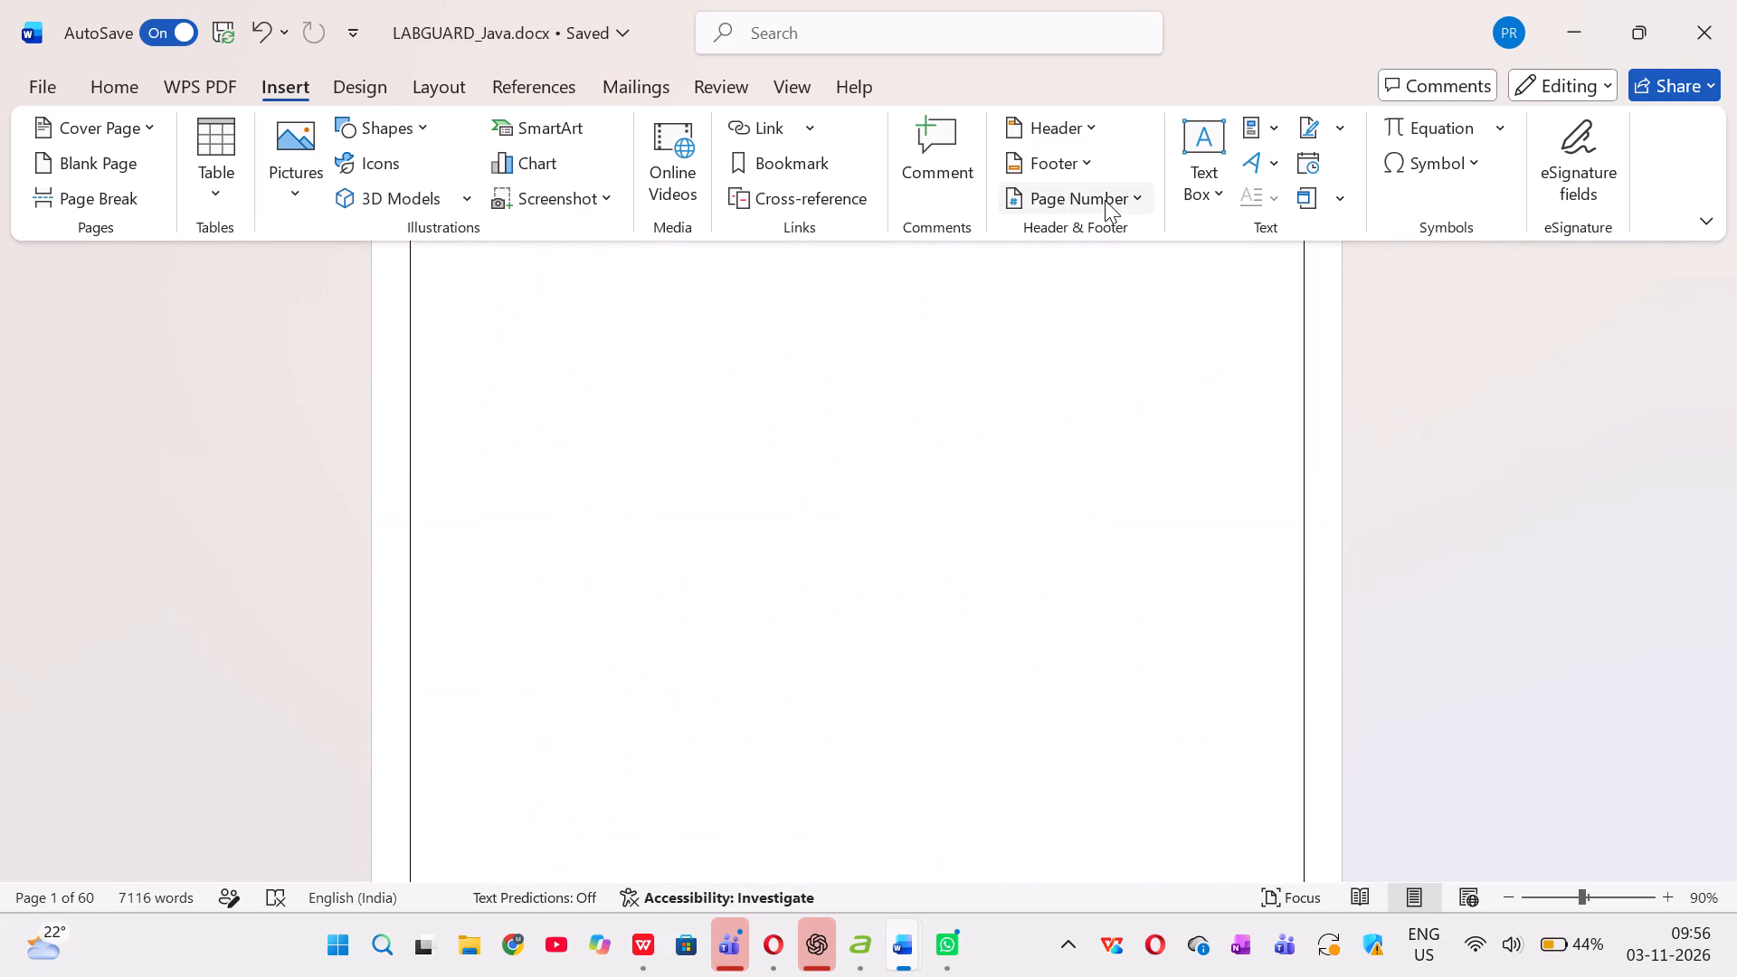
Clear the starting number in the page number format, keeping the 1, 2, 3 format, and apply it.
left_click(1106, 199)
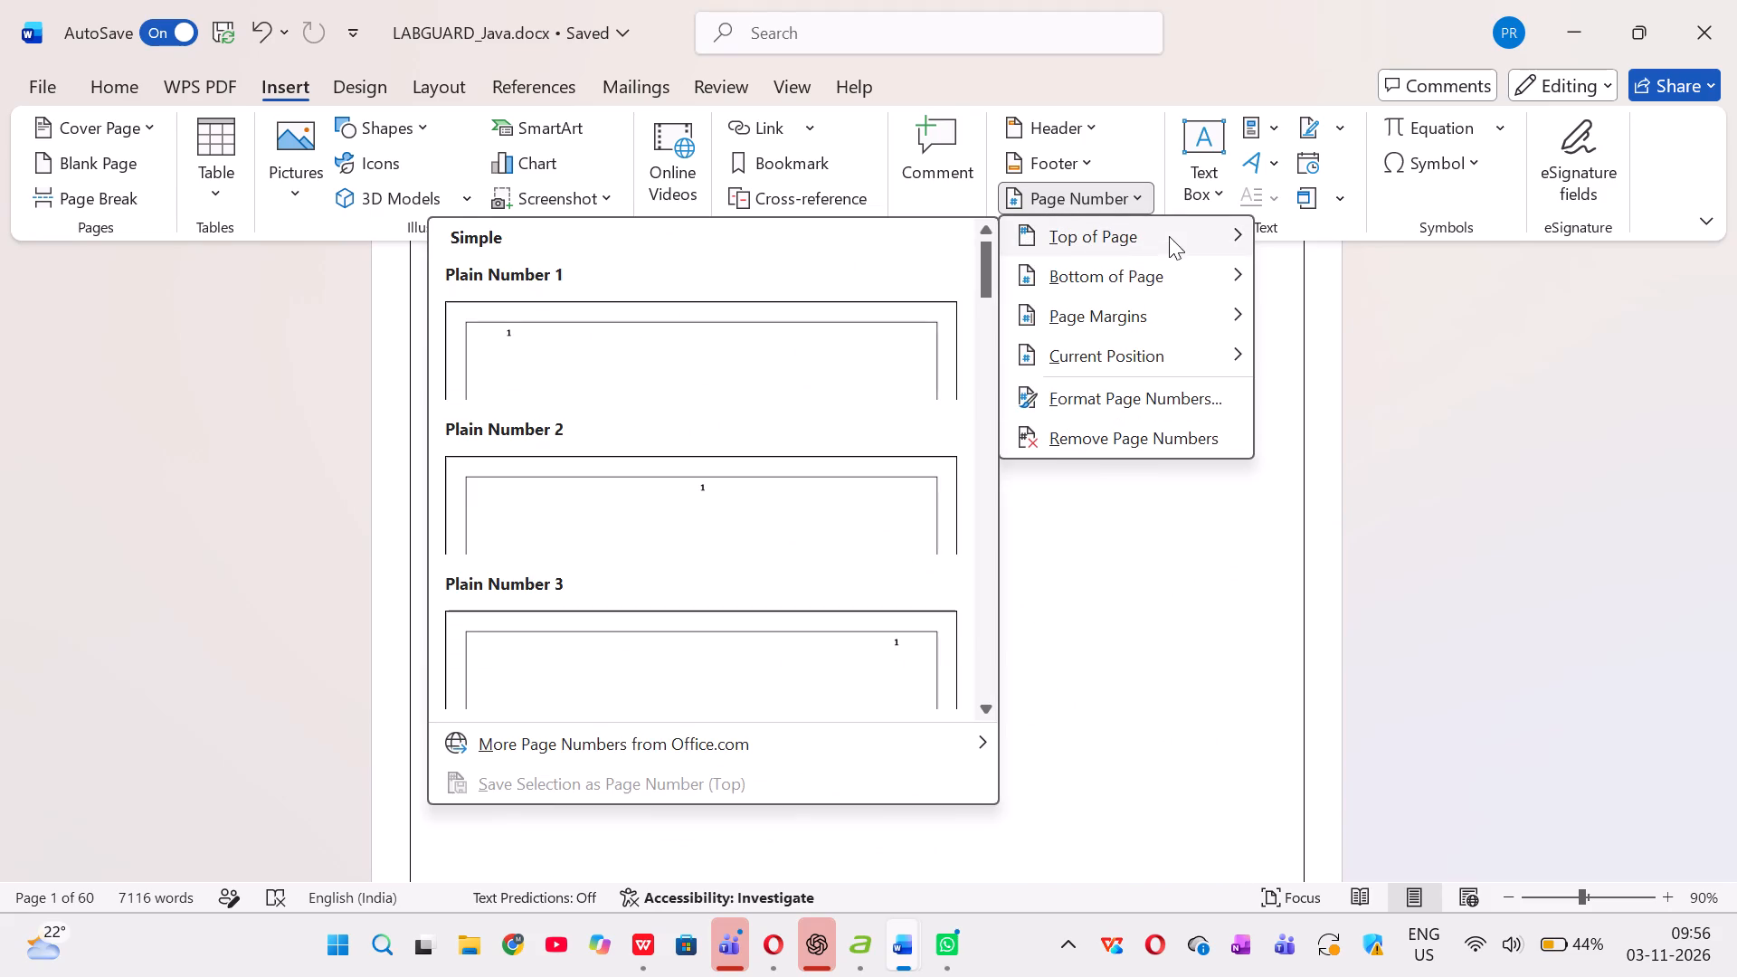
left_click(1172, 278)
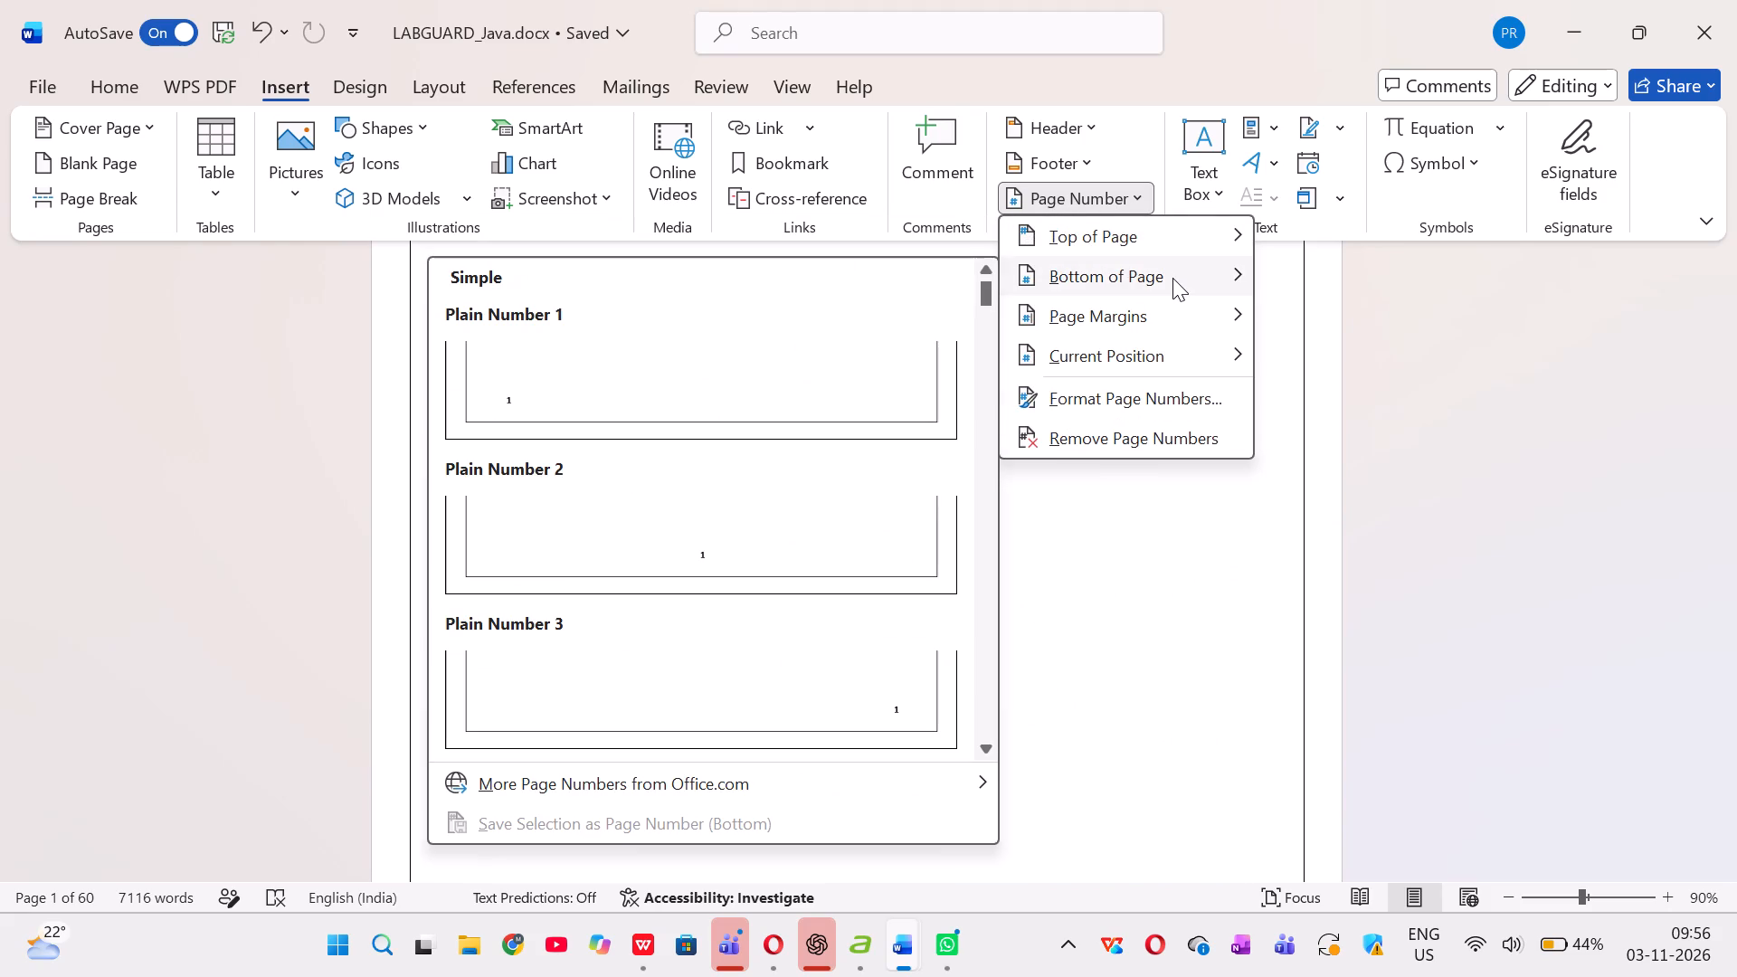
left_click(1172, 278)
left_click(1186, 407)
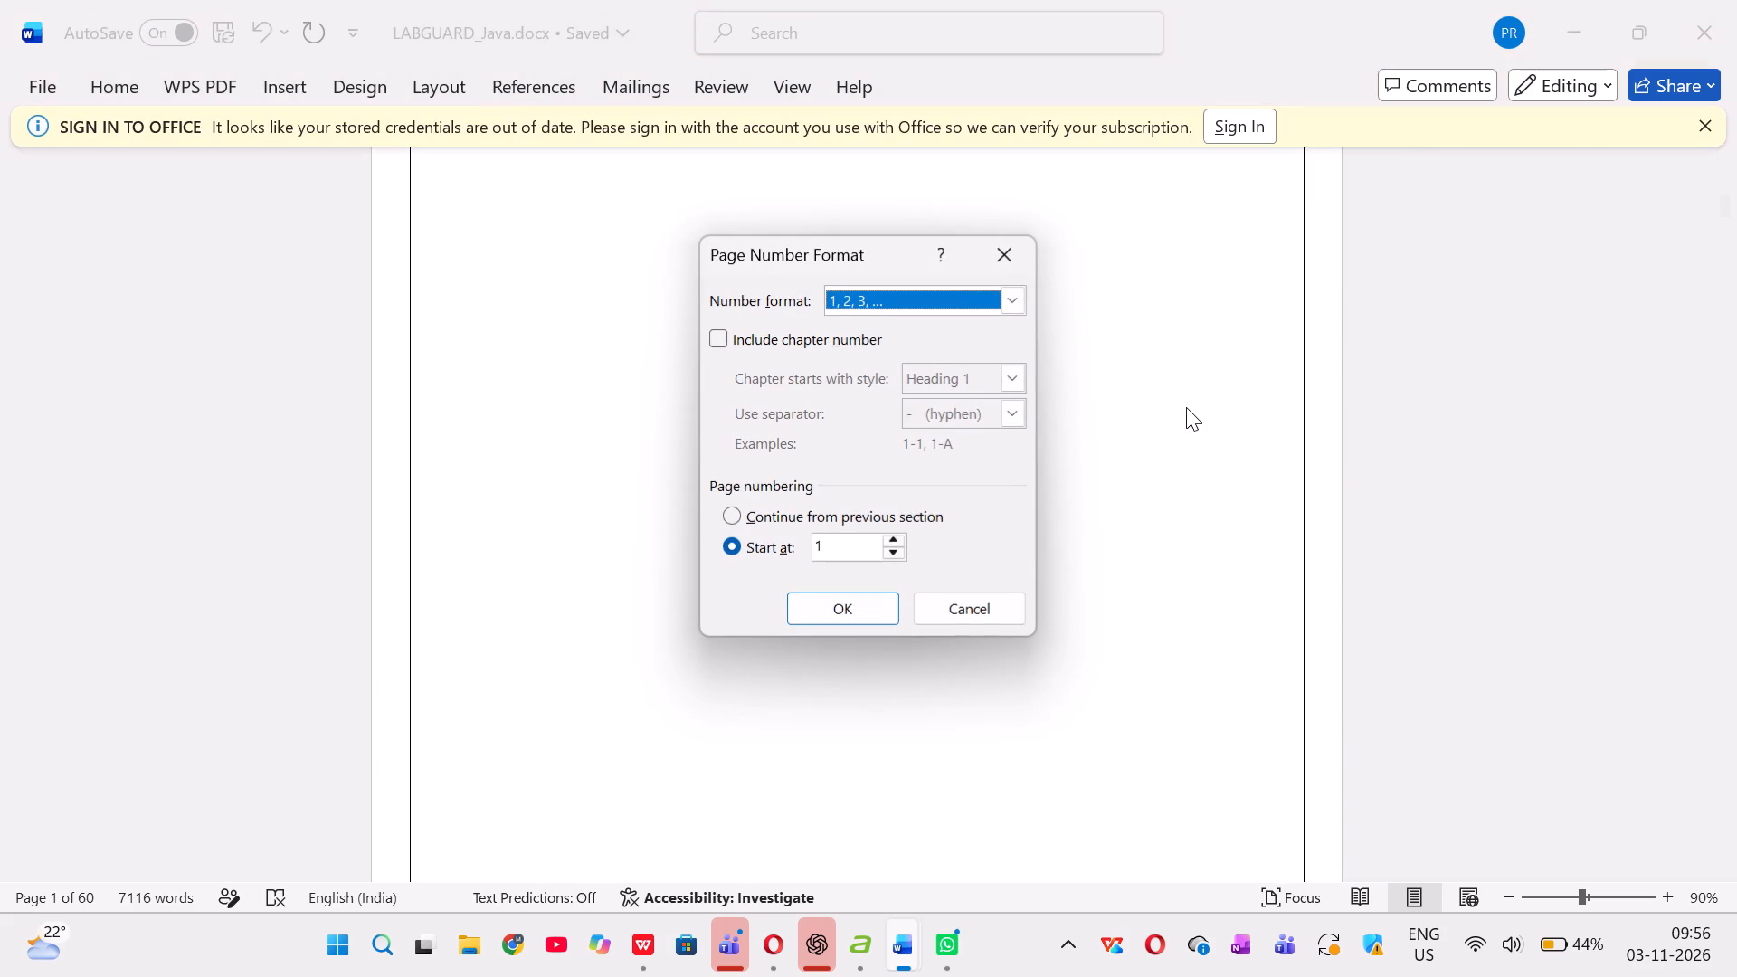
left_click(848, 554)
key("BackSpace")
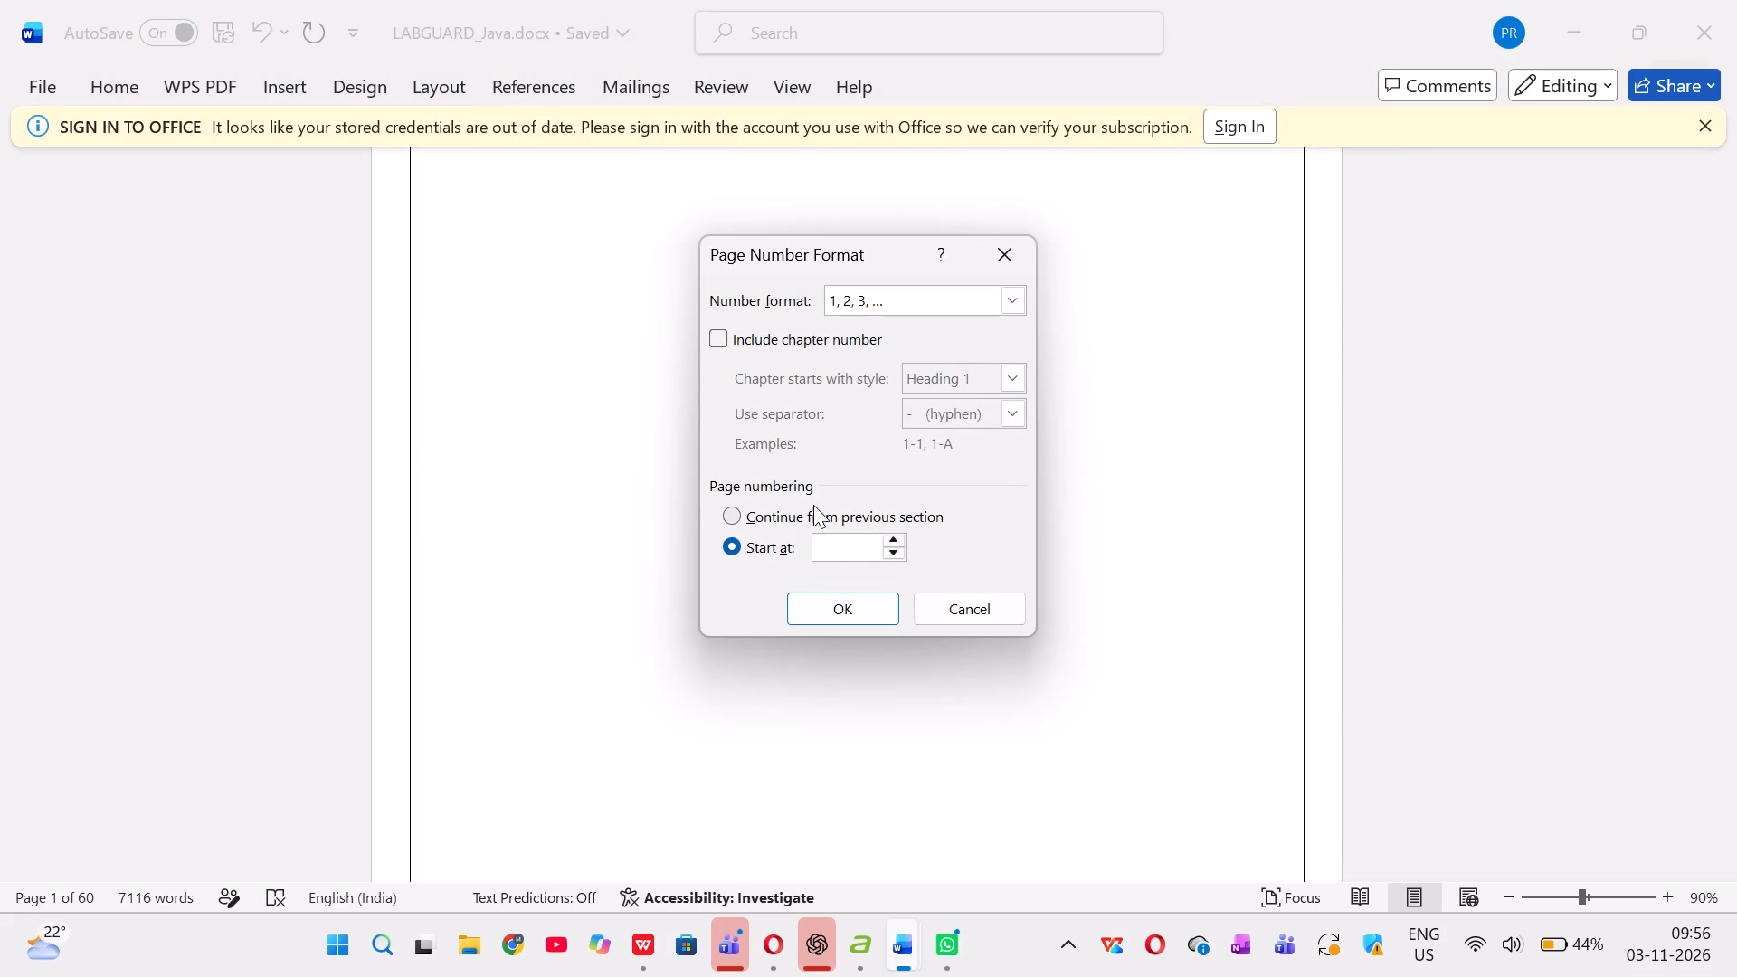
left_click(861, 613)
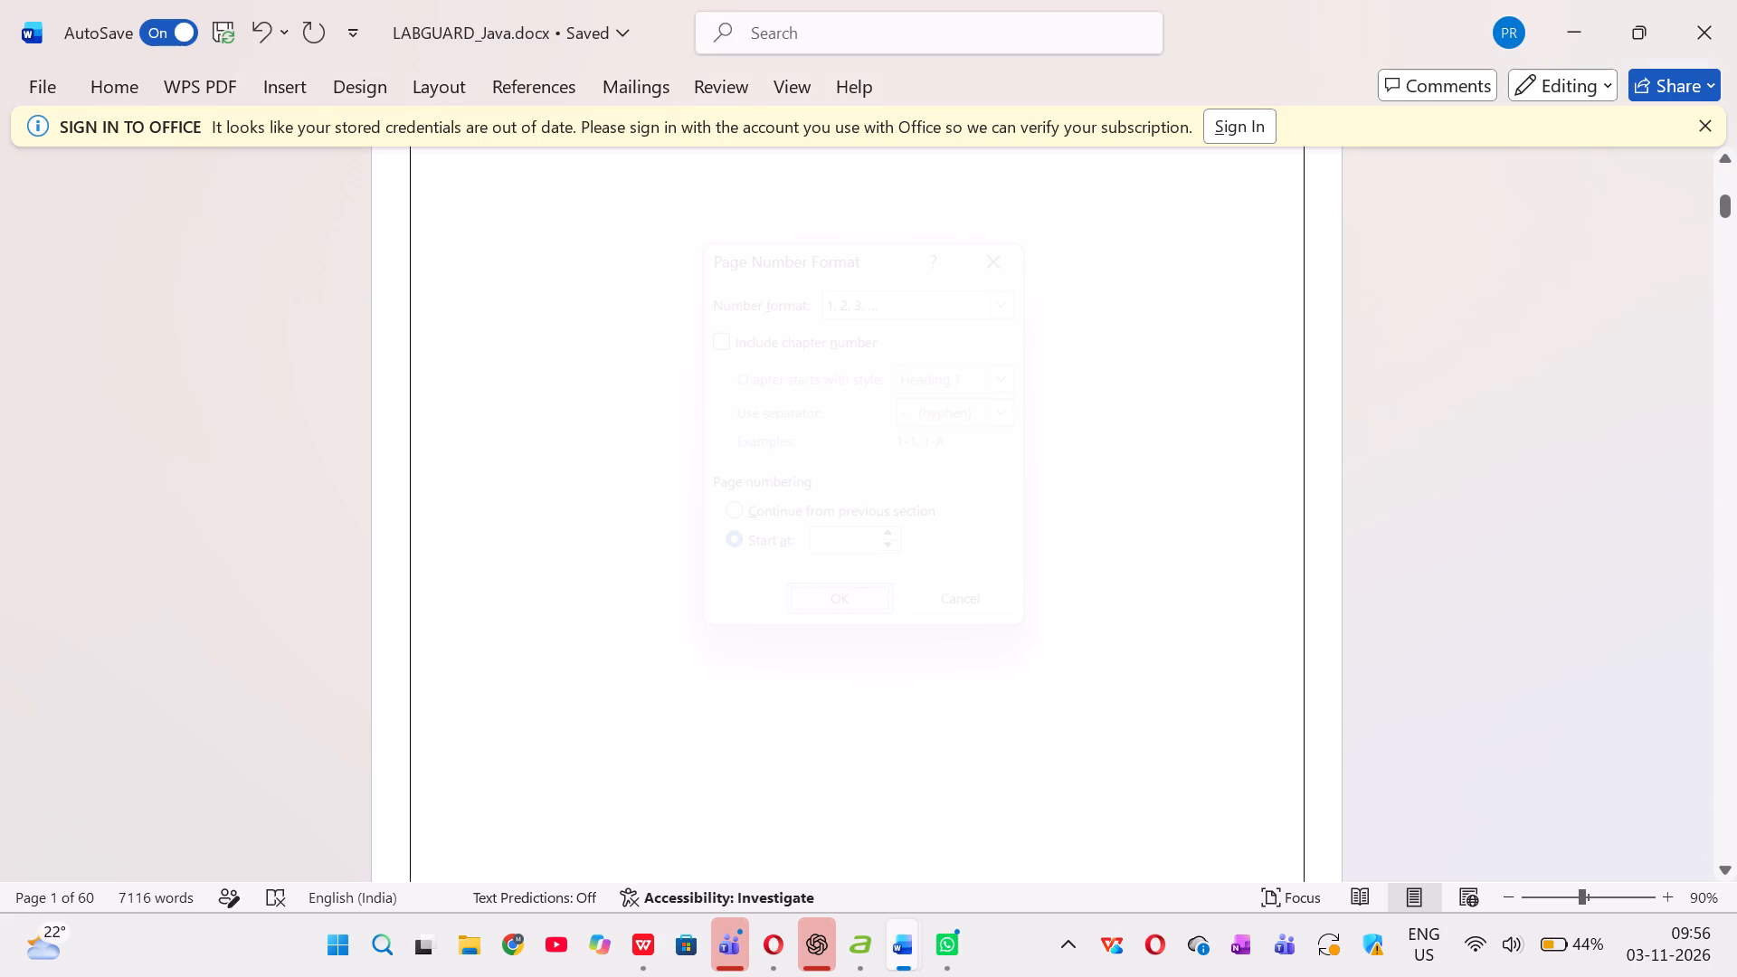
Check the page numbers from the cover page through the Non-Functional Requirements section and back to the certificate.
scroll(861, 756, "up", 15)
scroll(861, 756, "down", 4)
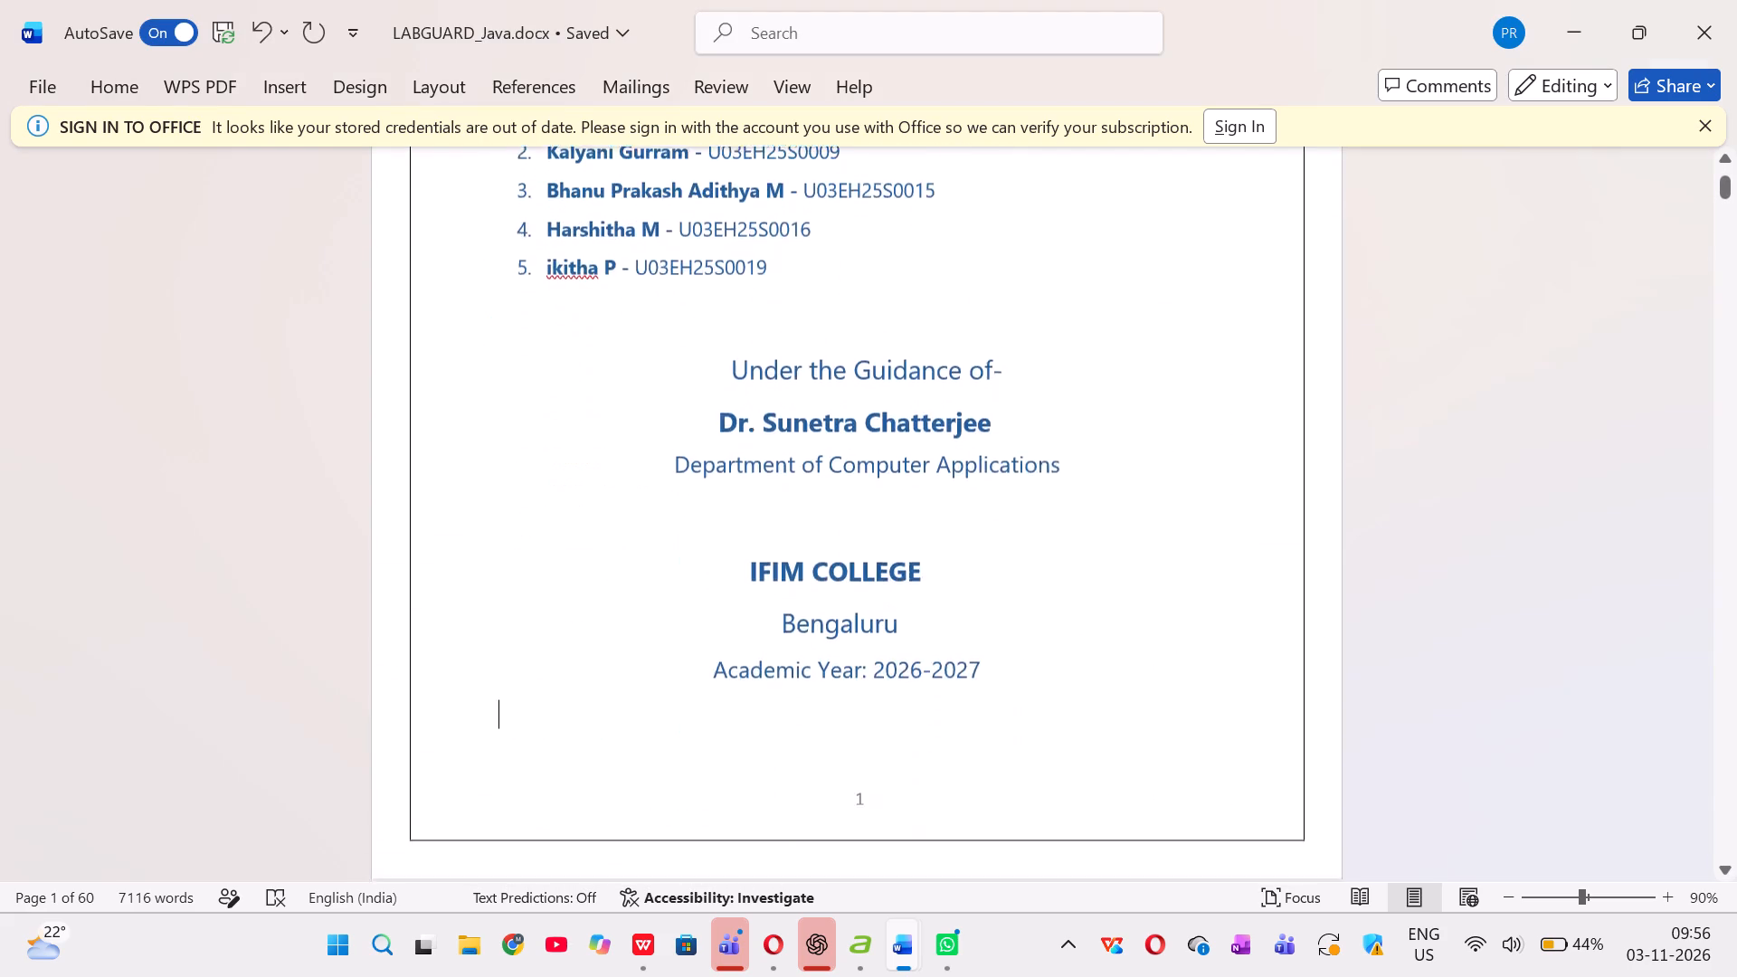
scroll(861, 756, "down", 1)
scroll(868, 500, "down", 2)
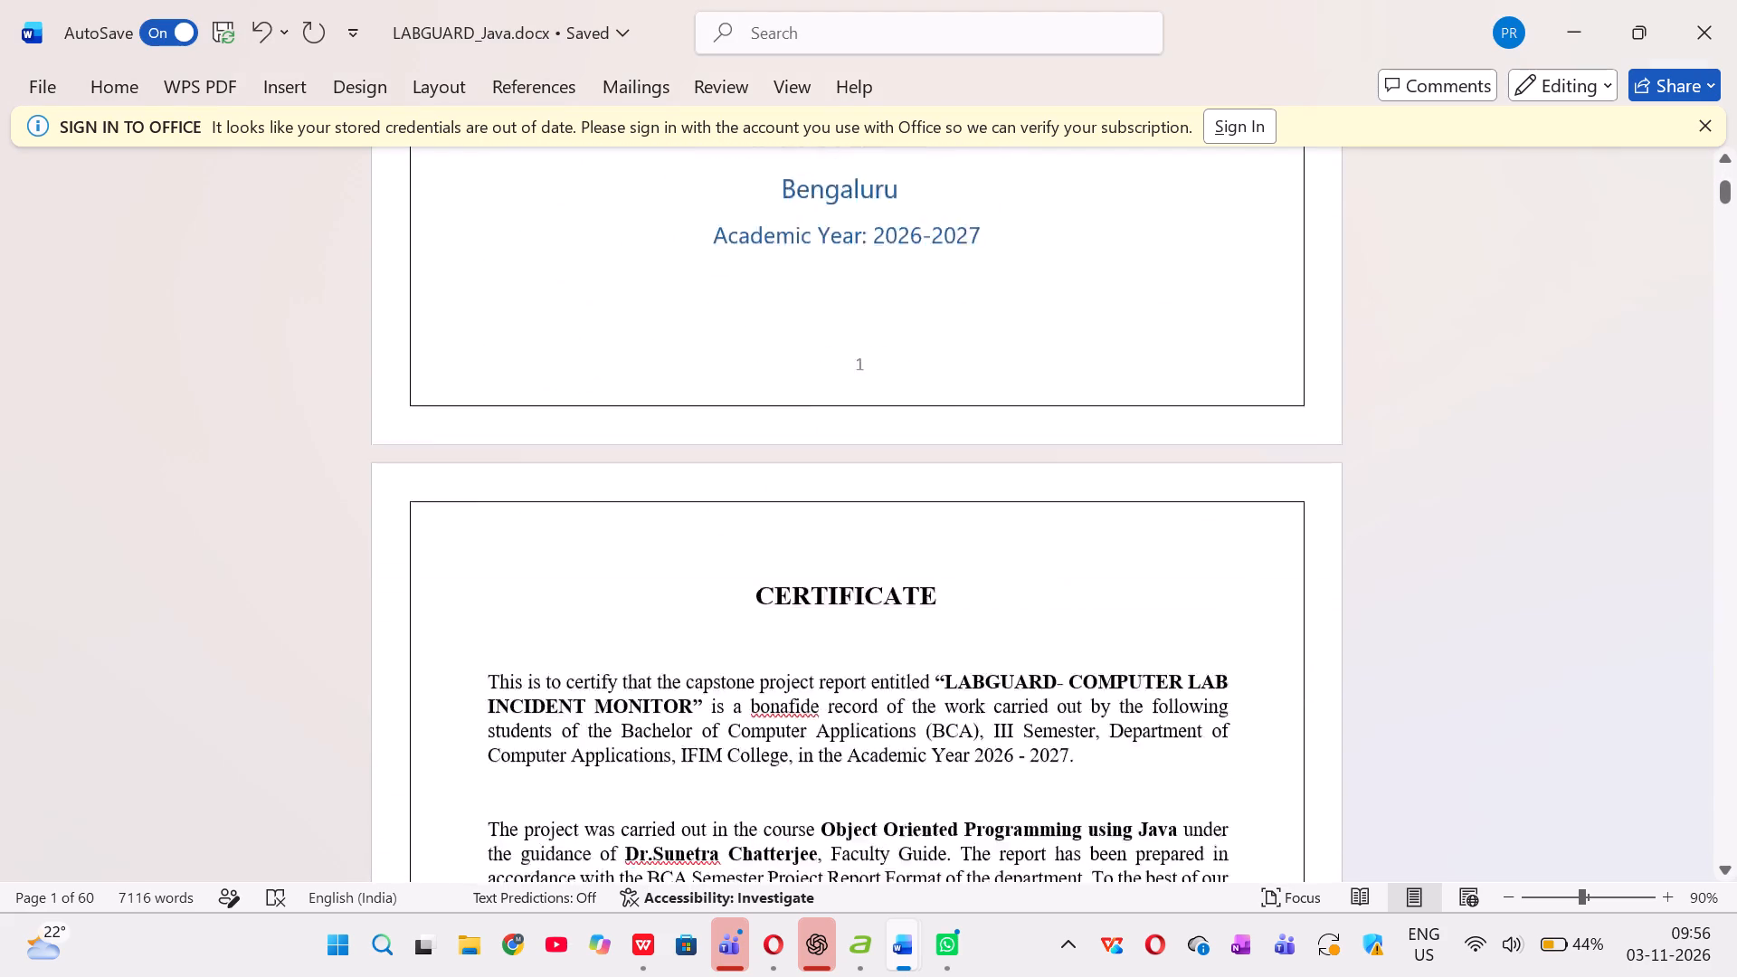
scroll(868, 500, "down", 7)
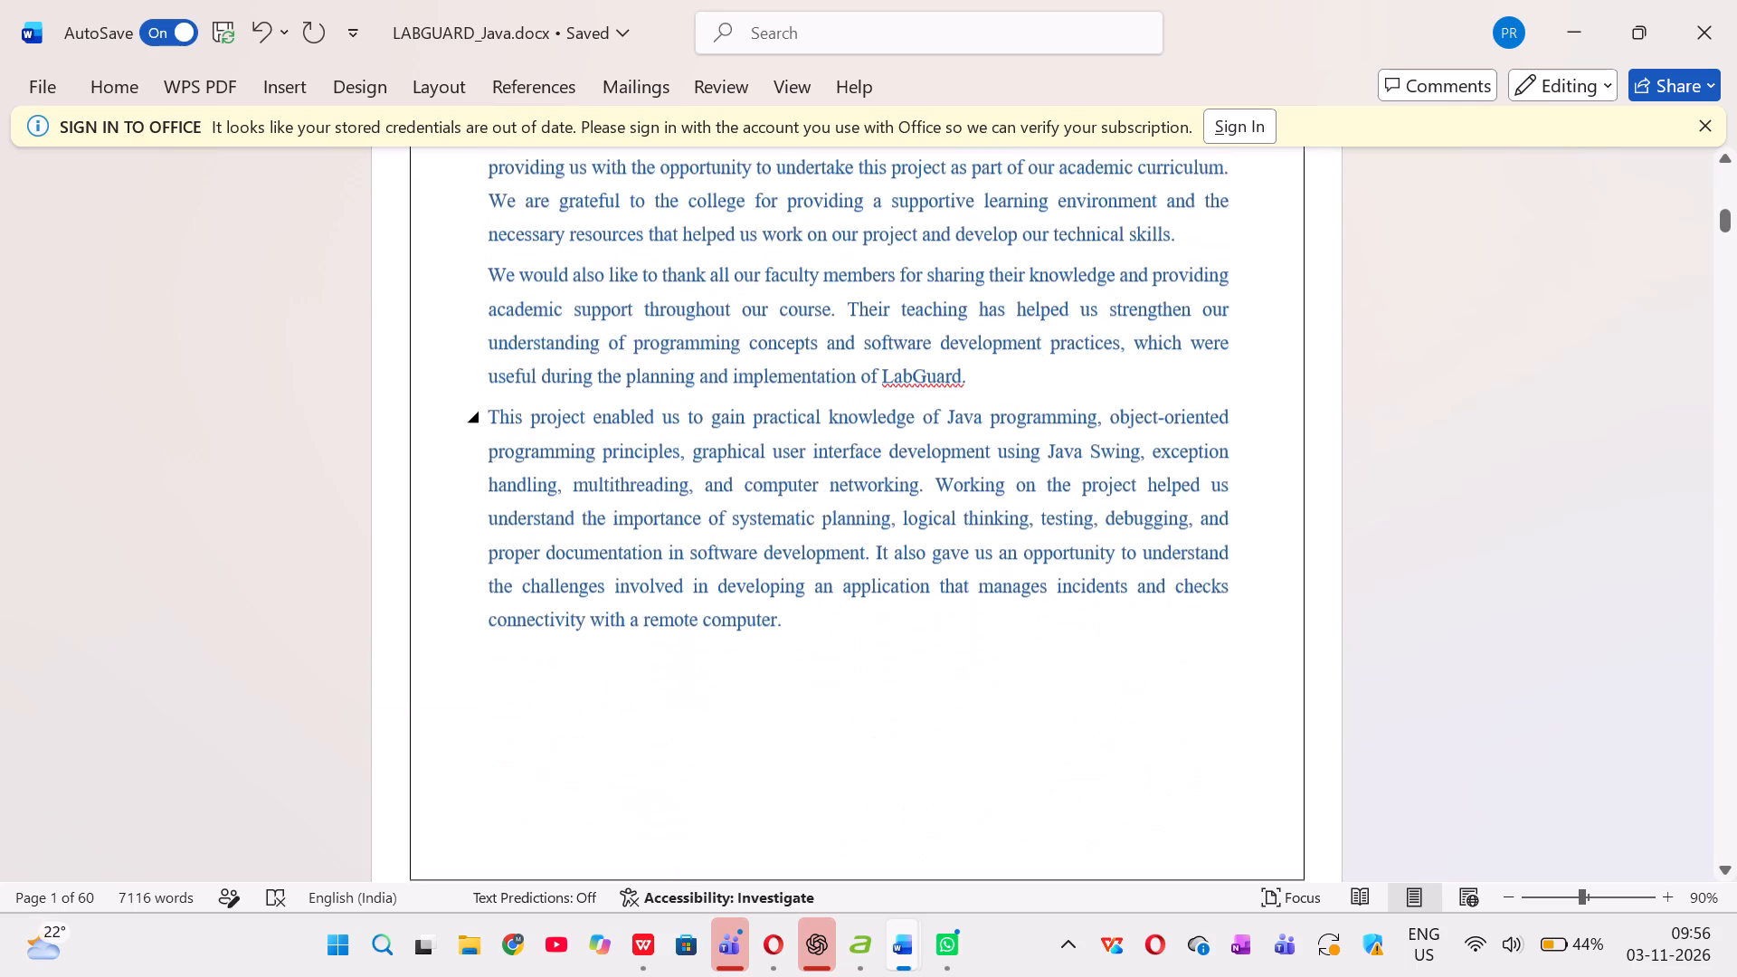
scroll(868, 500, "down", 5)
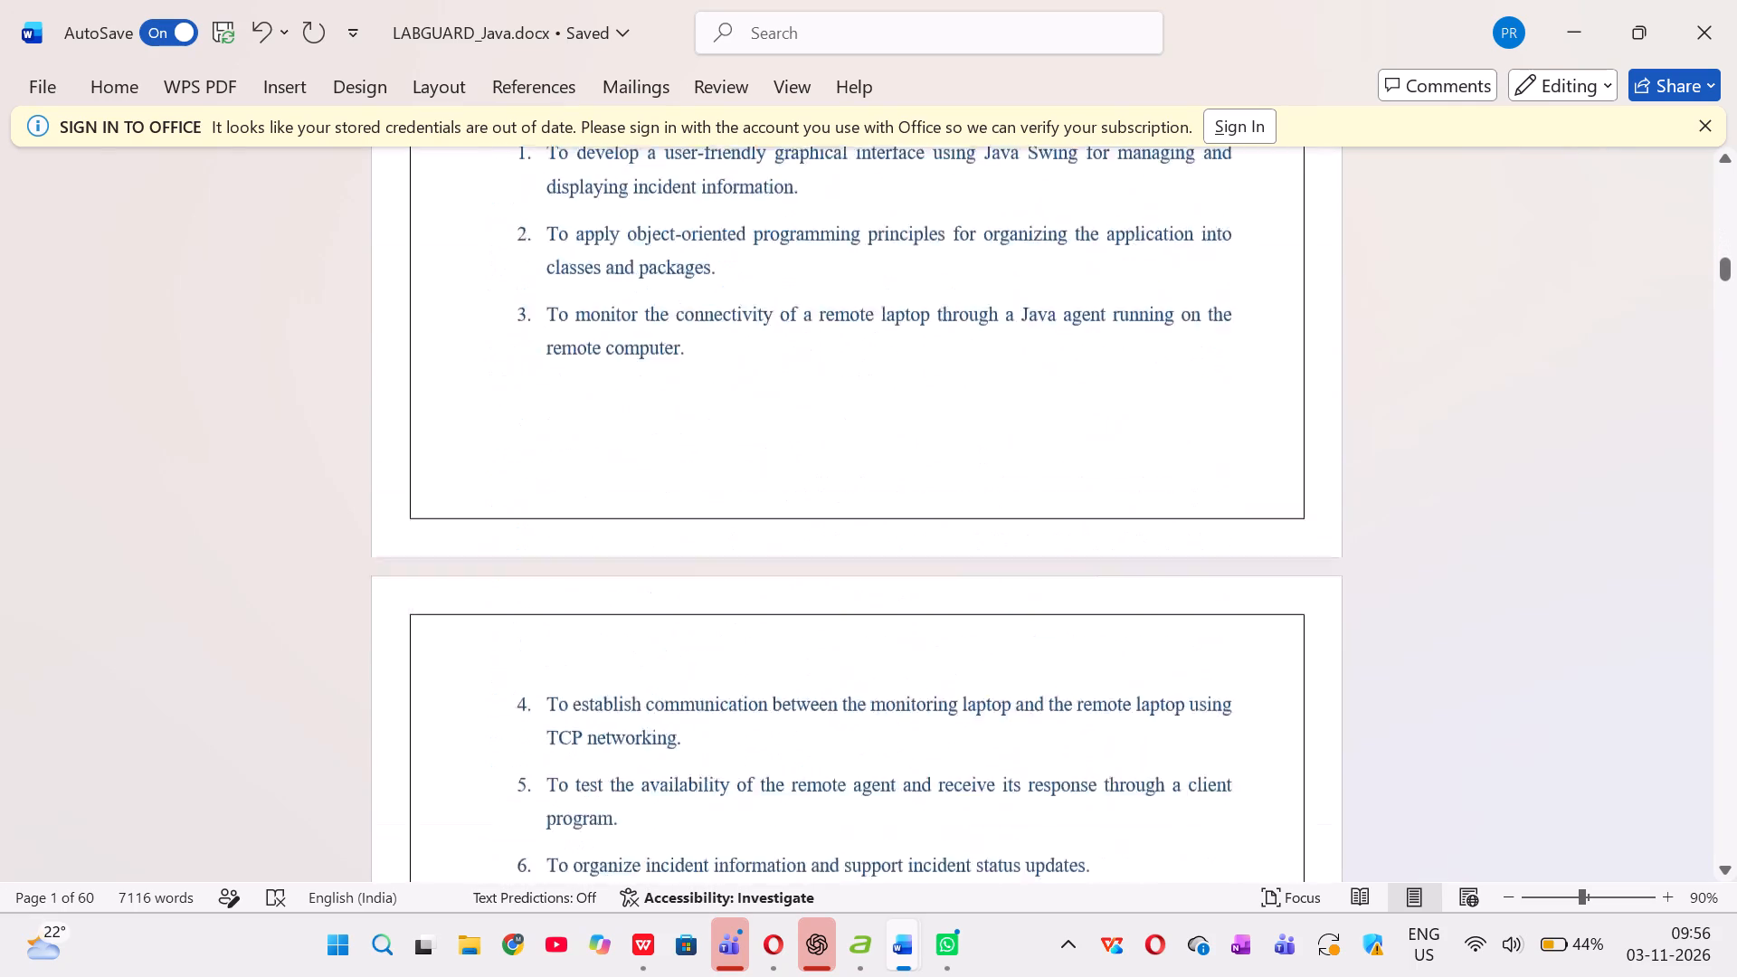
scroll(868, 500, "down", 3)
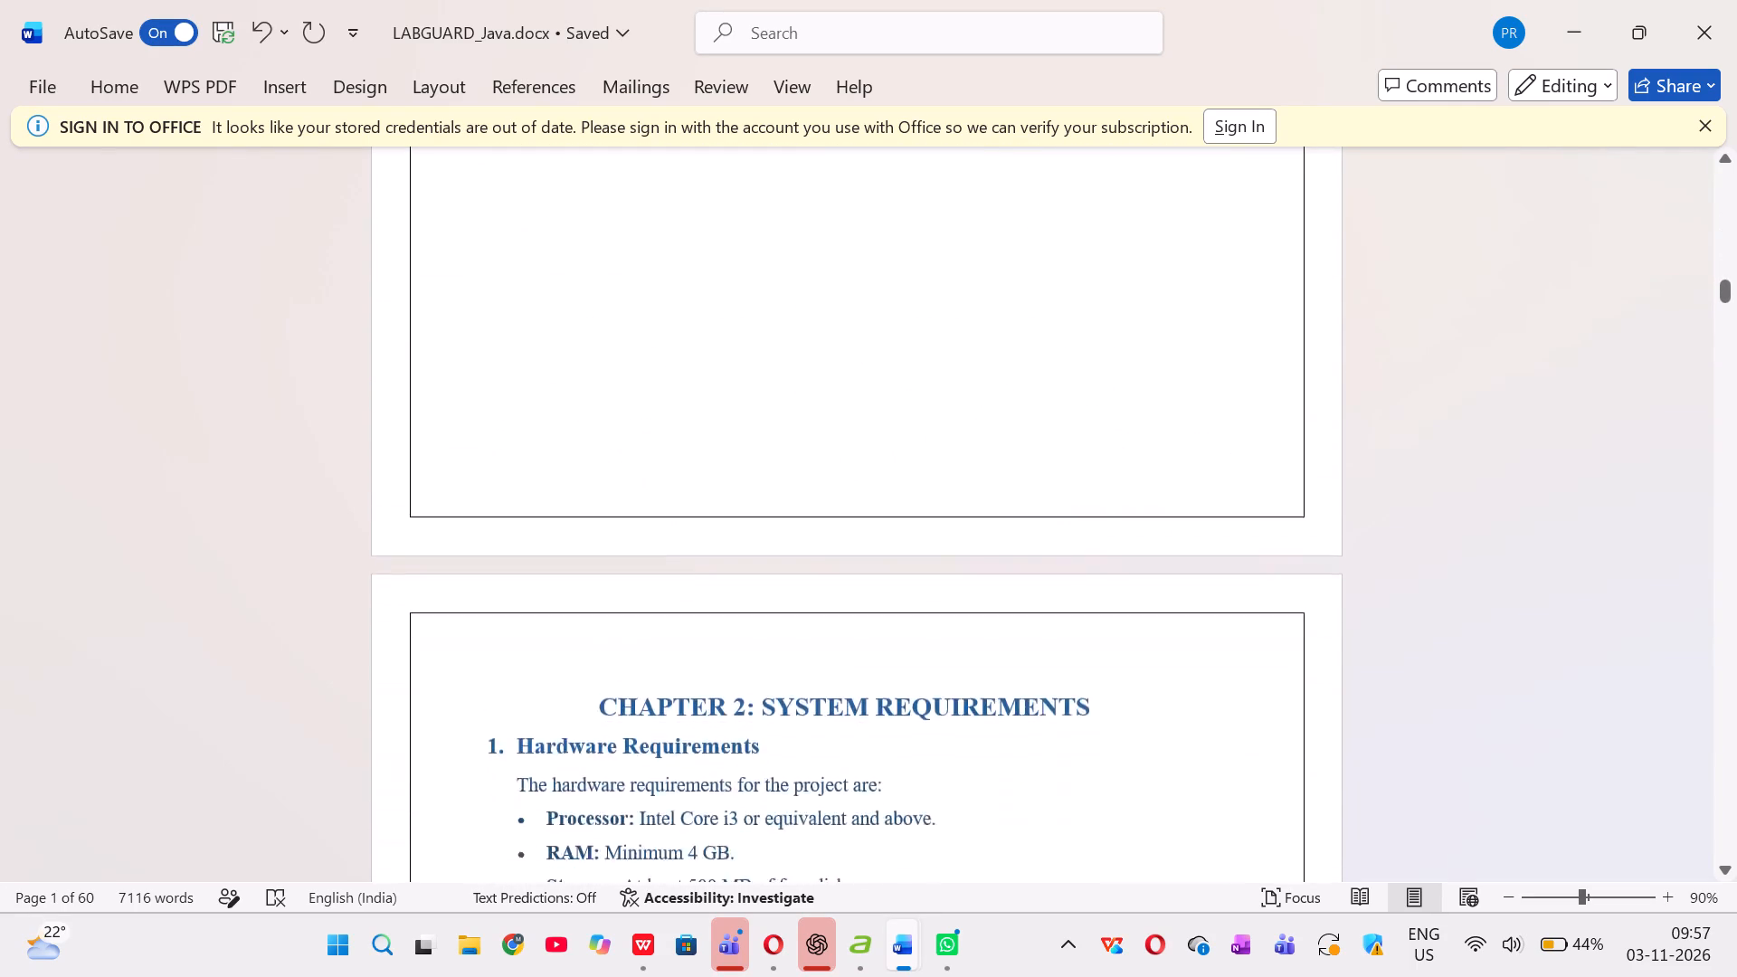
scroll(868, 500, "down", 1)
scroll(868, 500, "up", 3)
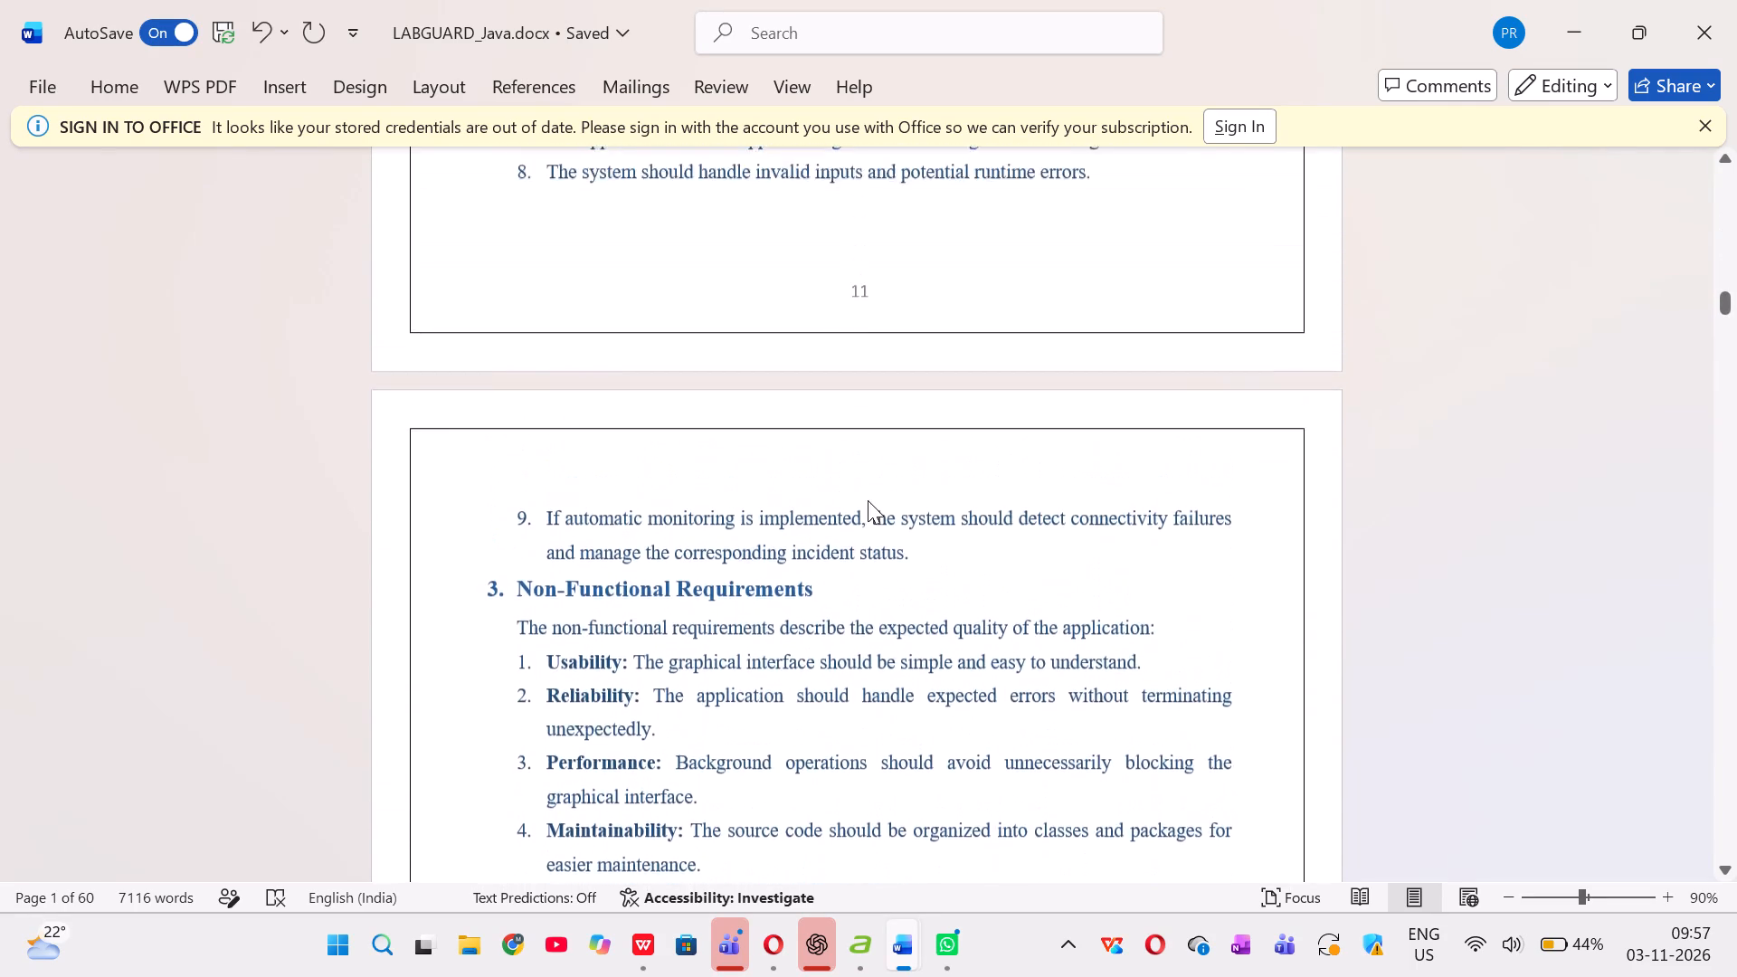
scroll(868, 500, "up", 10)
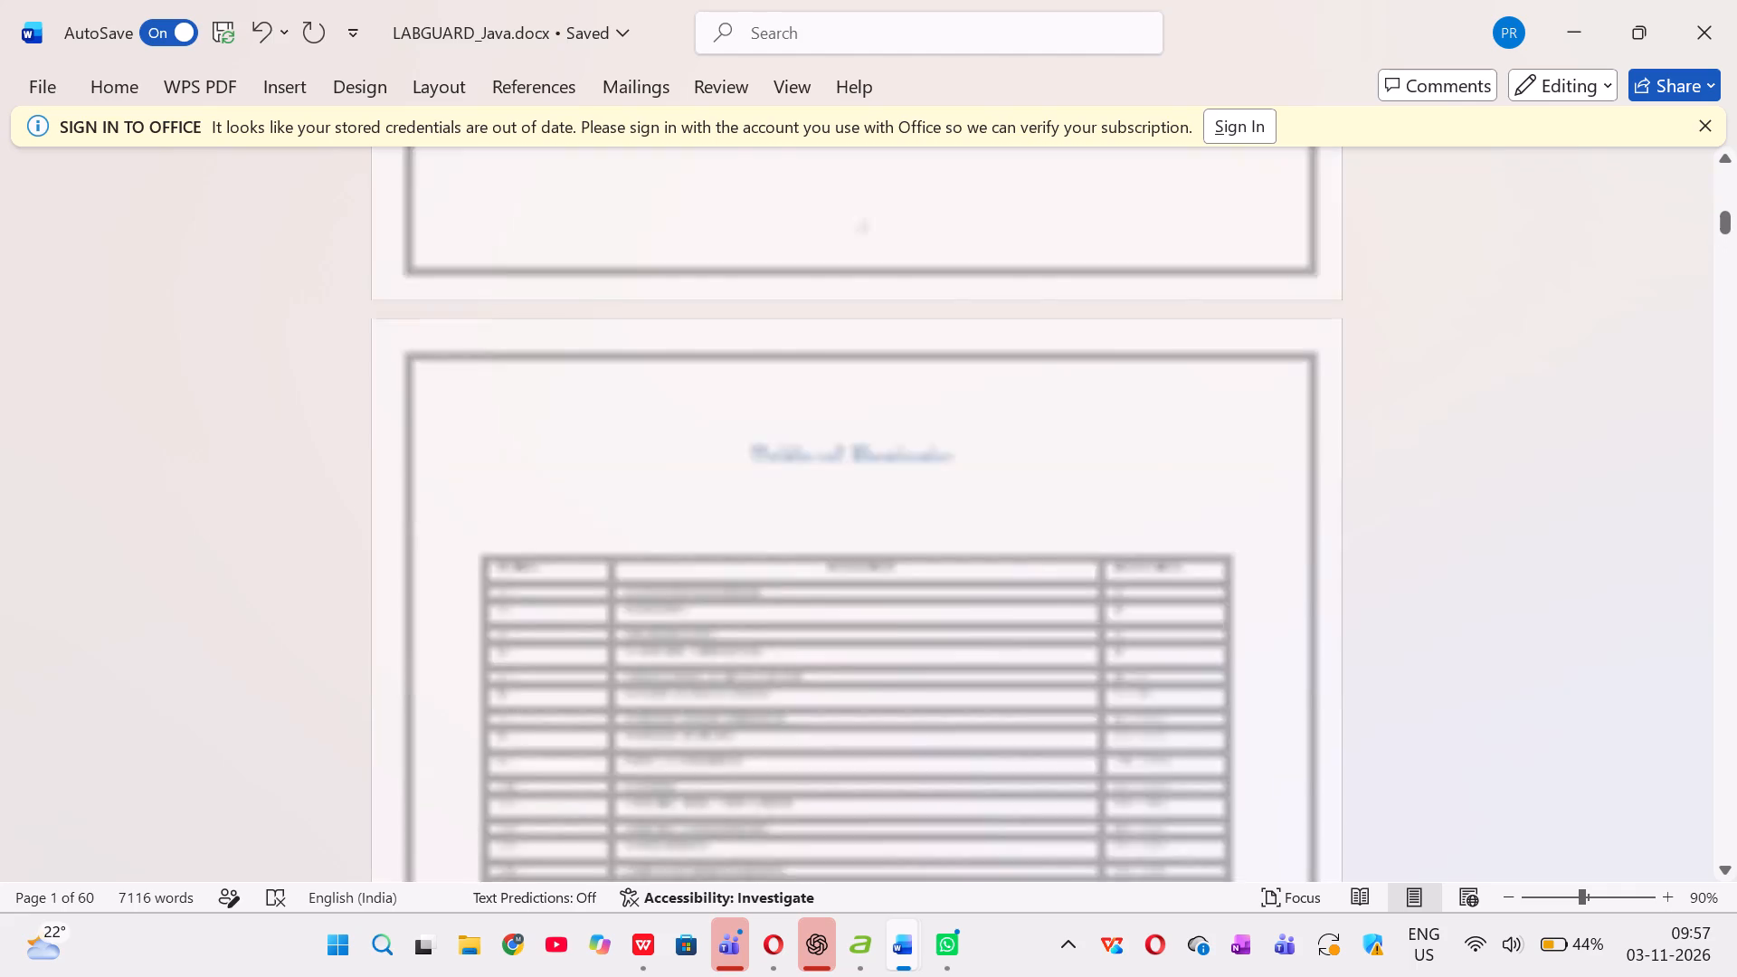
scroll(868, 500, "up", 4)
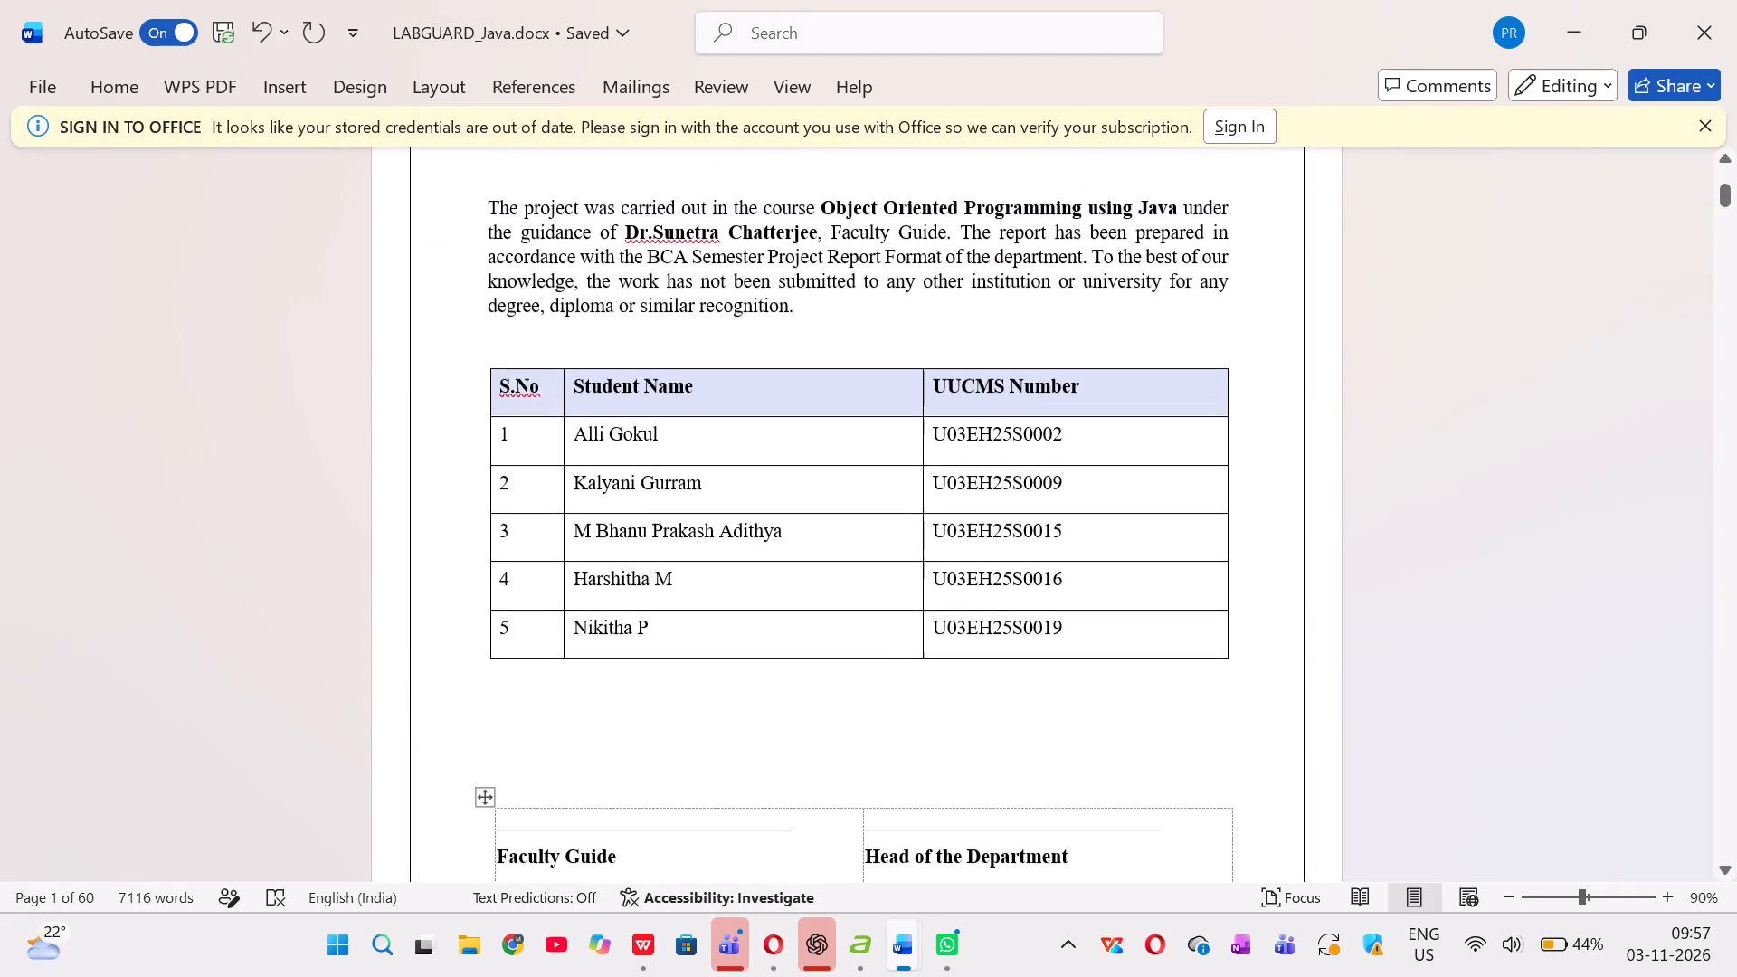
scroll(868, 500, "up", 2)
Examine the page numbers from the certificate through the Acknowledgment page.
scroll(873, 482, "down", 2)
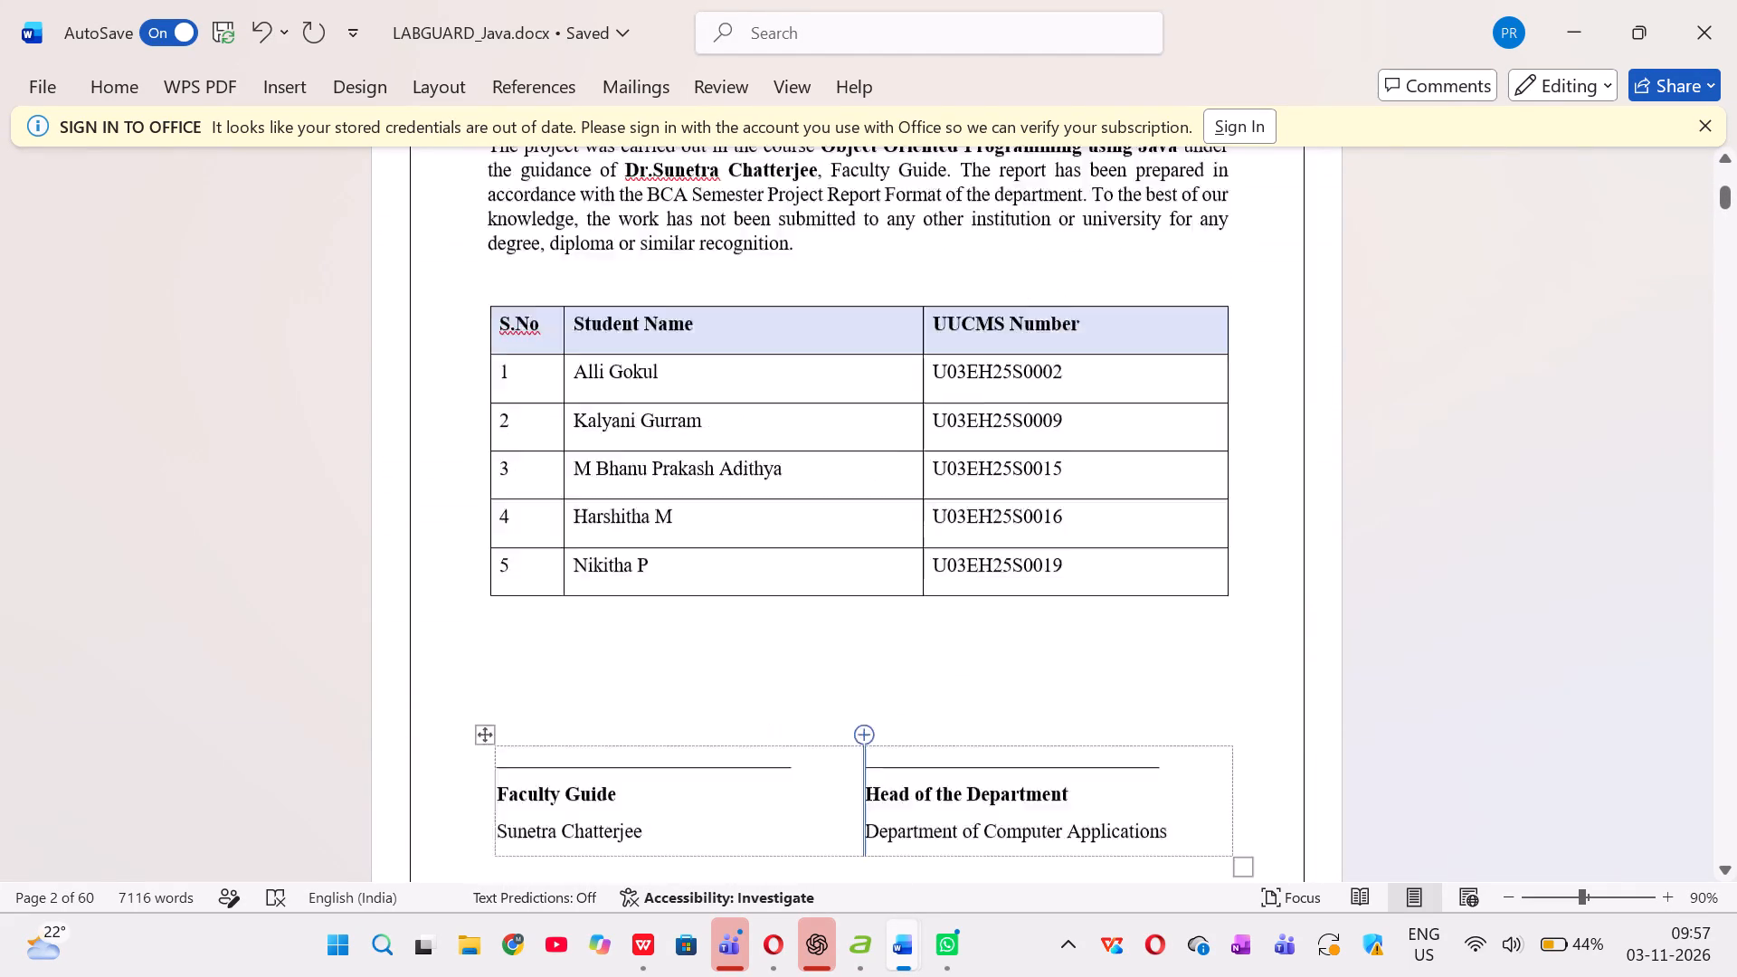
scroll(873, 482, "down", 3)
scroll(873, 482, "up", 1, "ctrl")
scroll(873, 482, "down", 1, "ctrl")
scroll(873, 482, "up", 1, "ctrl")
scroll(873, 482, "down", 4)
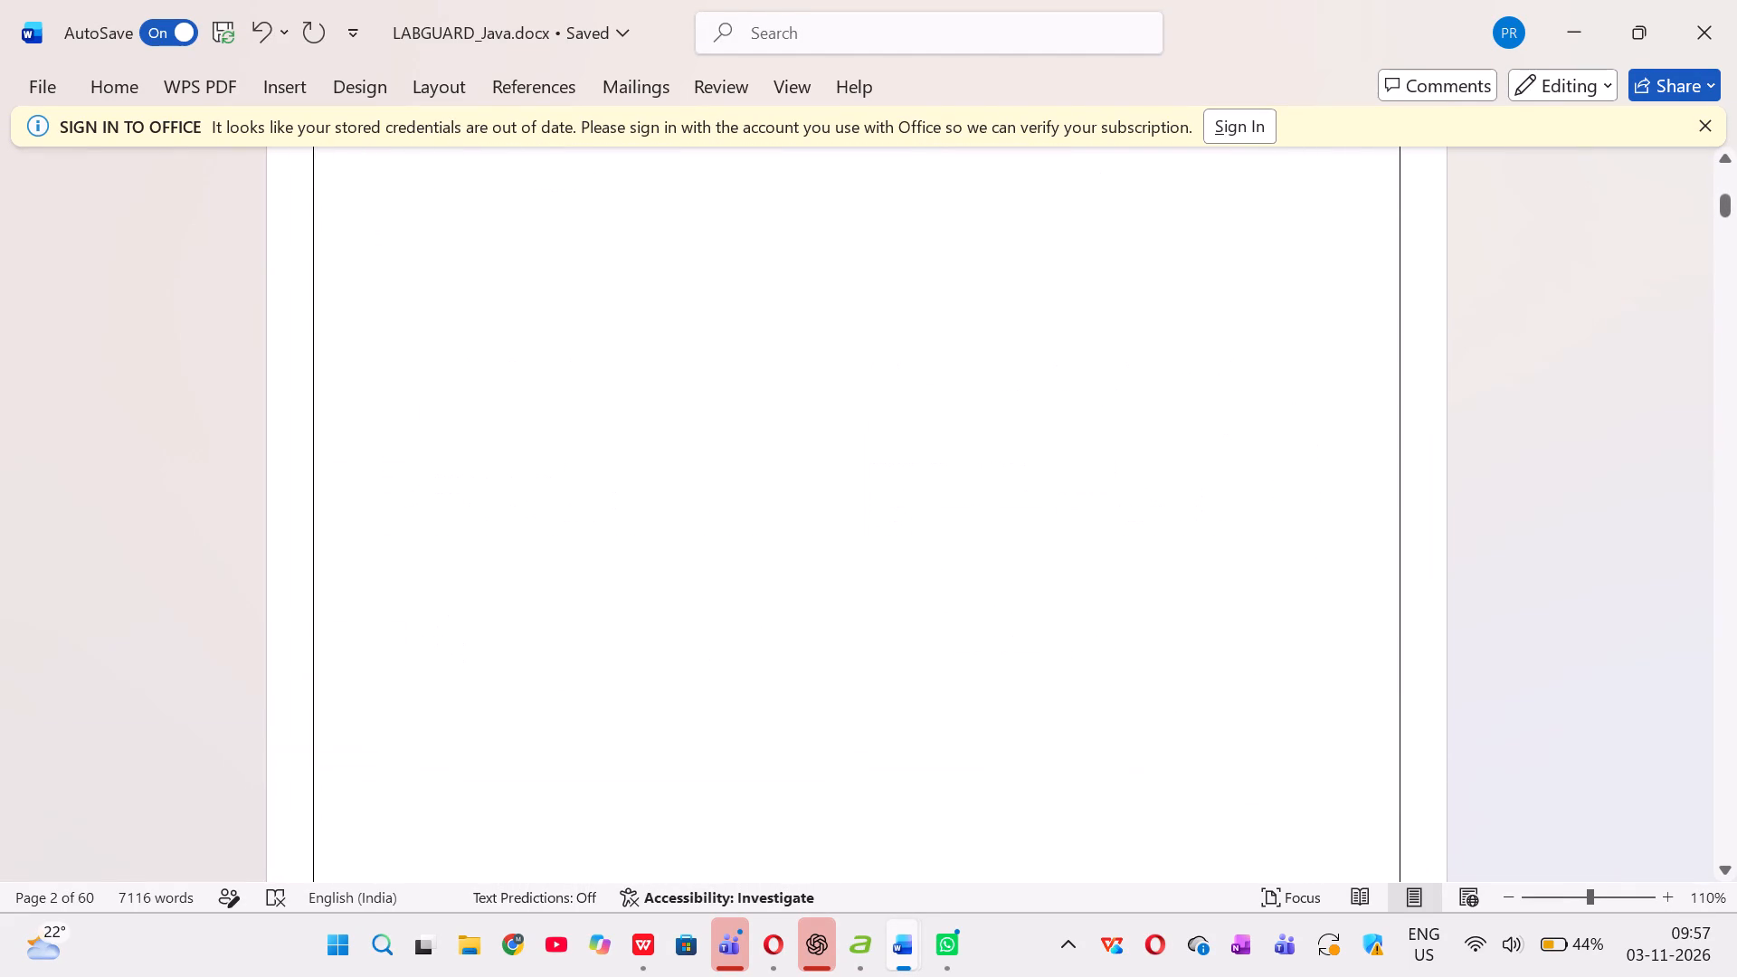
scroll(873, 482, "down", 13)
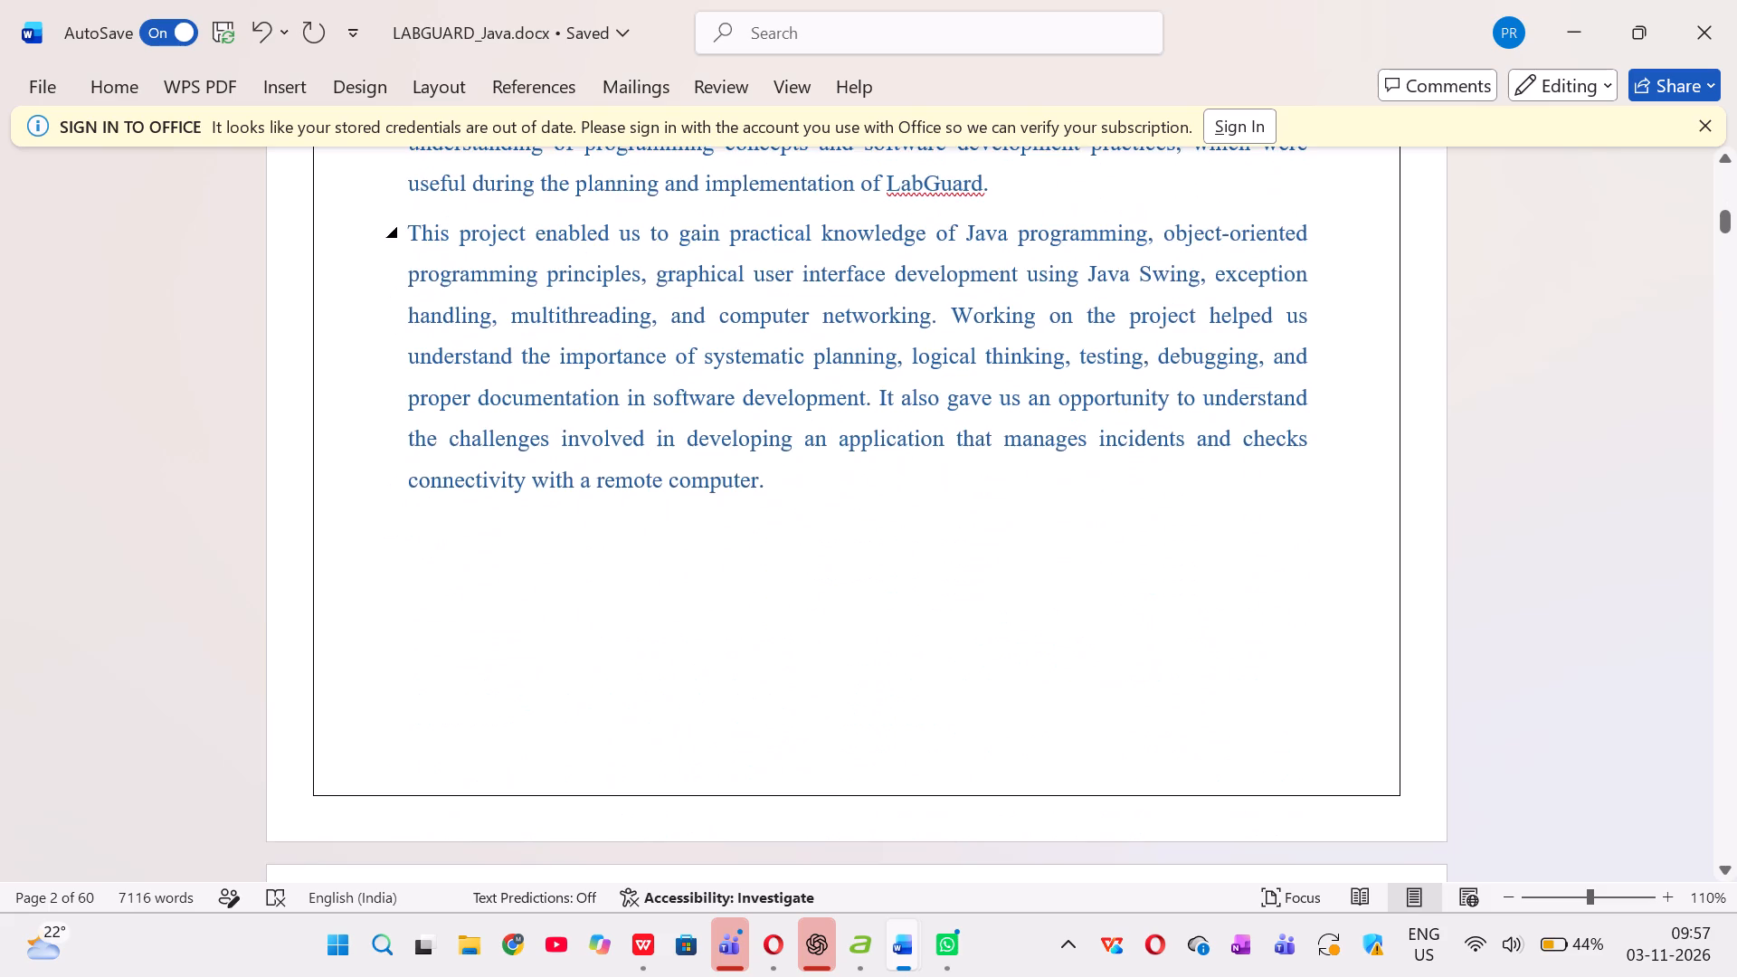
scroll(873, 482, "up", 4)
scroll(873, 482, "down", 1, "ctrl")
scroll(873, 482, "up", 1, "ctrl")
scroll(873, 482, "up", 3)
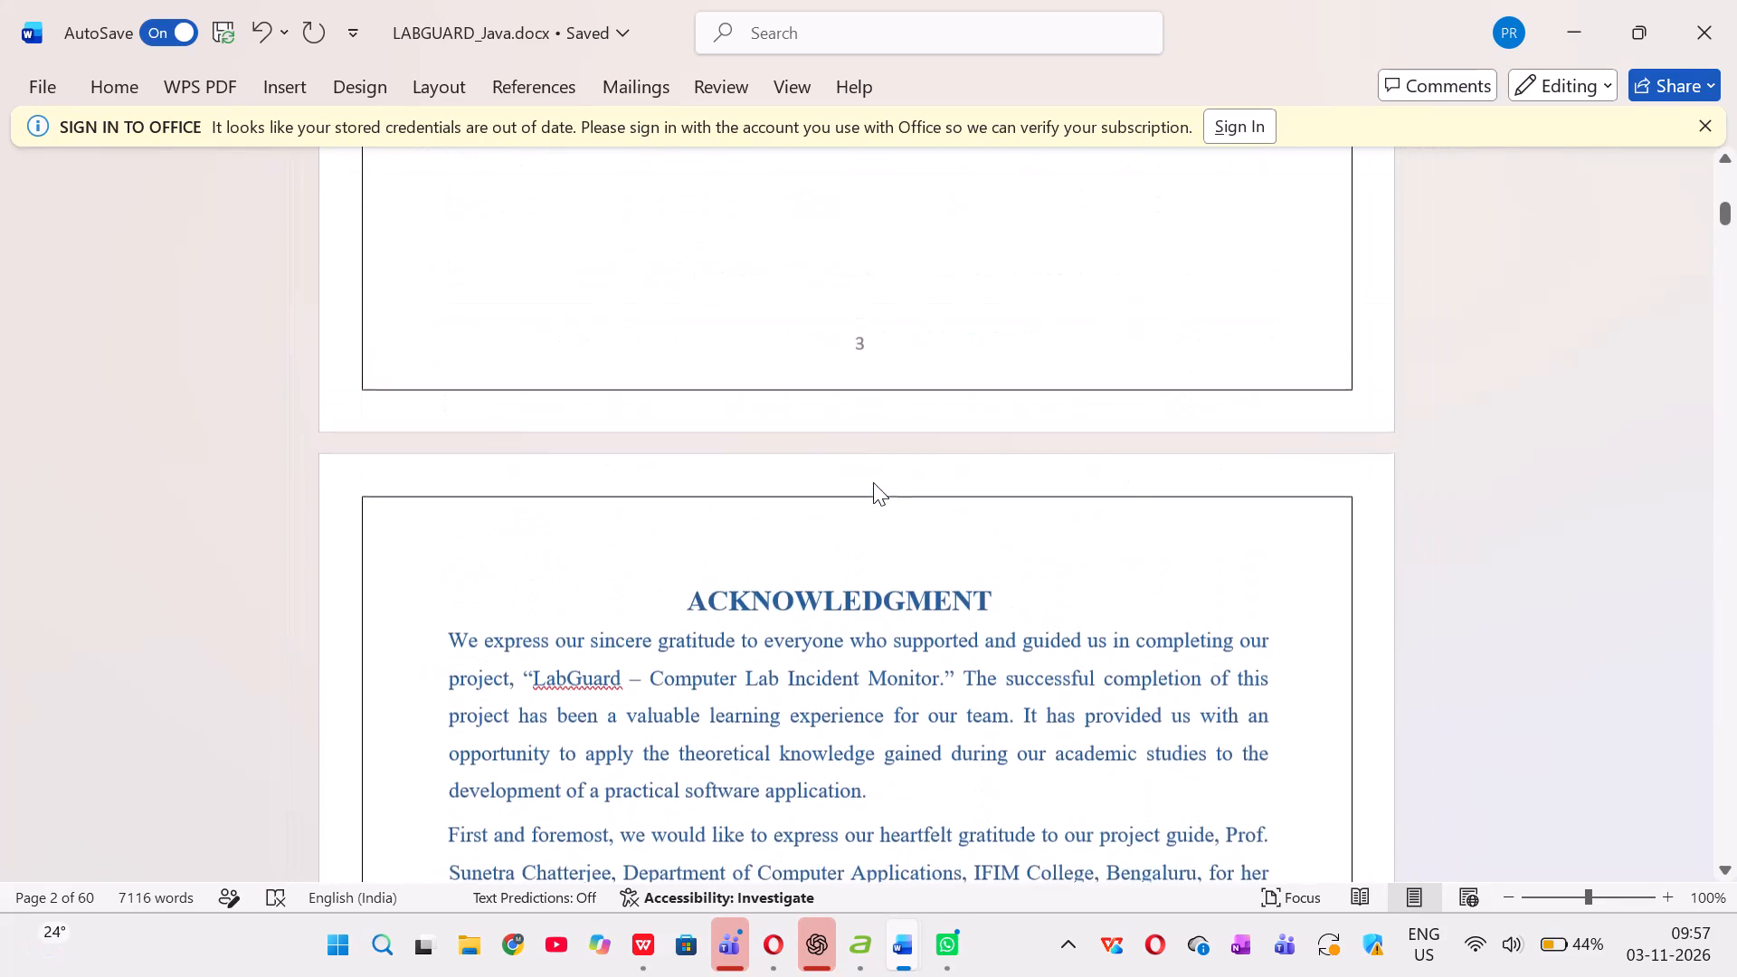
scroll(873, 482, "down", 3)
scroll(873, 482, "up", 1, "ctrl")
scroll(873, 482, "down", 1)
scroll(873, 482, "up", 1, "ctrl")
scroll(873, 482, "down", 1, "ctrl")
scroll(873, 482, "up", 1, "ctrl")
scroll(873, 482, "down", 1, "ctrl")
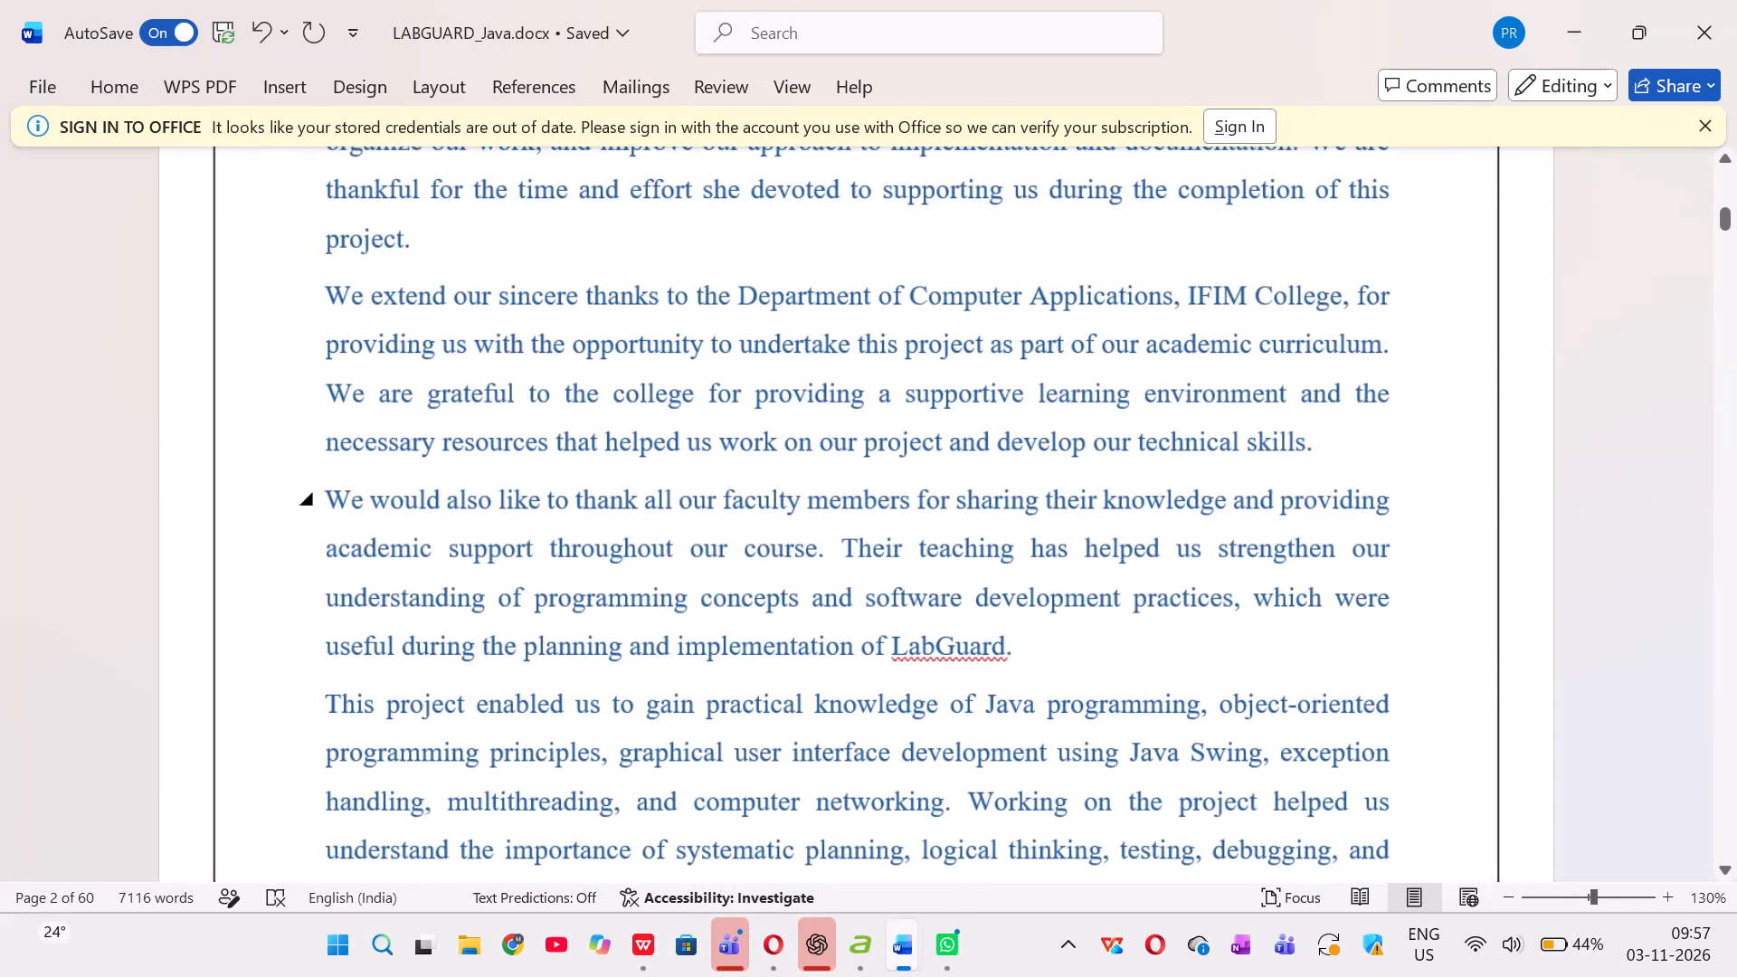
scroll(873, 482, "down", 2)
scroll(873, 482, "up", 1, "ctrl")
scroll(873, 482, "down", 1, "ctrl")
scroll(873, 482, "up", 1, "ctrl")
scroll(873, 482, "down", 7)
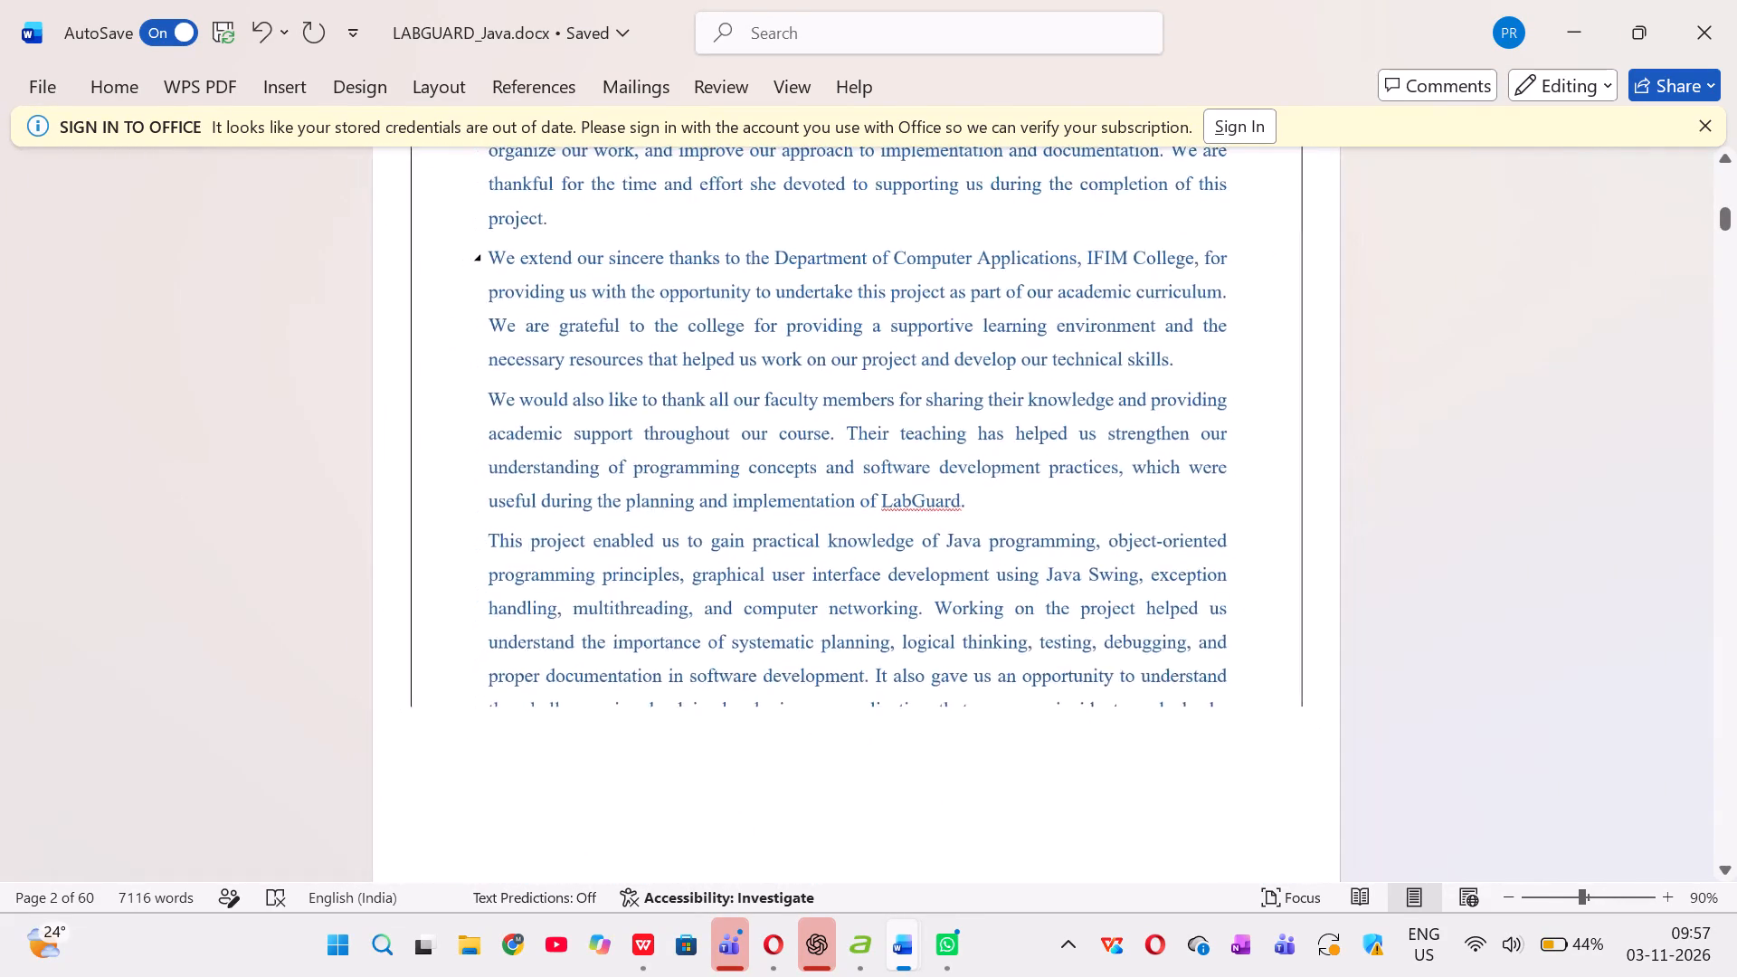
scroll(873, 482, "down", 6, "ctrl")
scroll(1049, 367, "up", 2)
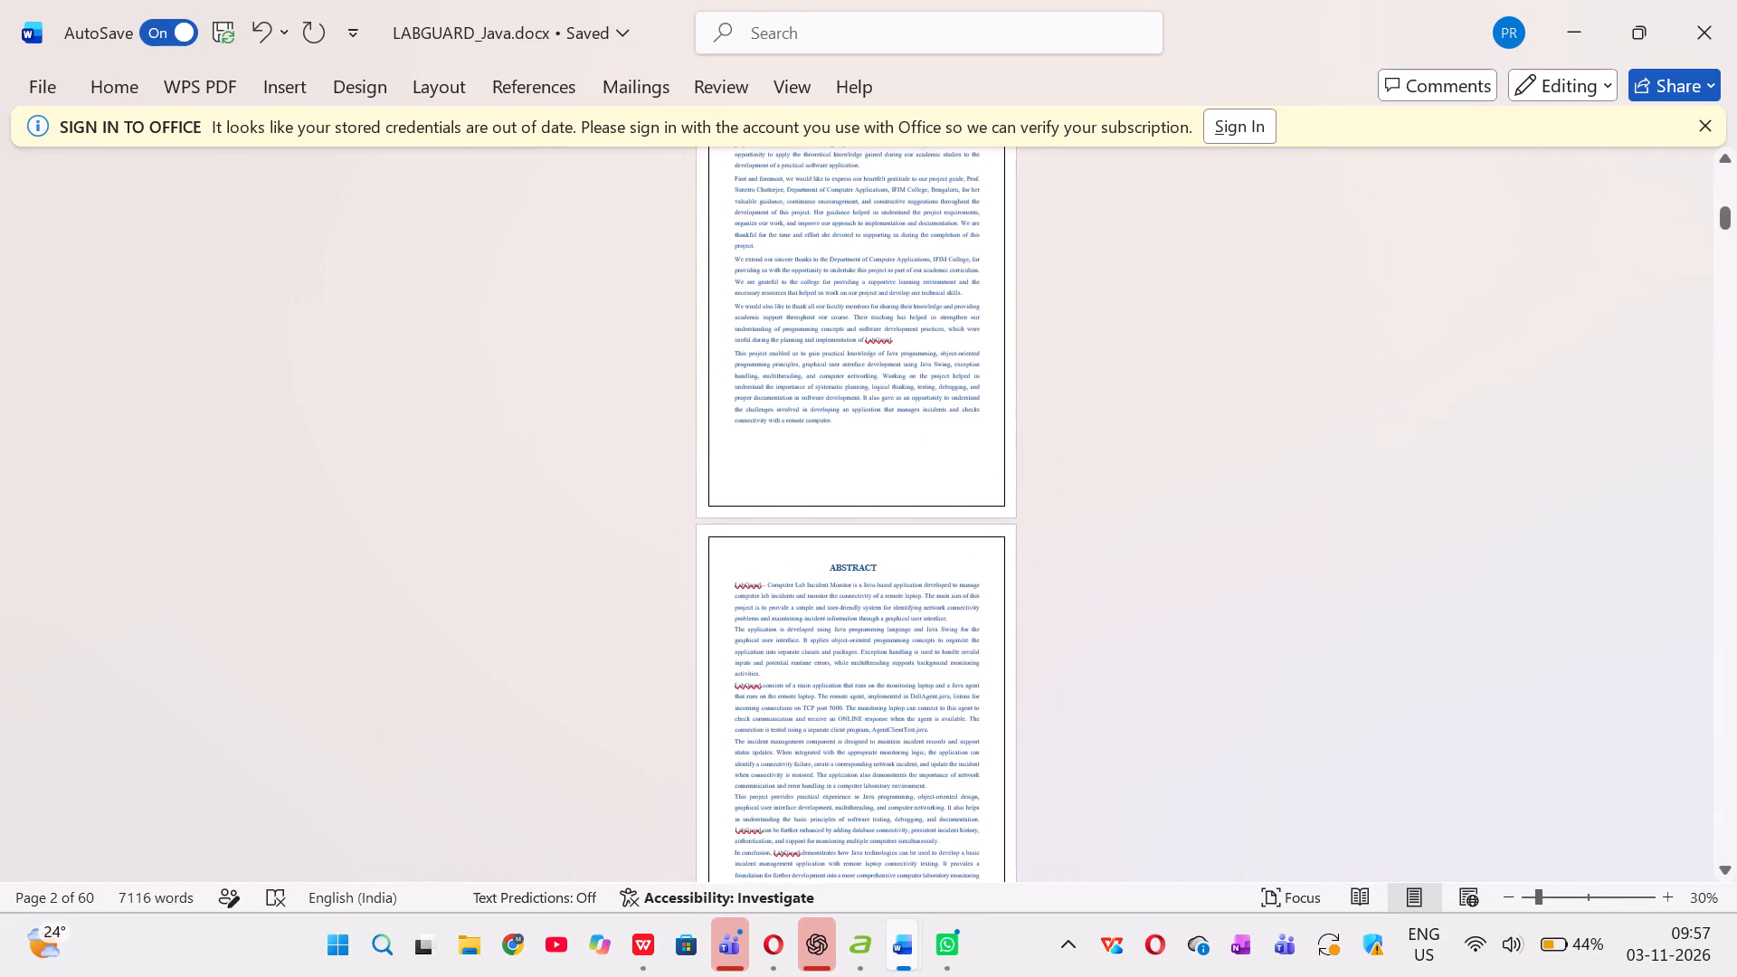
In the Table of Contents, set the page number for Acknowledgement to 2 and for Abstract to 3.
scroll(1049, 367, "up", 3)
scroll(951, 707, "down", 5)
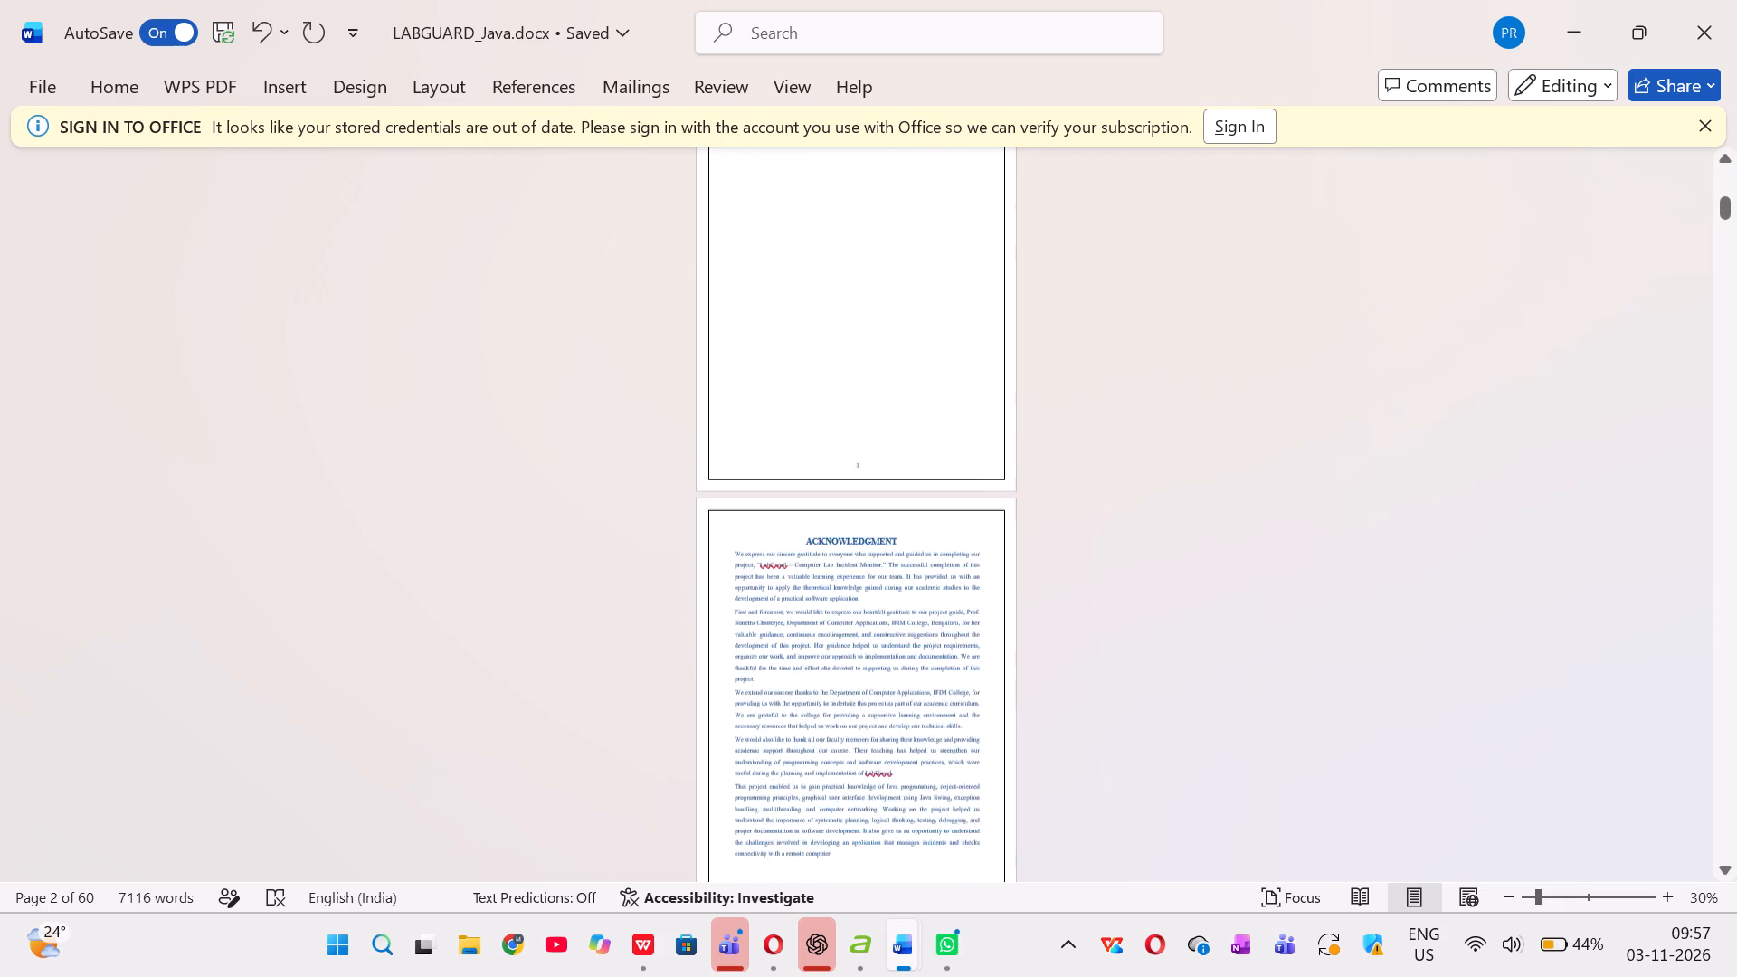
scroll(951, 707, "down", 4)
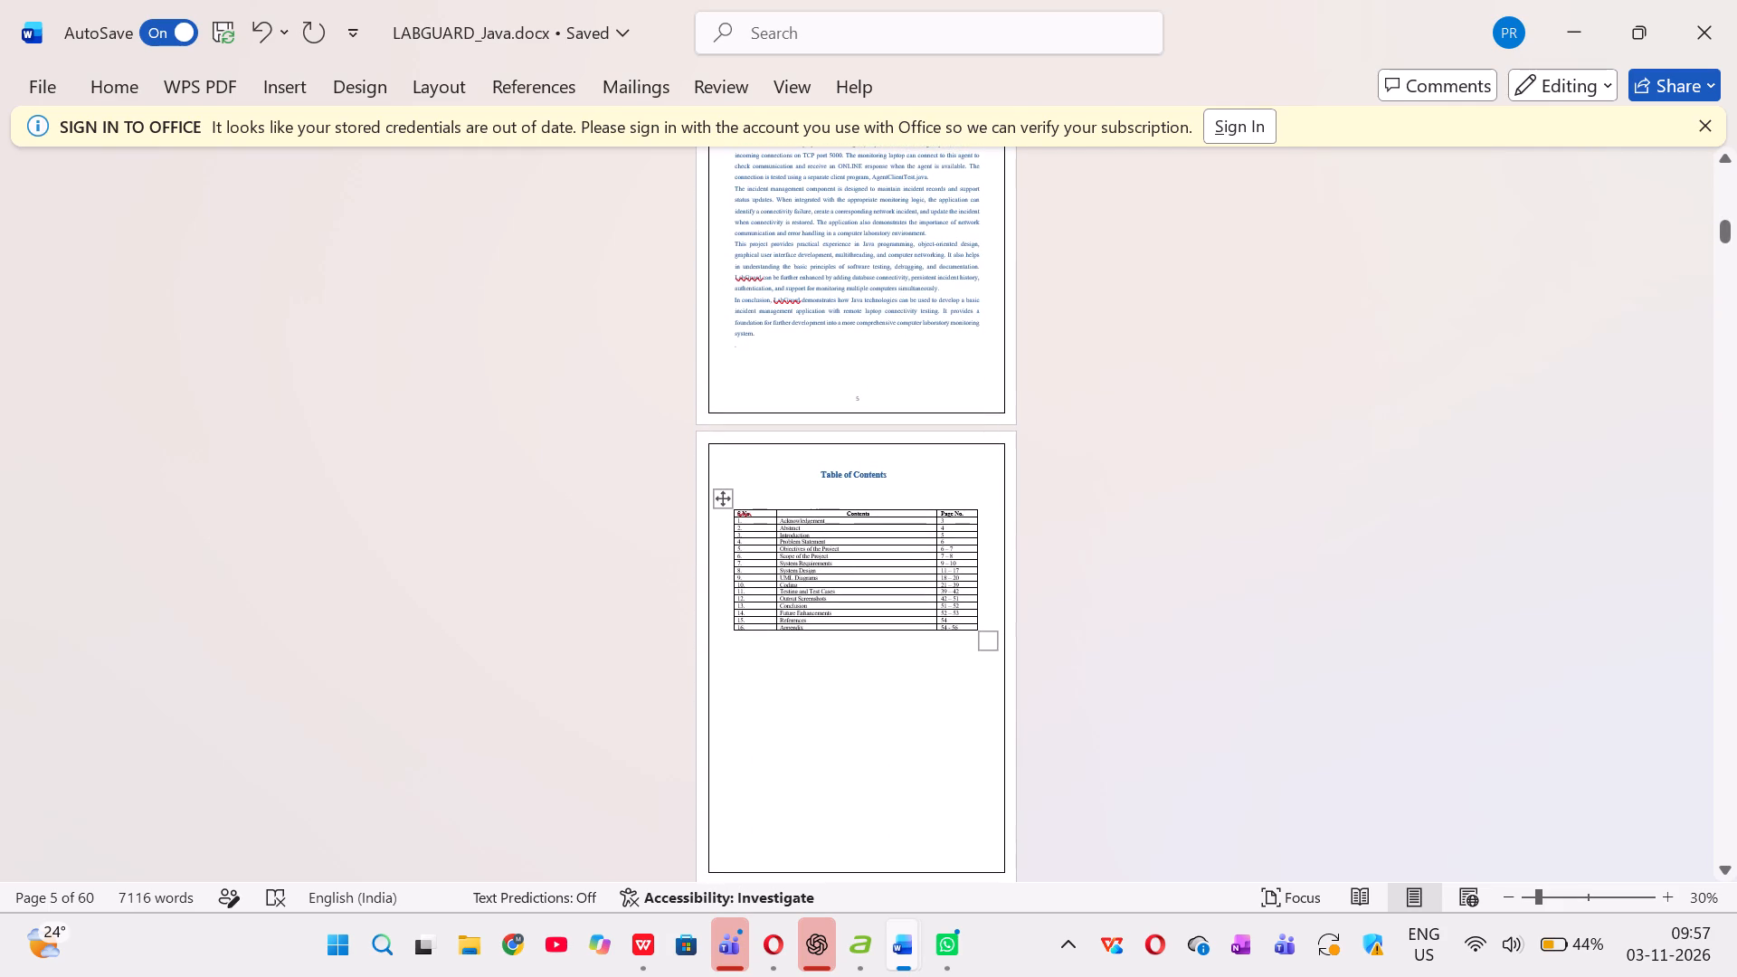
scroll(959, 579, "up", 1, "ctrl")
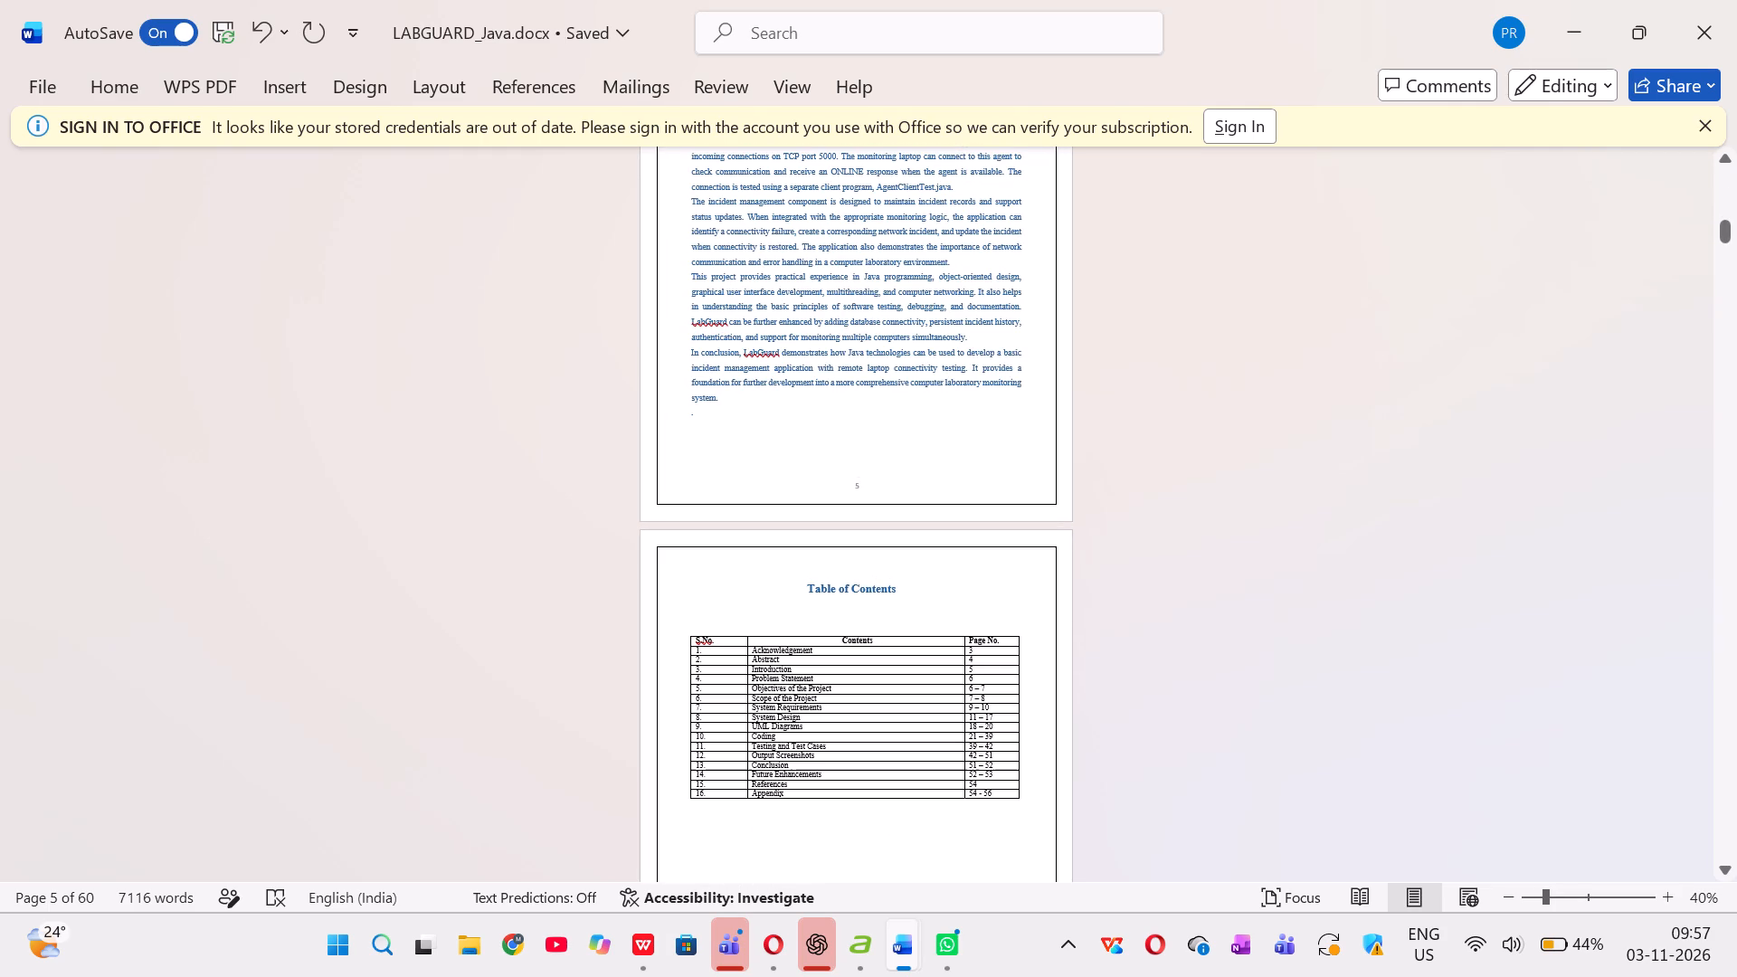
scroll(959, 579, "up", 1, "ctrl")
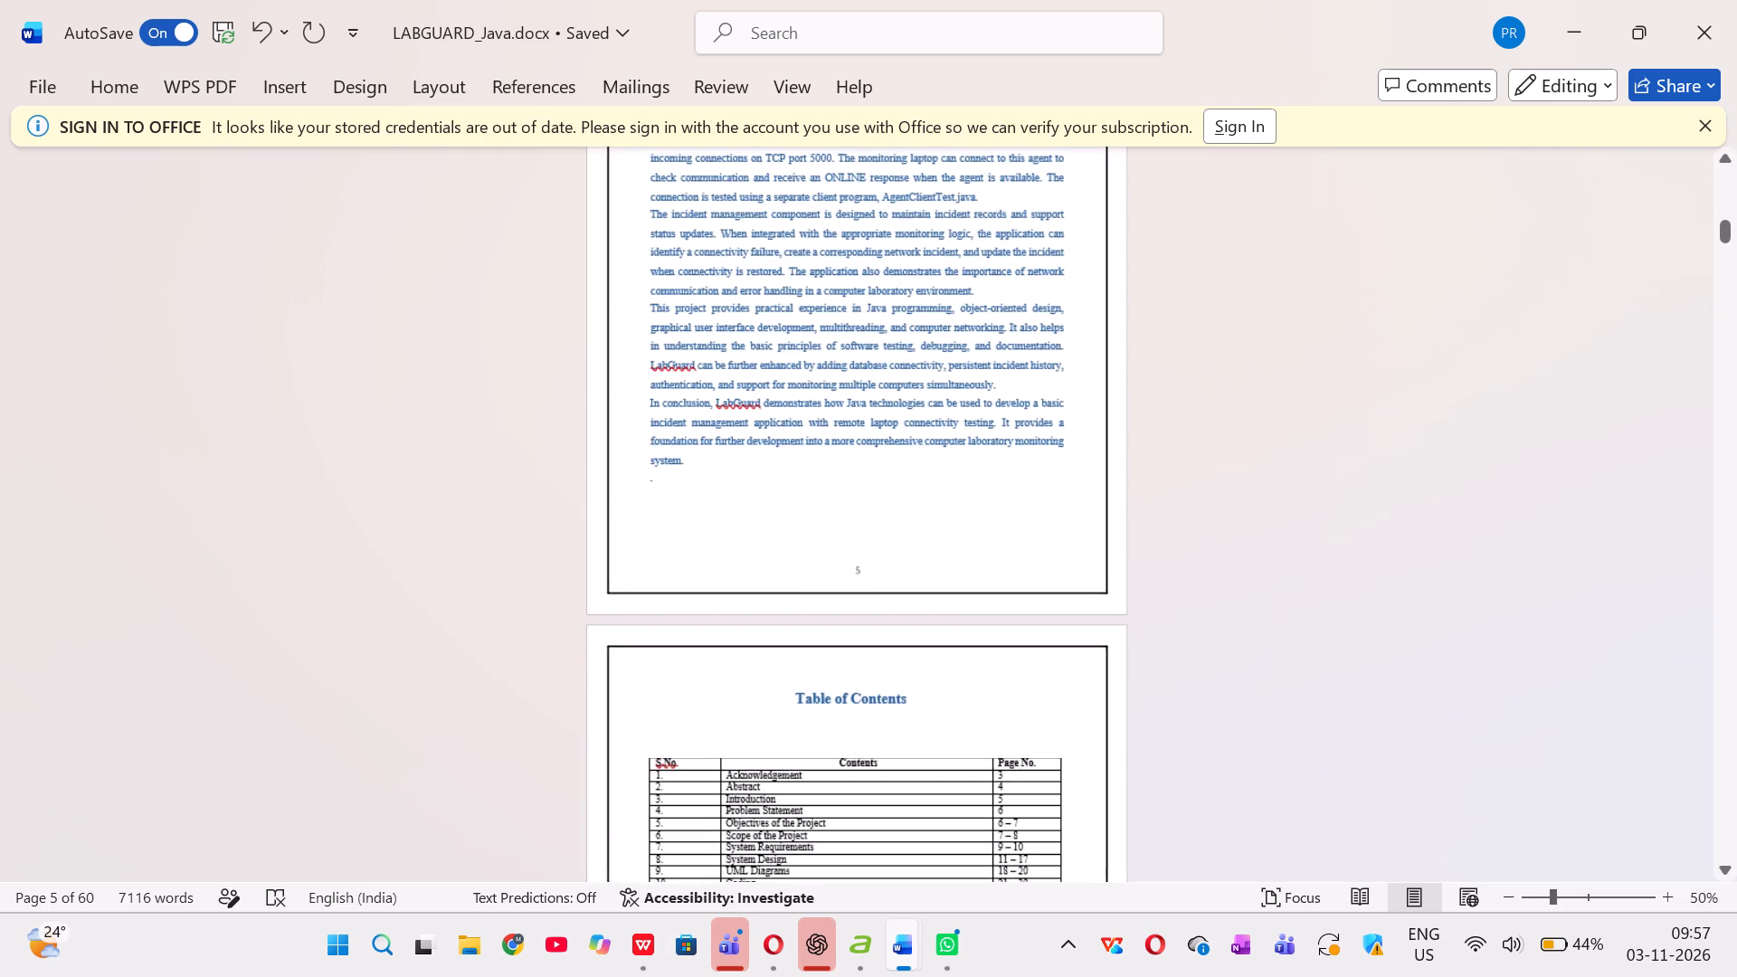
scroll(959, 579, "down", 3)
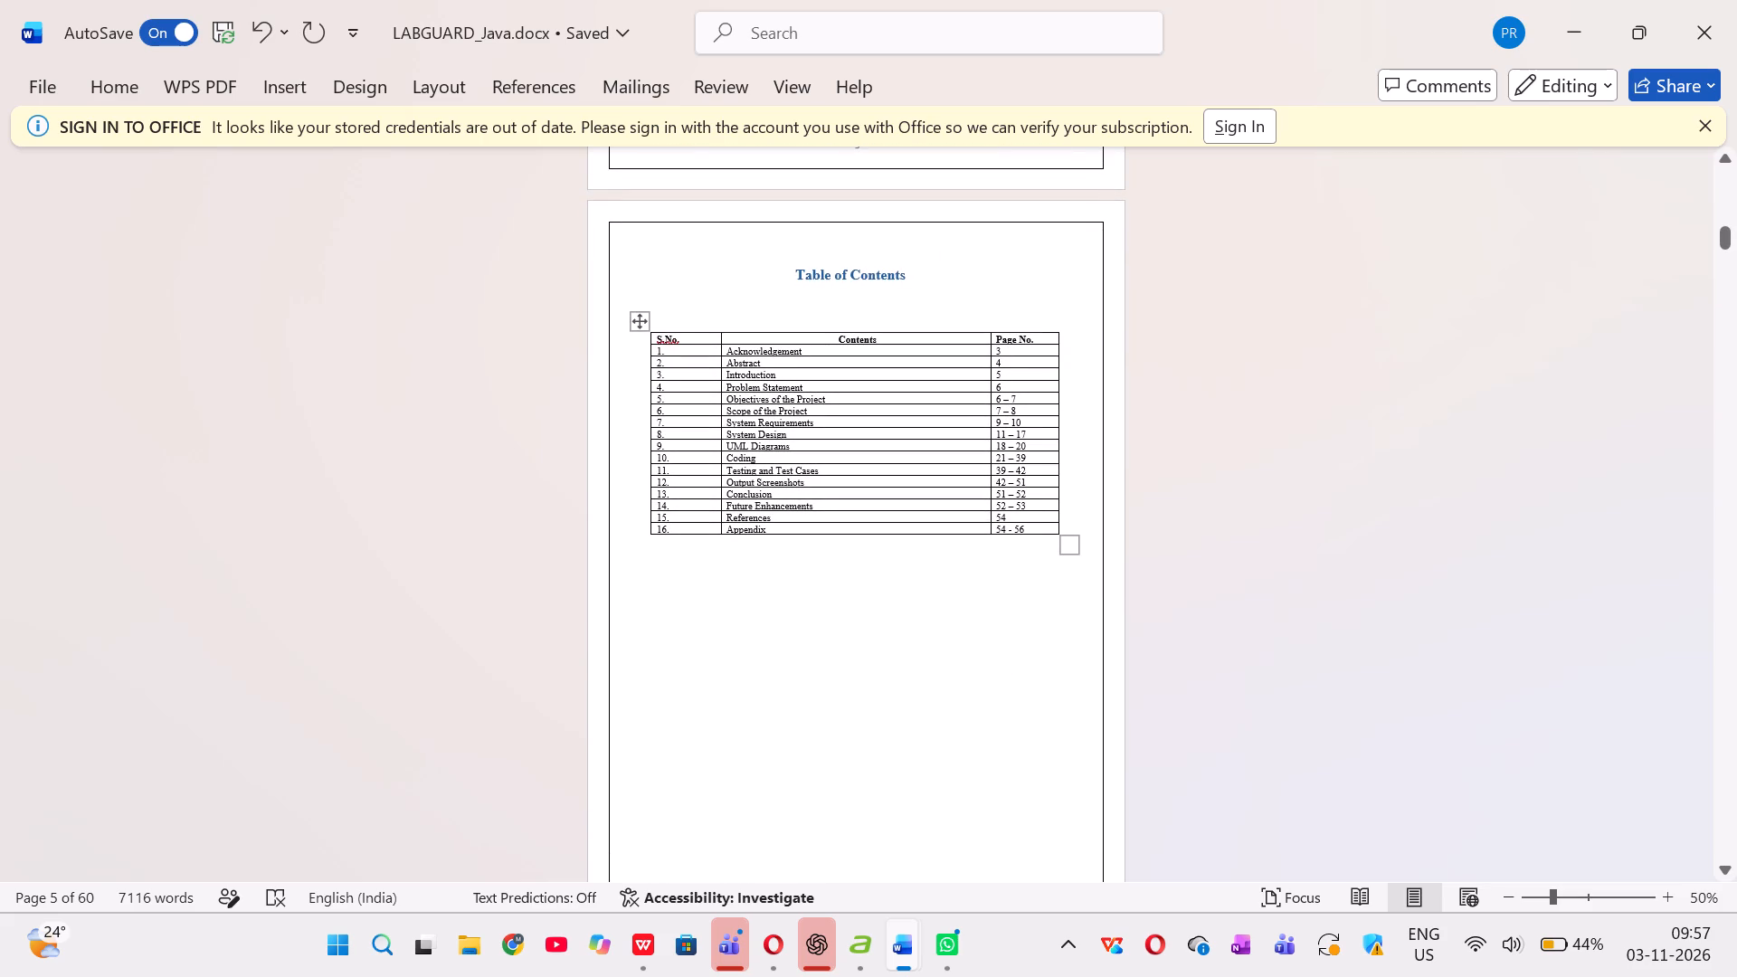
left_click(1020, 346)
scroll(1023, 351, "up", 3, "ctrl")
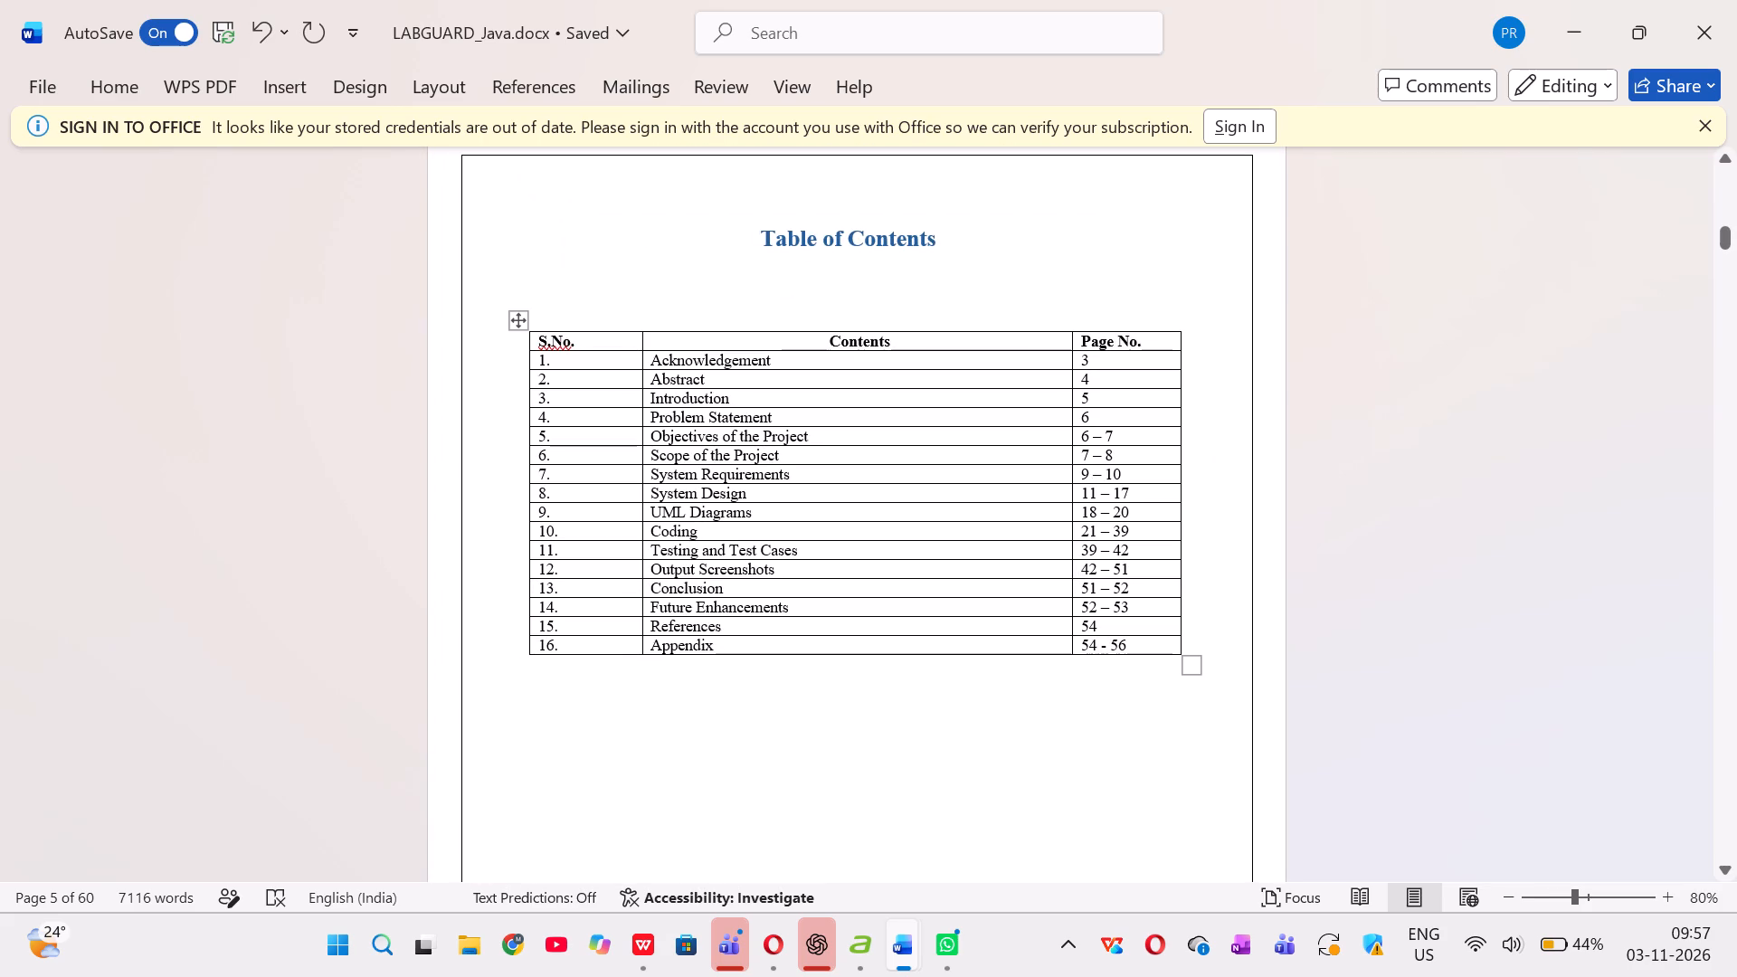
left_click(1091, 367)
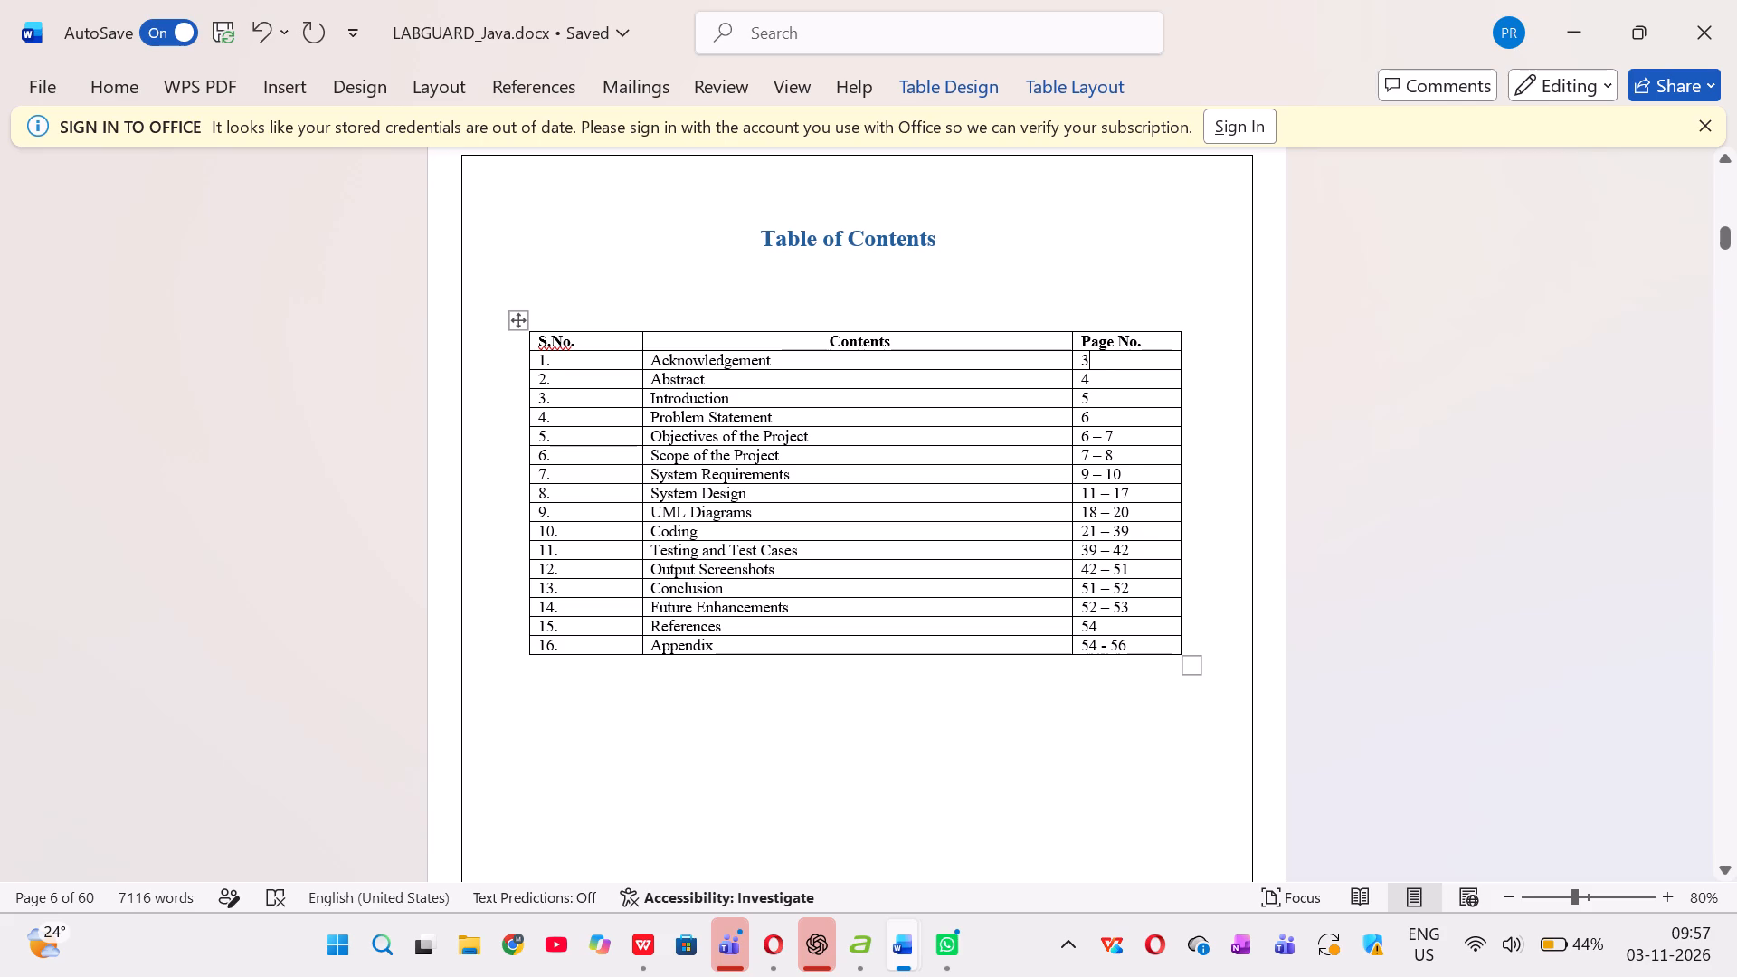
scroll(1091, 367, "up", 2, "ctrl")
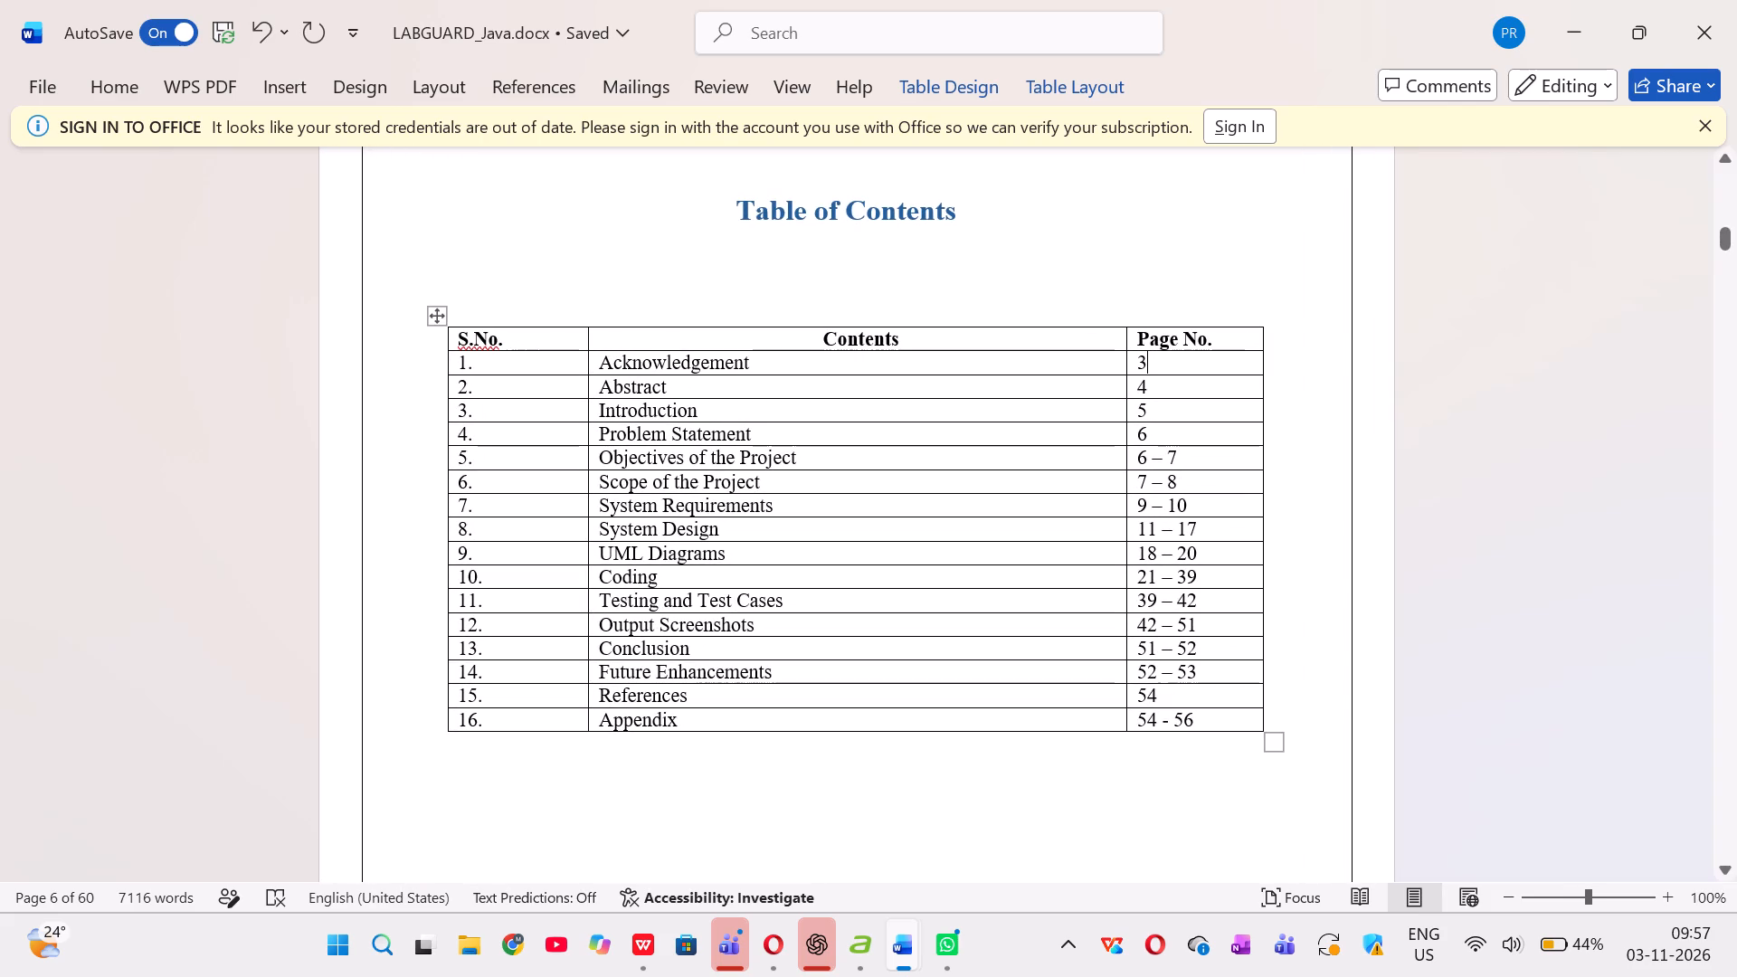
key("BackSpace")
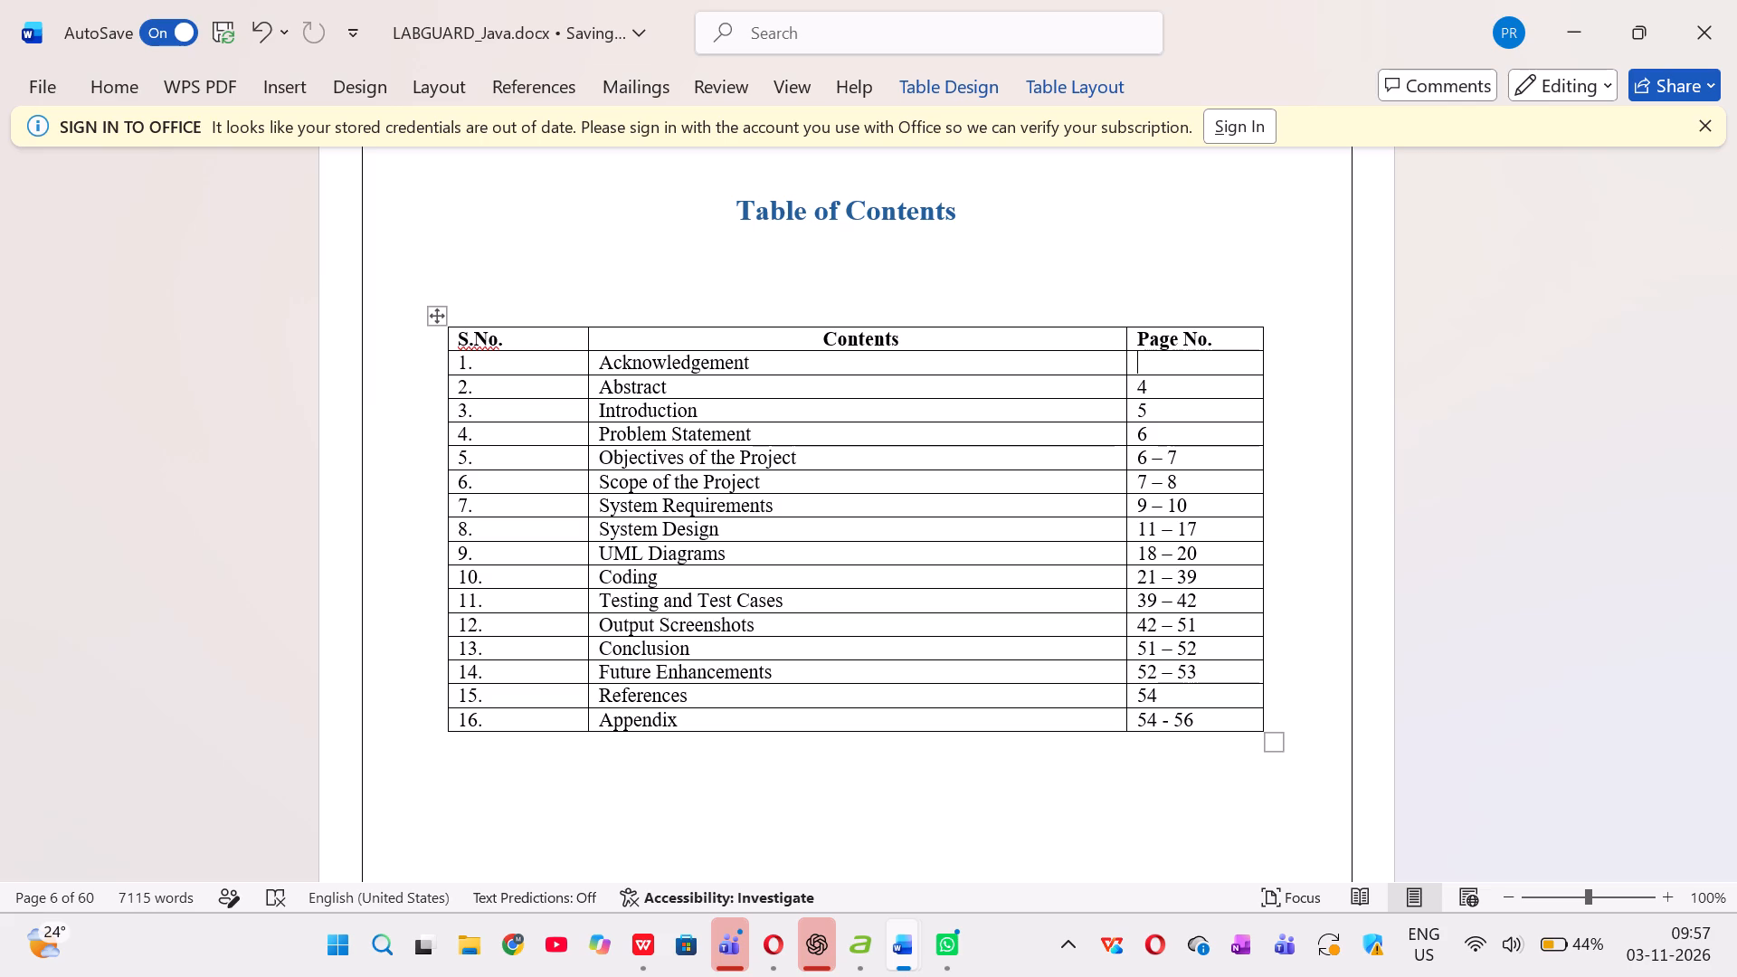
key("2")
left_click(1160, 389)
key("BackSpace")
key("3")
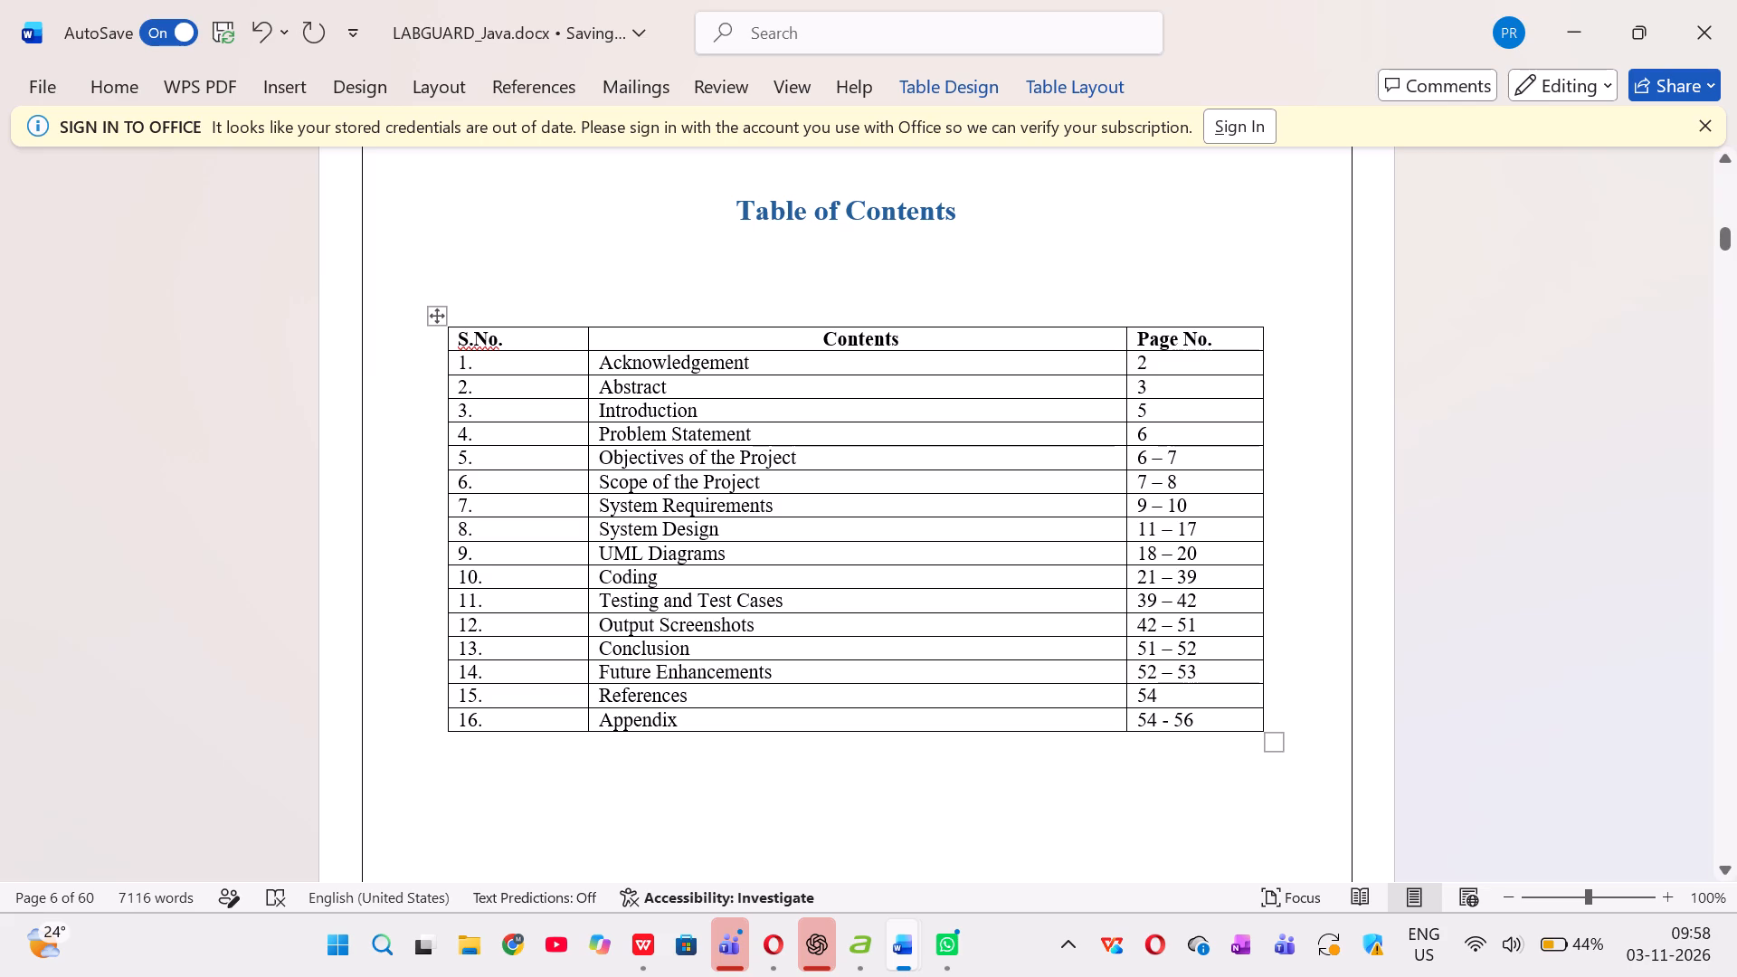
Correct the Table of Contents page numbers to 4 for Acknowledgement and 5 for Abstract, checking against the Acknowledgment page's footer.
left_click(1181, 365)
key("BackSpace")
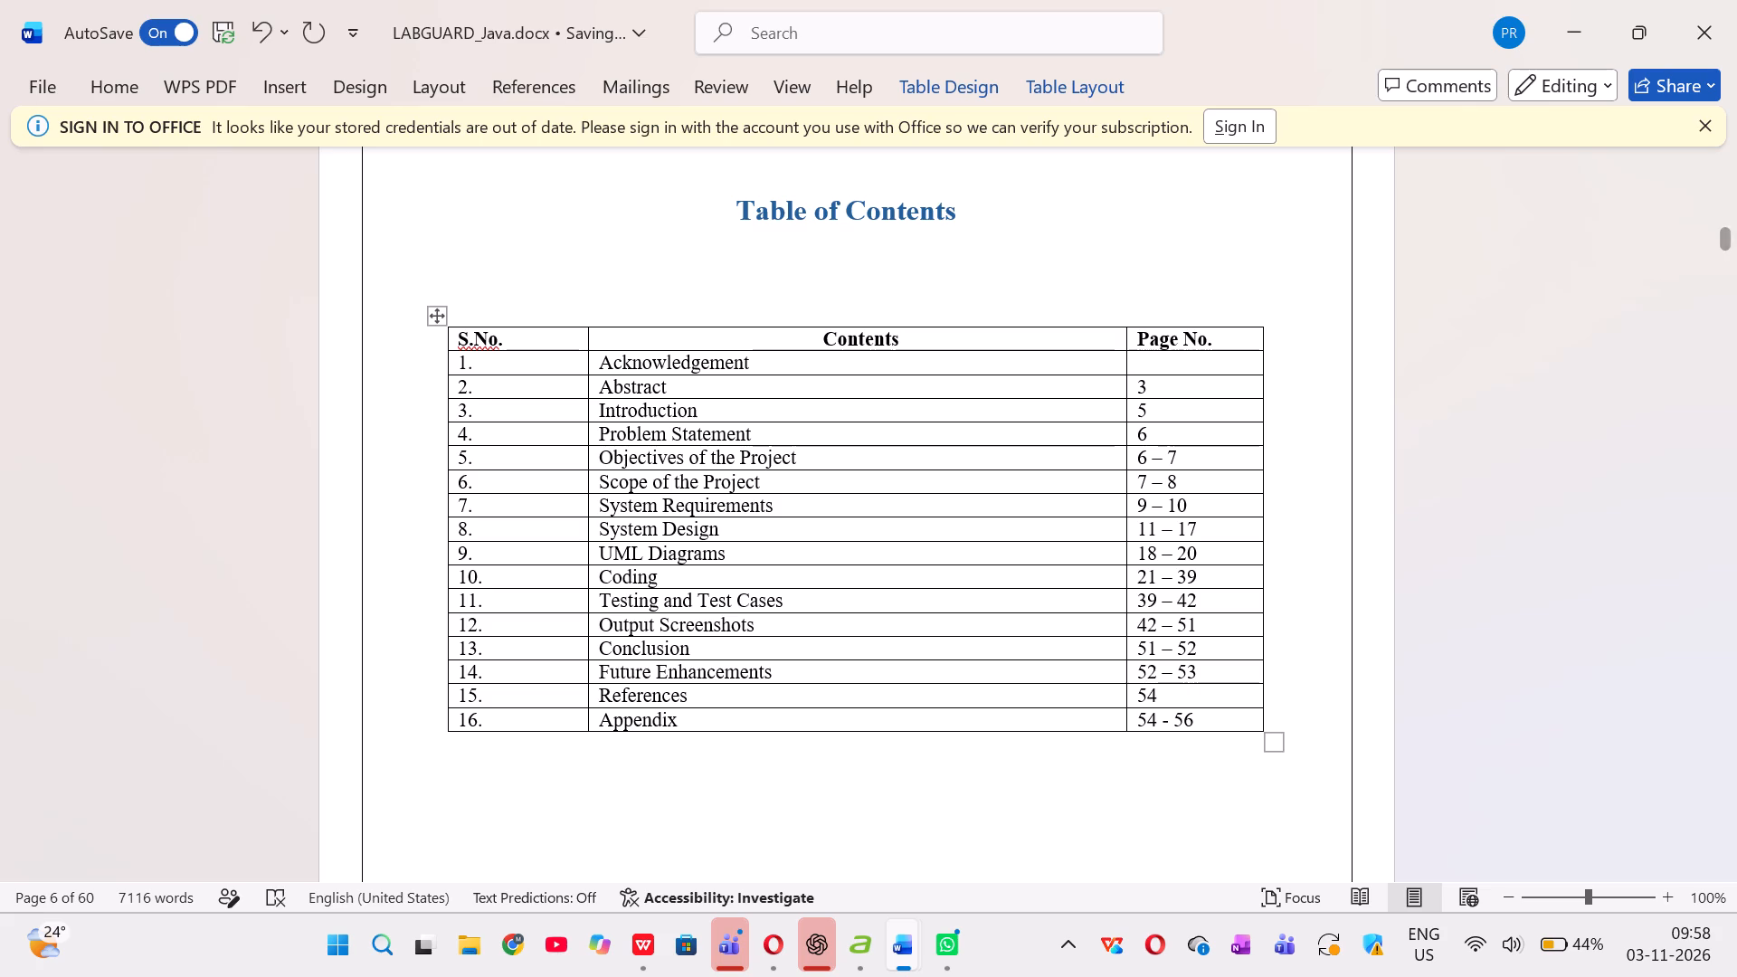
key("4")
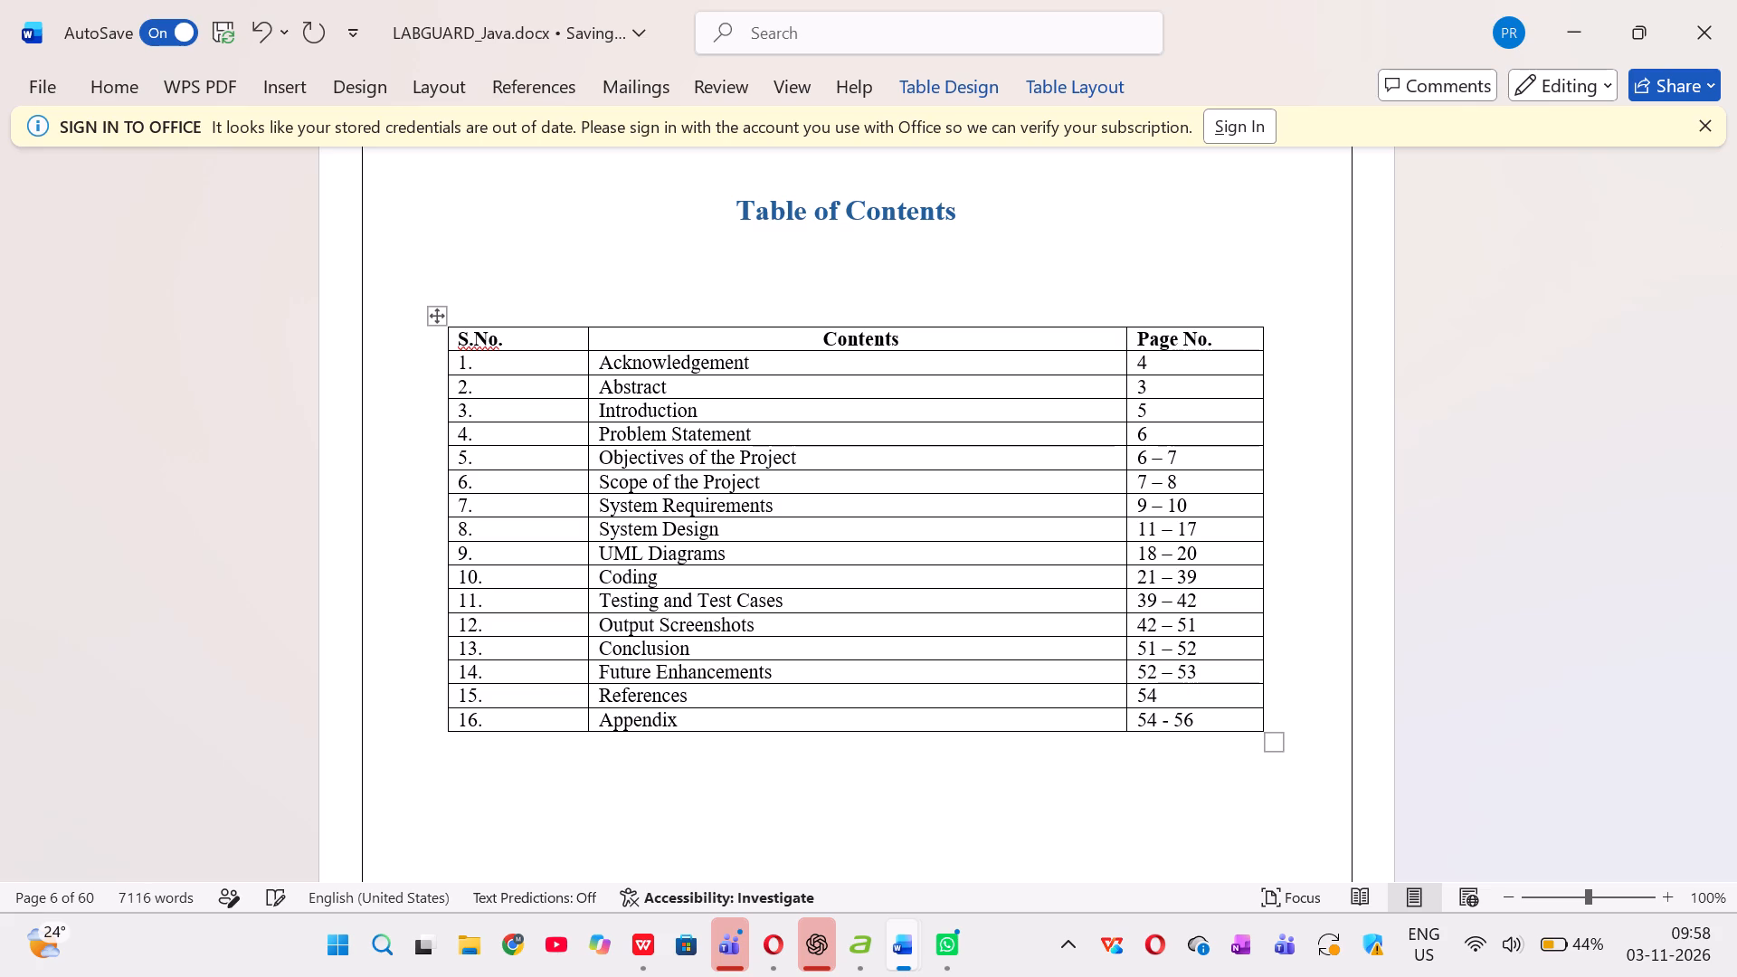
scroll(1029, 210, "up", 8)
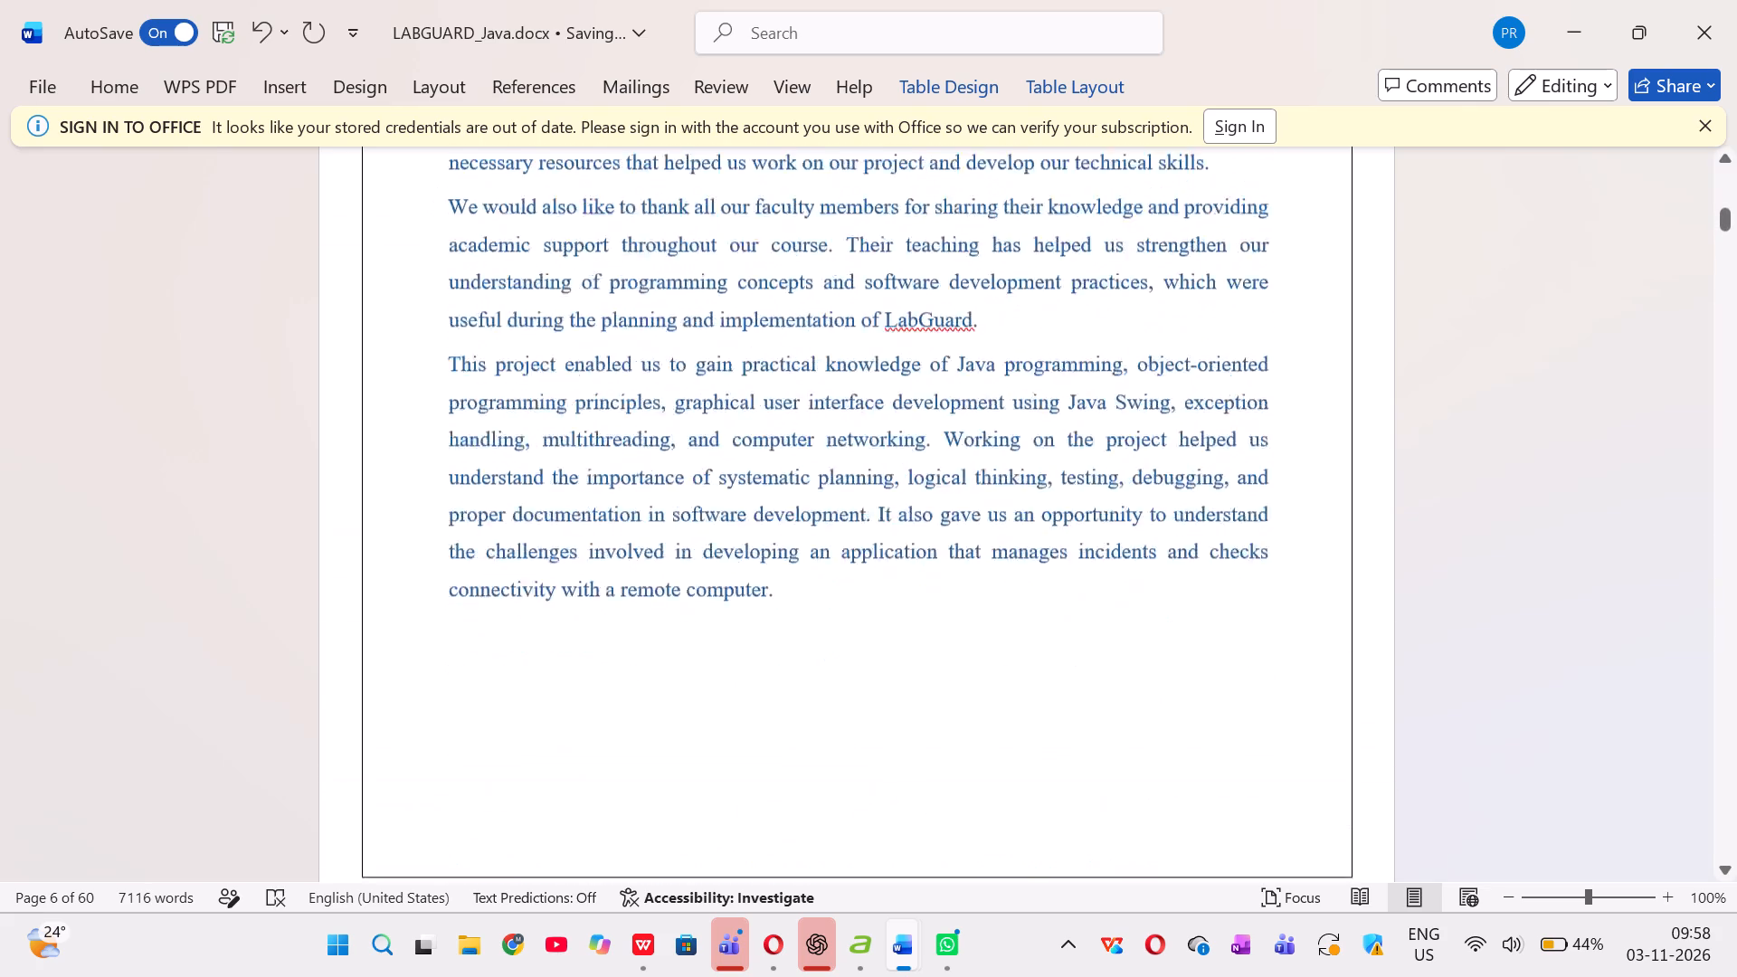
scroll(1029, 210, "up", 8)
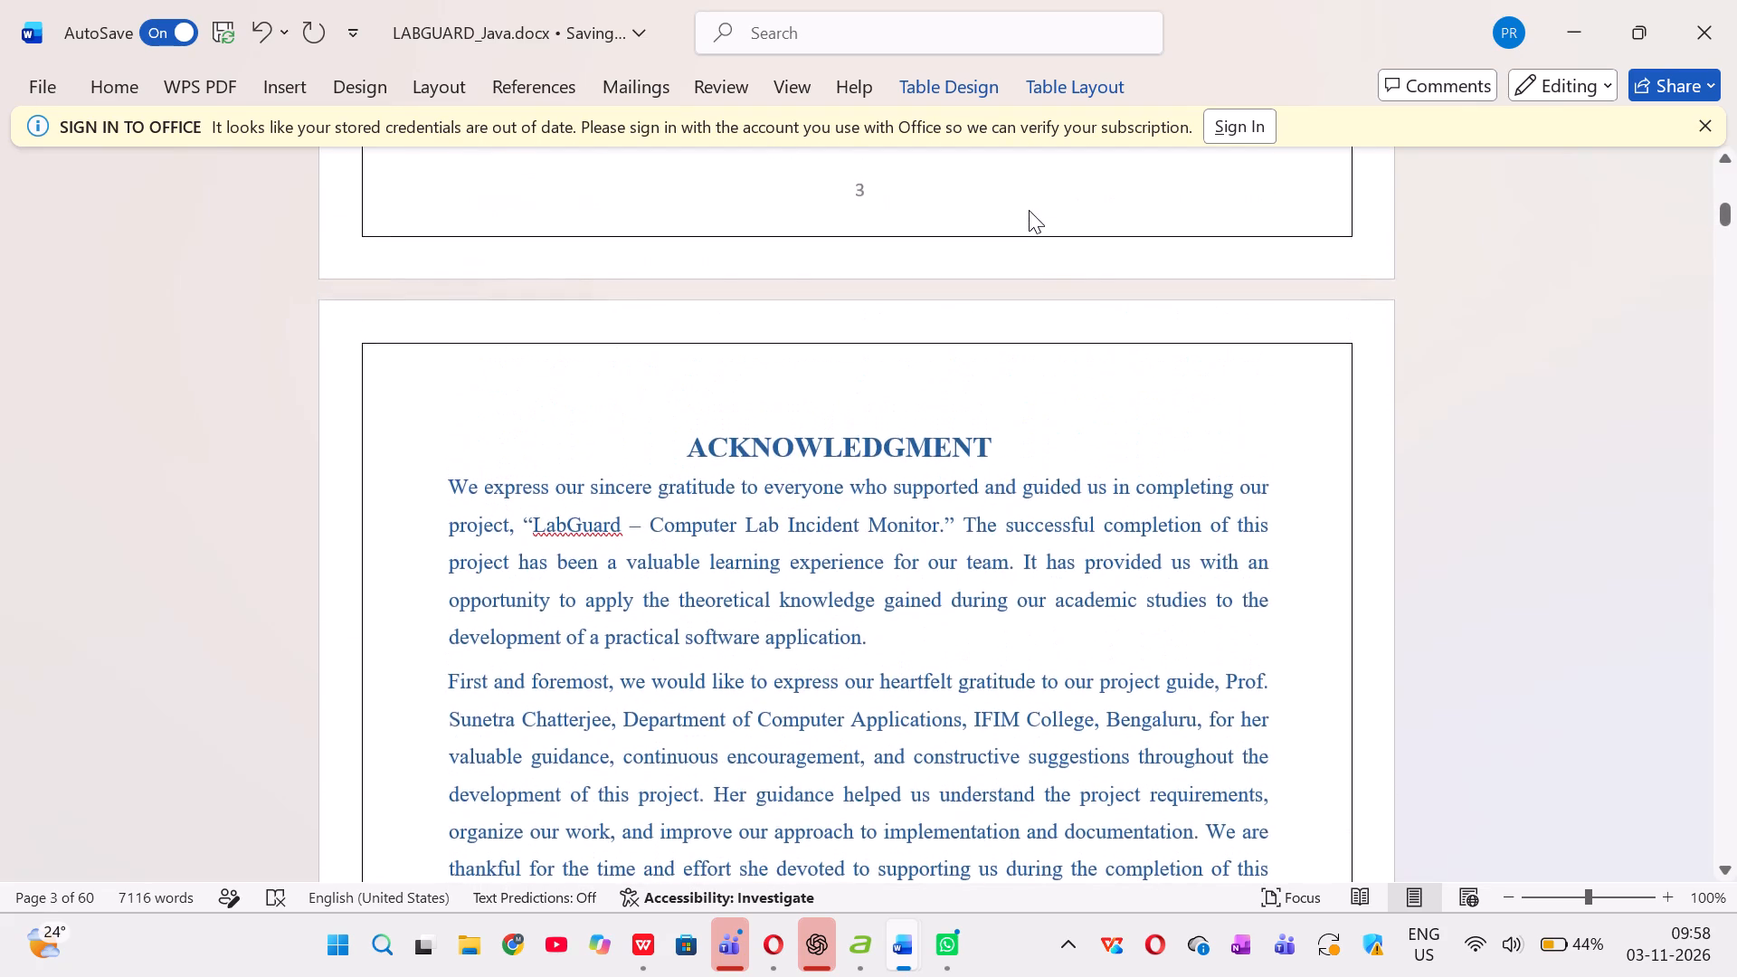
scroll(1029, 210, "down", 7)
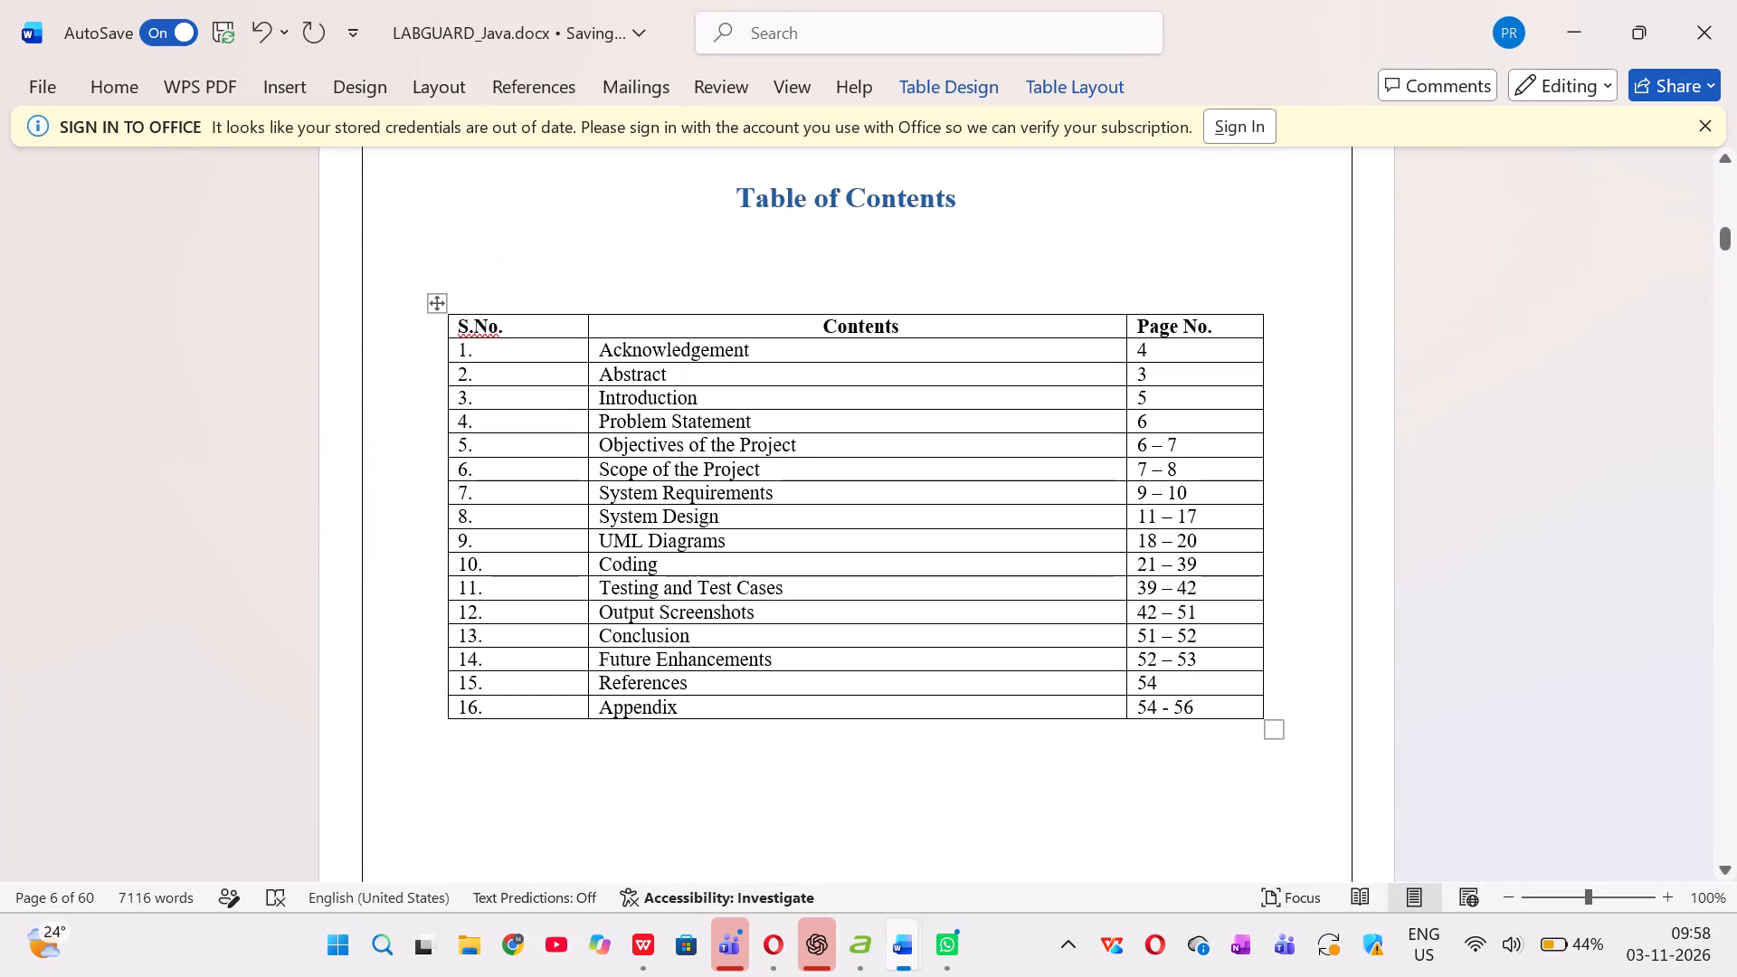
left_click(1163, 380)
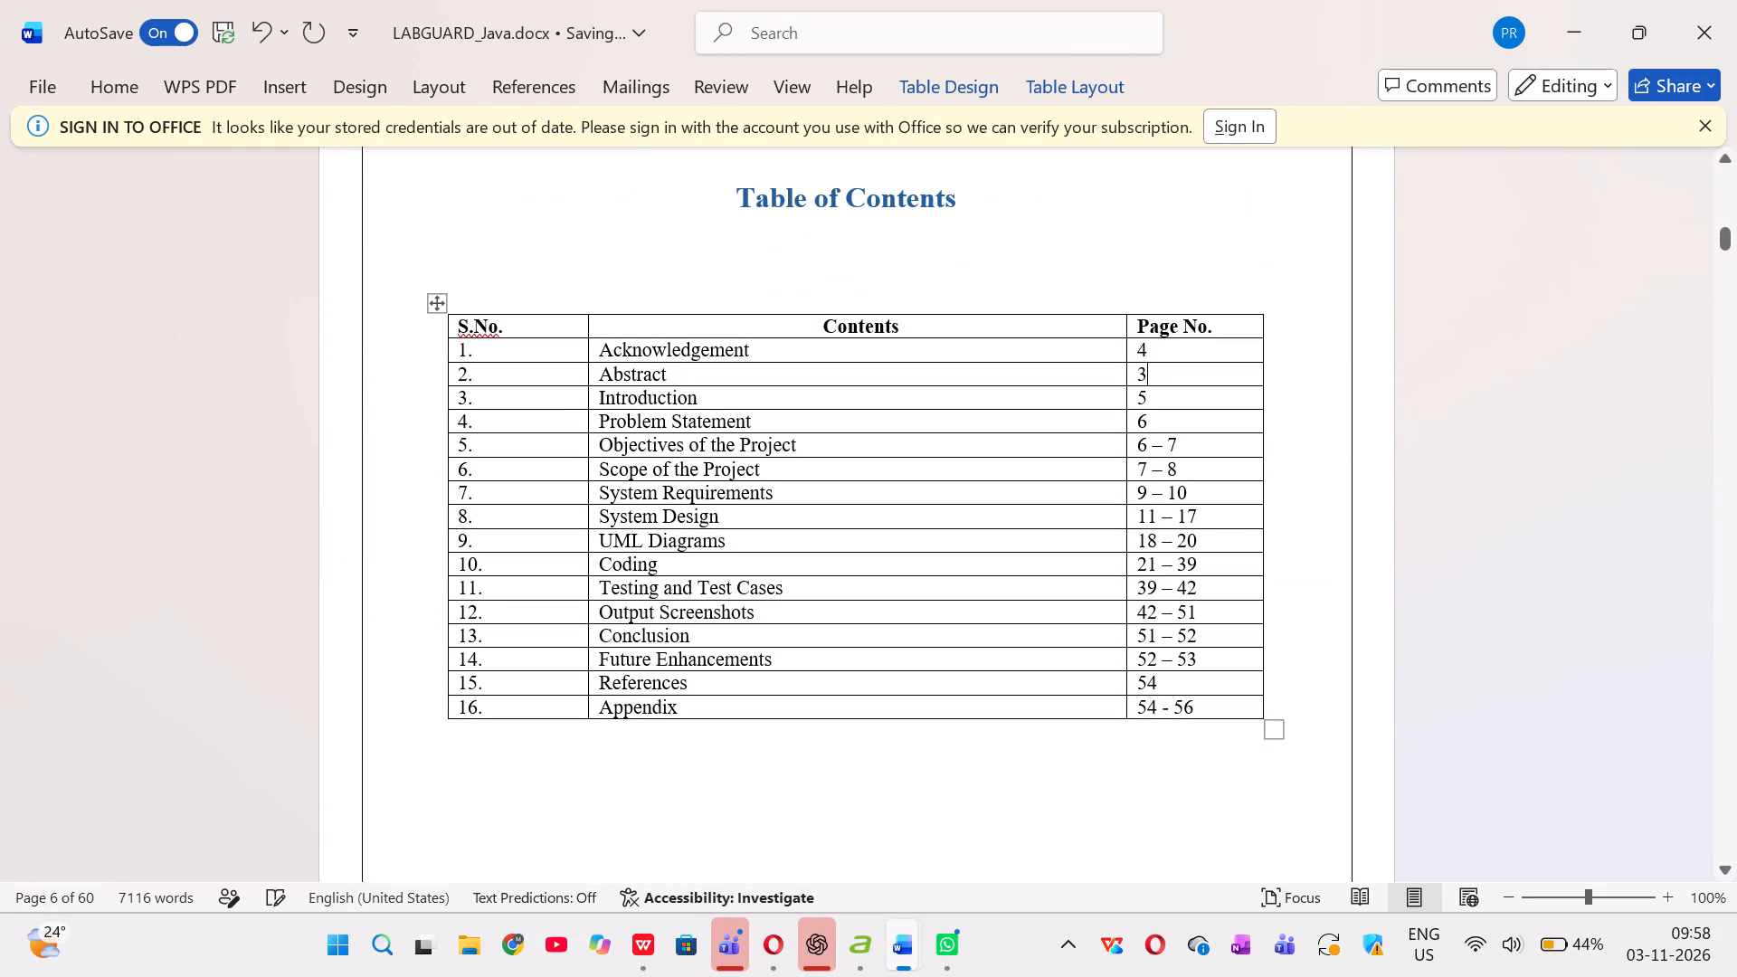
key("BackSpace")
key("5")
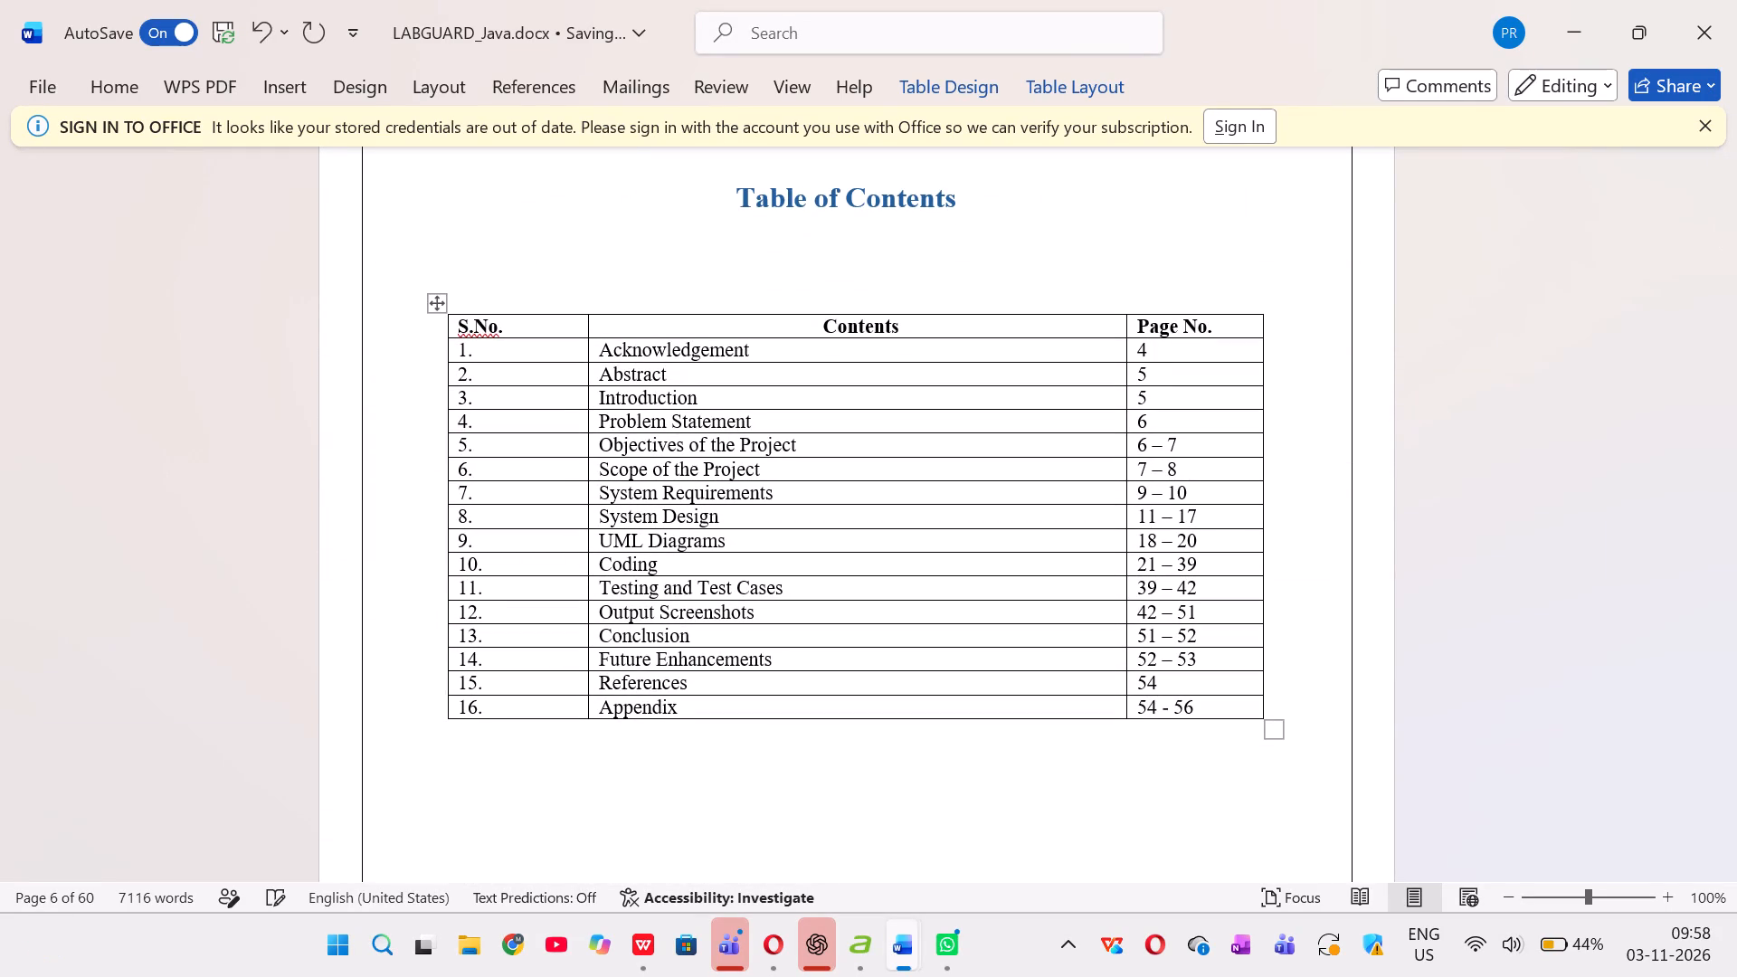
Set the Table of Contents page numbers for Introduction to 7 and for Problem Statement to 8.
left_click(1183, 396)
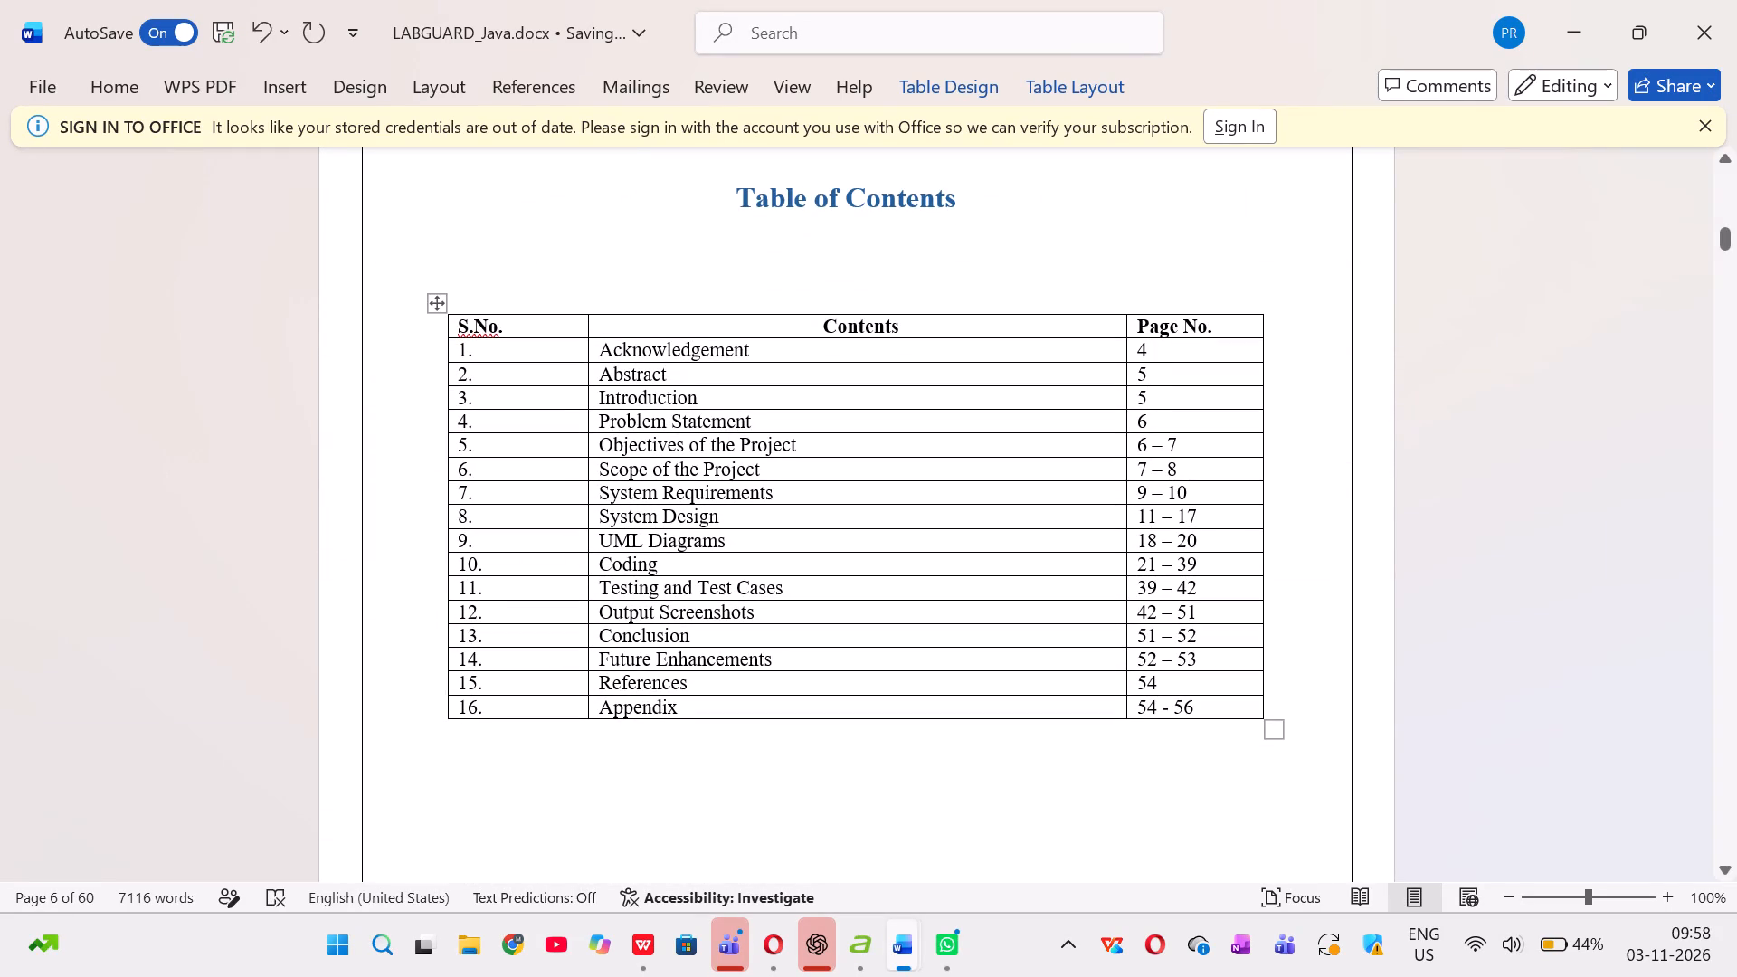
key("BackSpace")
key("7")
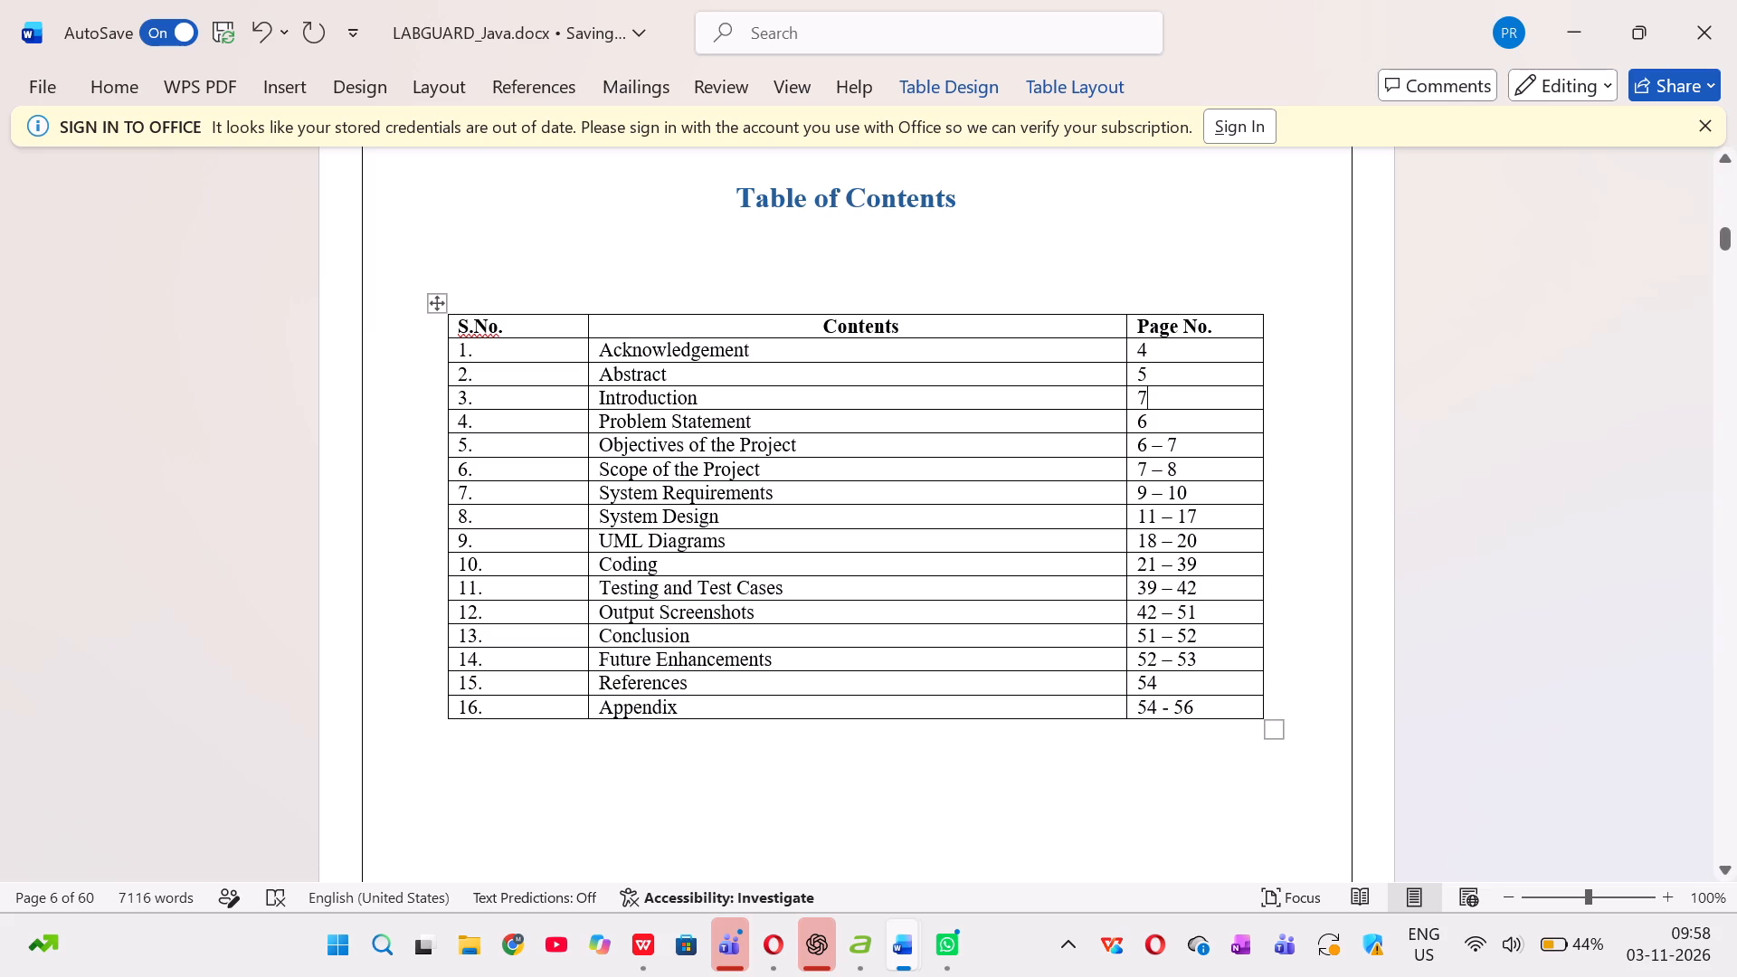
left_click(1166, 421)
key("BackSpace")
key("8")
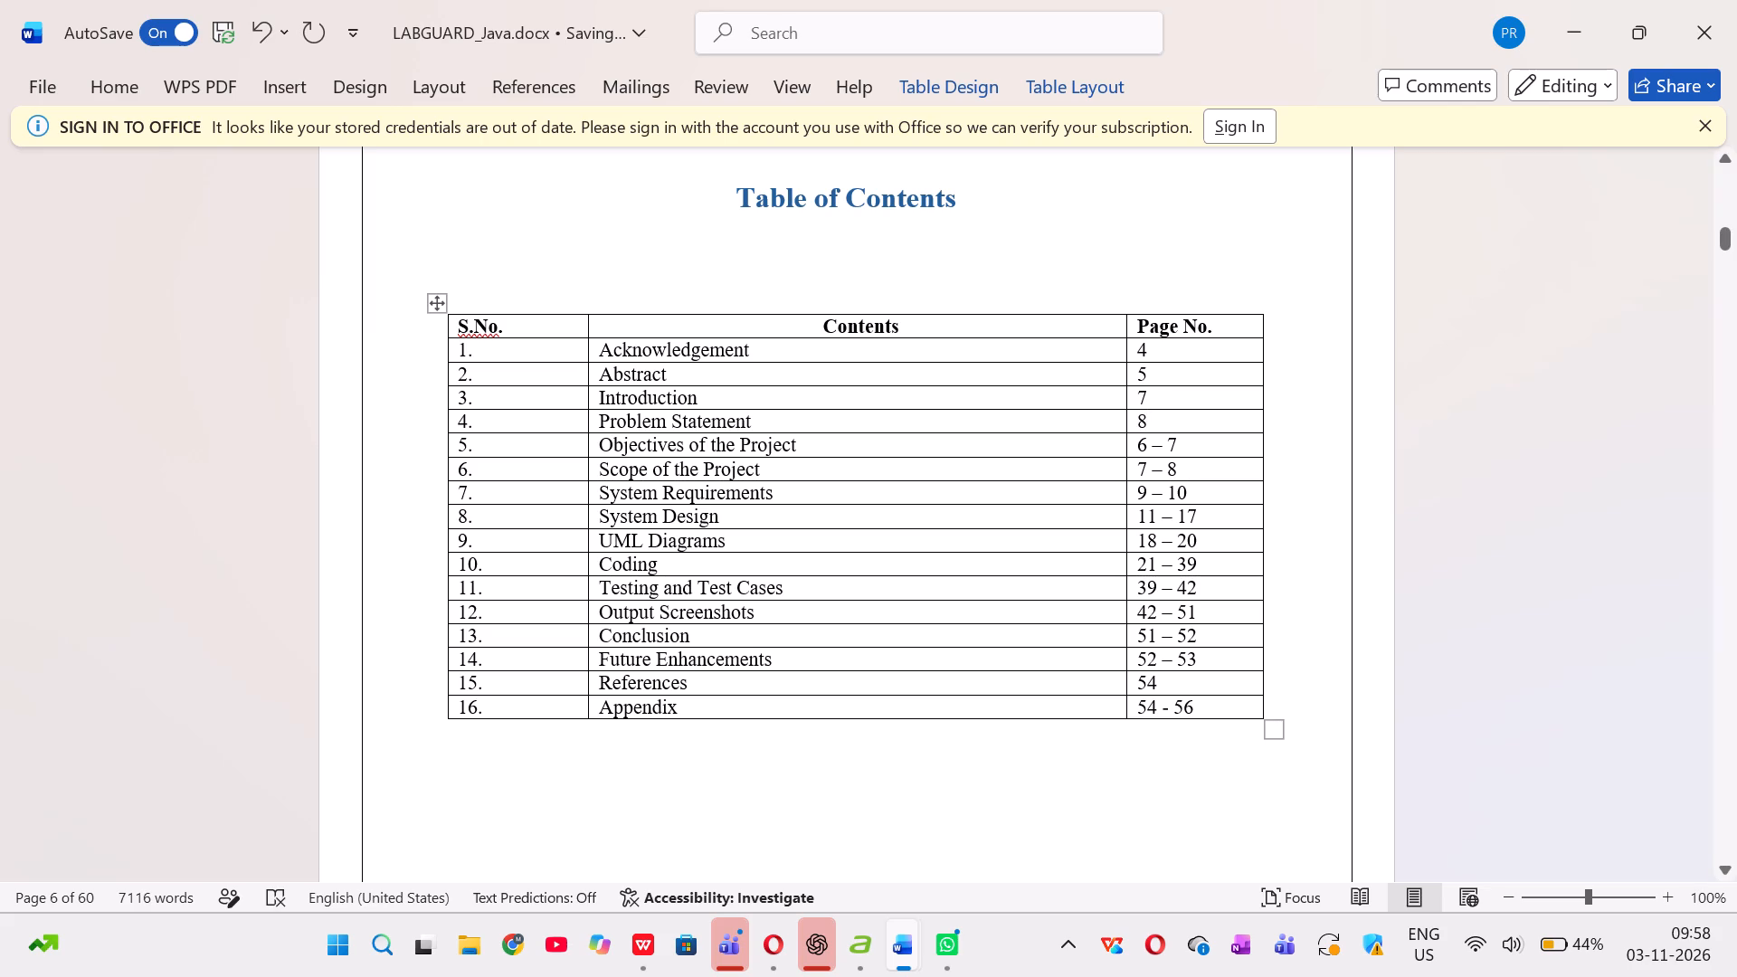
Replace the page range for Objectives of the Project in the Table of Contents with 8 - 9.
left_click(1180, 449)
key("Left")
key("Left")
key("Left")
key("BackSpace")
key("BackSpace")
key("Right")
key("Right")
key("Right")
key("BackSpace")
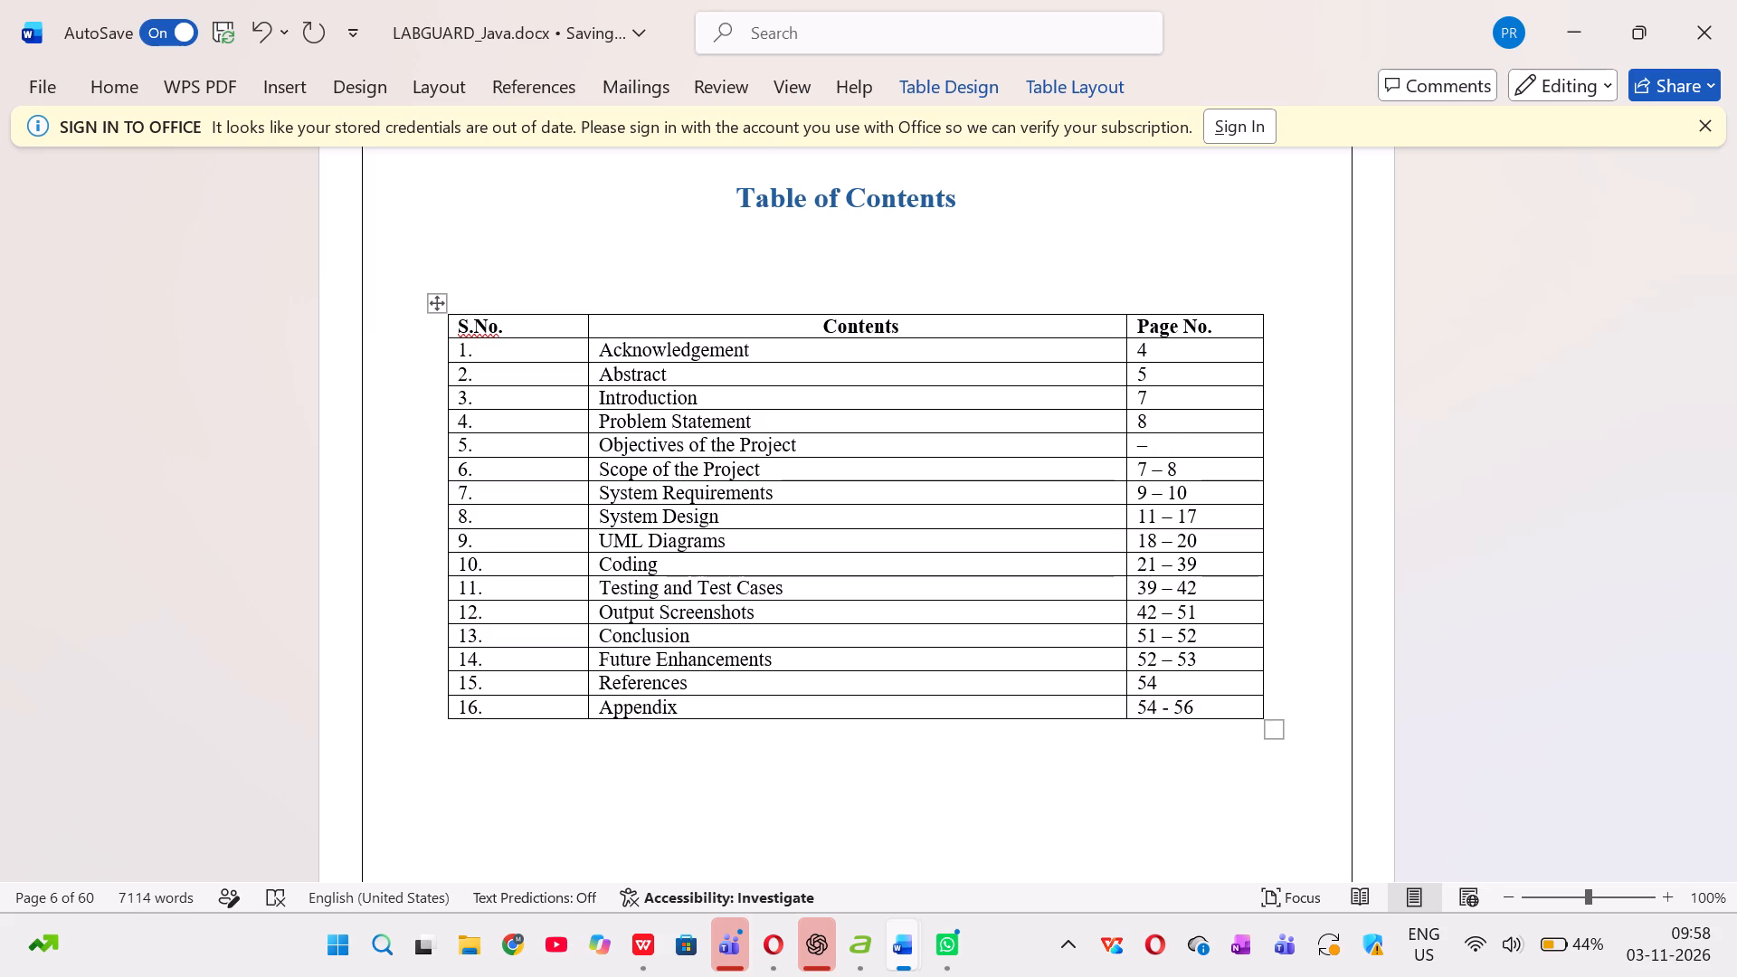
key("BackSpace")
key("BackSpace")
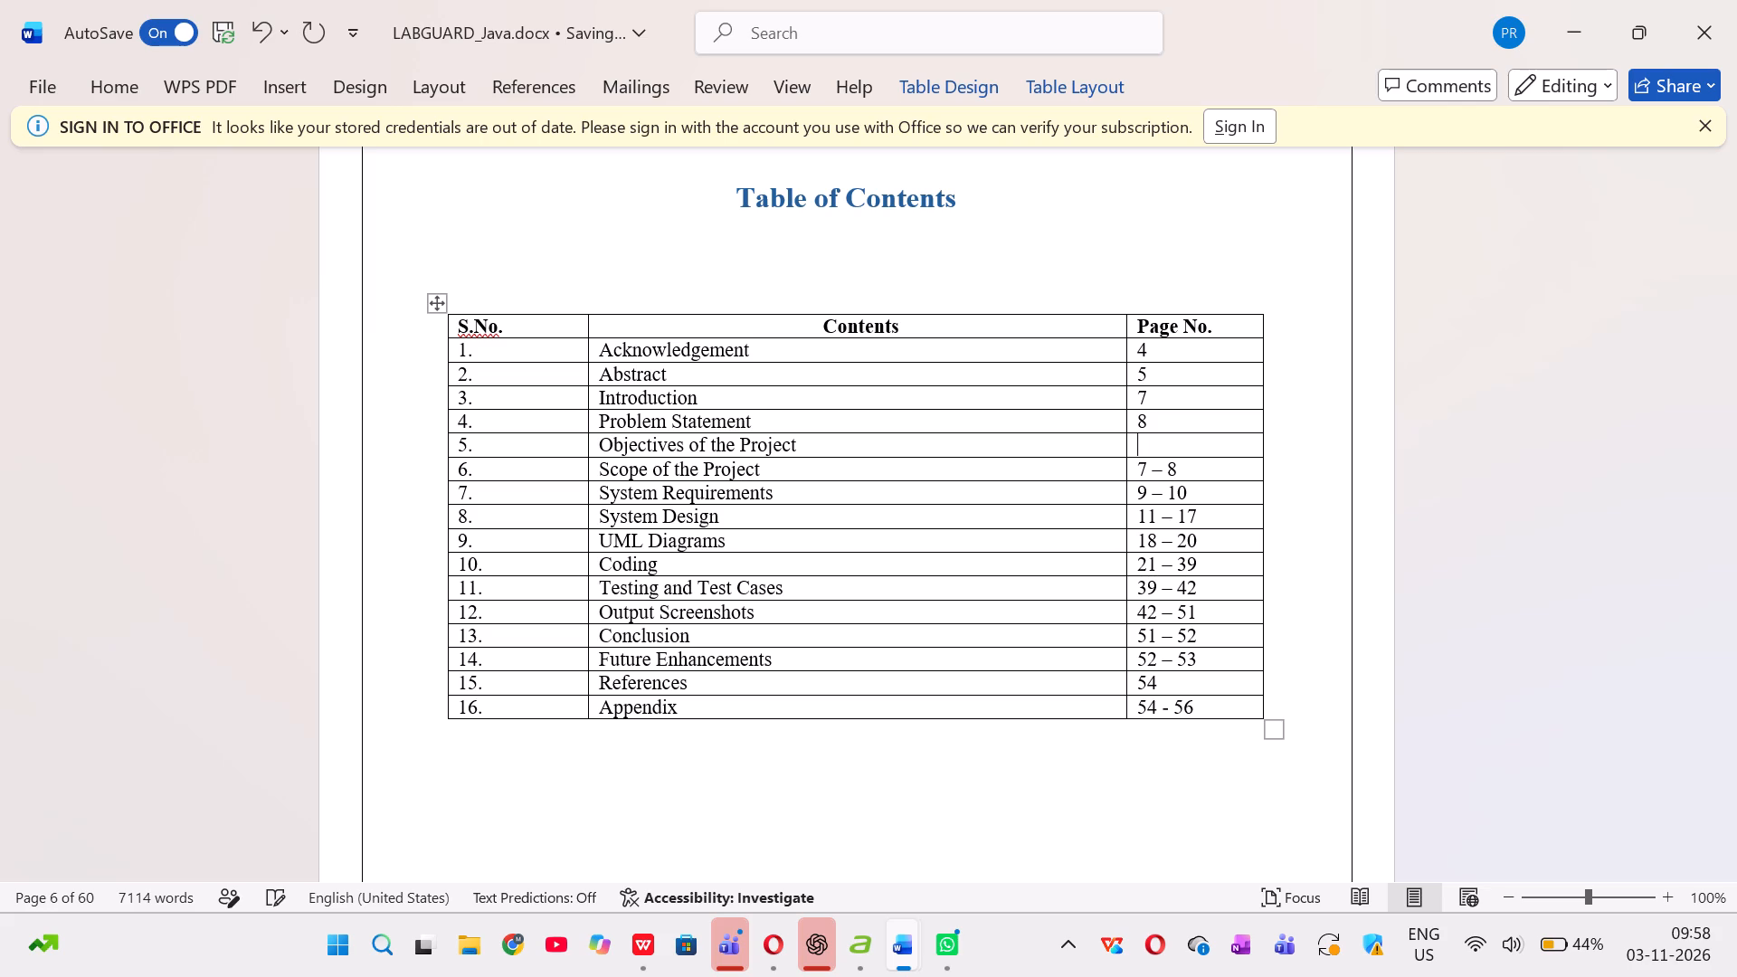
type("8_")
key("BackSpace")
key("BackSpace")
type("8")
key("space")
key("minus")
key("space")
scroll(1180, 449, "down", 3)
key("9")
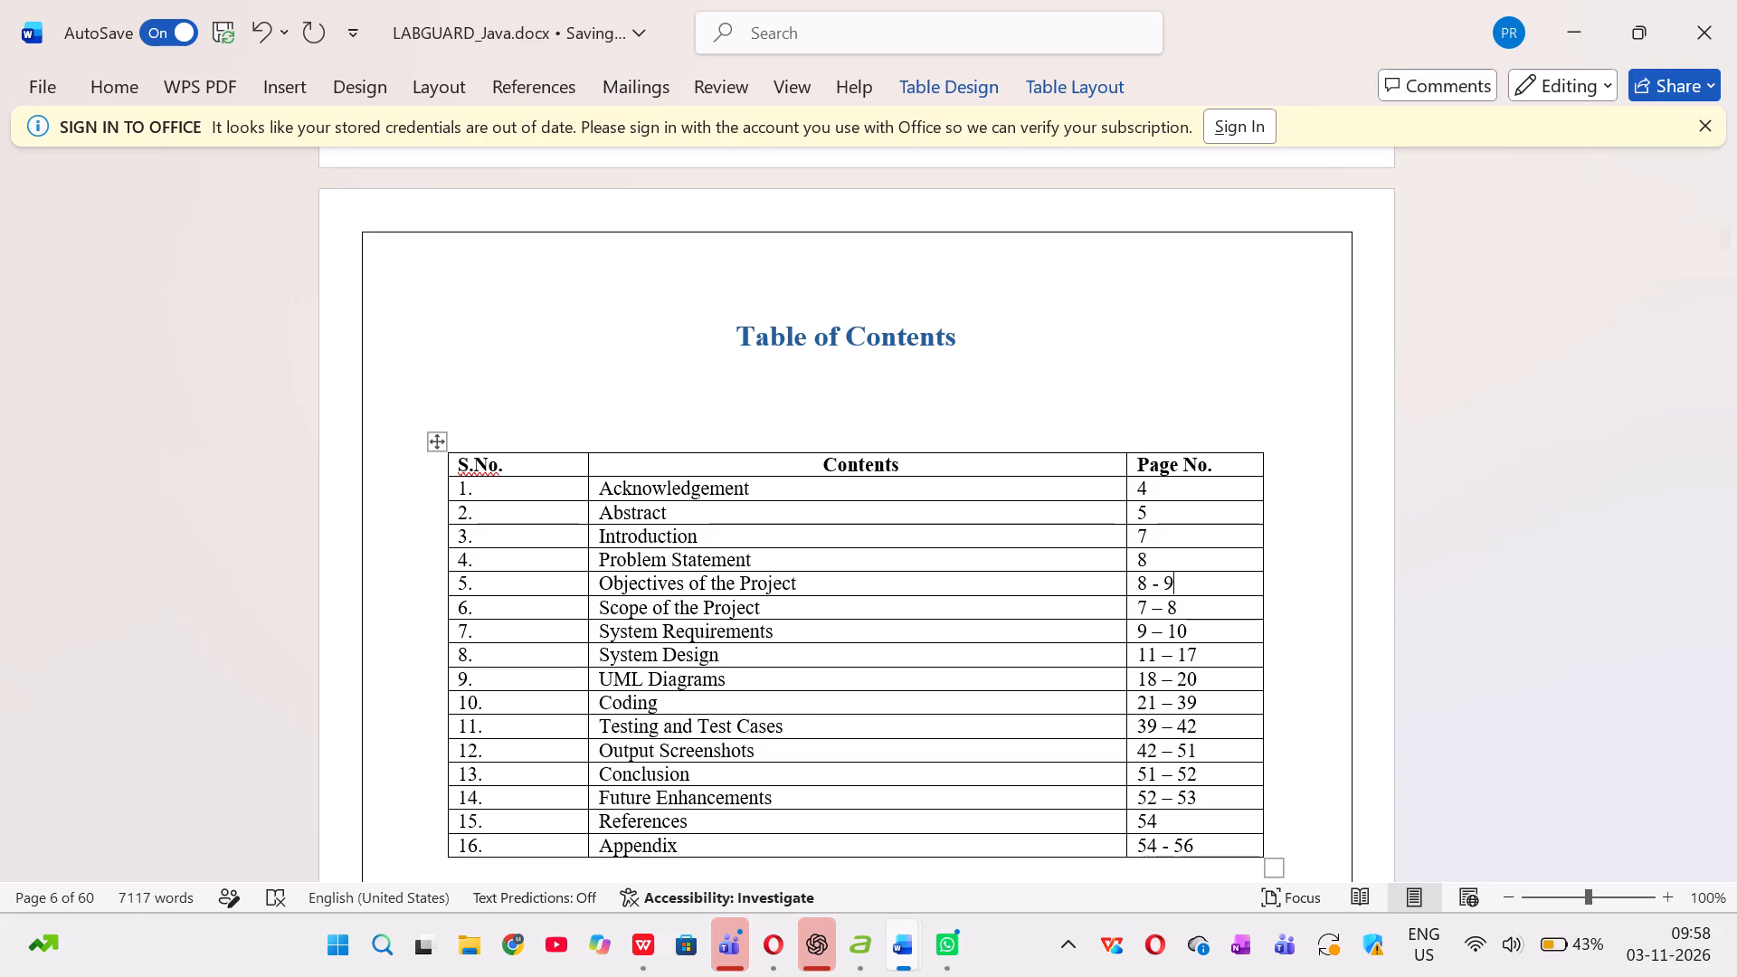
Check the body pages and their footers for where the Scope of the Project section starts and ends.
scroll(1180, 449, "down", 2)
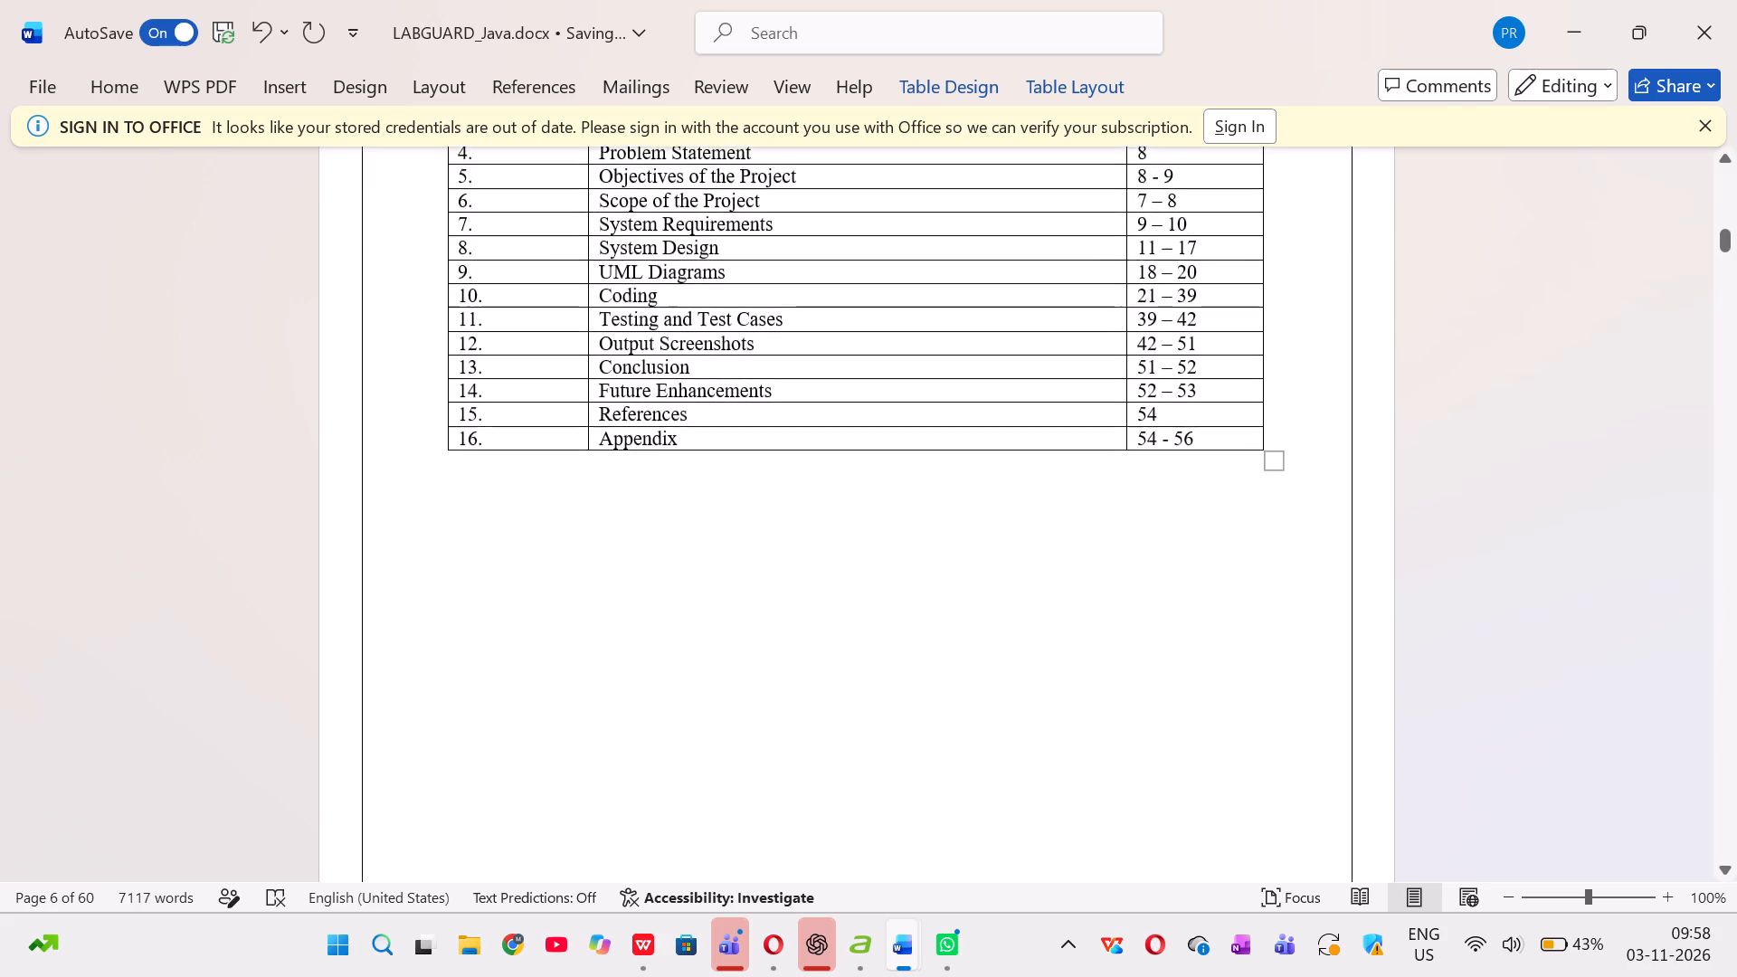
scroll(1180, 449, "down", 3)
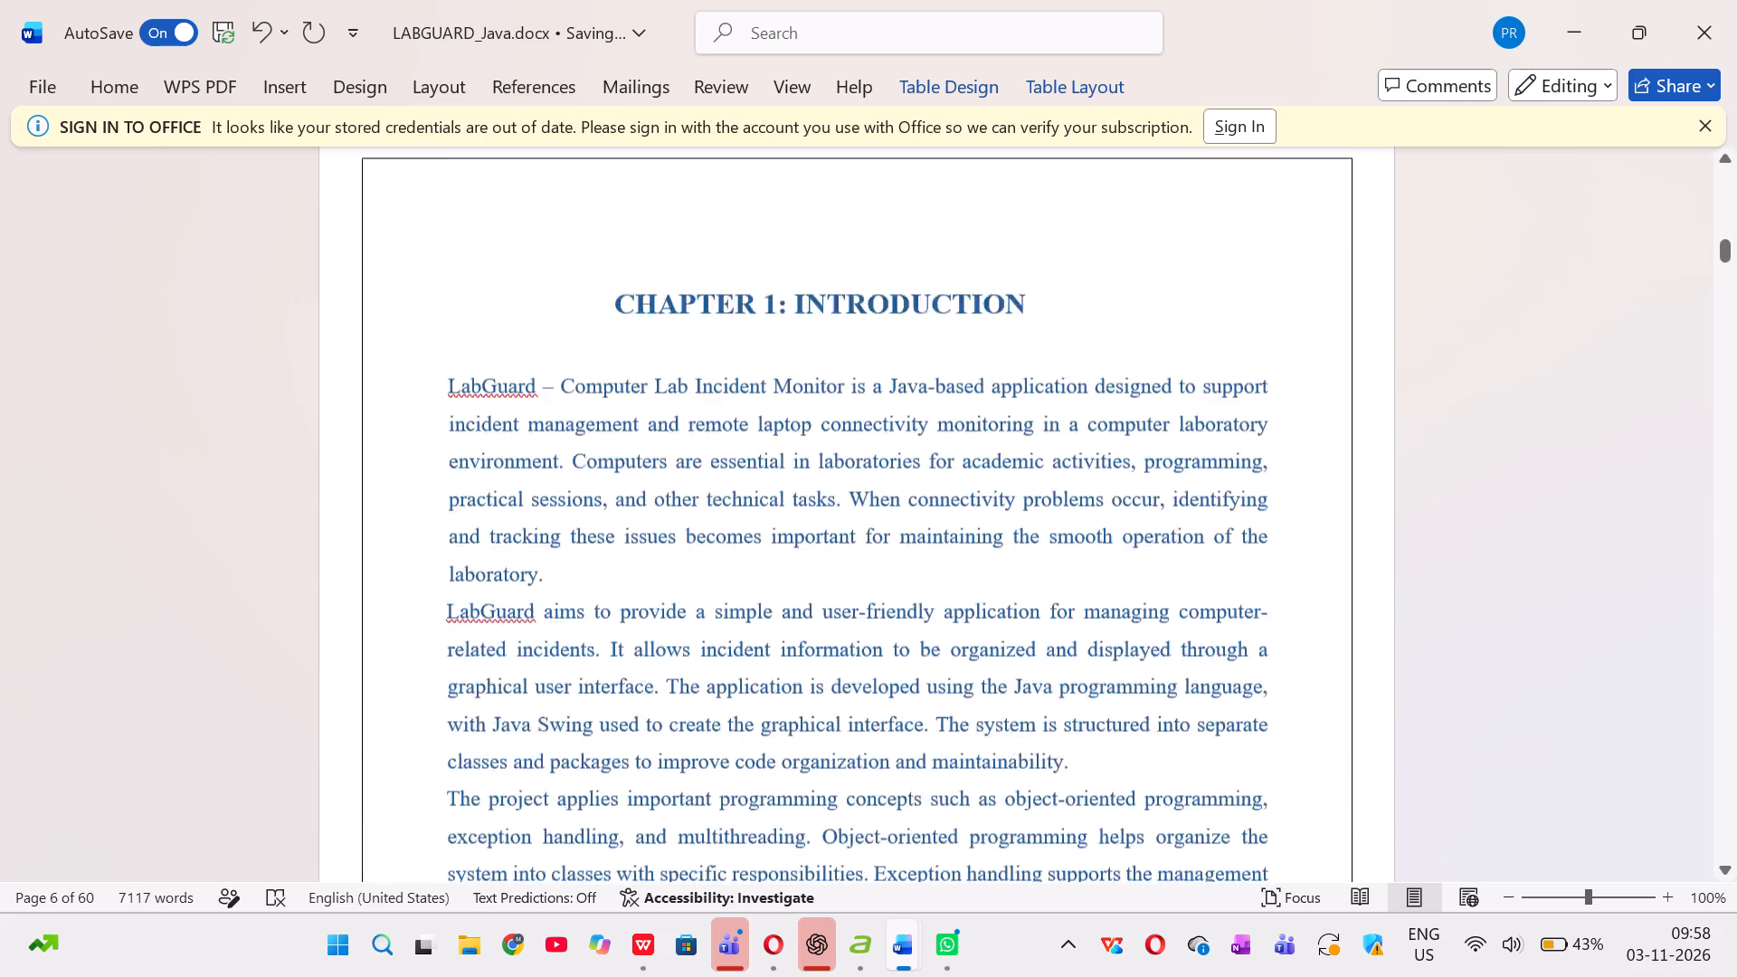
scroll(1180, 449, "down", 3)
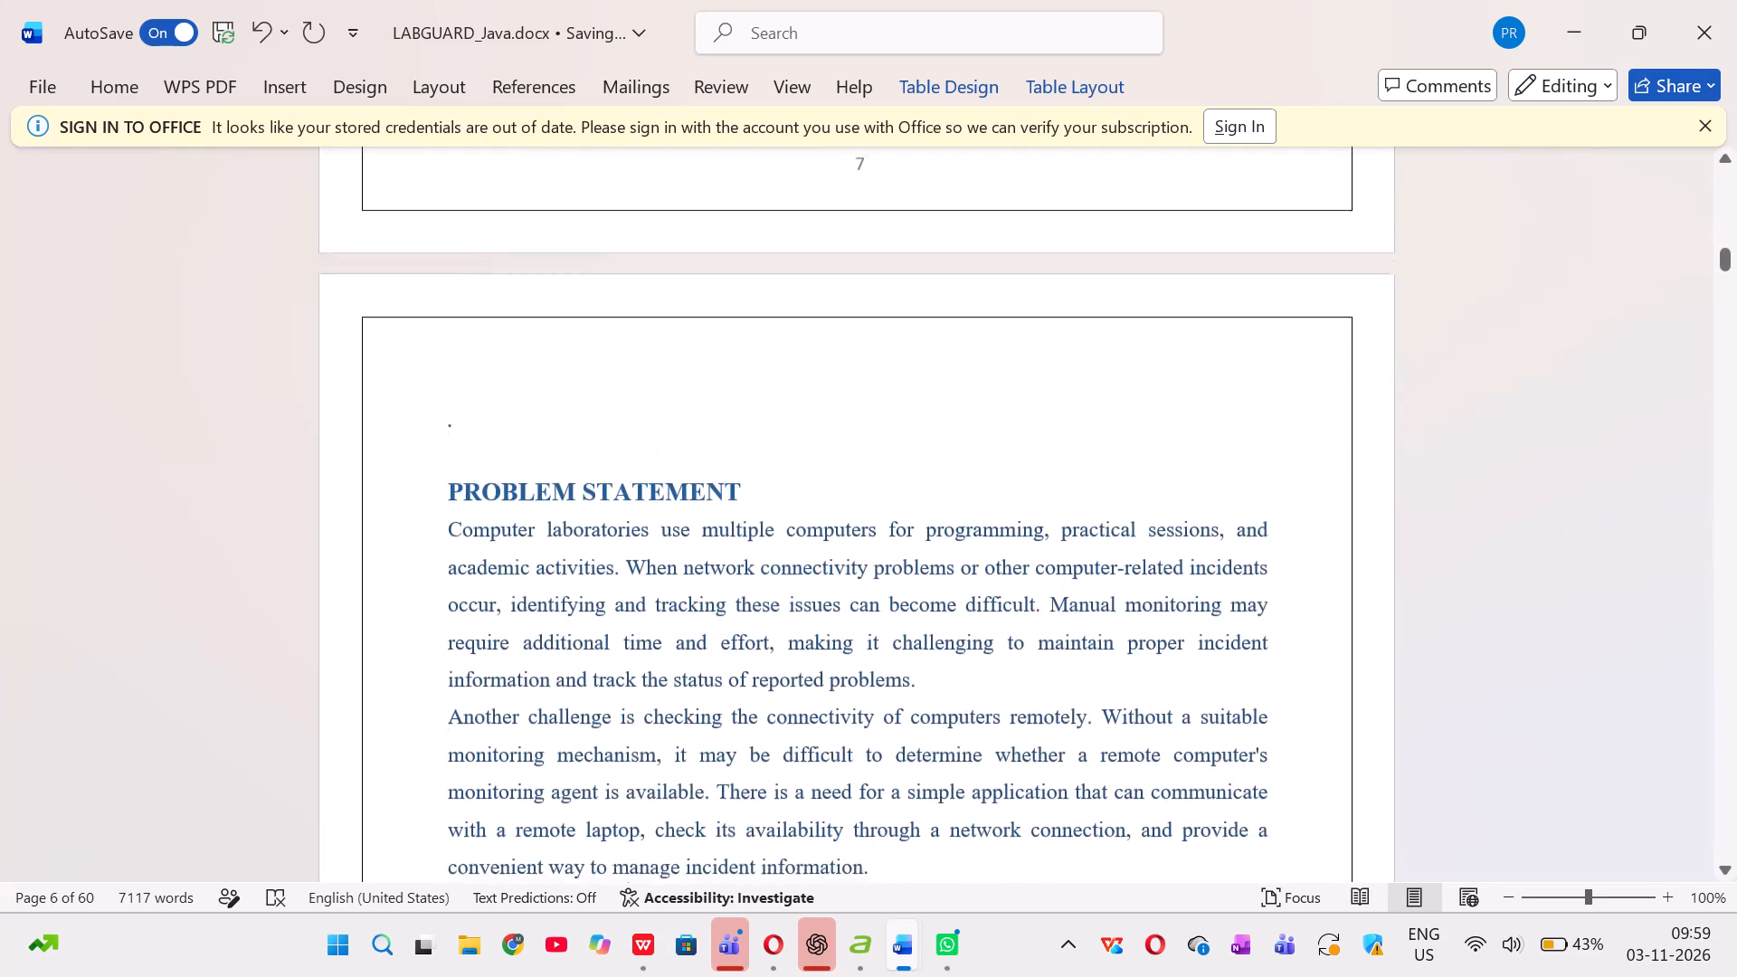
scroll(1180, 449, "down", 2)
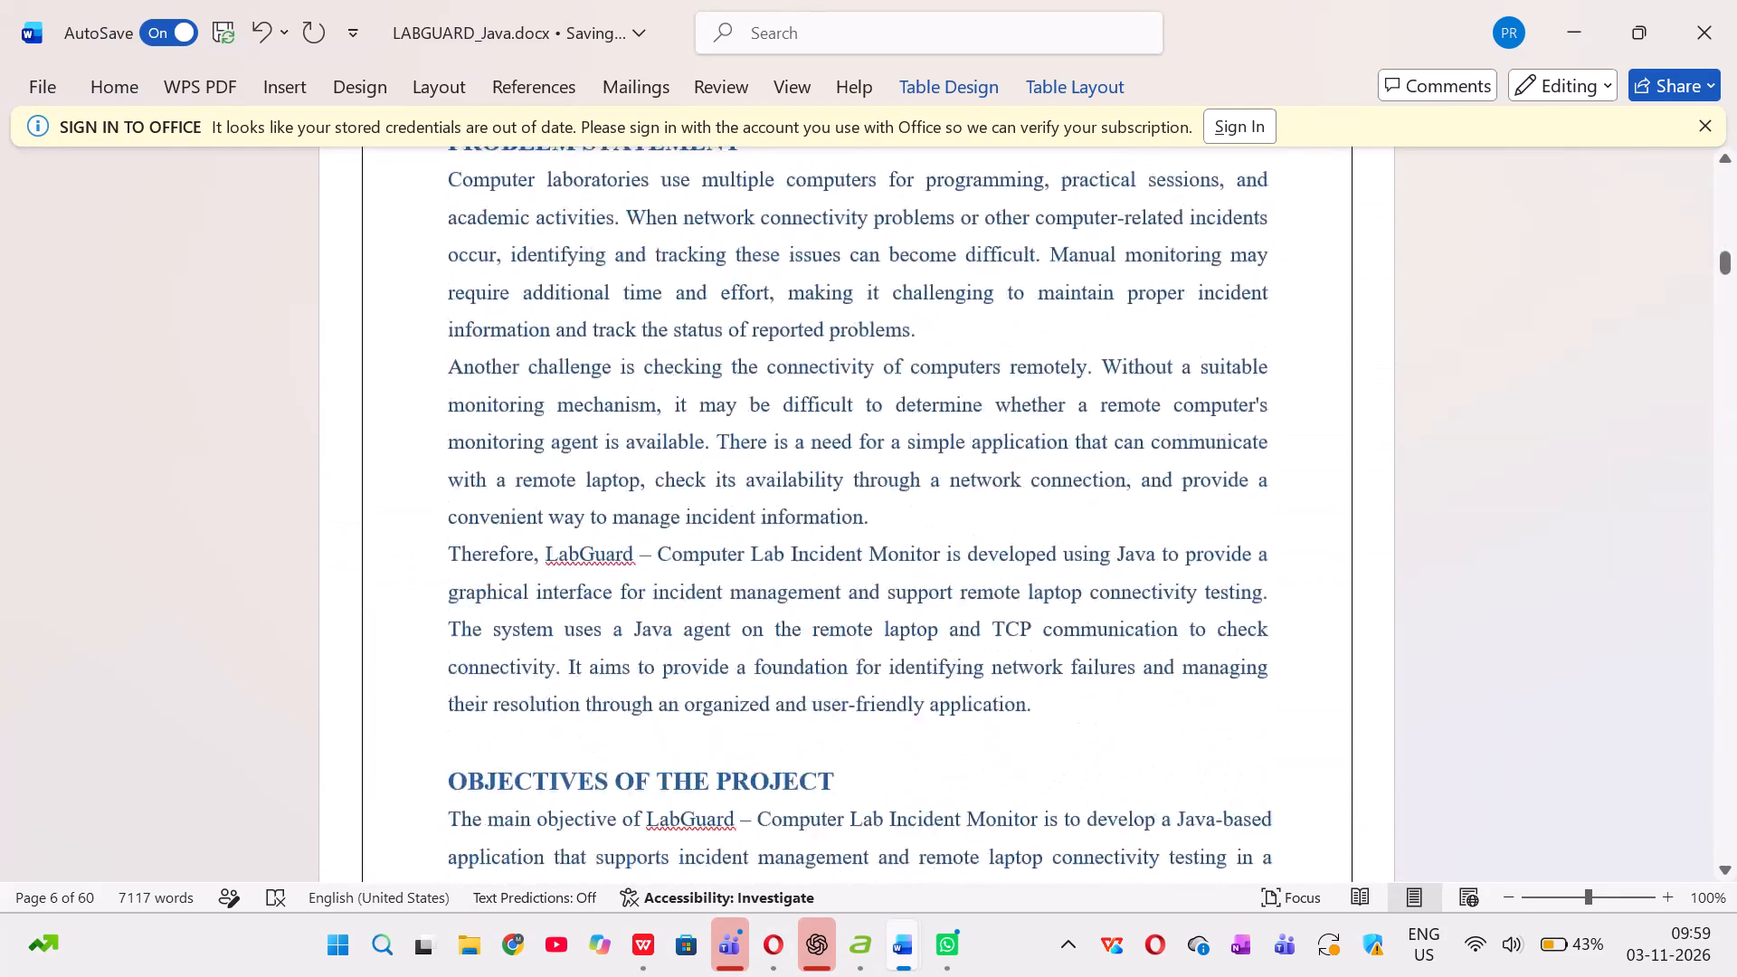
scroll(1180, 449, "down", 1)
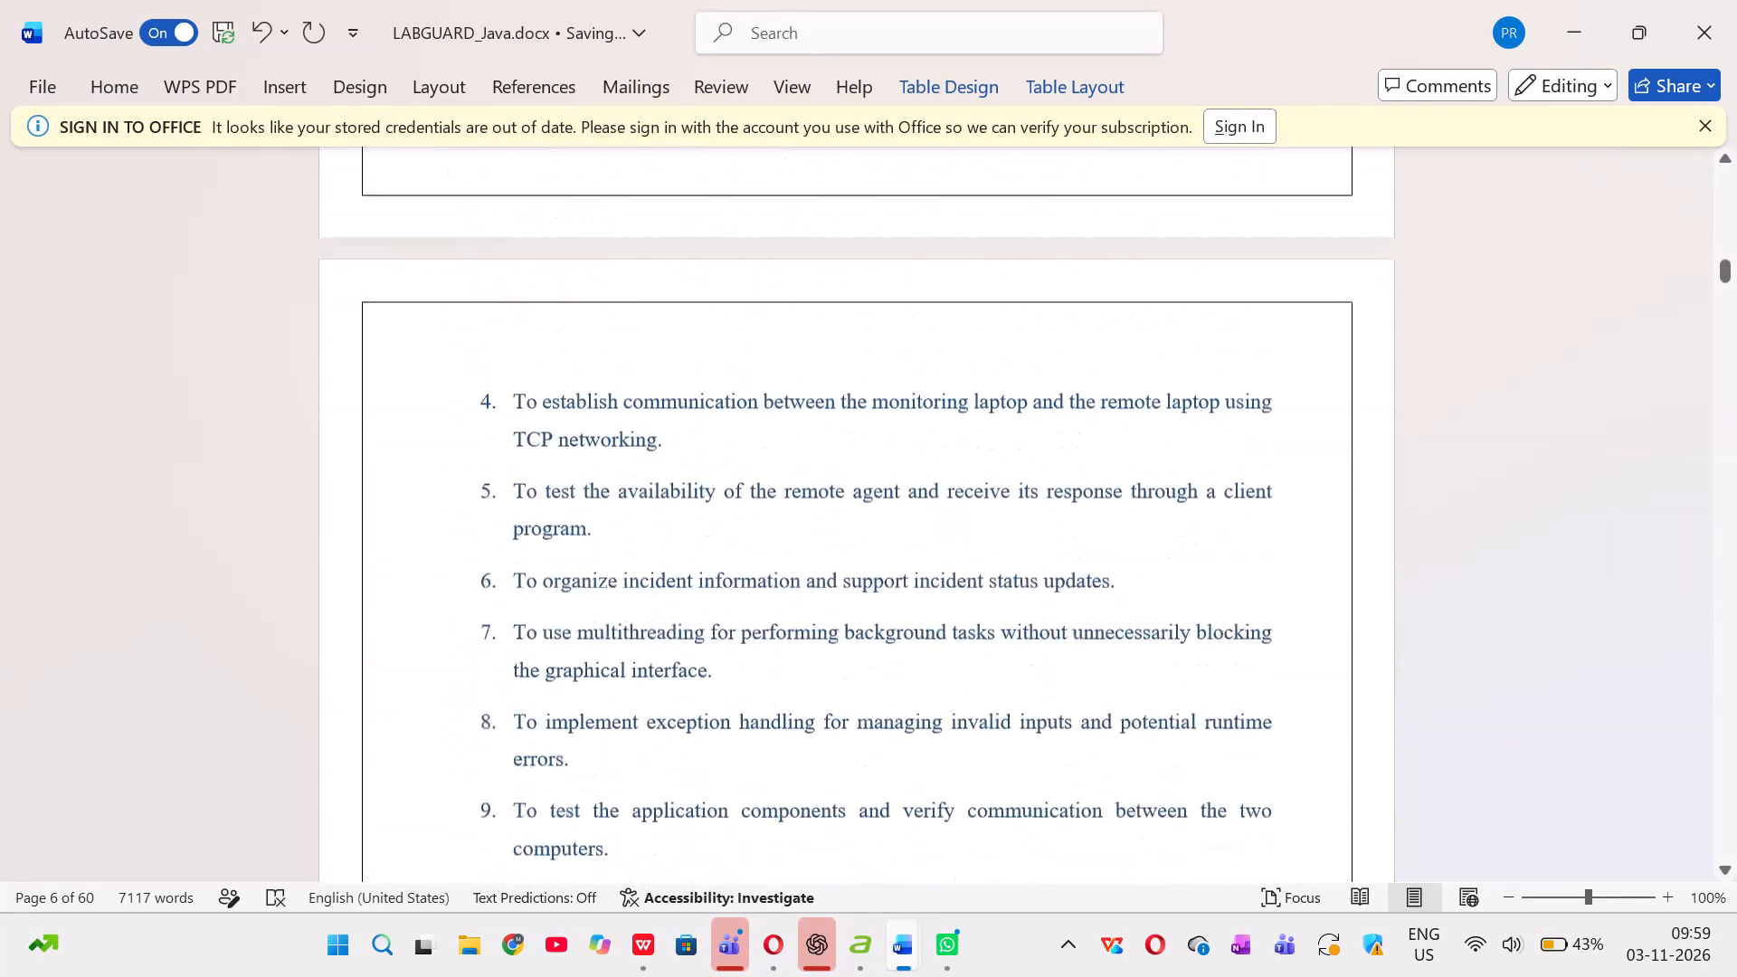
scroll(1180, 449, "down", 3)
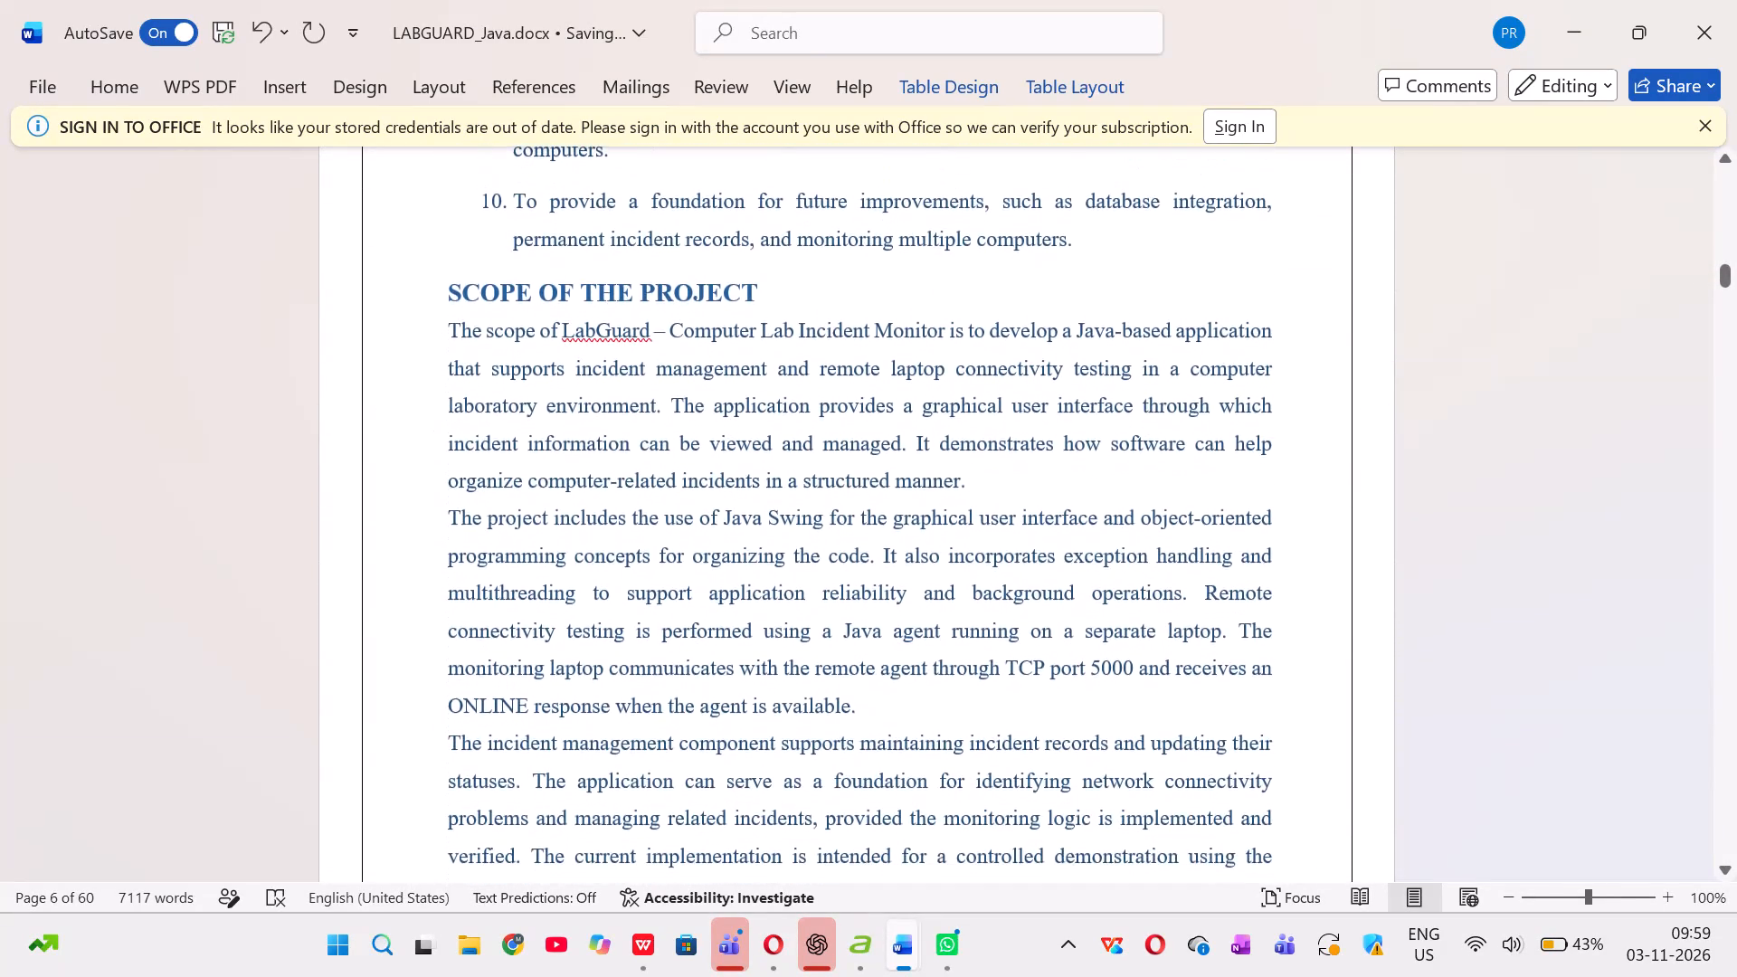
scroll(1180, 449, "down", 3)
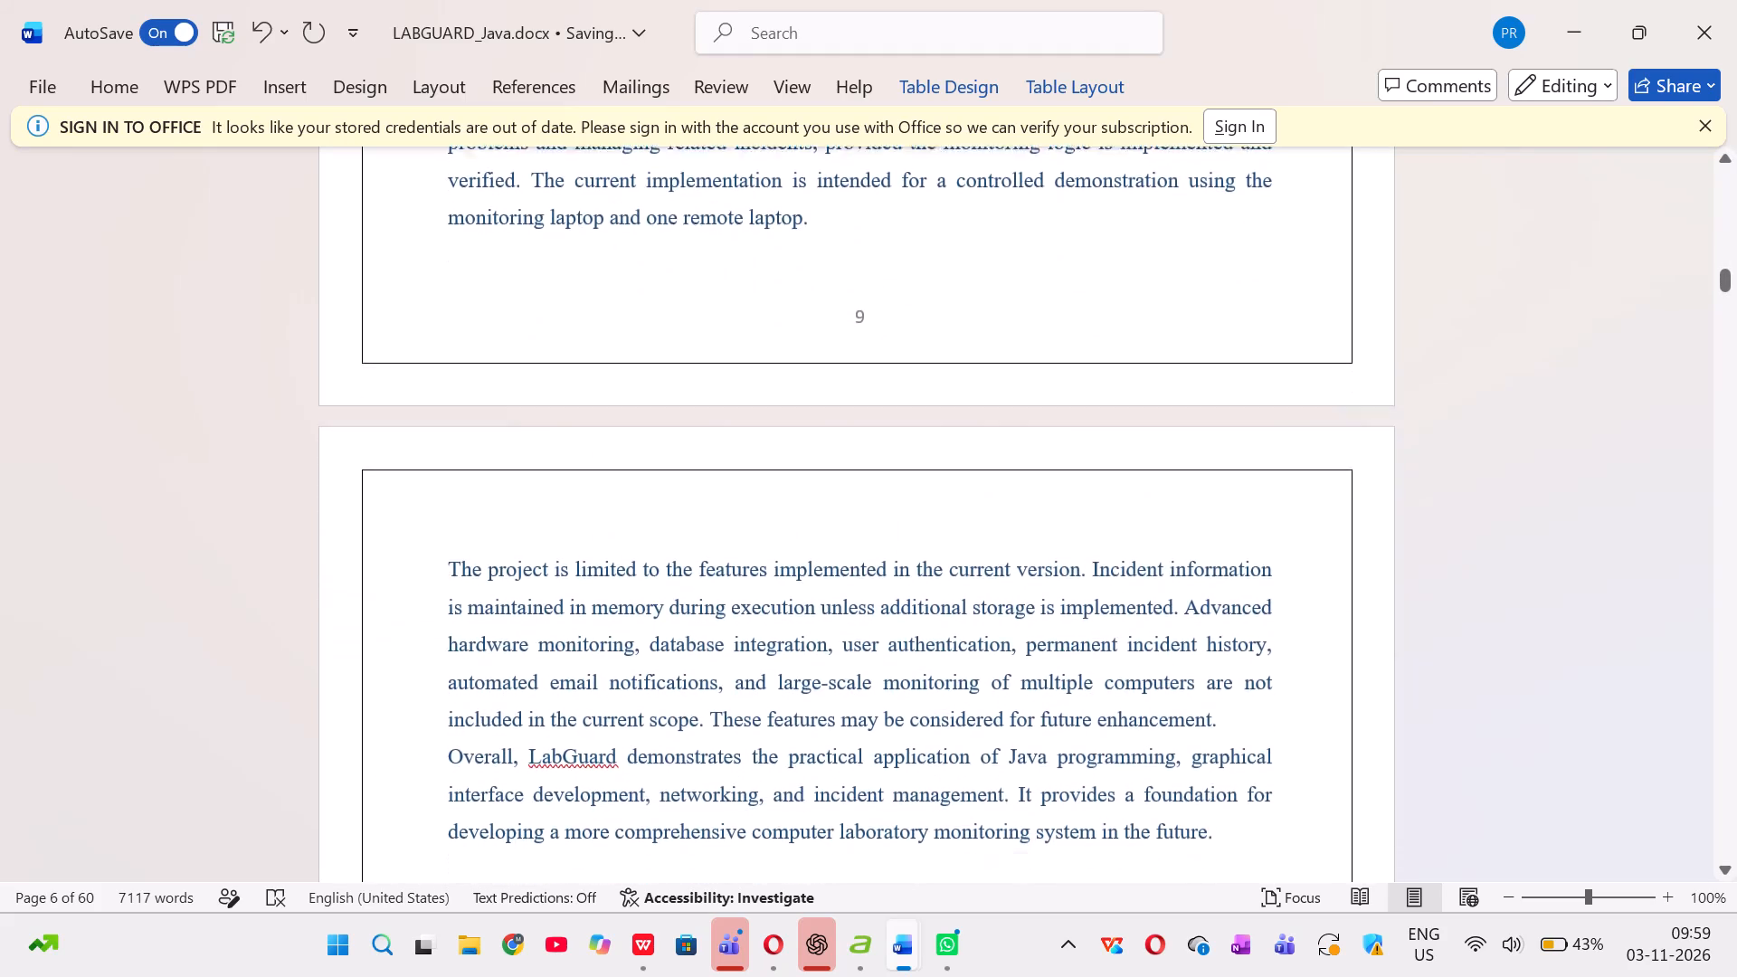
scroll(1180, 449, "down", 1)
scroll(1180, 449, "up", 1)
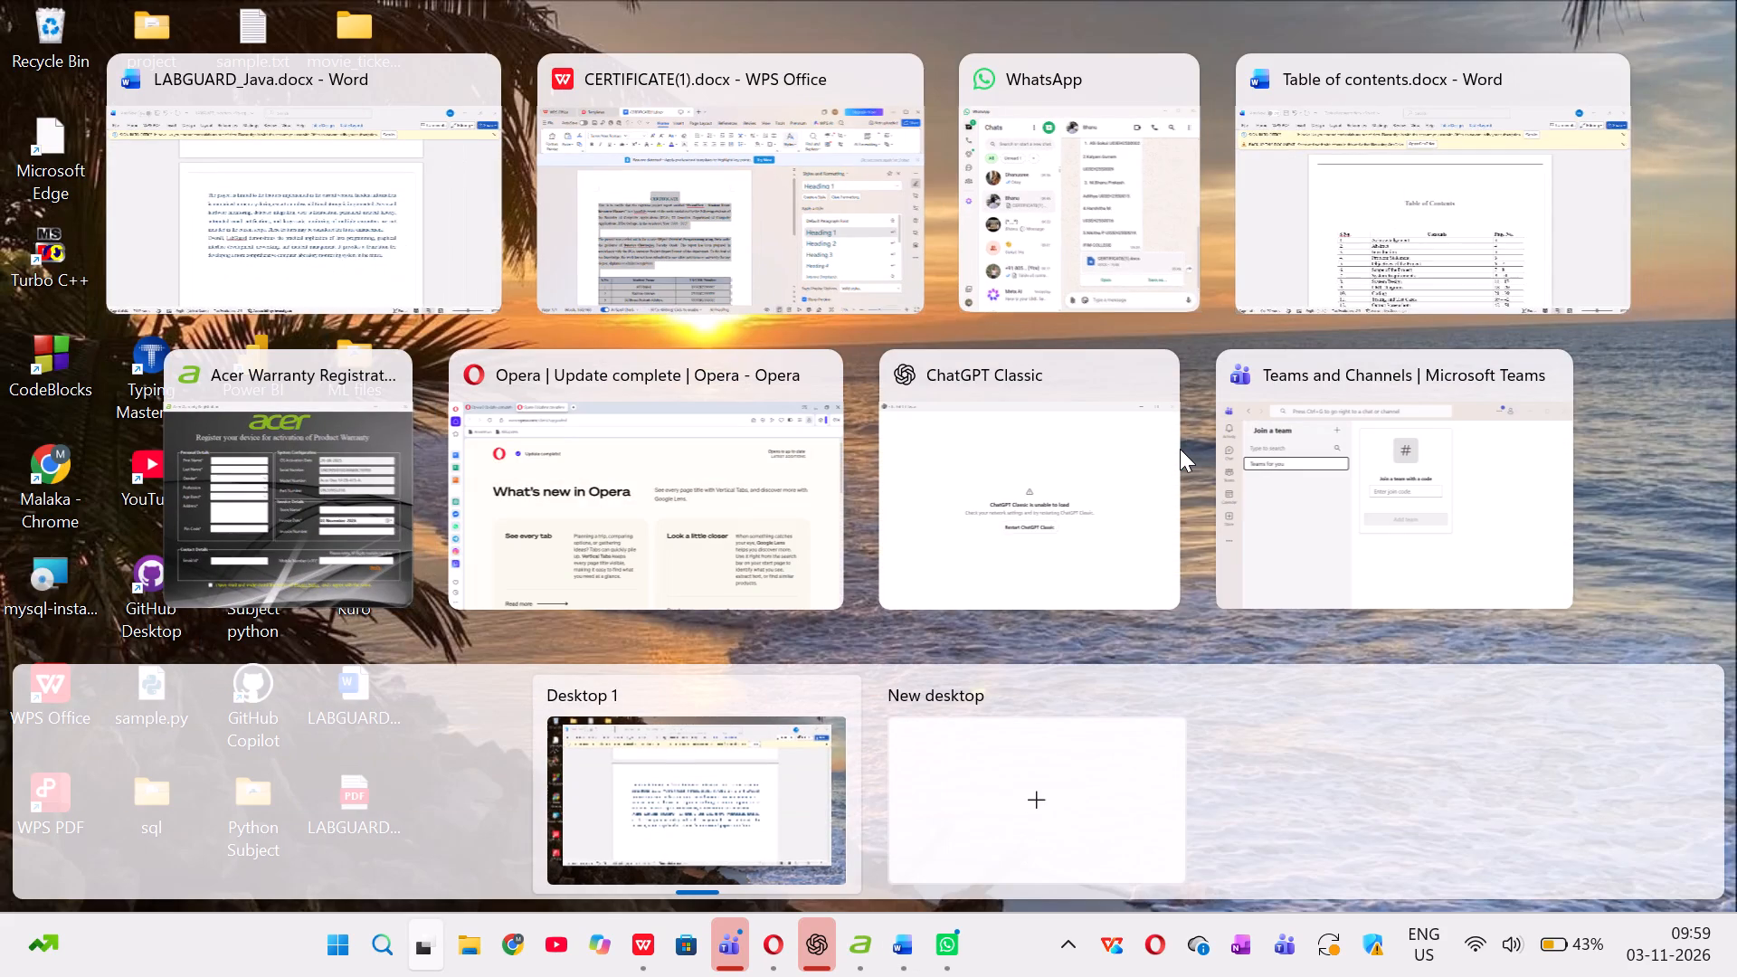
scroll(1180, 449, "up", 1)
scroll(508, 217, "up", 20)
scroll(508, 217, "up", 6)
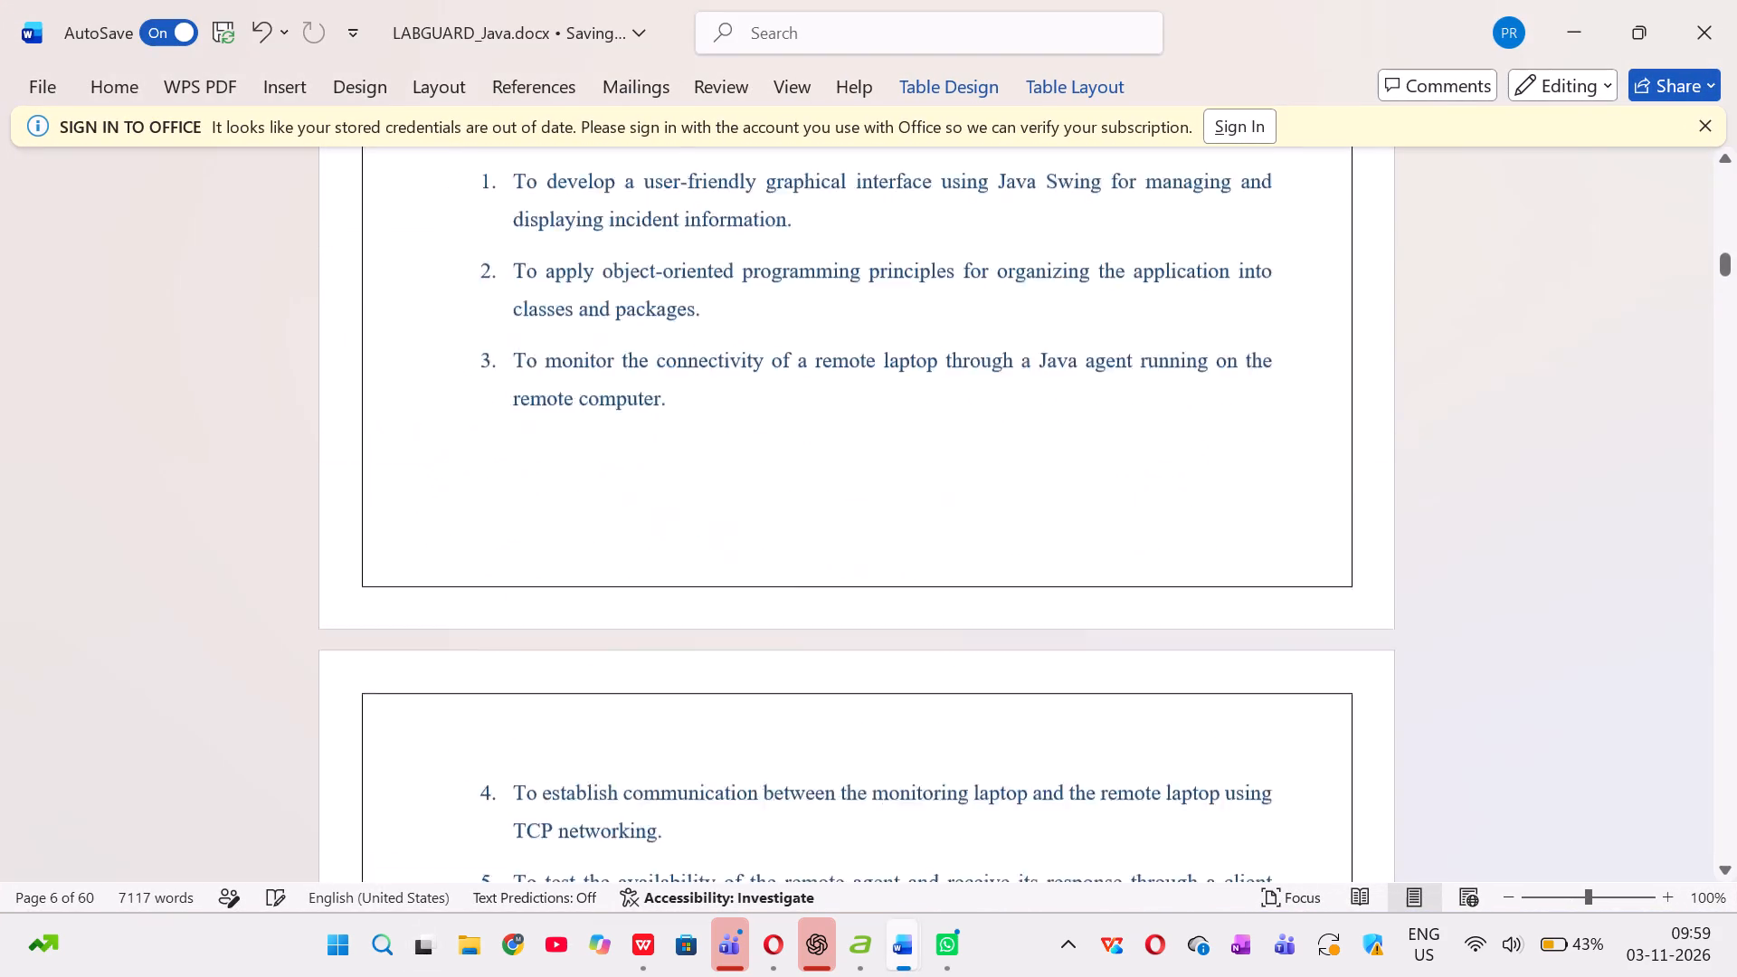
scroll(508, 217, "up", 18)
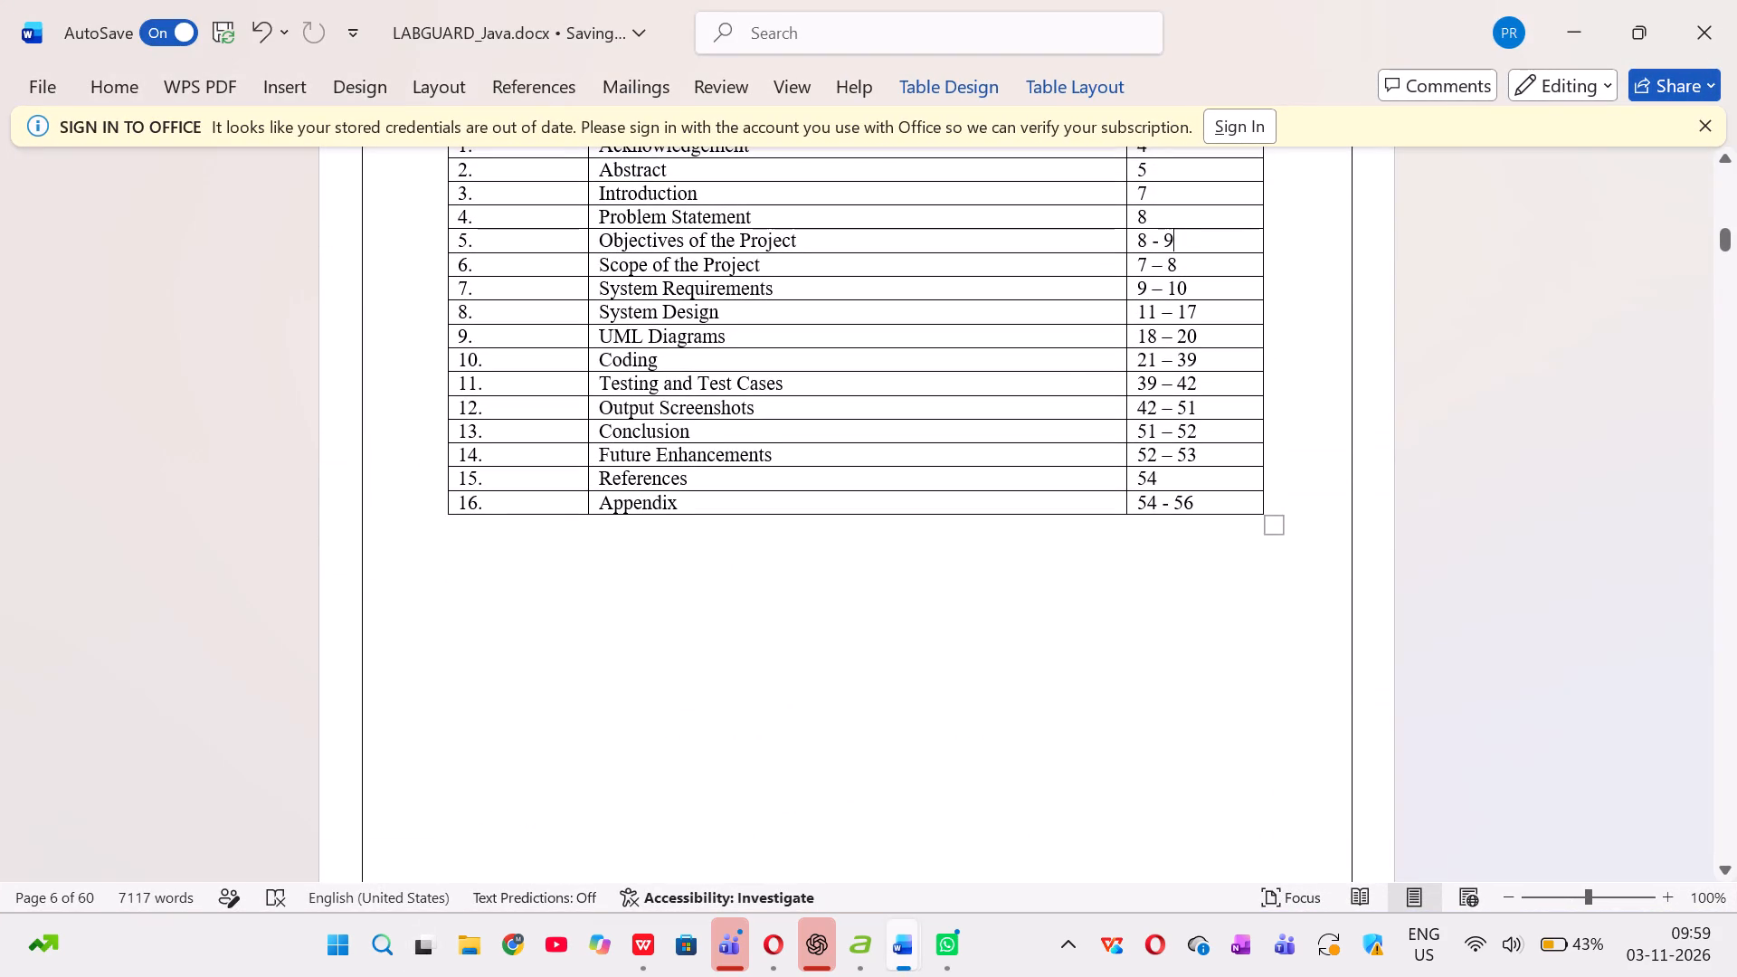
Replace the page range for Scope of the Project in the Table of Contents with 9 - 10.
left_click(1168, 261)
left_click(1178, 263)
key("BackSpace")
key("BackSpace")
key("BackSpace")
key("BackSpace")
key("BackSpace")
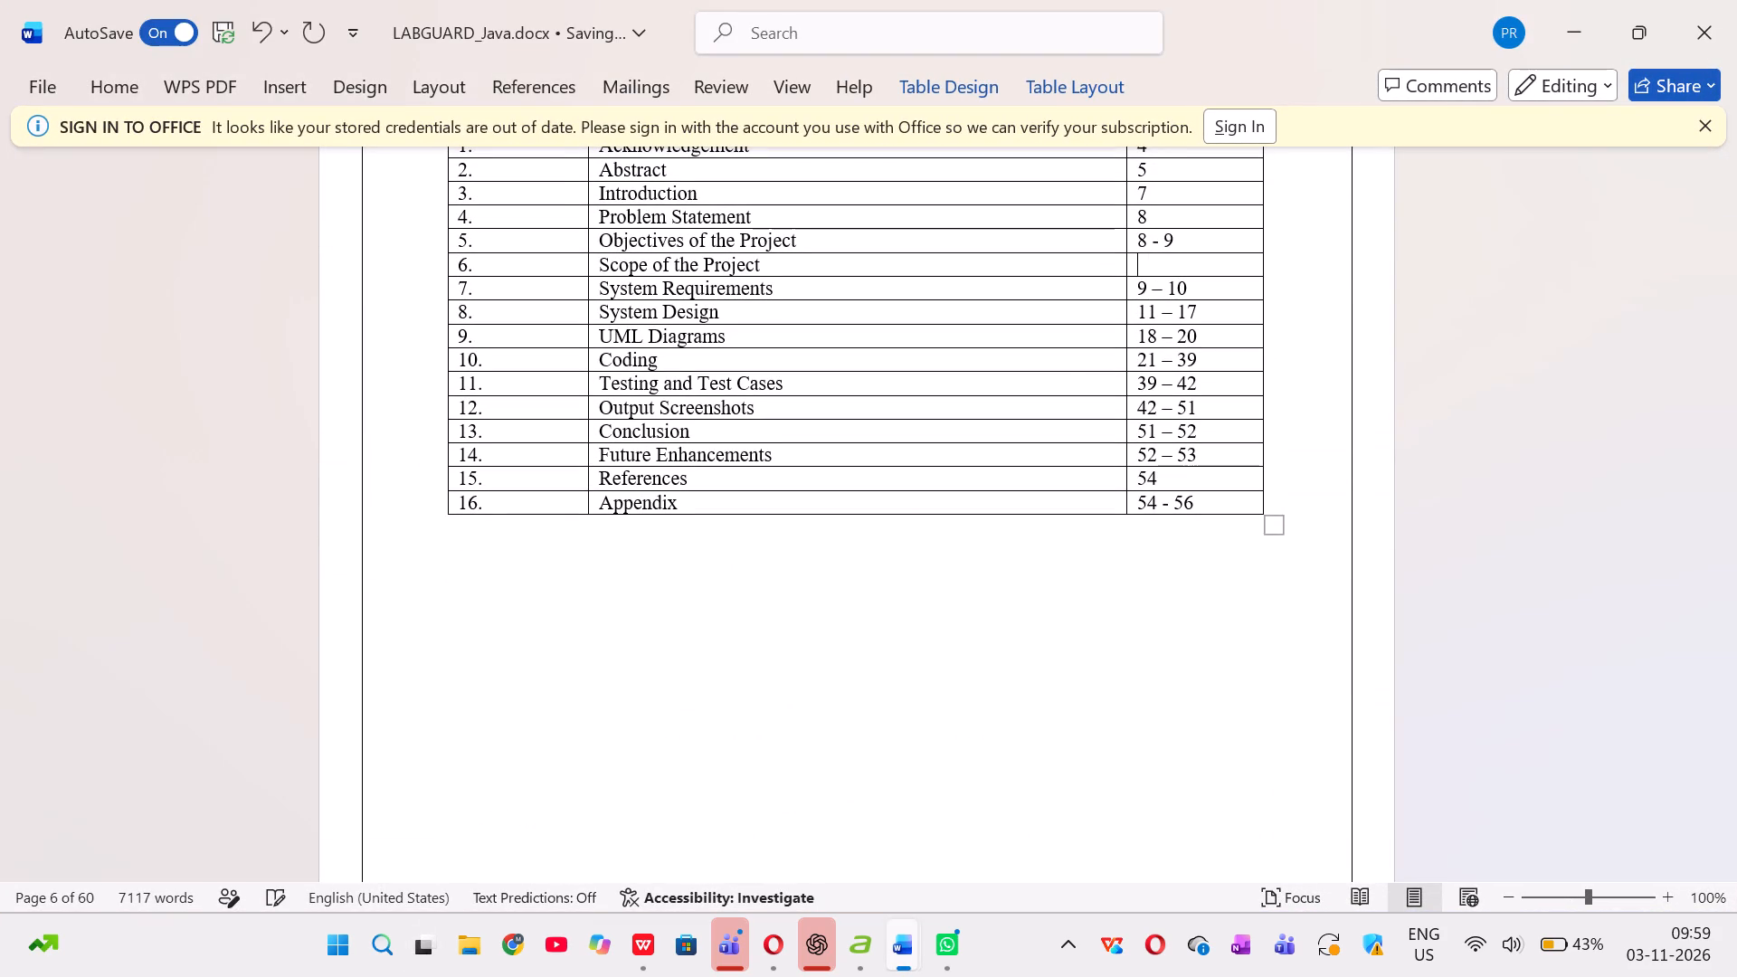
key("9")
key("space")
type("- 10")
Replace the System Requirements page range in the Table of Contents with a start page of 10 followed by a dash.
left_click(1215, 288)
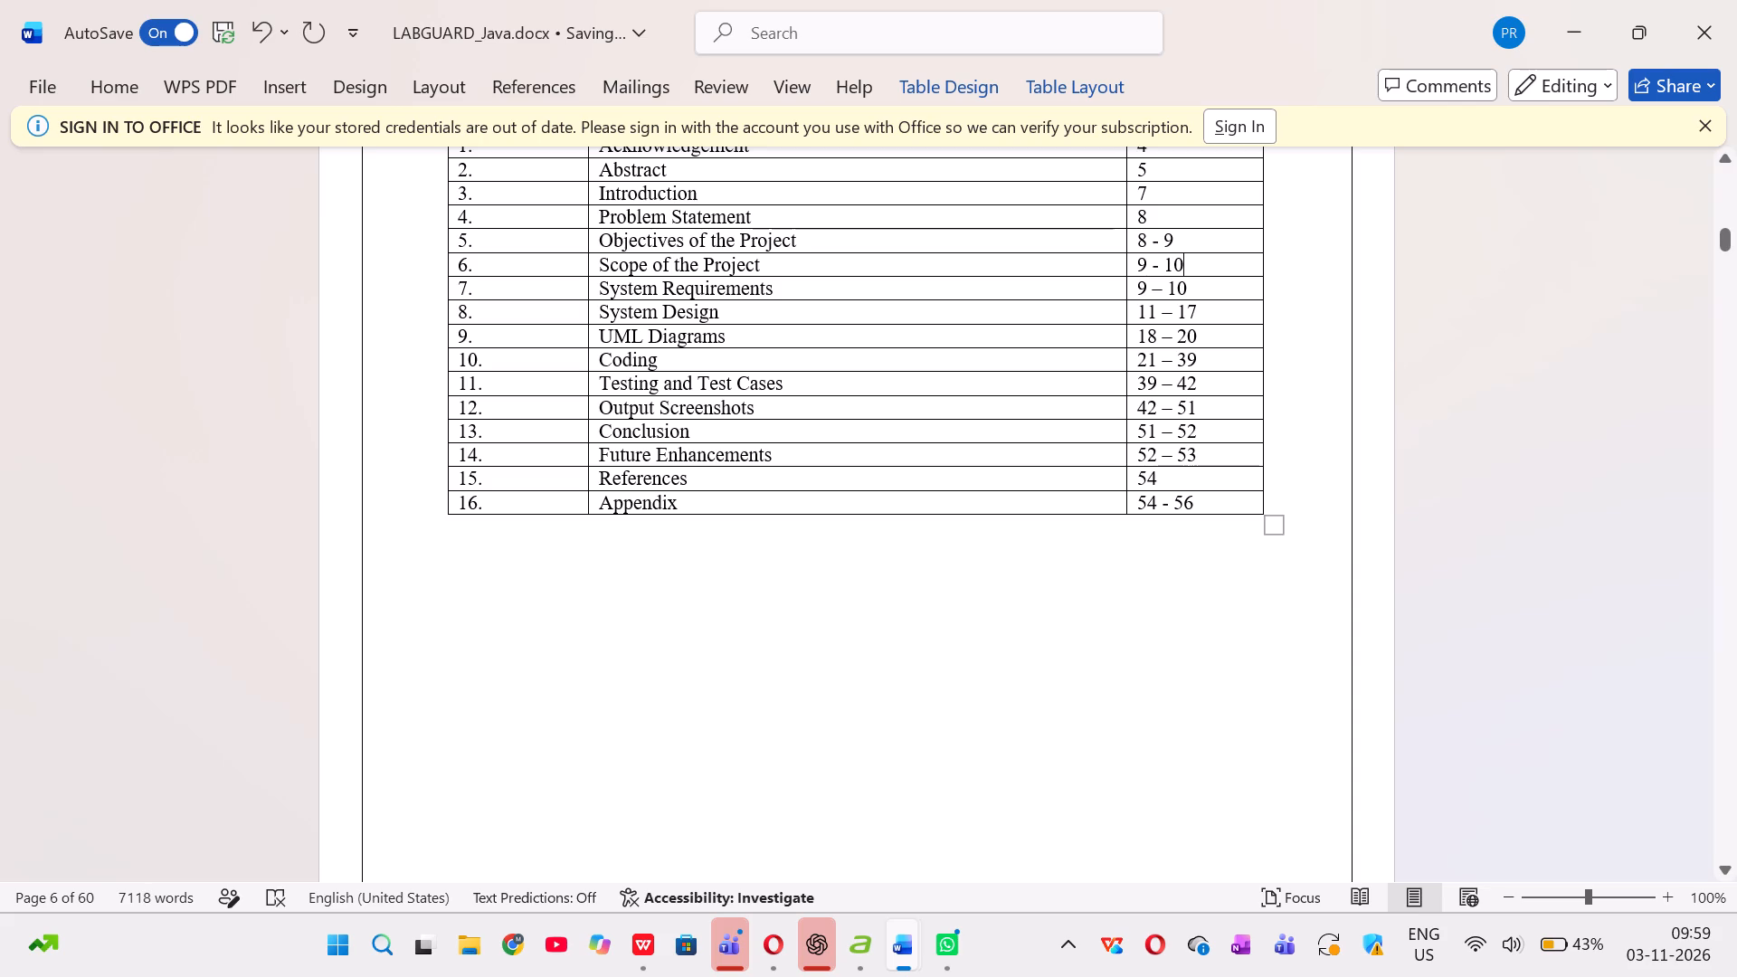
key("BackSpace")
key("BackSpace")
key("BackSpace")
key("BackSpace")
key("BackSpace")
key("BackSpace")
type("10")
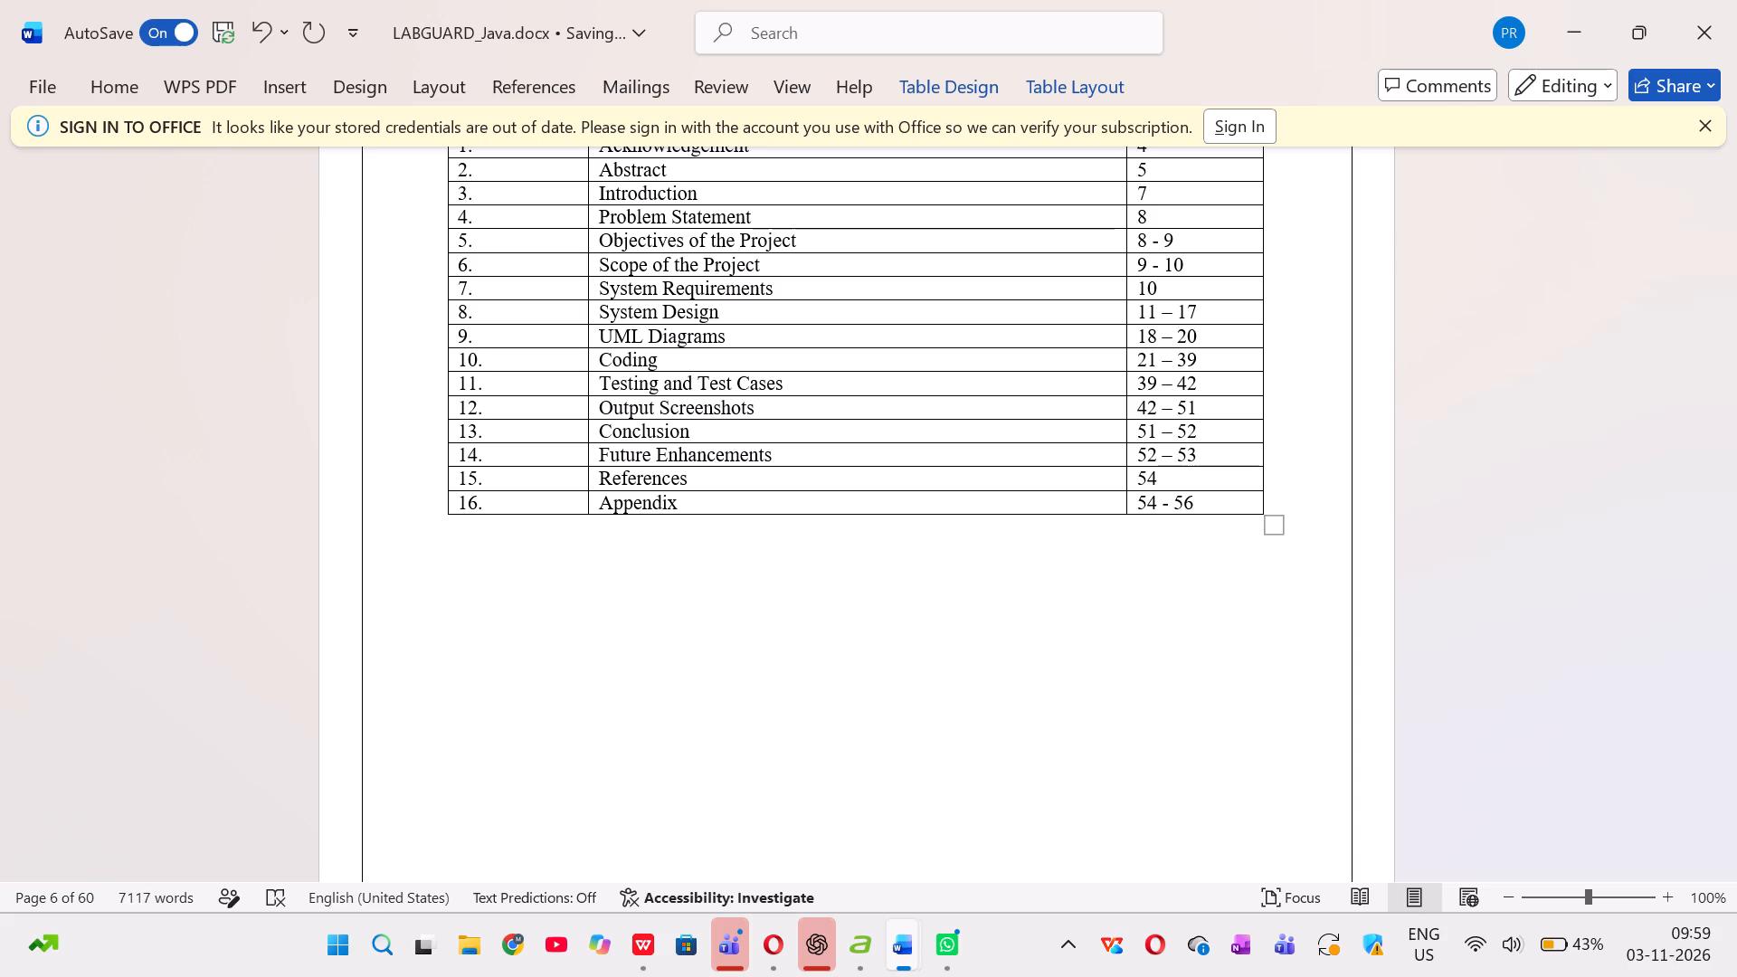
key("space")
type("-")
key("space")
Check the page footers of Chapter 2: System Requirements for its first and last pages, up to the start of Chapter 3.
scroll(1215, 293, "down", 6)
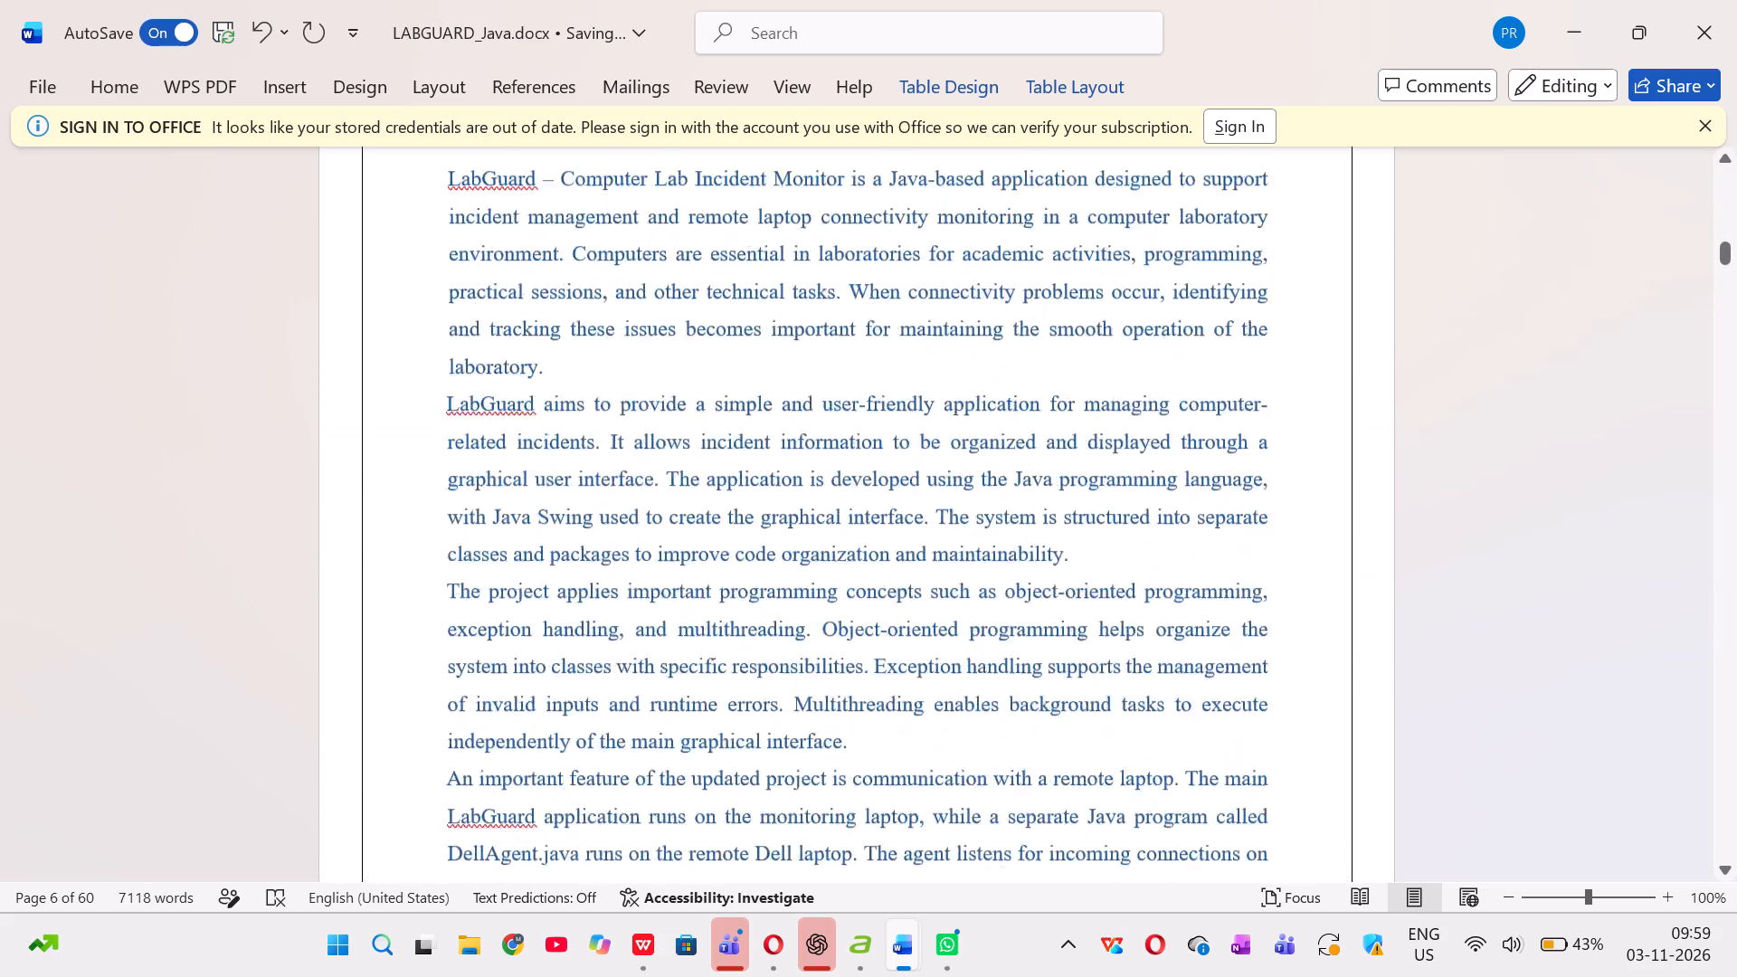
scroll(1215, 293, "down", 5)
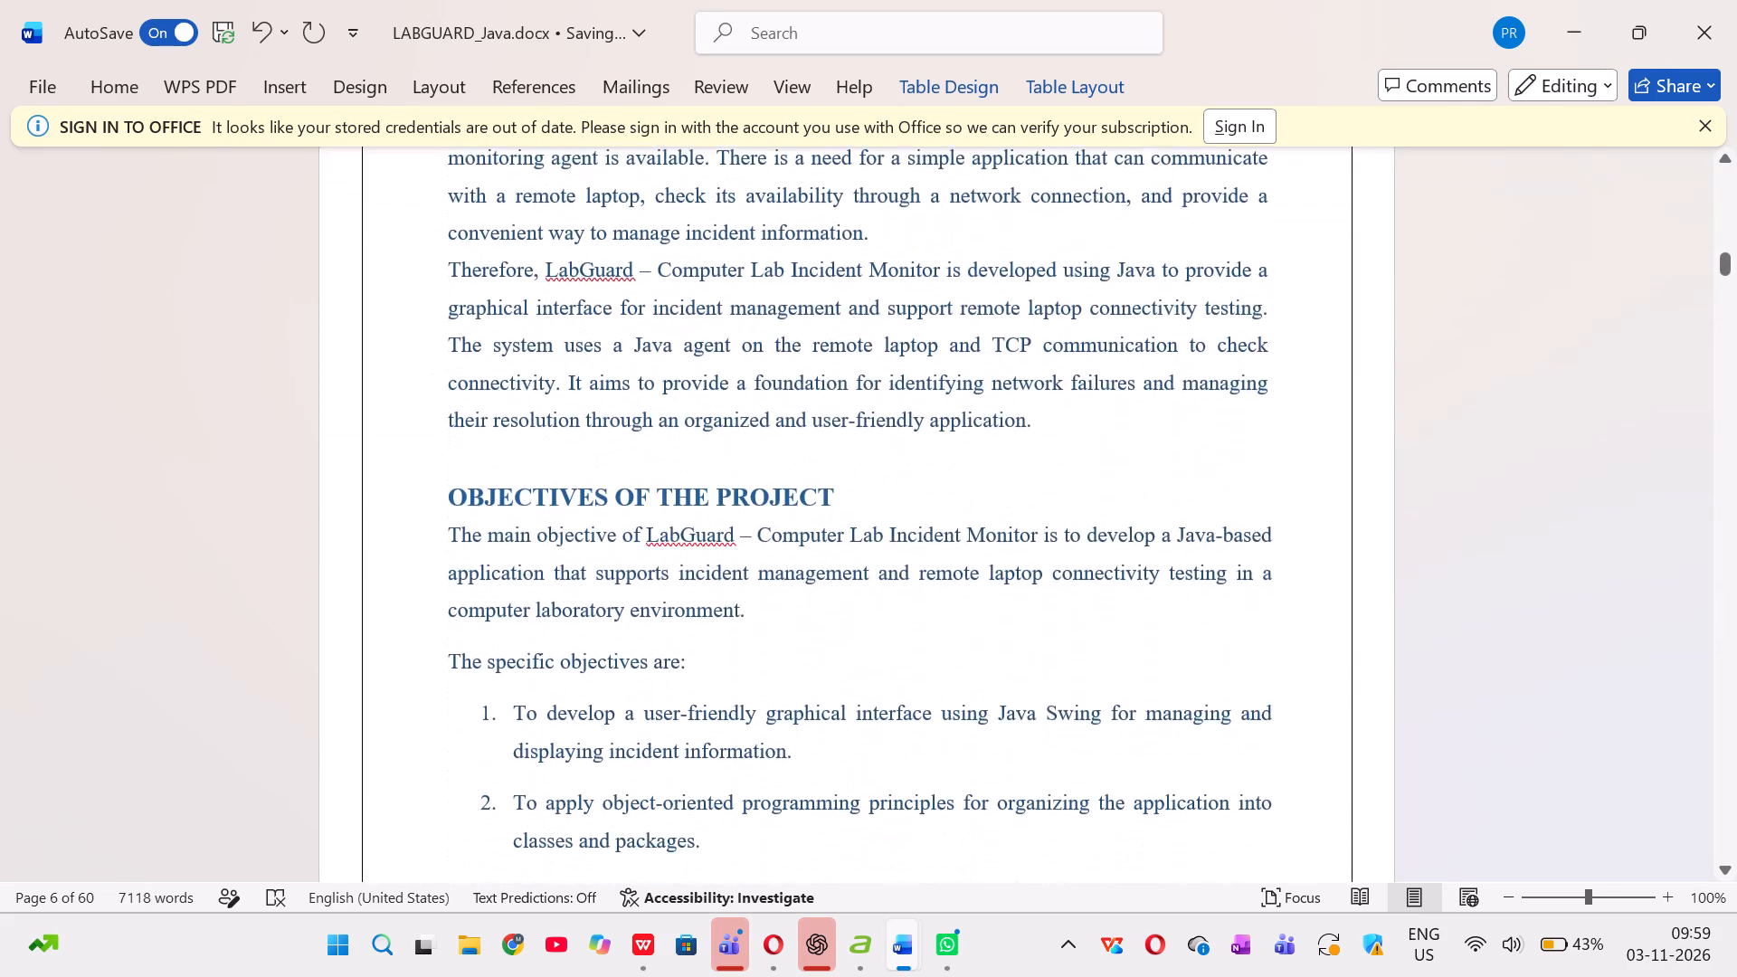
scroll(1215, 293, "down", 8)
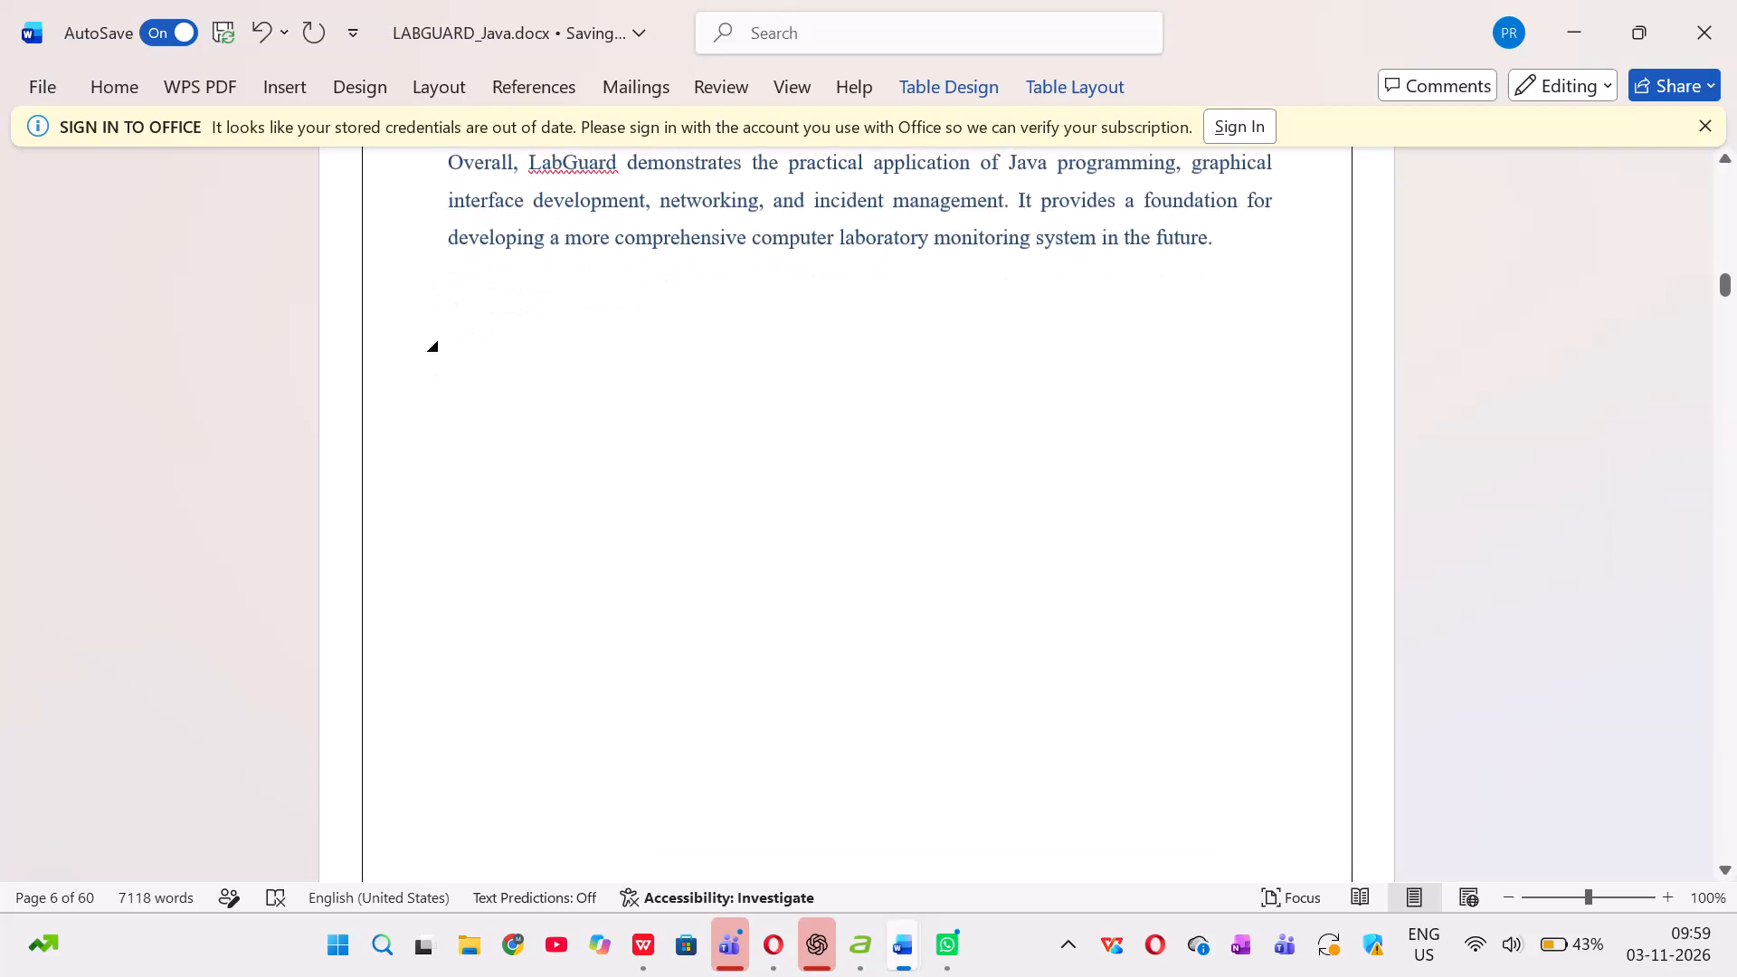
scroll(1215, 293, "down", 5)
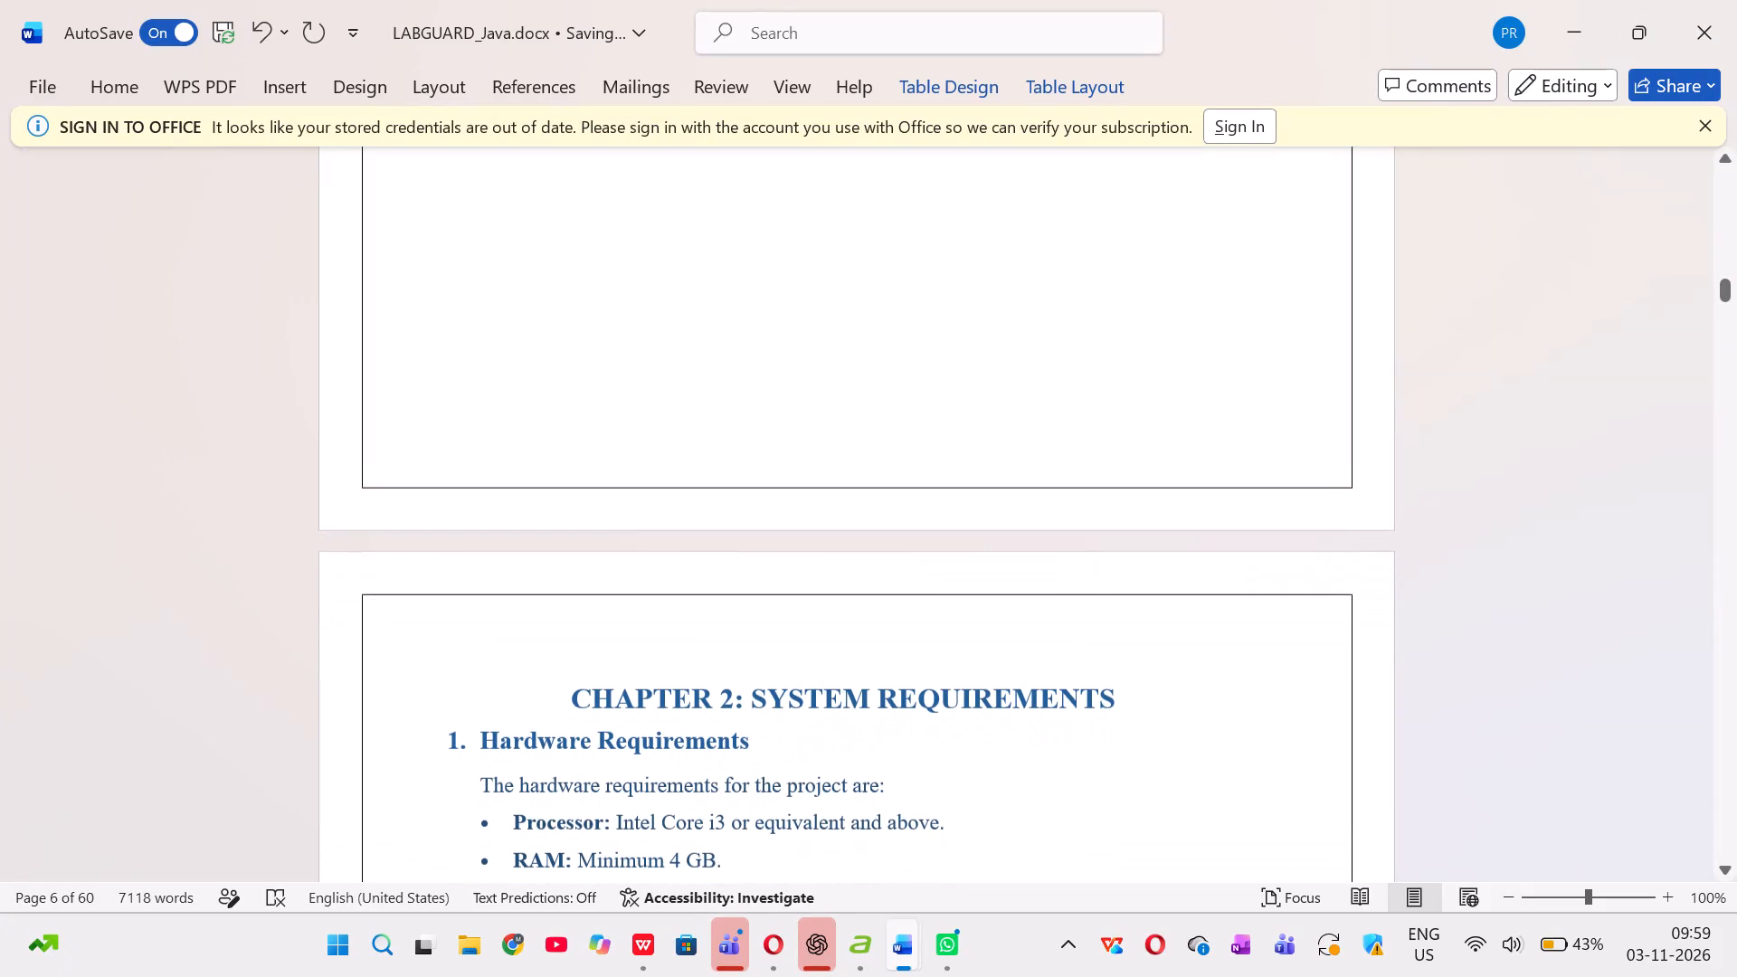
scroll(1215, 293, "down", 1)
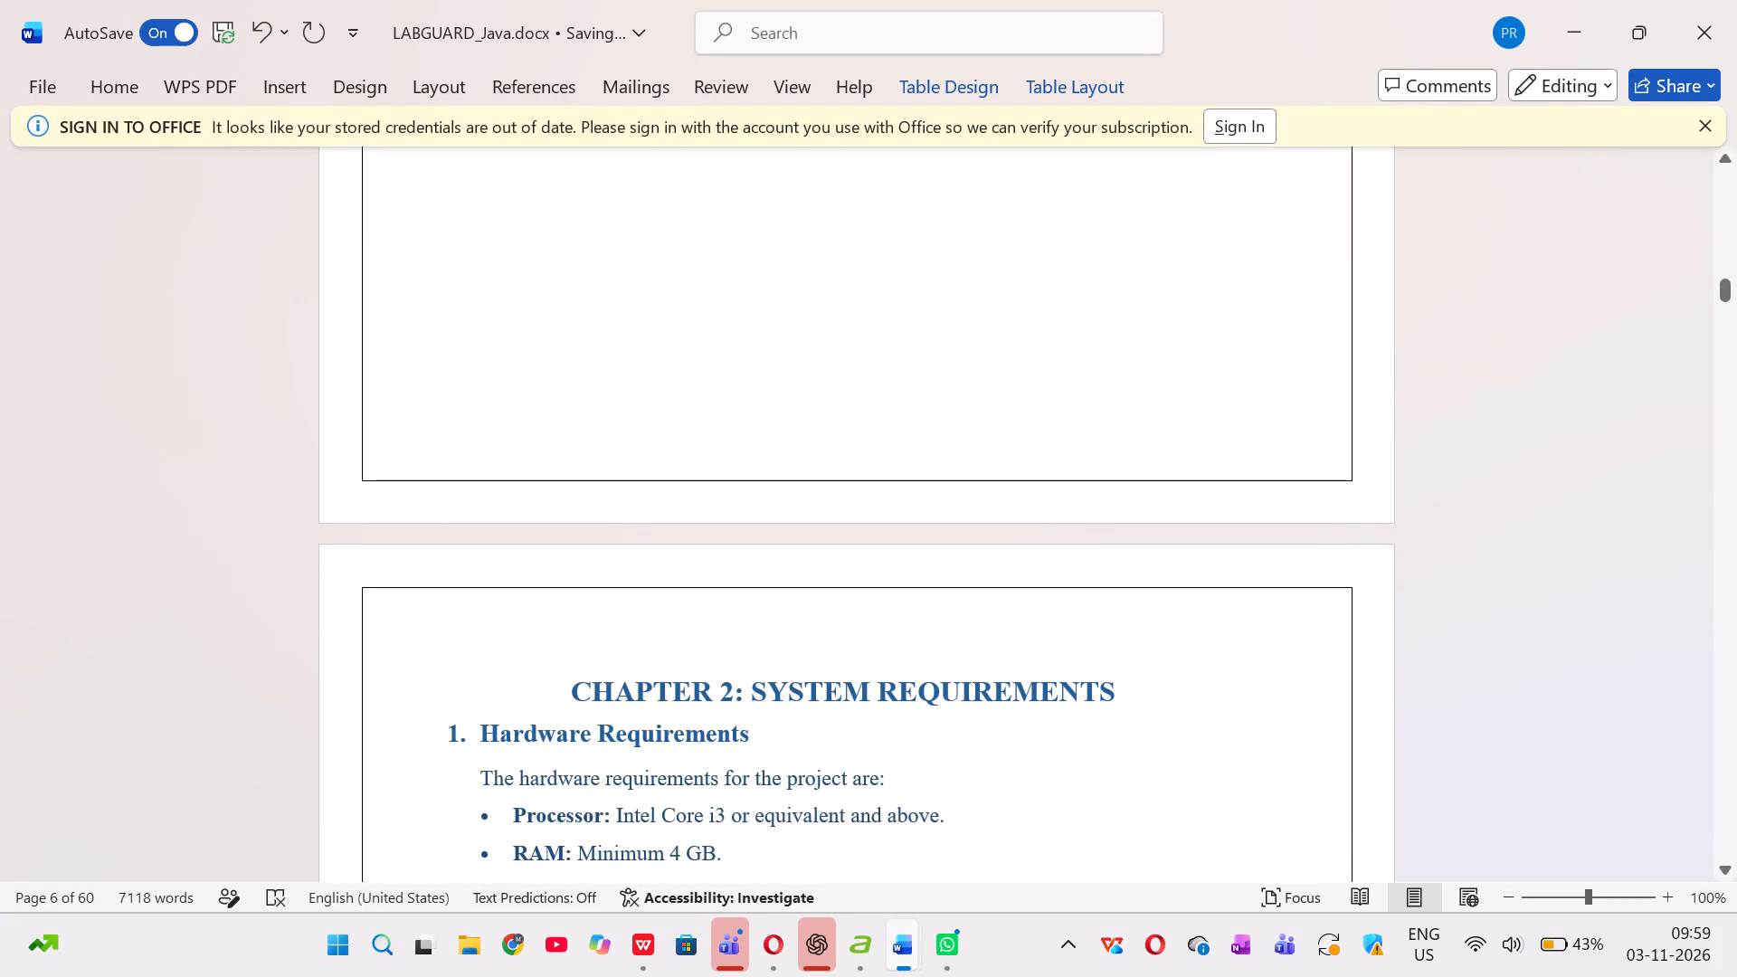
scroll(1215, 293, "down", 1)
scroll(1215, 293, "up", 1, "ctrl")
scroll(1215, 293, "down", 1, "ctrl")
scroll(1215, 293, "down", 2)
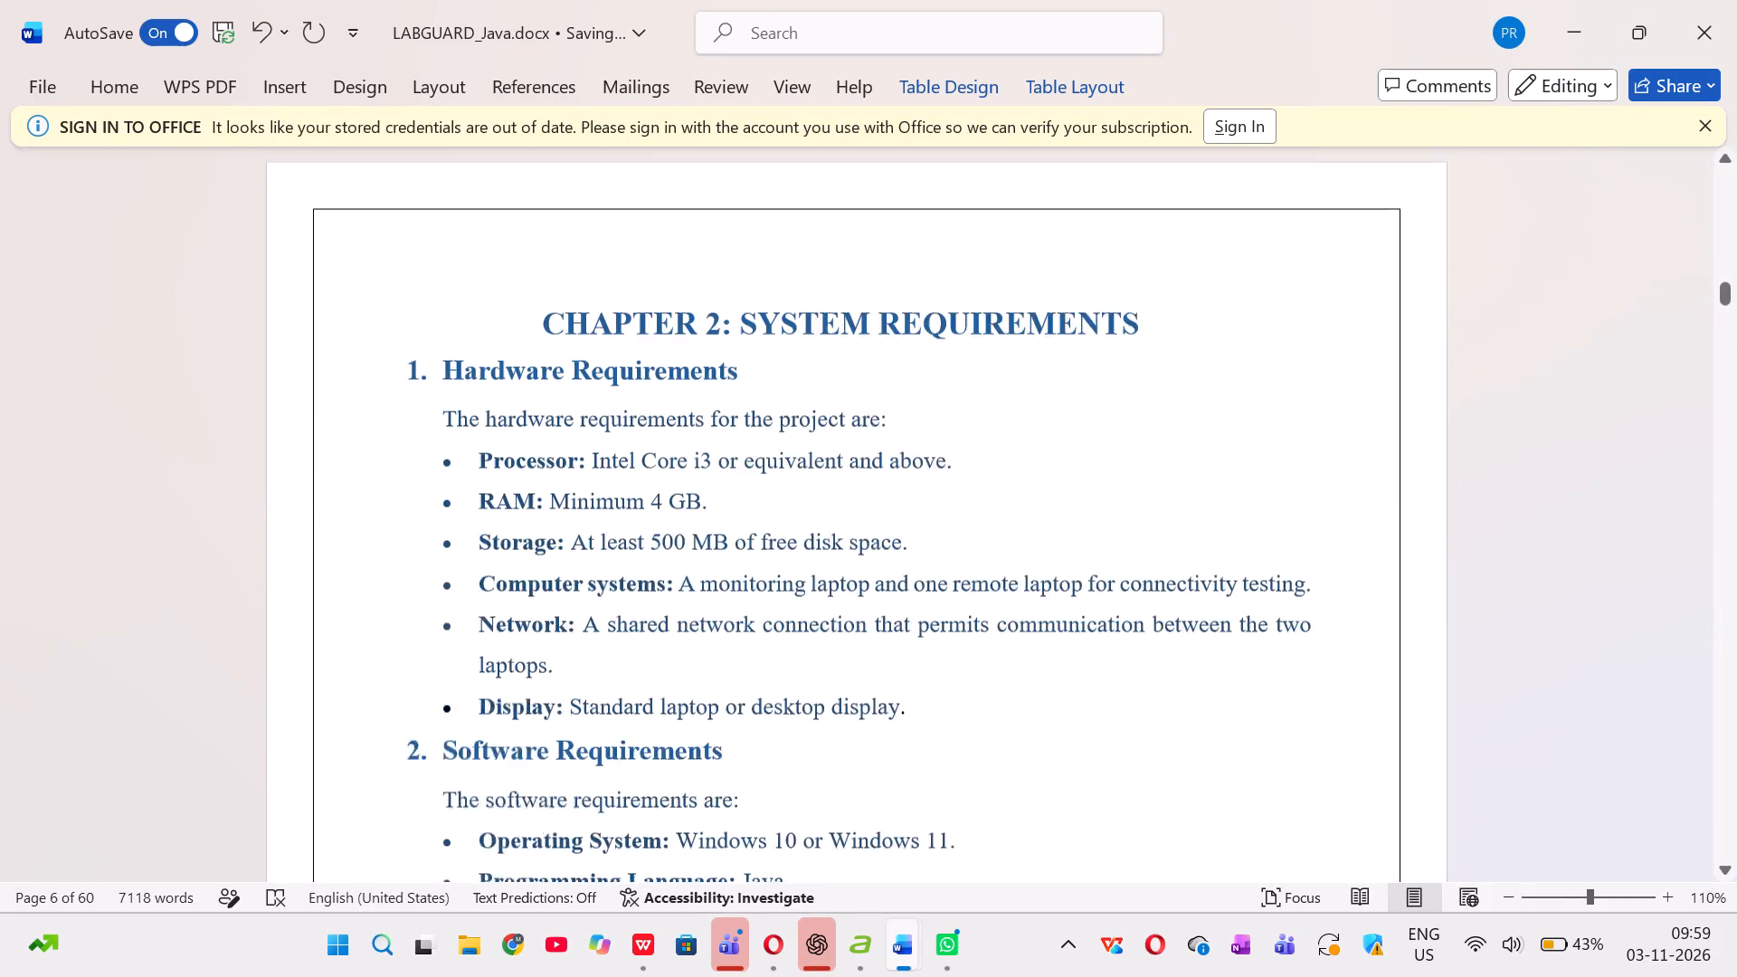
scroll(1215, 293, "down", 2)
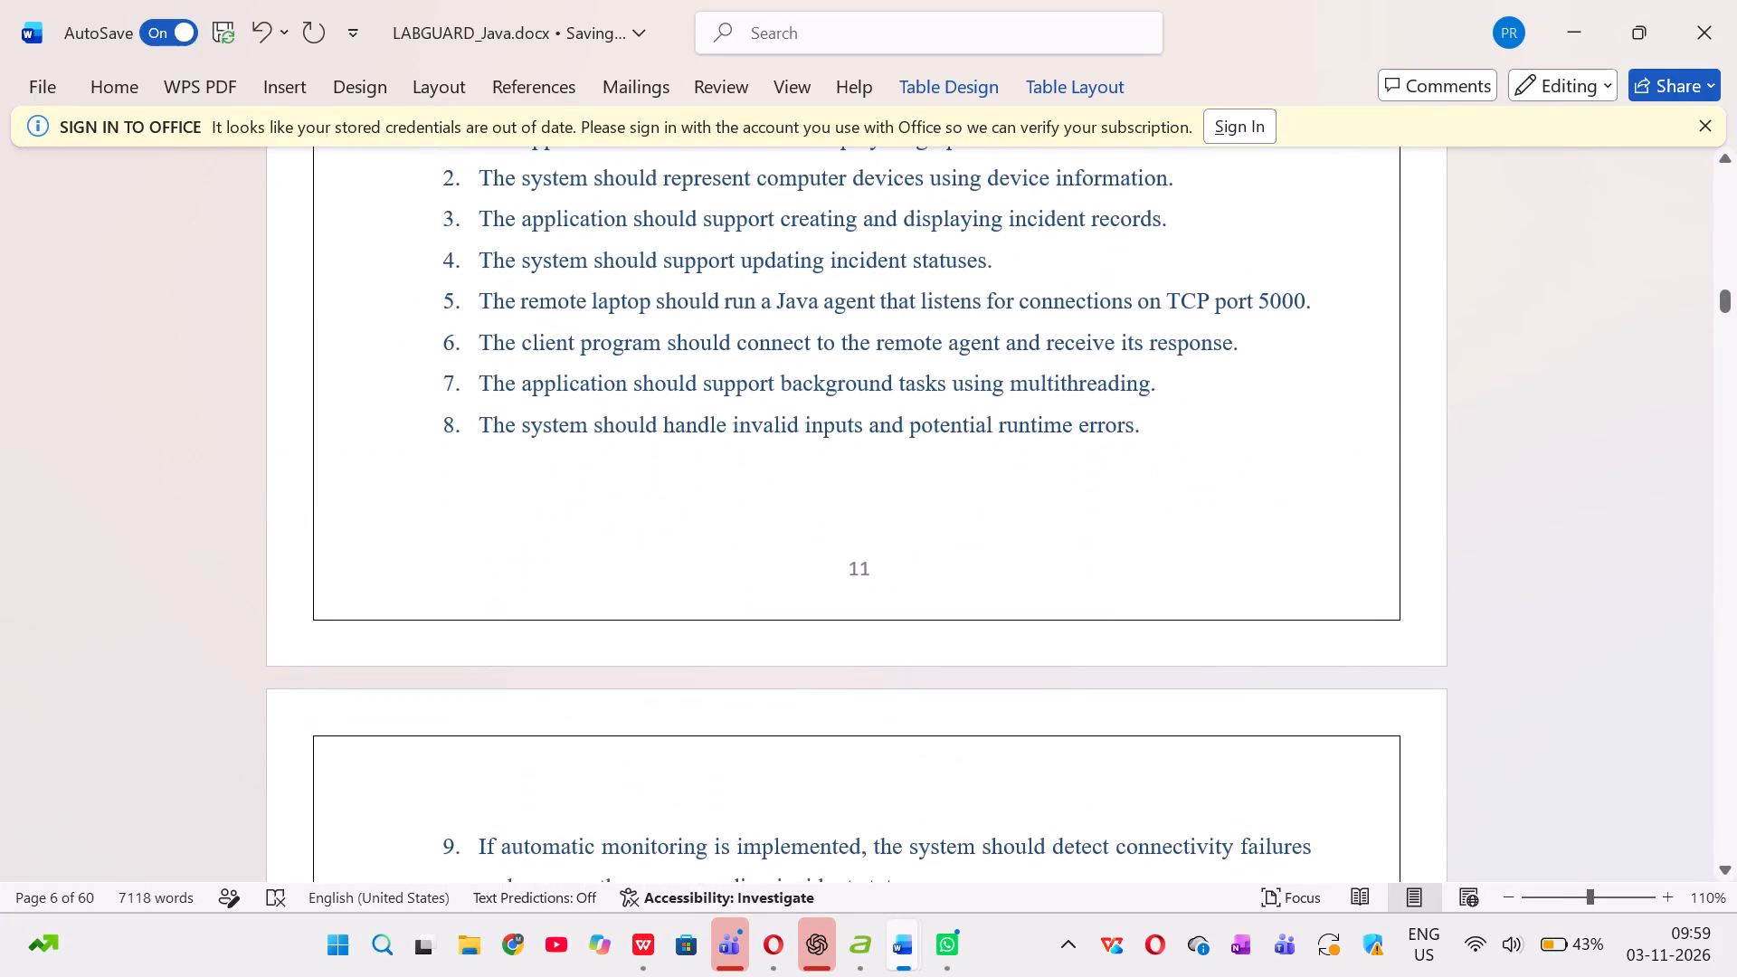
scroll(1215, 293, "left", 1)
scroll(1215, 293, "down", 4)
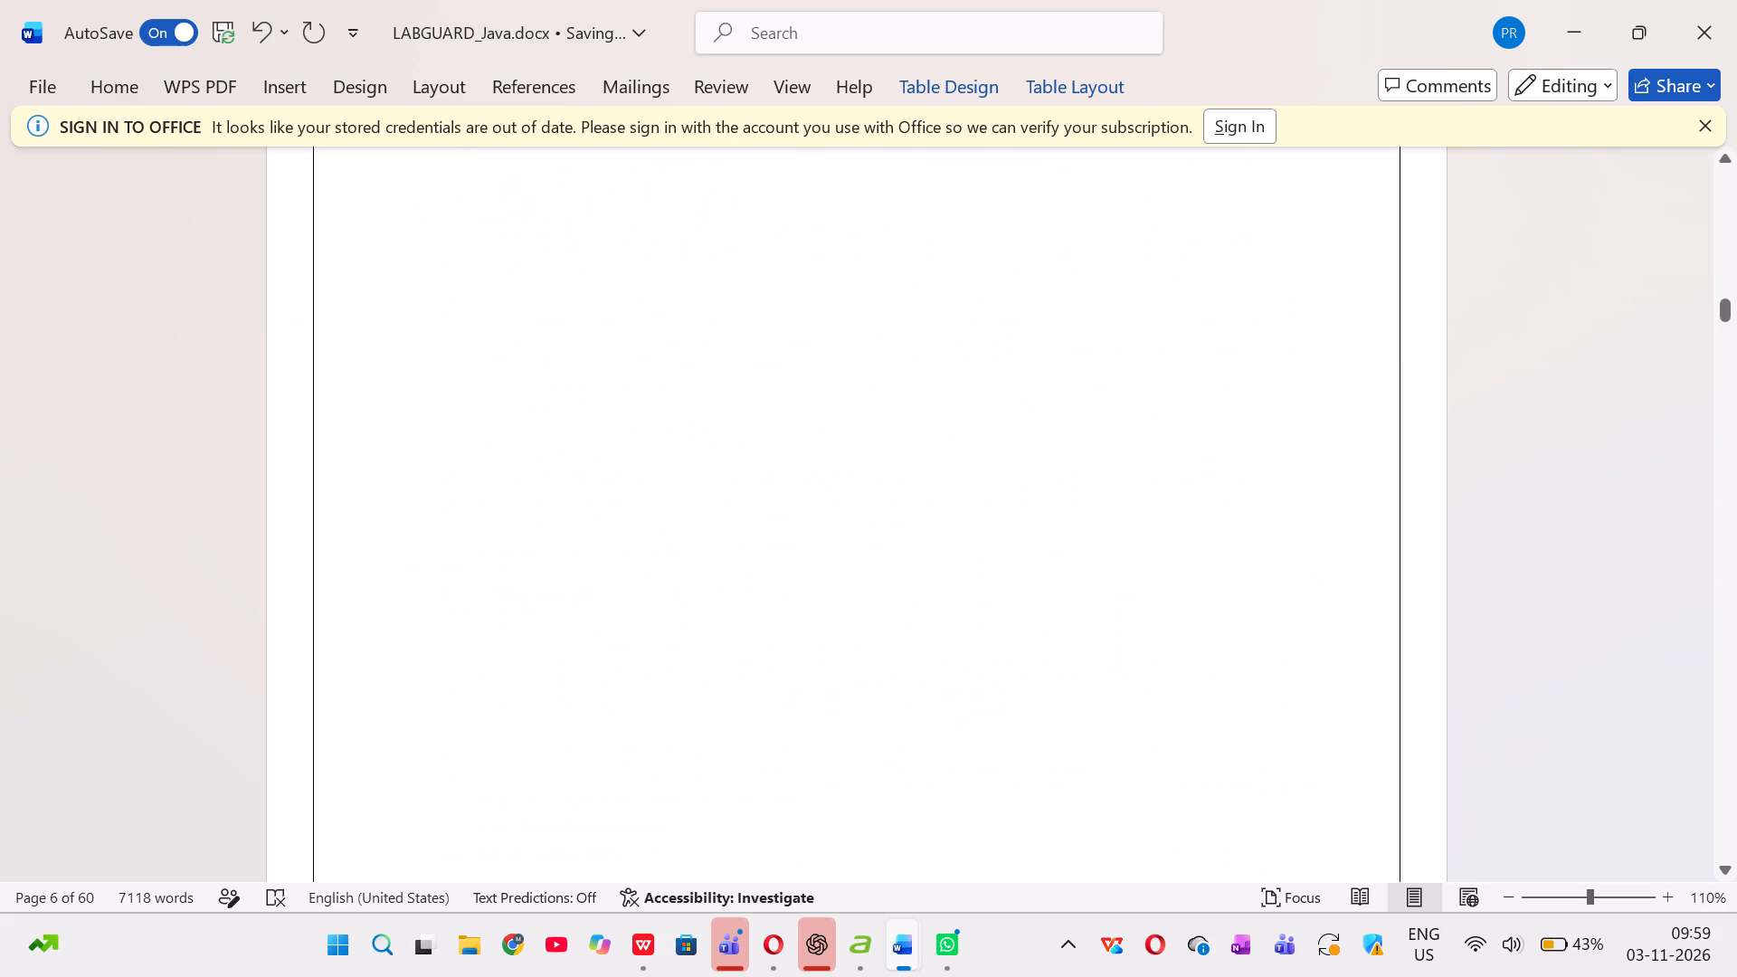
scroll(1215, 293, "down", 3)
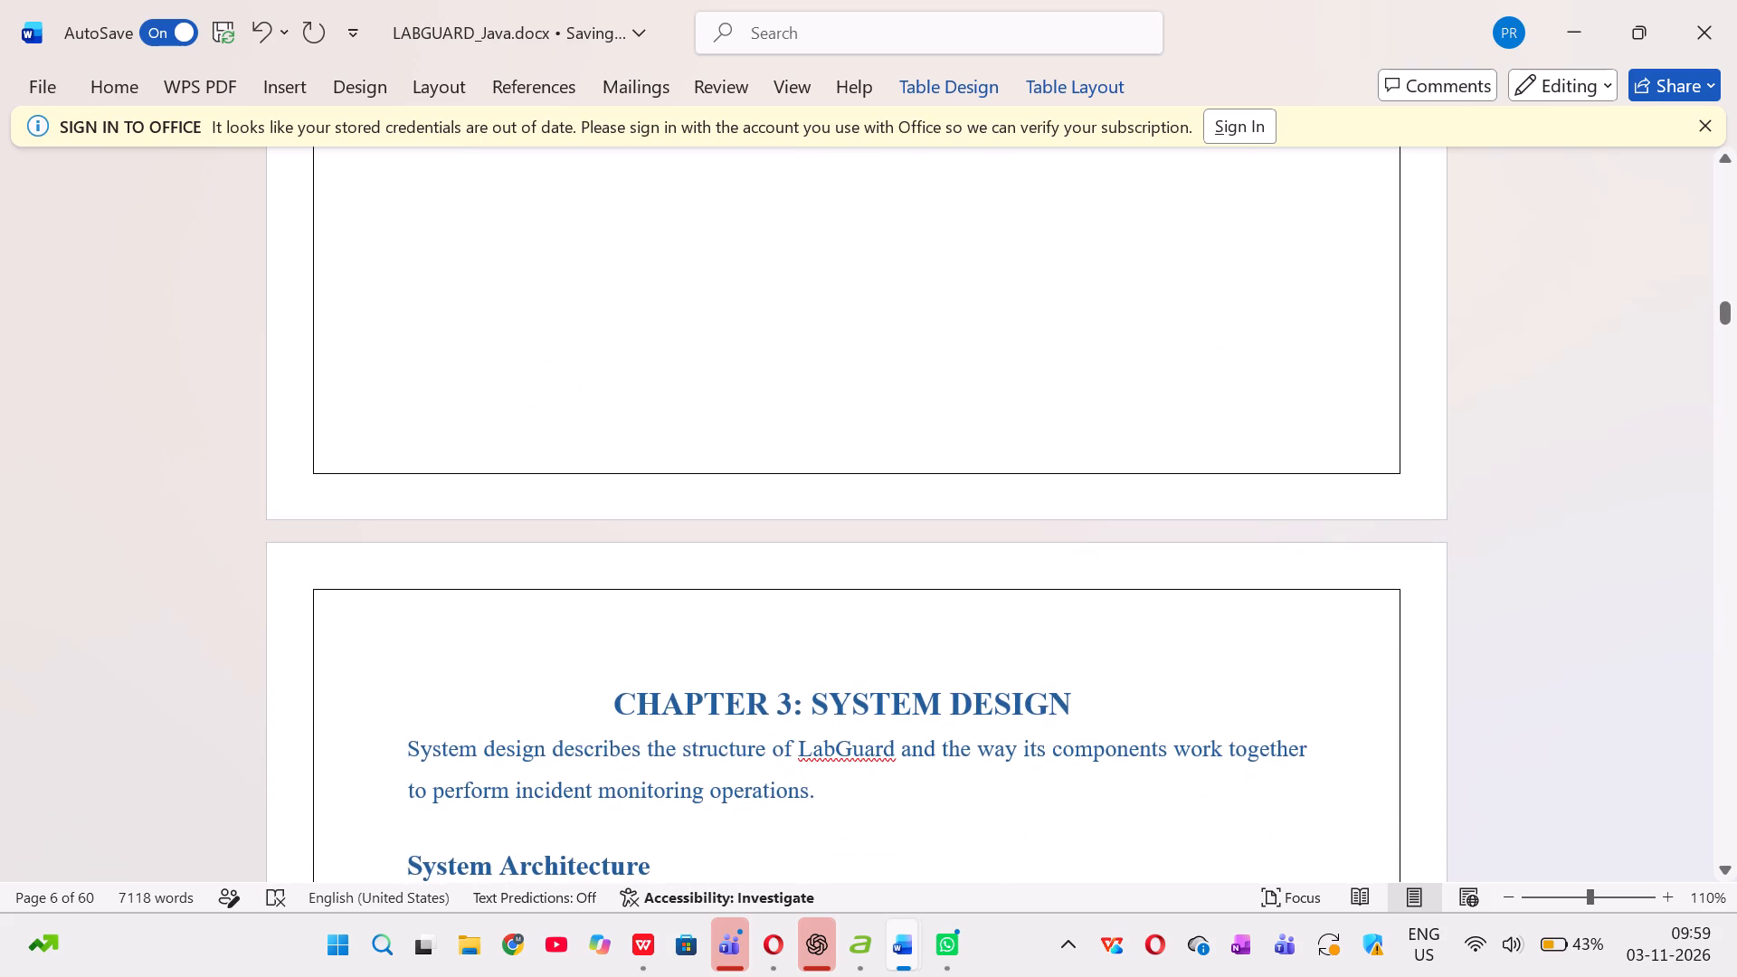
scroll(1215, 293, "up", 16)
scroll(1215, 293, "down", 3)
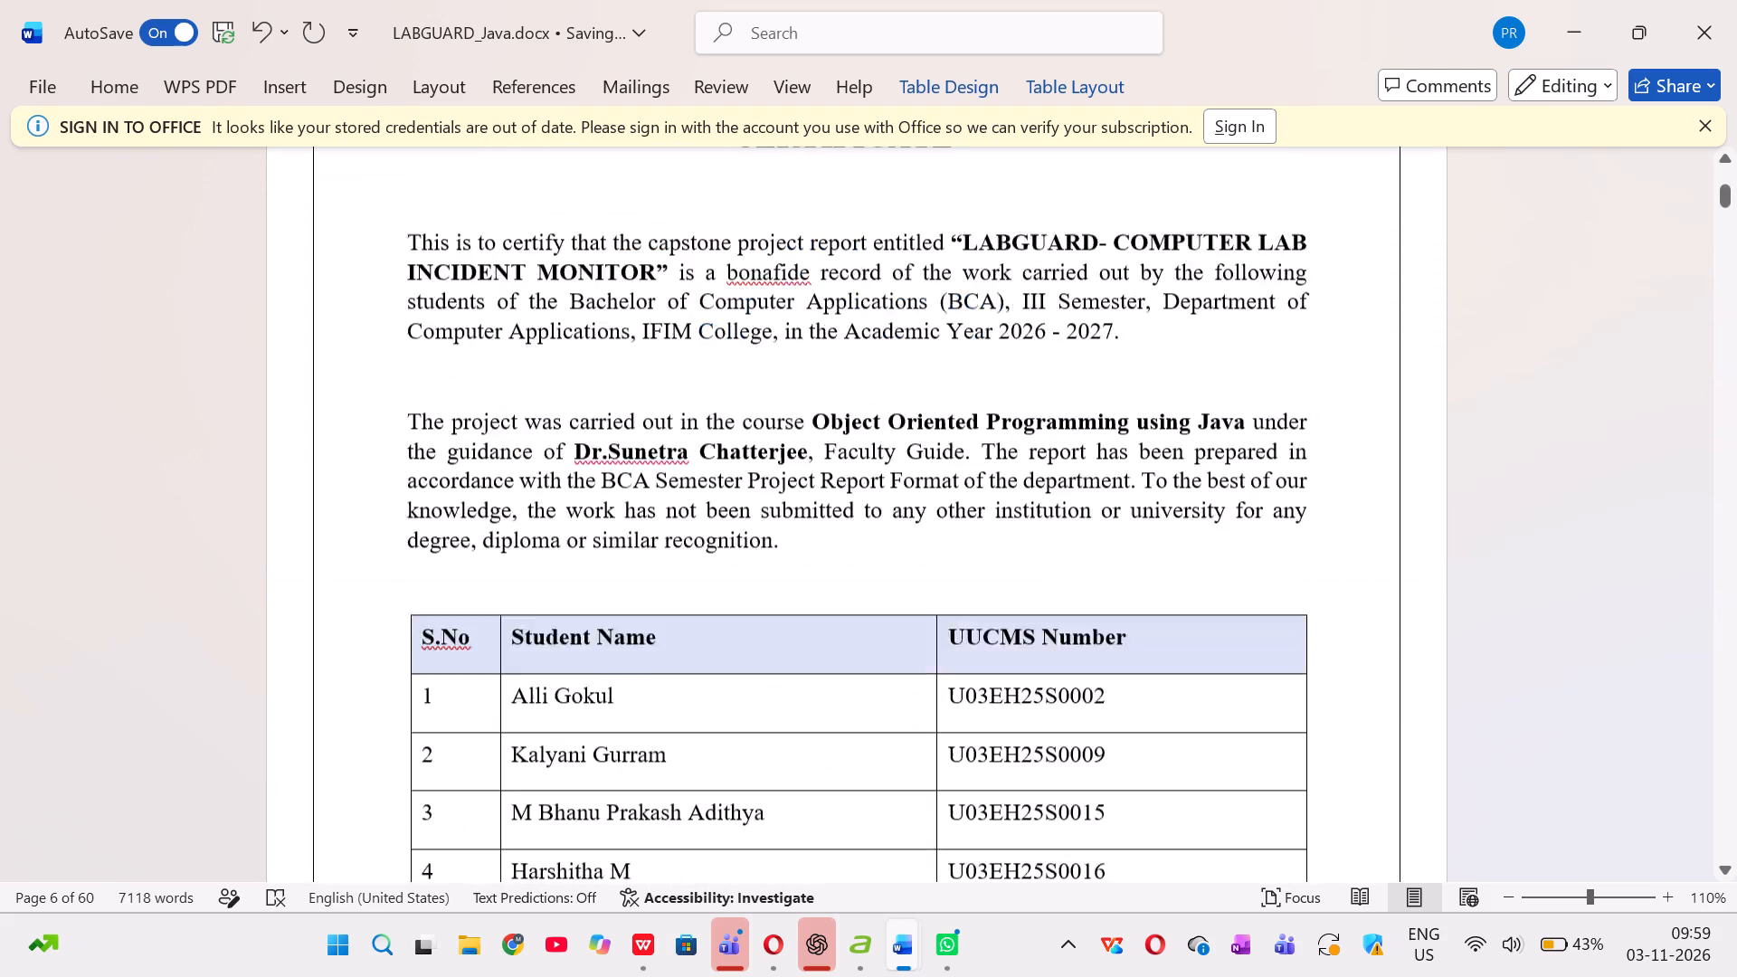
scroll(1173, 518, "down", 2)
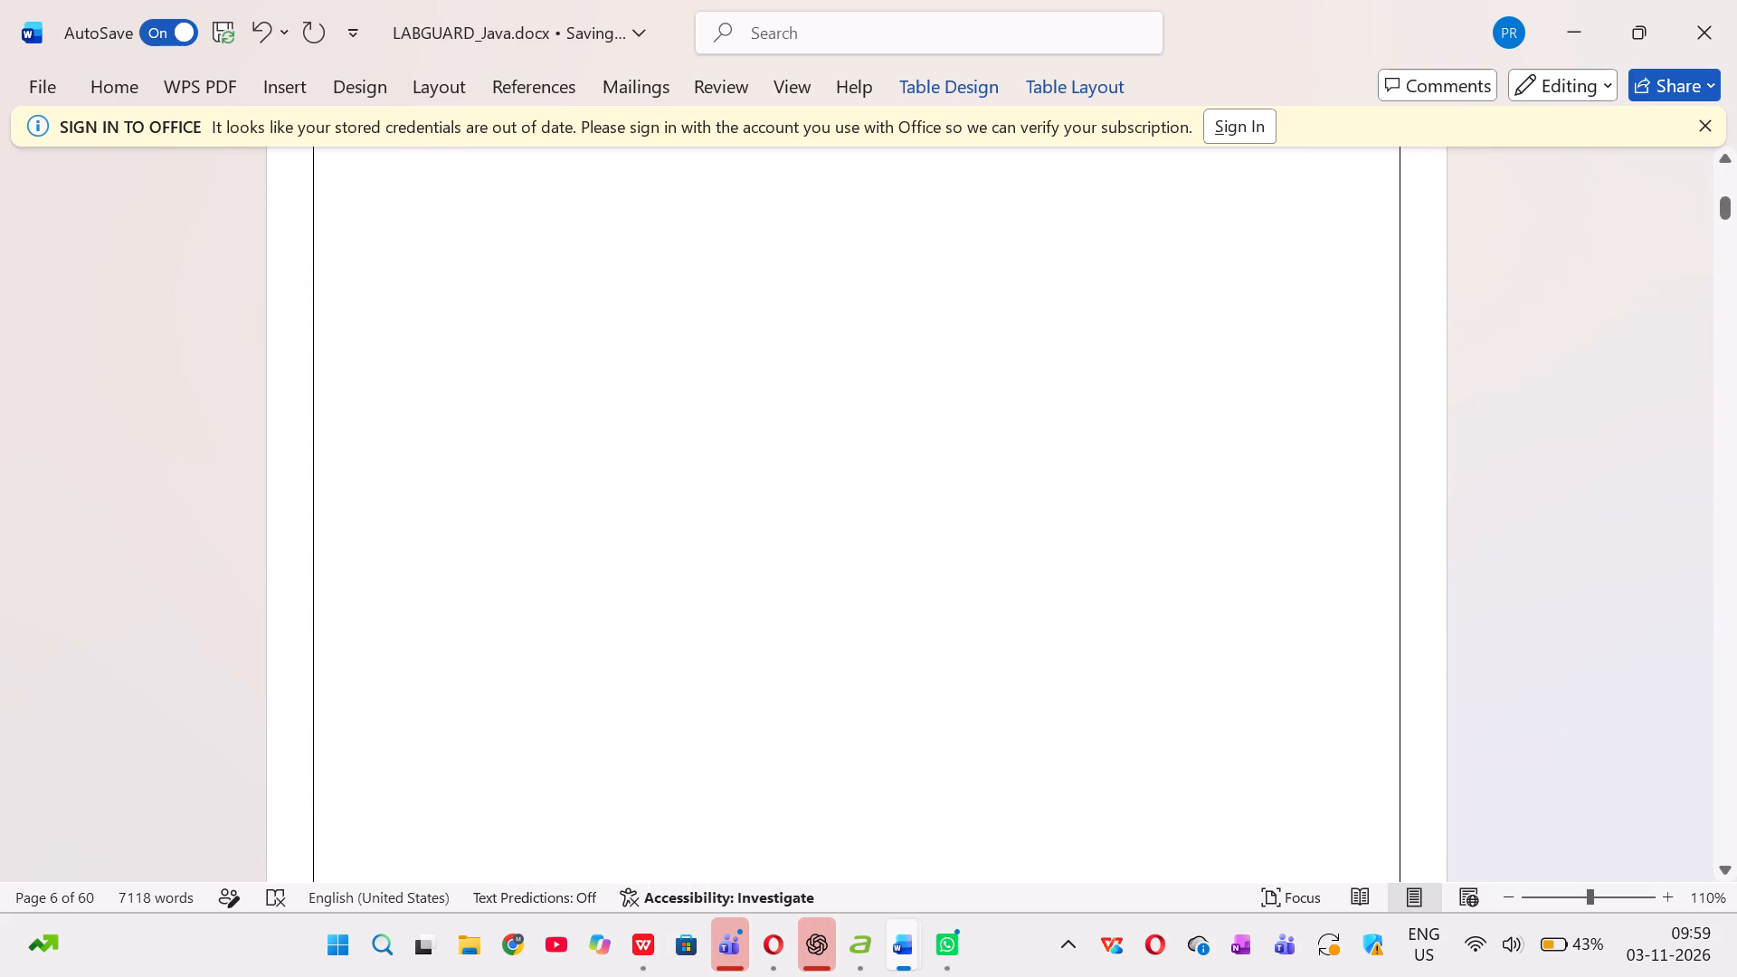
scroll(1173, 518, "down", 5)
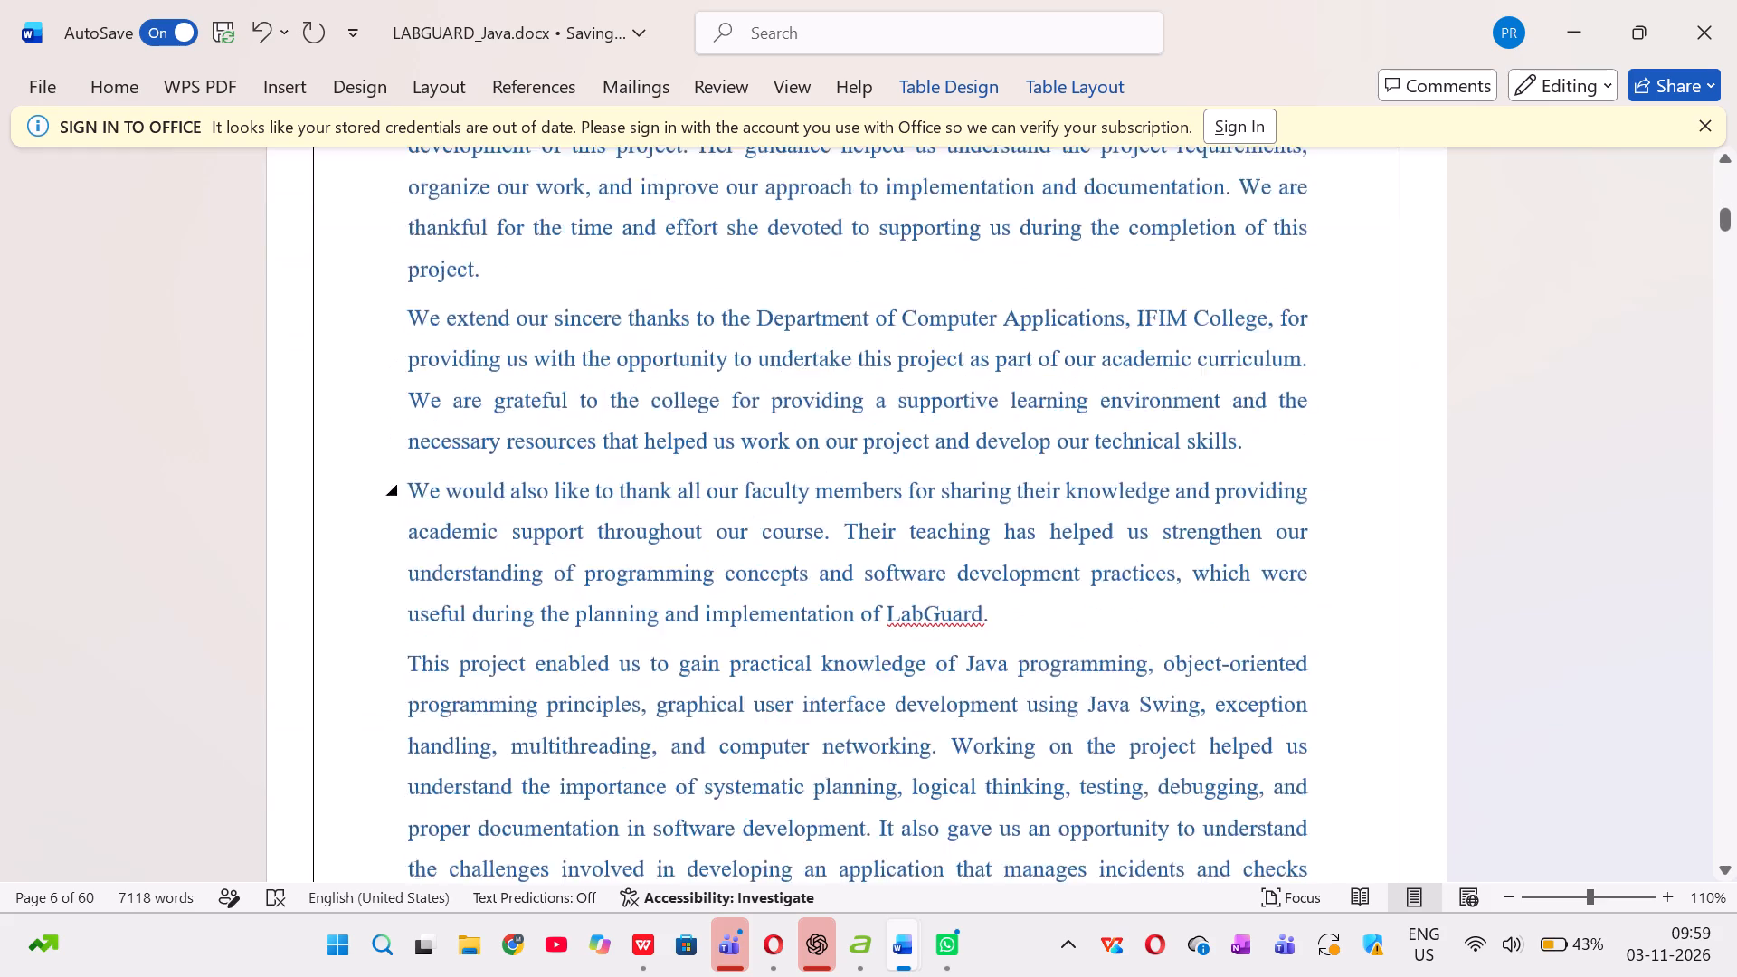
scroll(1173, 518, "down", 2)
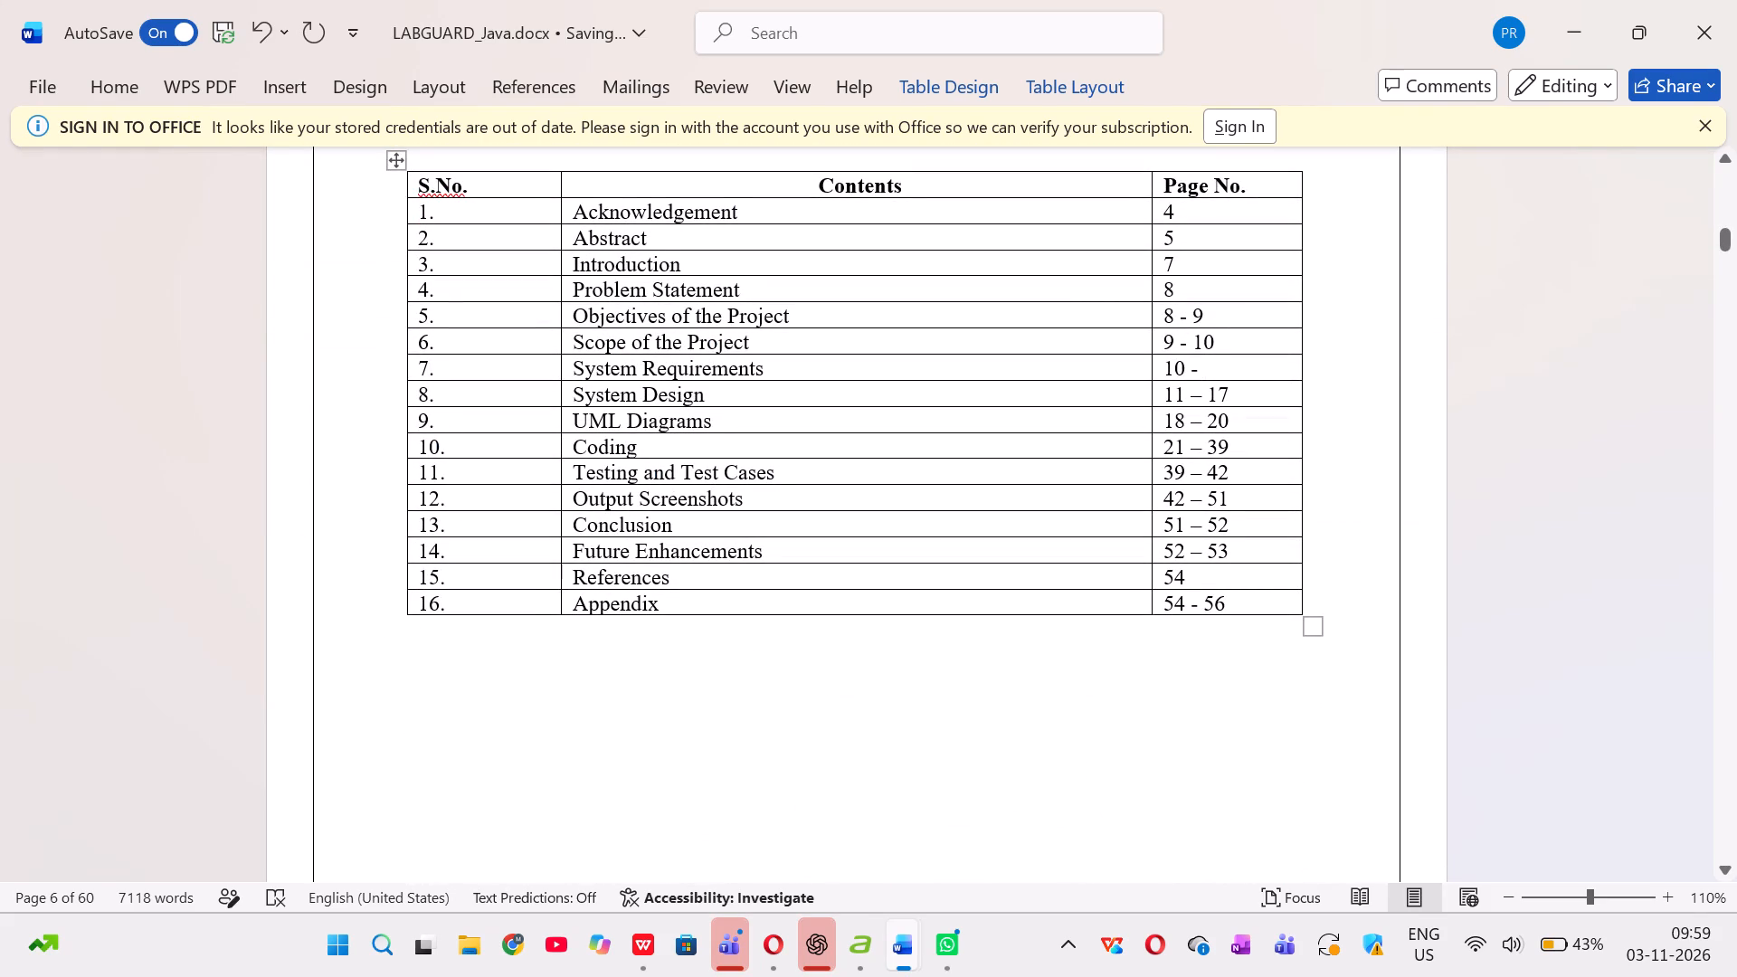
Correct the System Requirements start page in the Table of Contents to 11 and complete the range with 12.
key("Left")
key("Left")
key("Left")
key("BackSpace")
key("1")
key("Right")
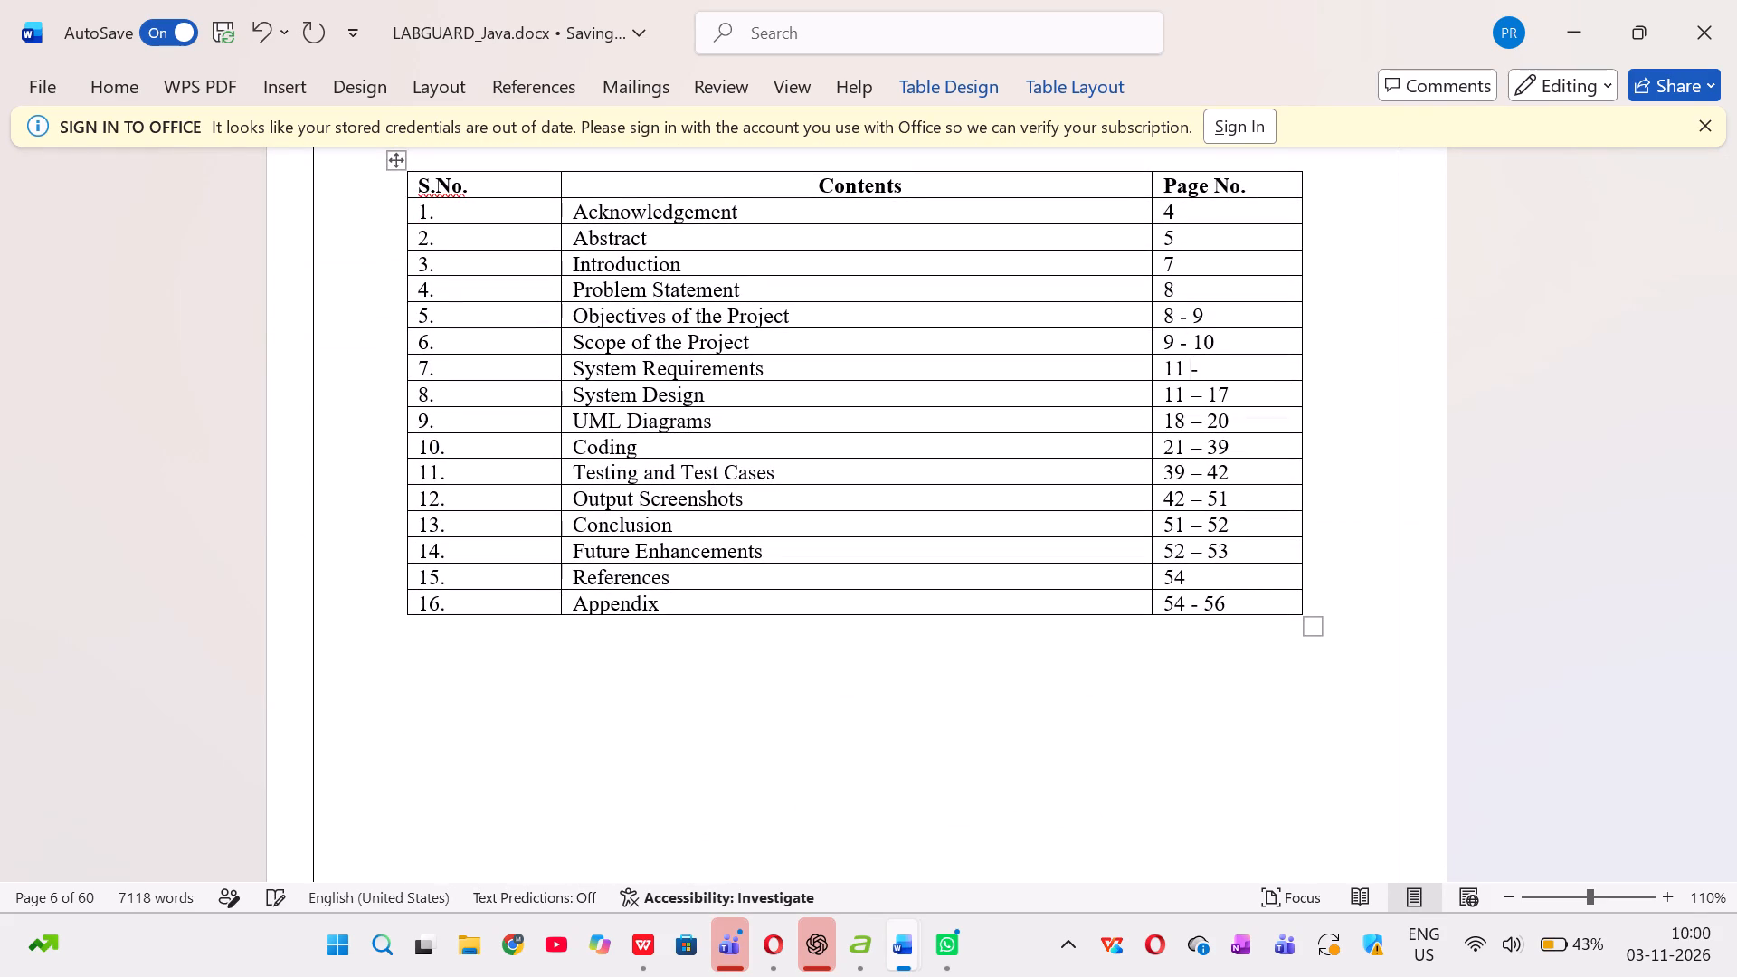
key("Right")
key("Right")
type("12")
Clear the System Design page range in the Table of Contents, keeping only the leading digit 1.
key("Down")
key("BackSpace")
key("BackSpace")
key("BackSpace")
key("BackSpace")
key("BackSpace")
key("BackSpace")
Check the page footers of Chapter 3: System Design for its first and last pages, up to the start of Chapter 4: UML Diagrams.
scroll(1217, 339, "down", 9)
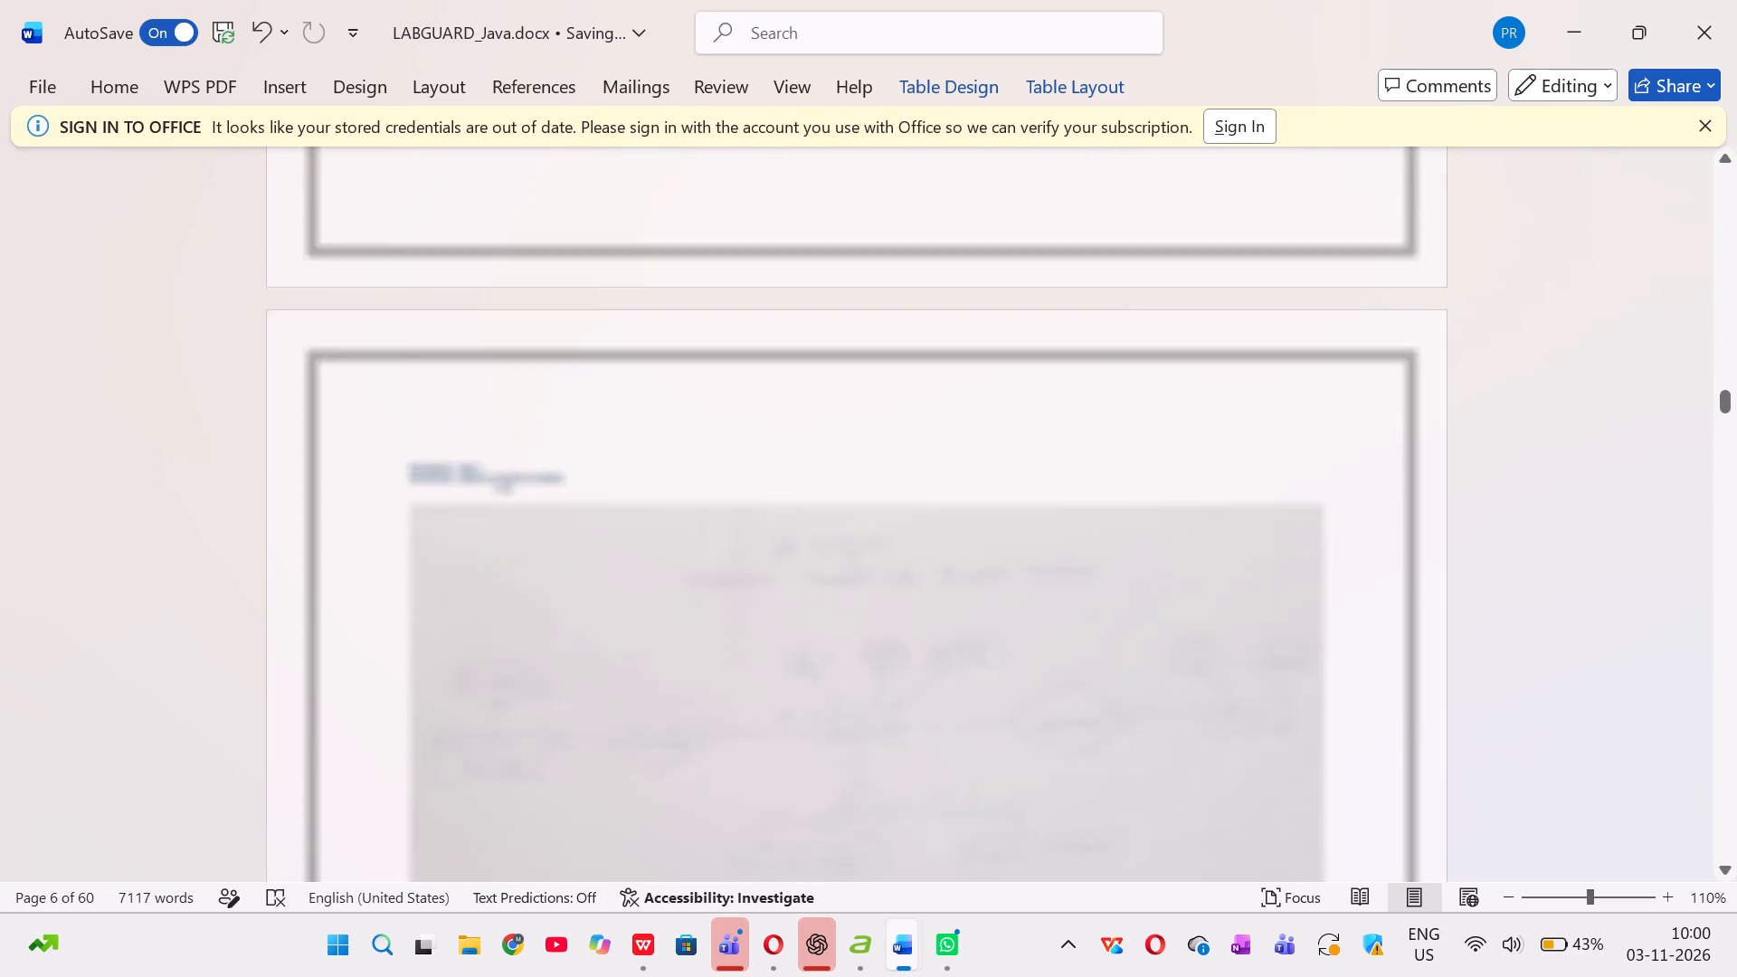
scroll(1217, 339, "up", 1)
scroll(1217, 339, "up", 20)
scroll(1217, 339, "up", 20)
scroll(1217, 339, "up", 20)
scroll(1217, 339, "down", 1)
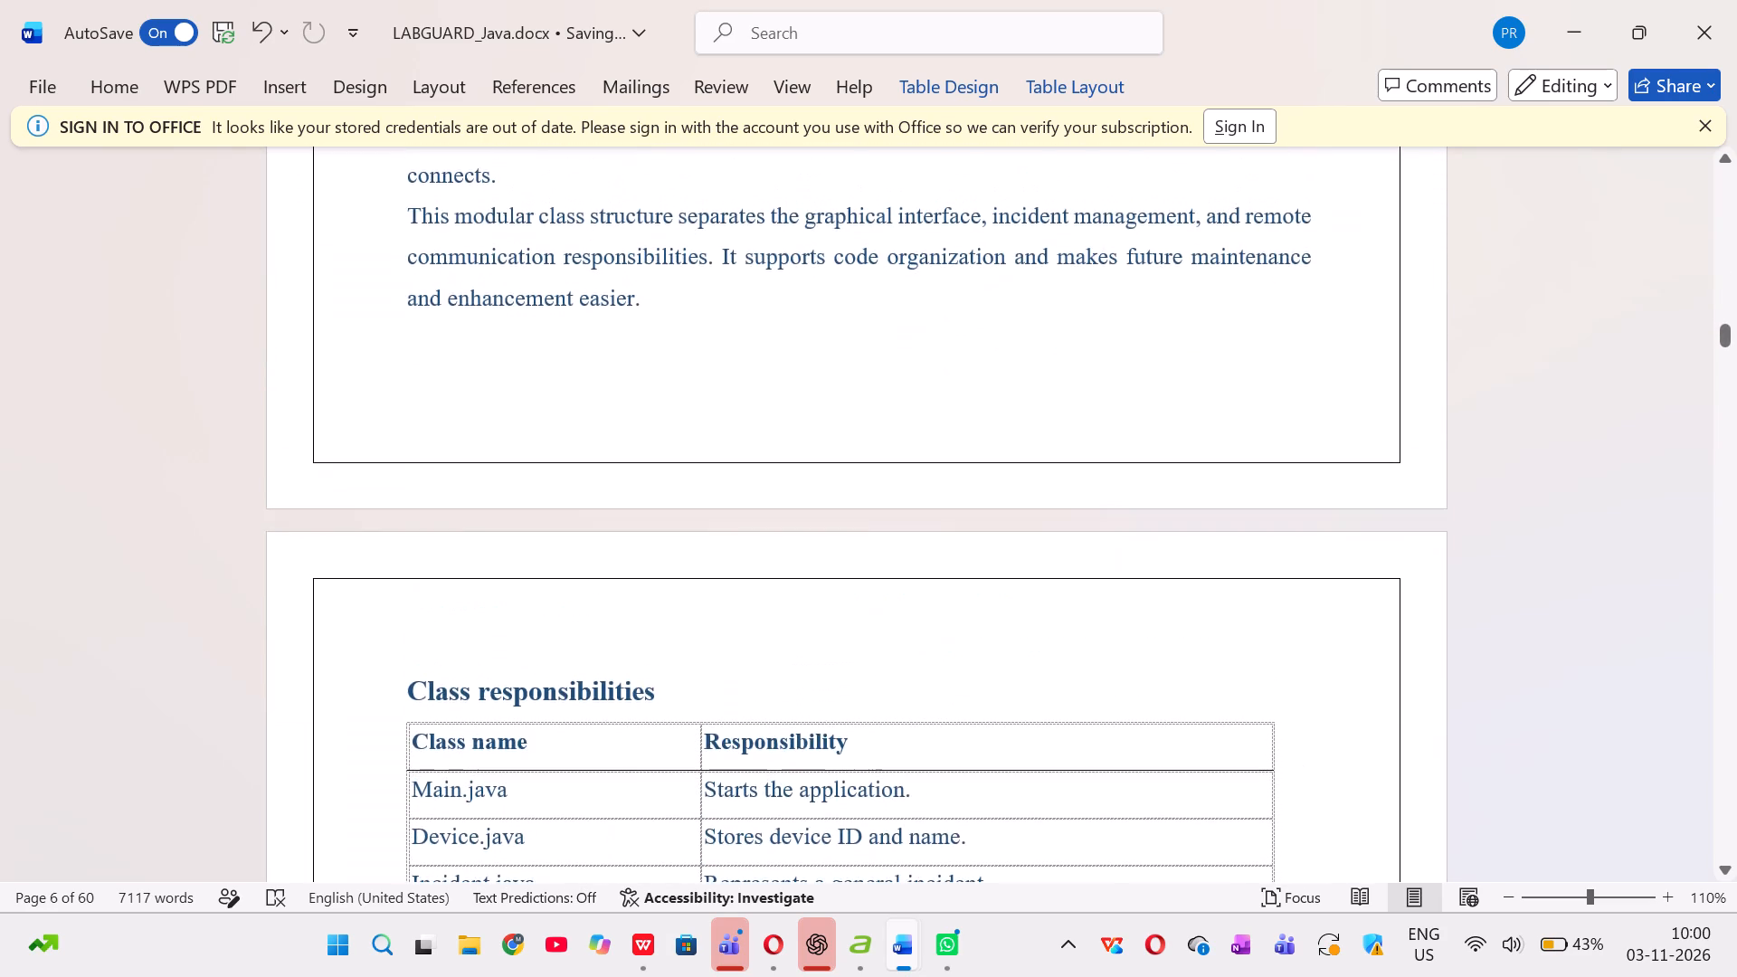
scroll(1217, 339, "down", 3)
scroll(1217, 339, "up", 6)
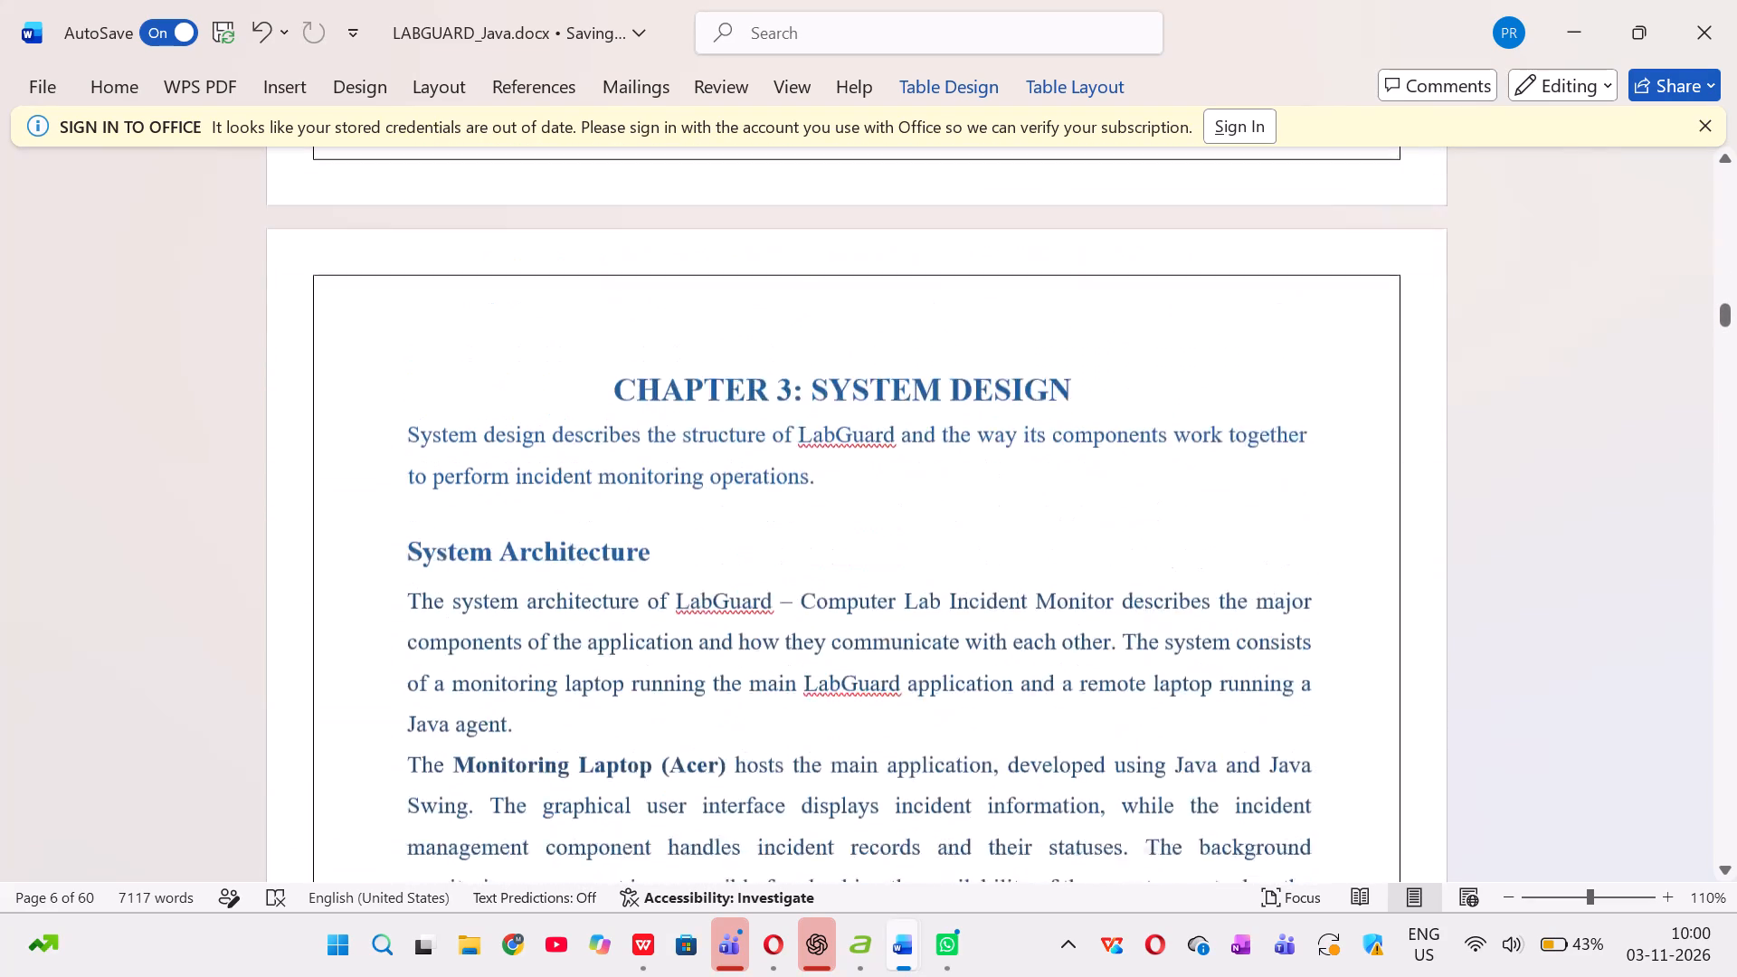
scroll(1217, 339, "down", 1)
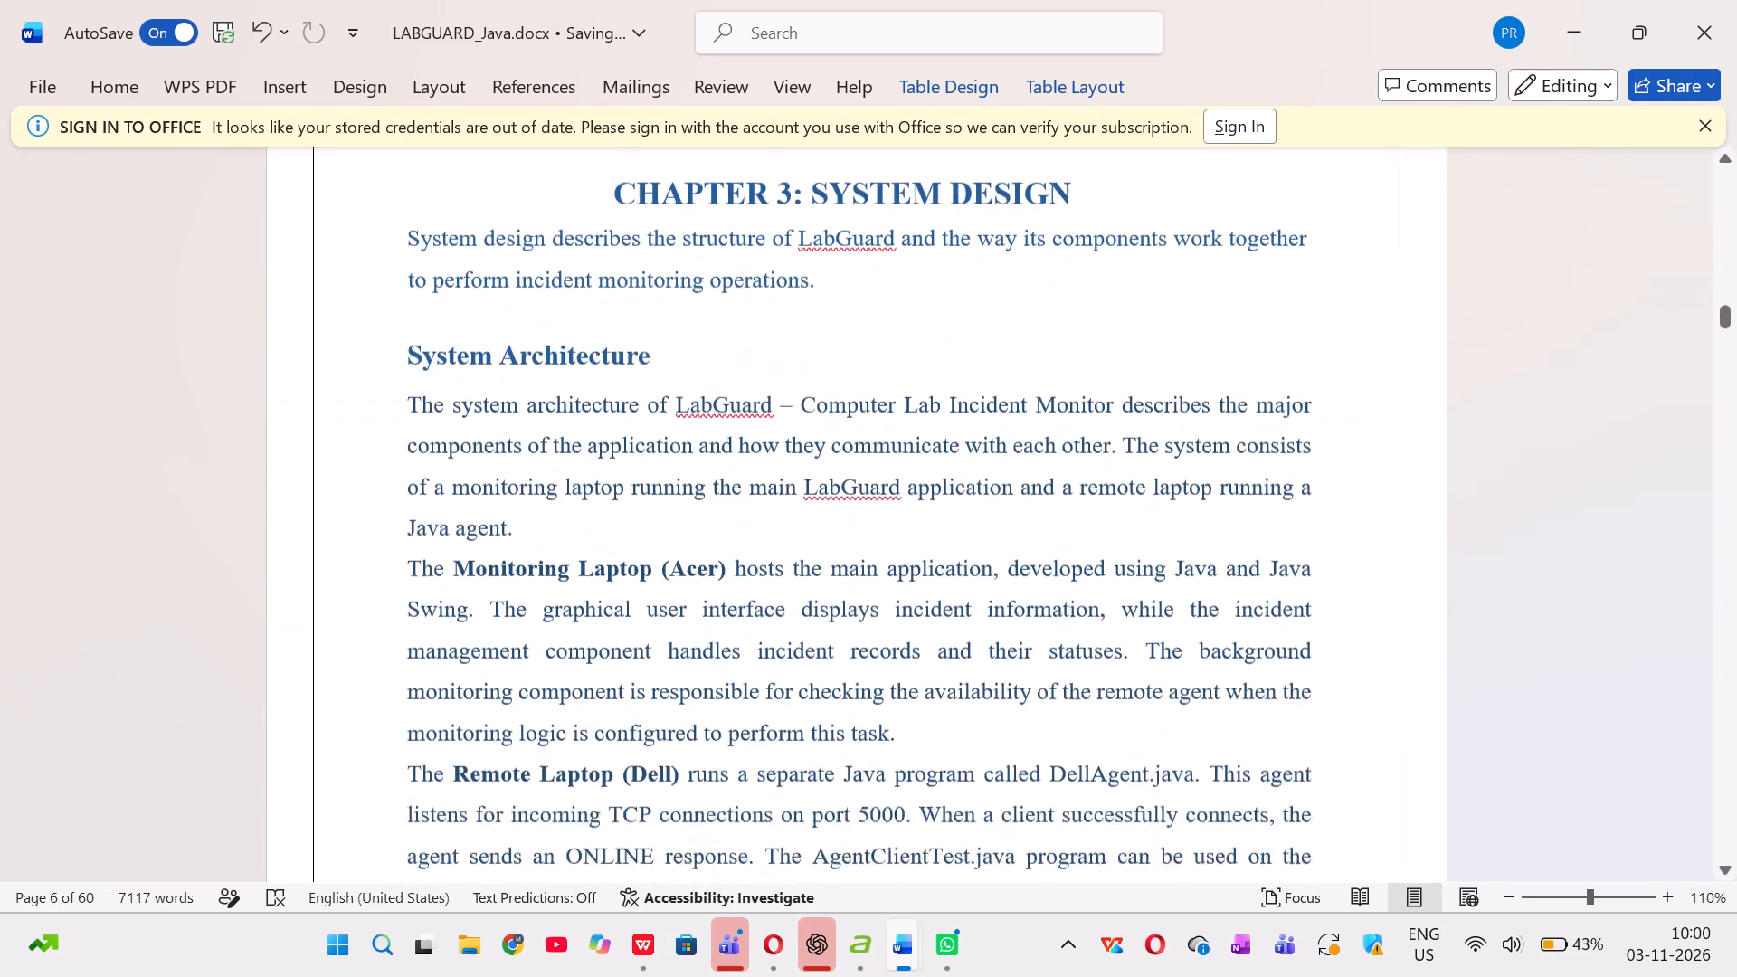
scroll(1217, 339, "down", 3)
scroll(1217, 339, "up", 1, "ctrl")
scroll(1217, 339, "down", 3, "ctrl")
scroll(1217, 339, "down", 3)
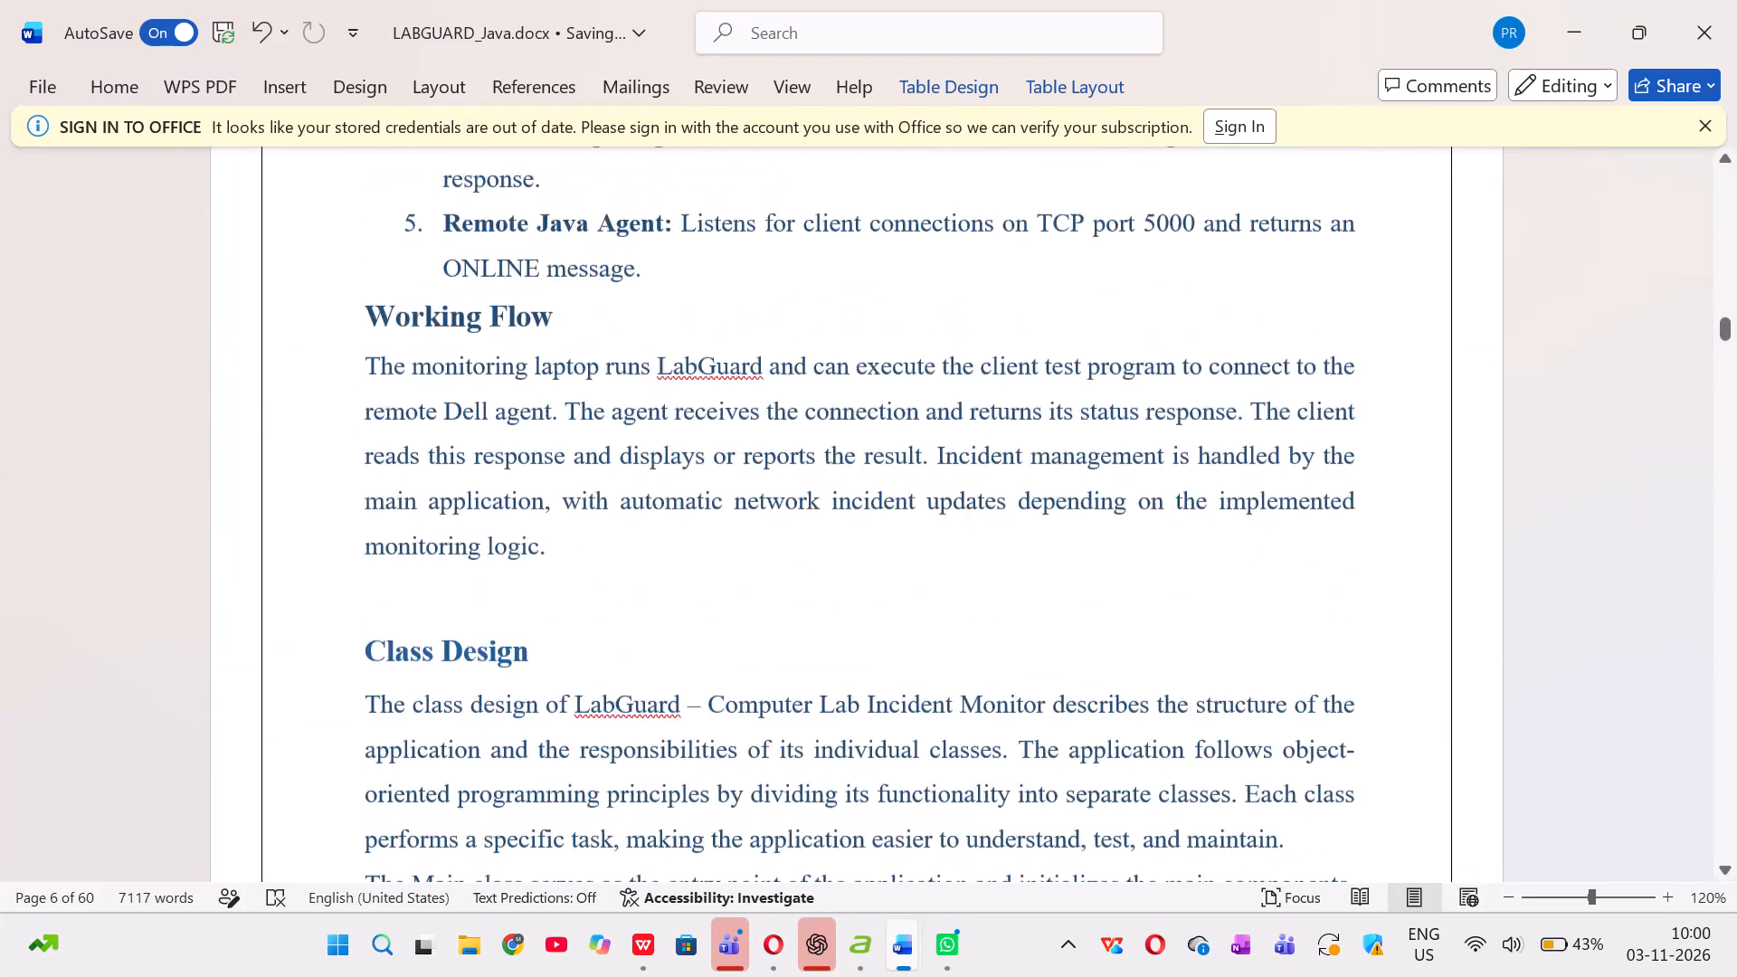
scroll(1217, 339, "up", 1)
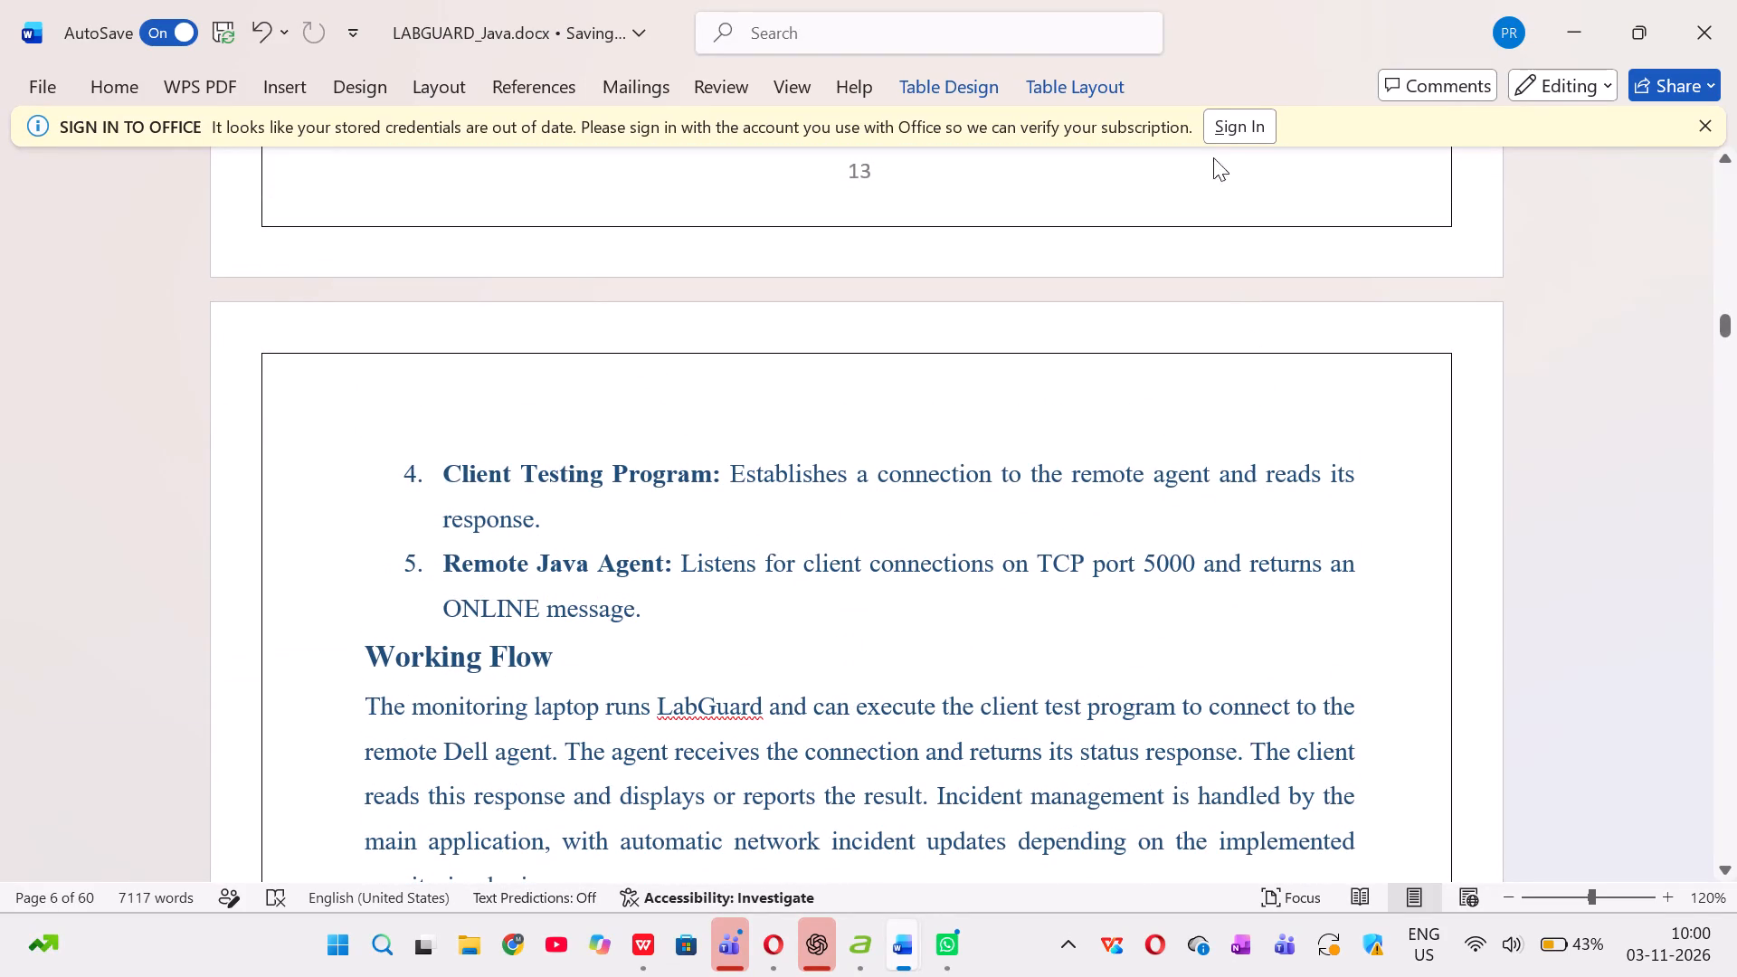
scroll(1177, 376, "down", 4)
scroll(1177, 376, "up", 1, "ctrl")
scroll(1177, 376, "down", 1)
scroll(1177, 376, "up", 1, "ctrl")
scroll(1177, 376, "down", 1, "ctrl")
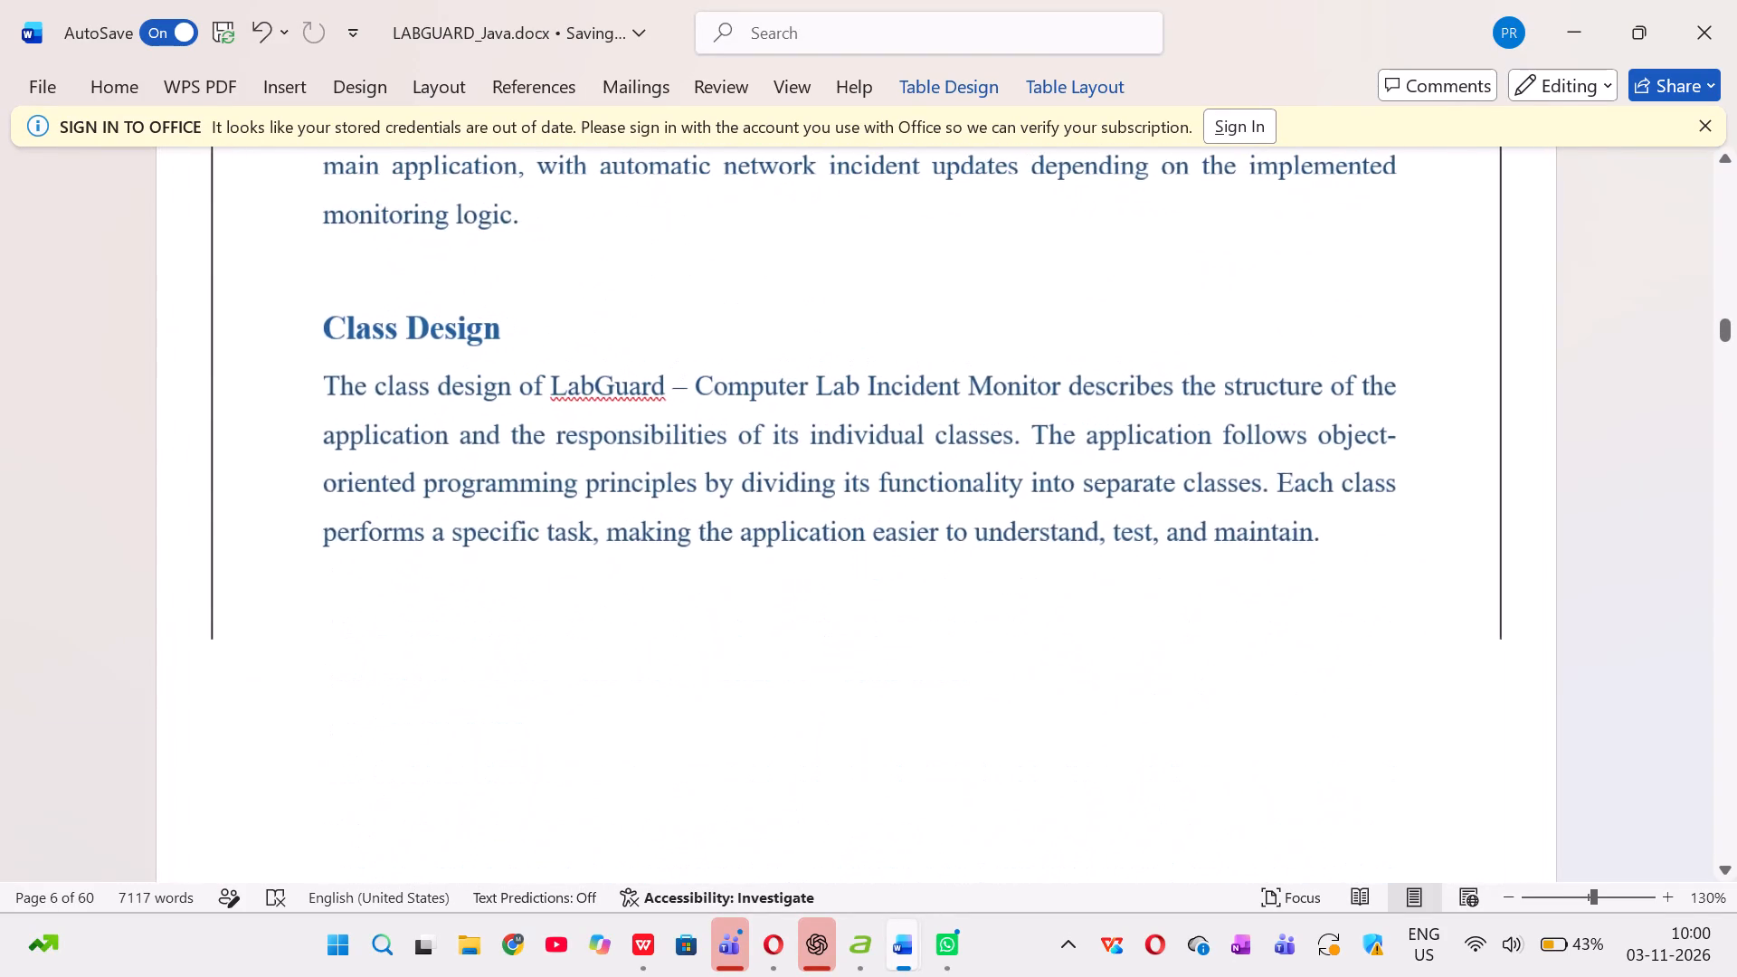
scroll(1177, 376, "down", 11, "ctrl")
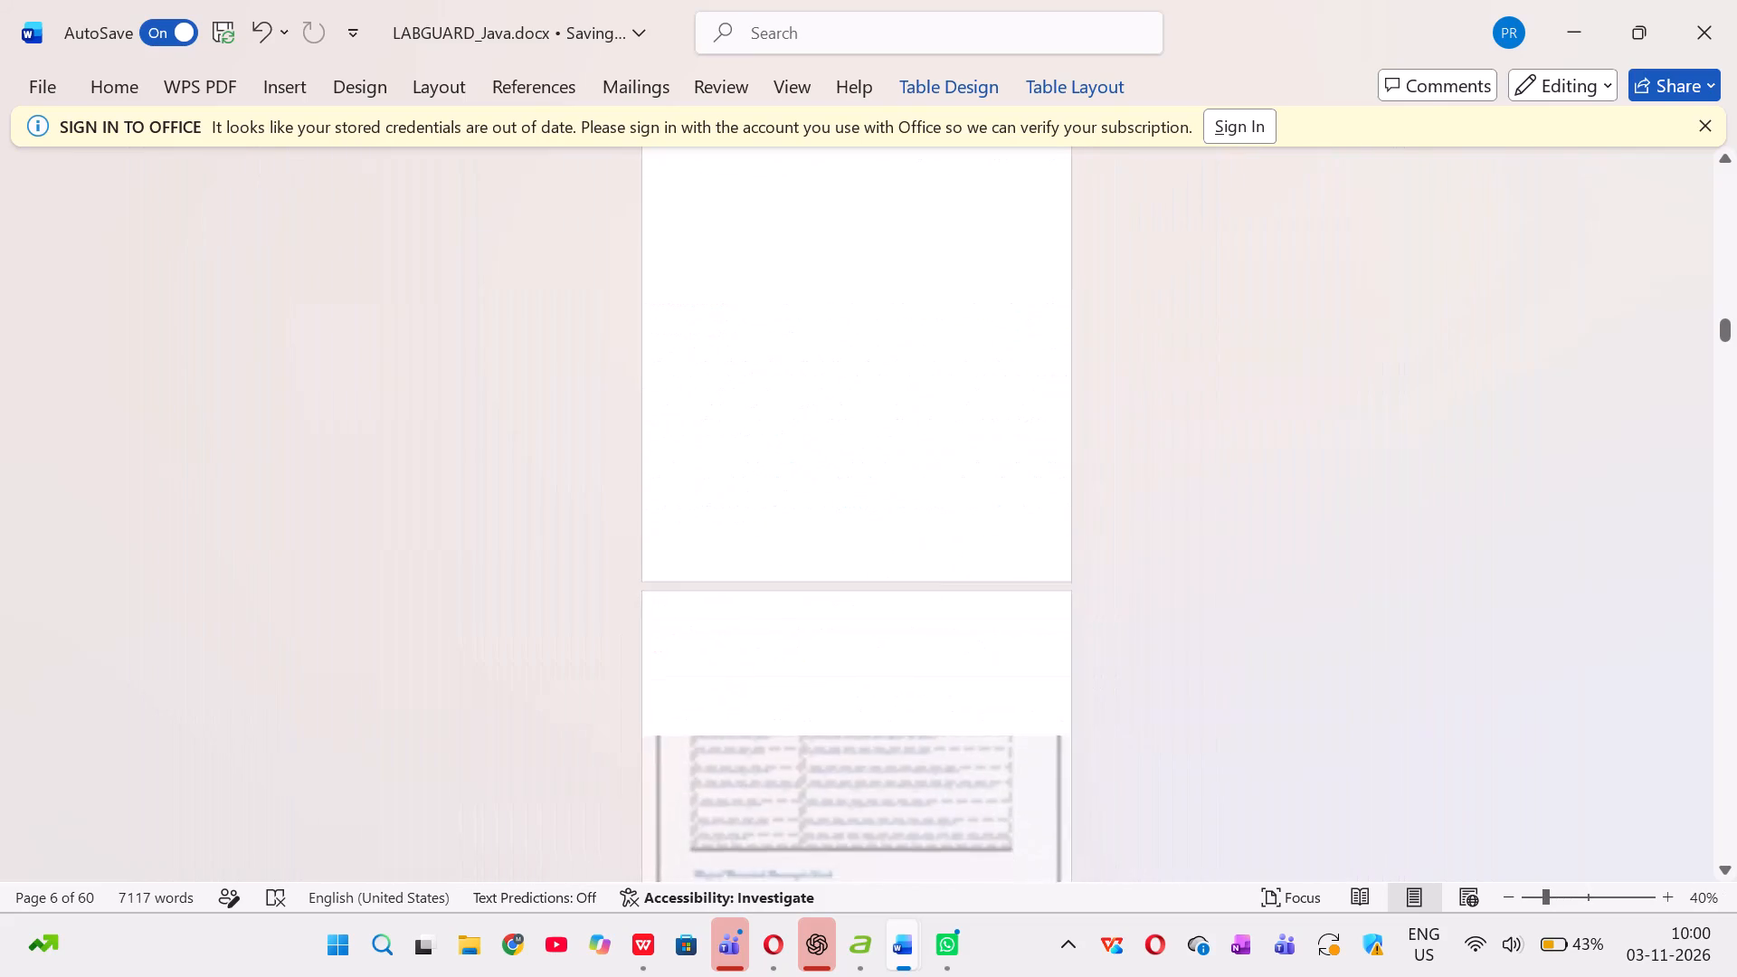
scroll(860, 498, "down", 13)
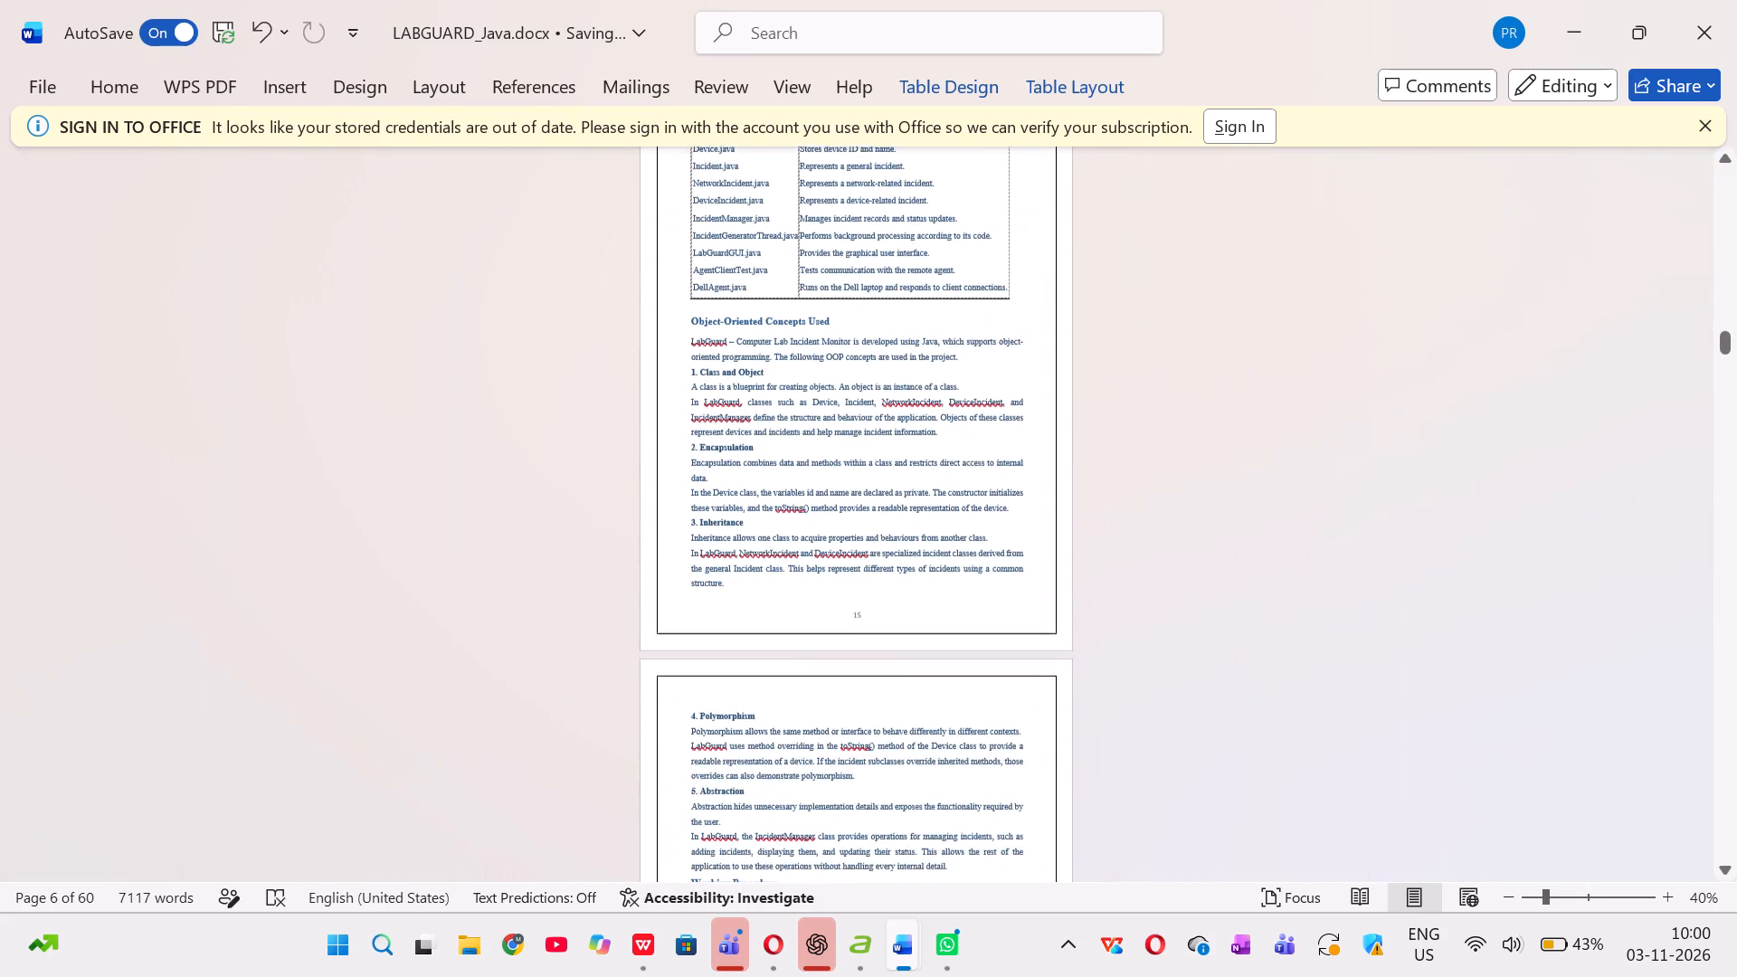
scroll(860, 498, "down", 6)
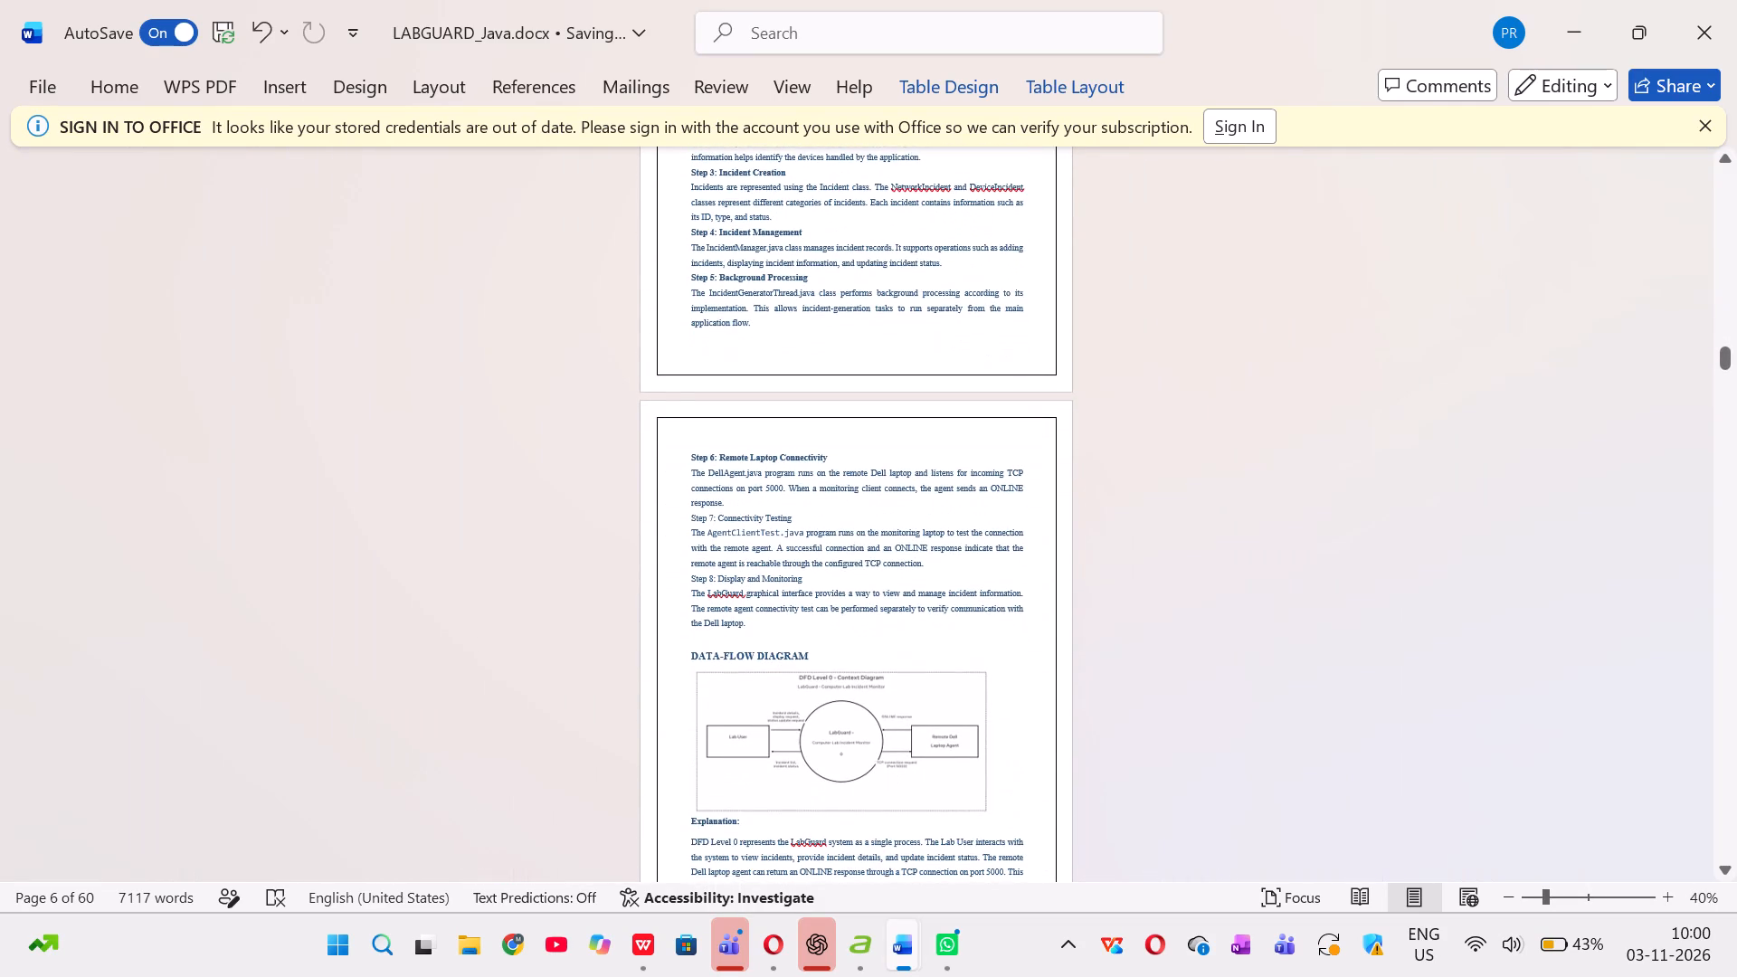
scroll(860, 498, "down", 9)
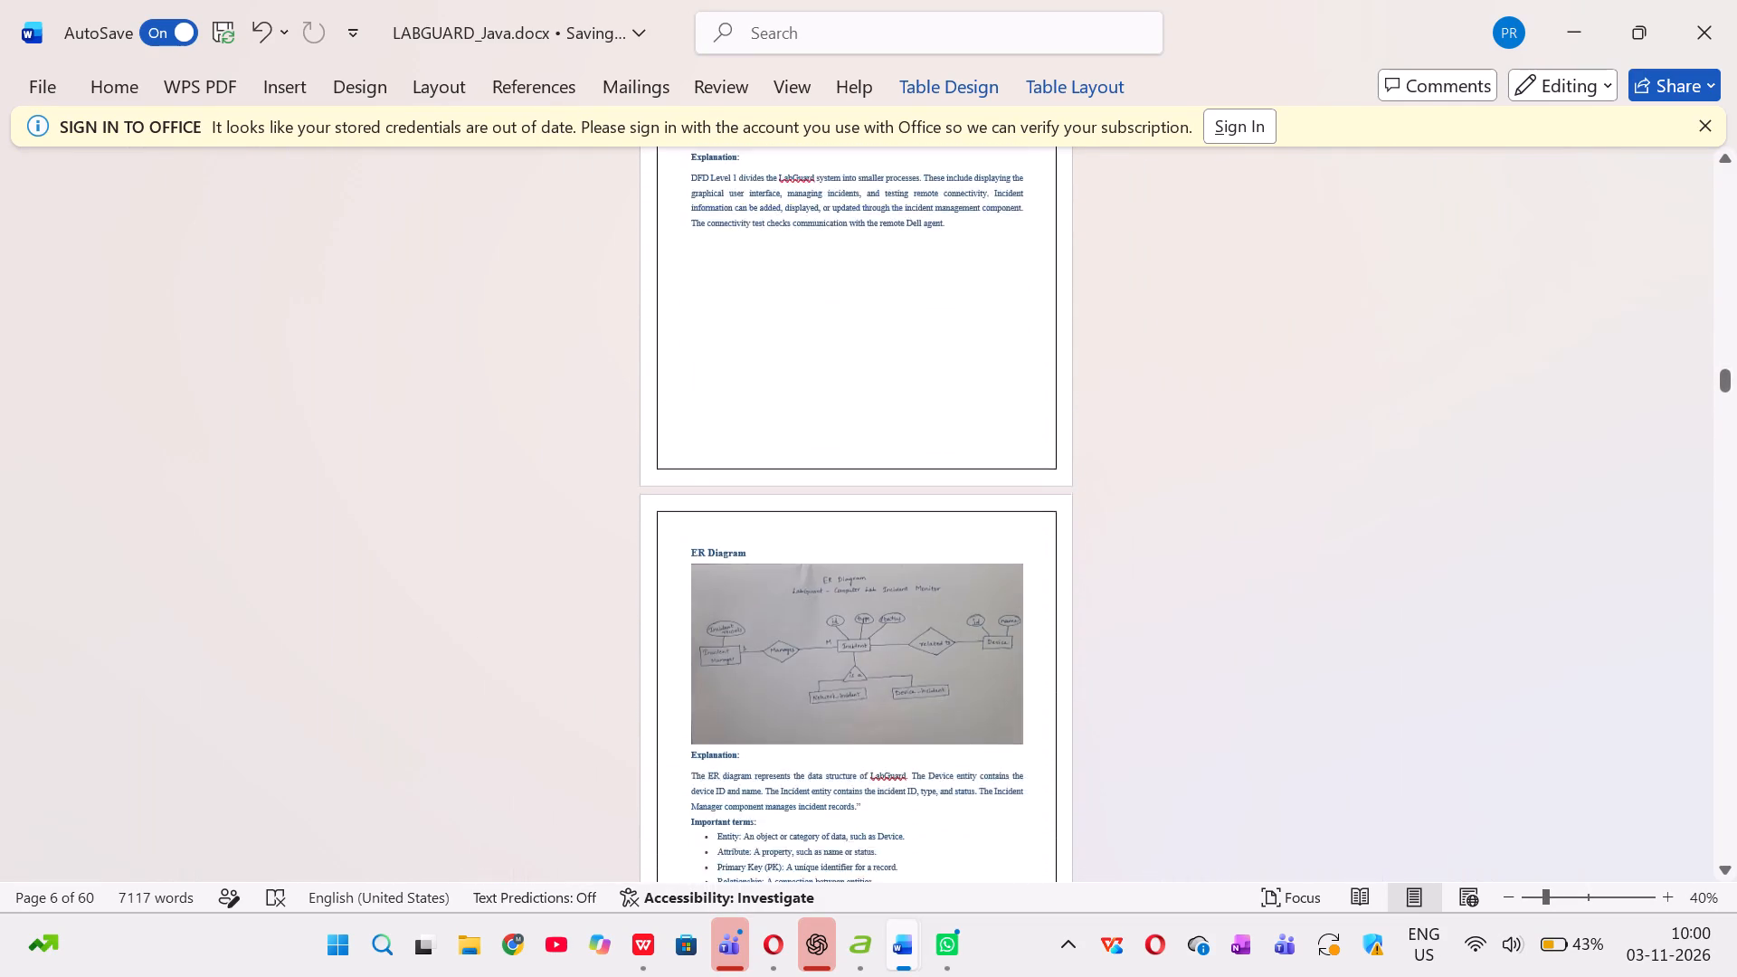
scroll(860, 498, "down", 8)
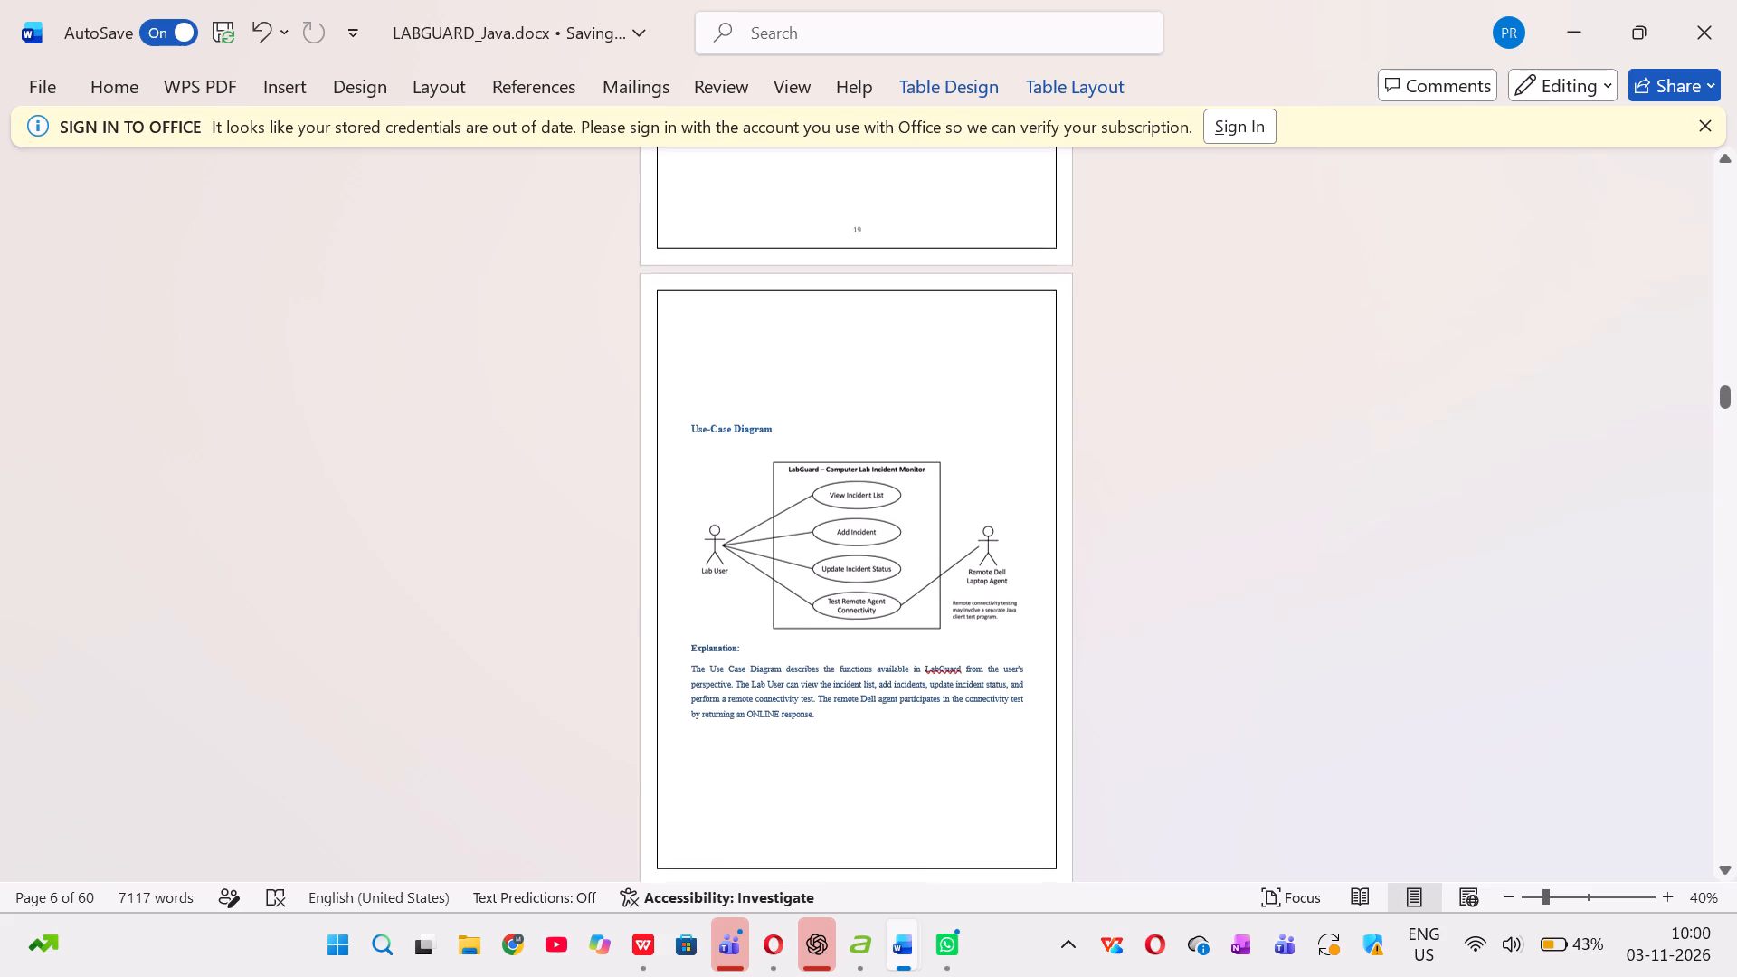
scroll(860, 498, "down", 2)
scroll(860, 498, "up", 3)
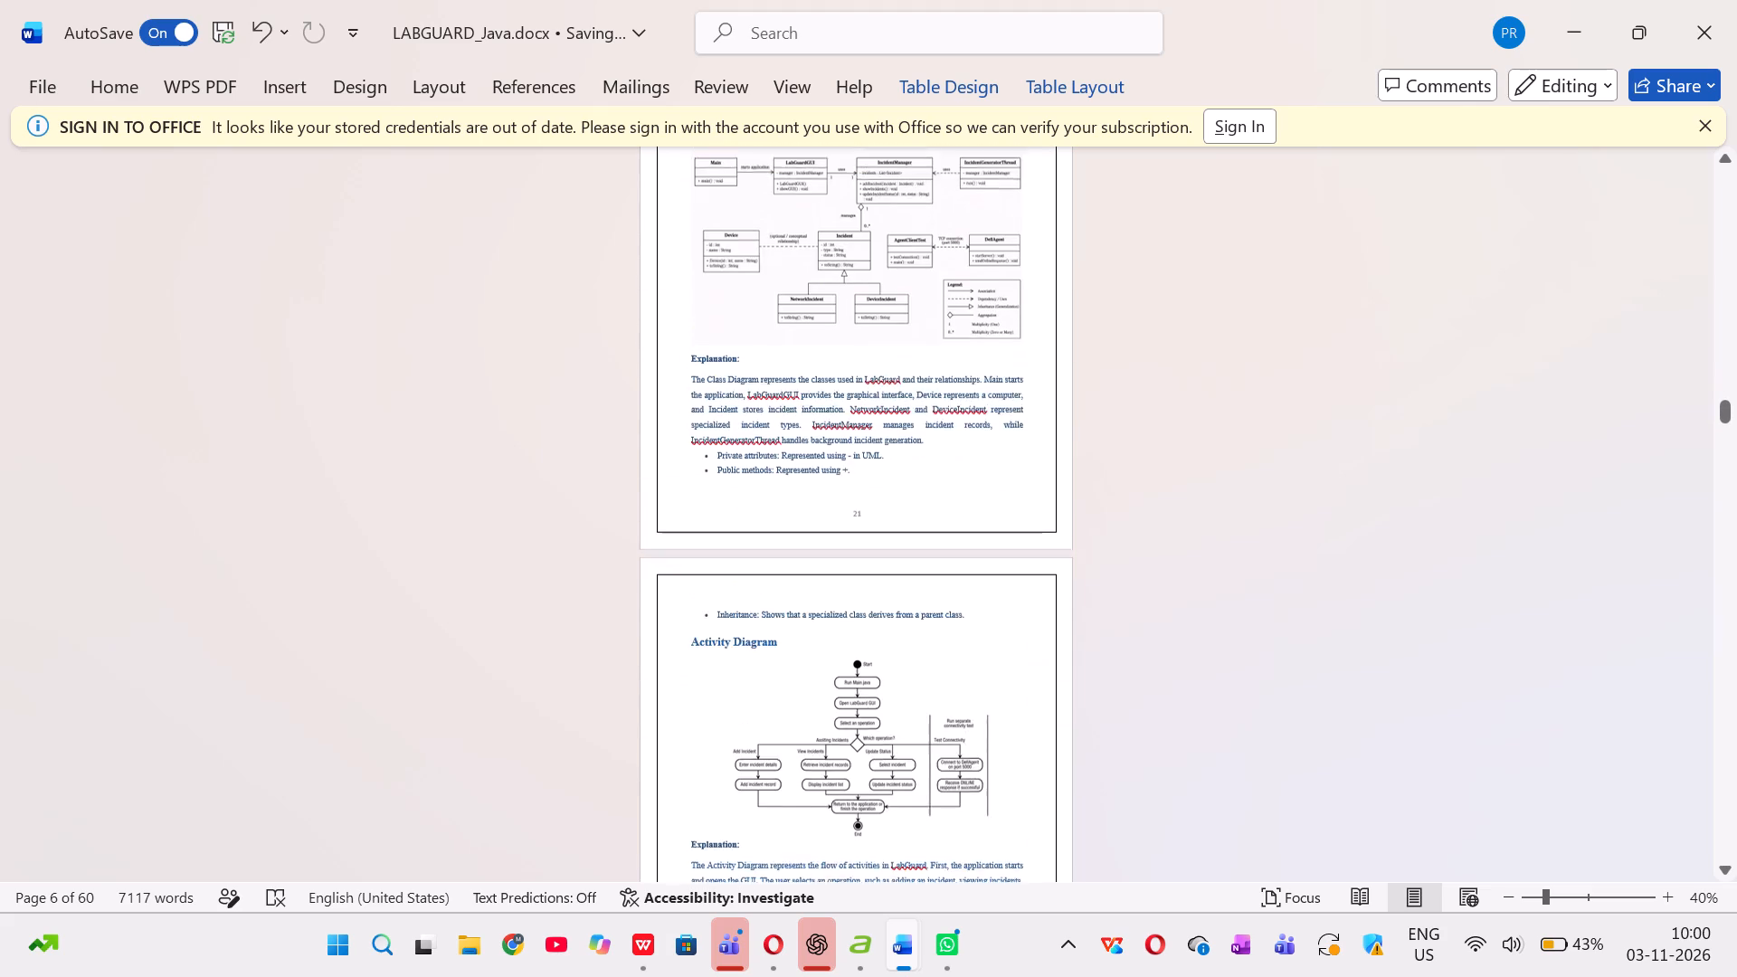
scroll(860, 498, "up", 3)
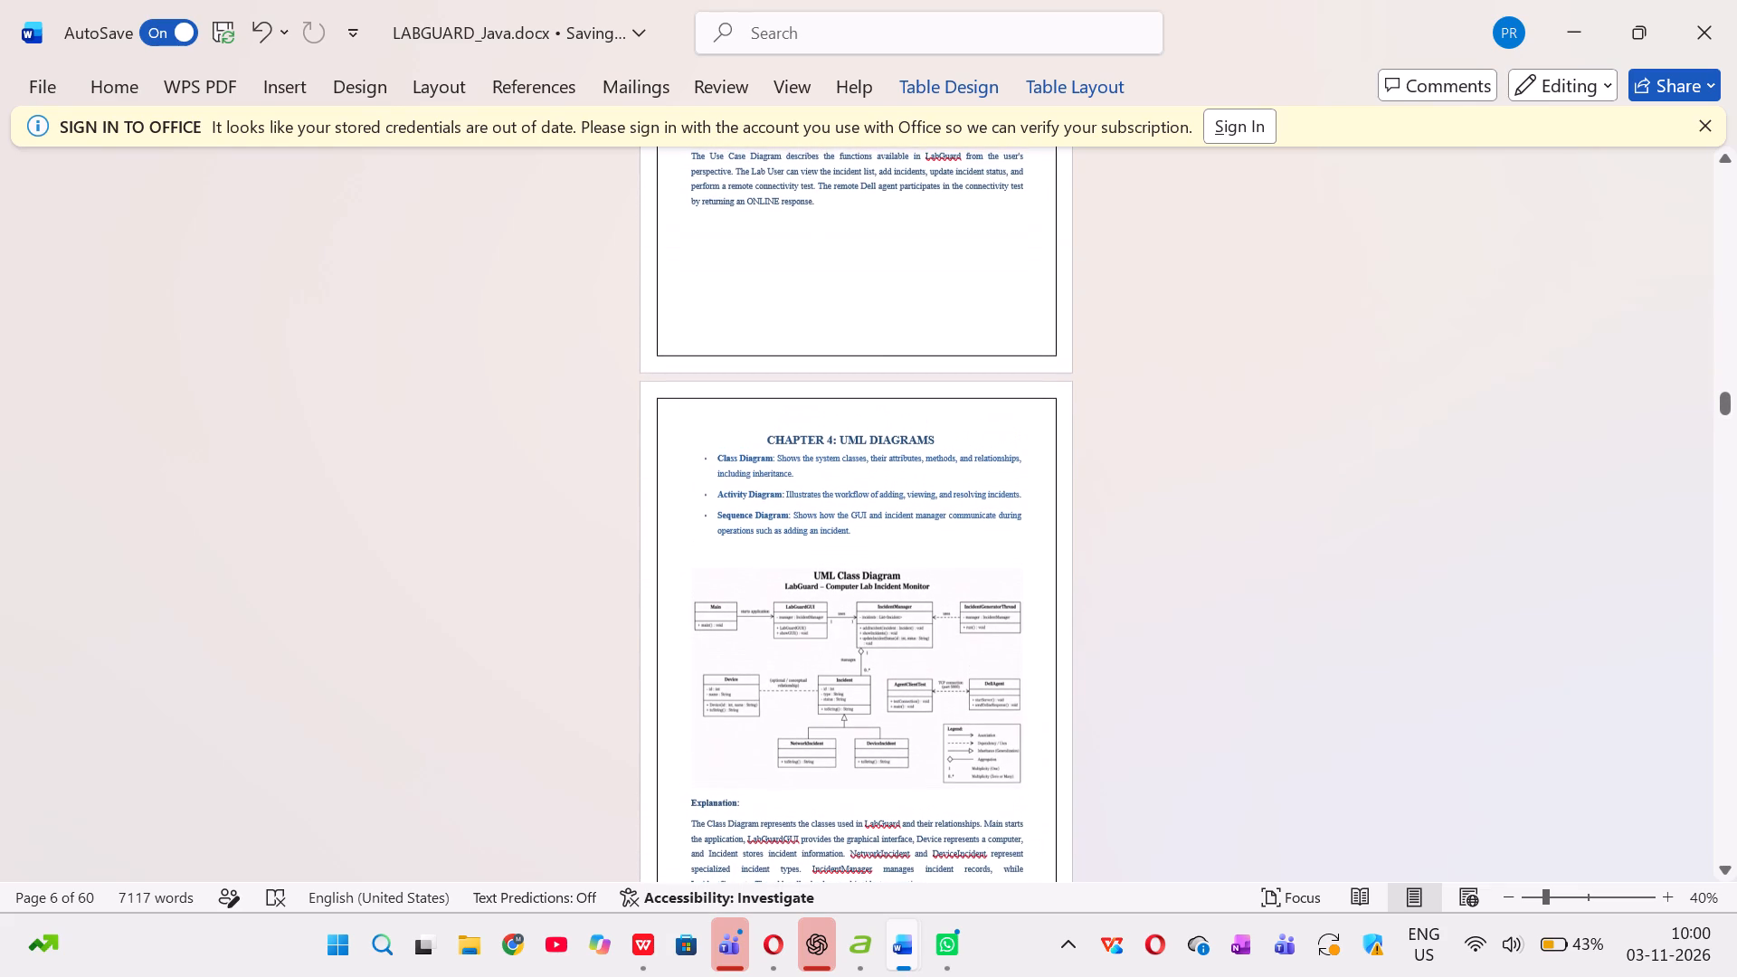
Complete the System Design page range in the Table of Contents as 13 - 20.
scroll(783, 320, "up", 20)
scroll(783, 320, "up", 9)
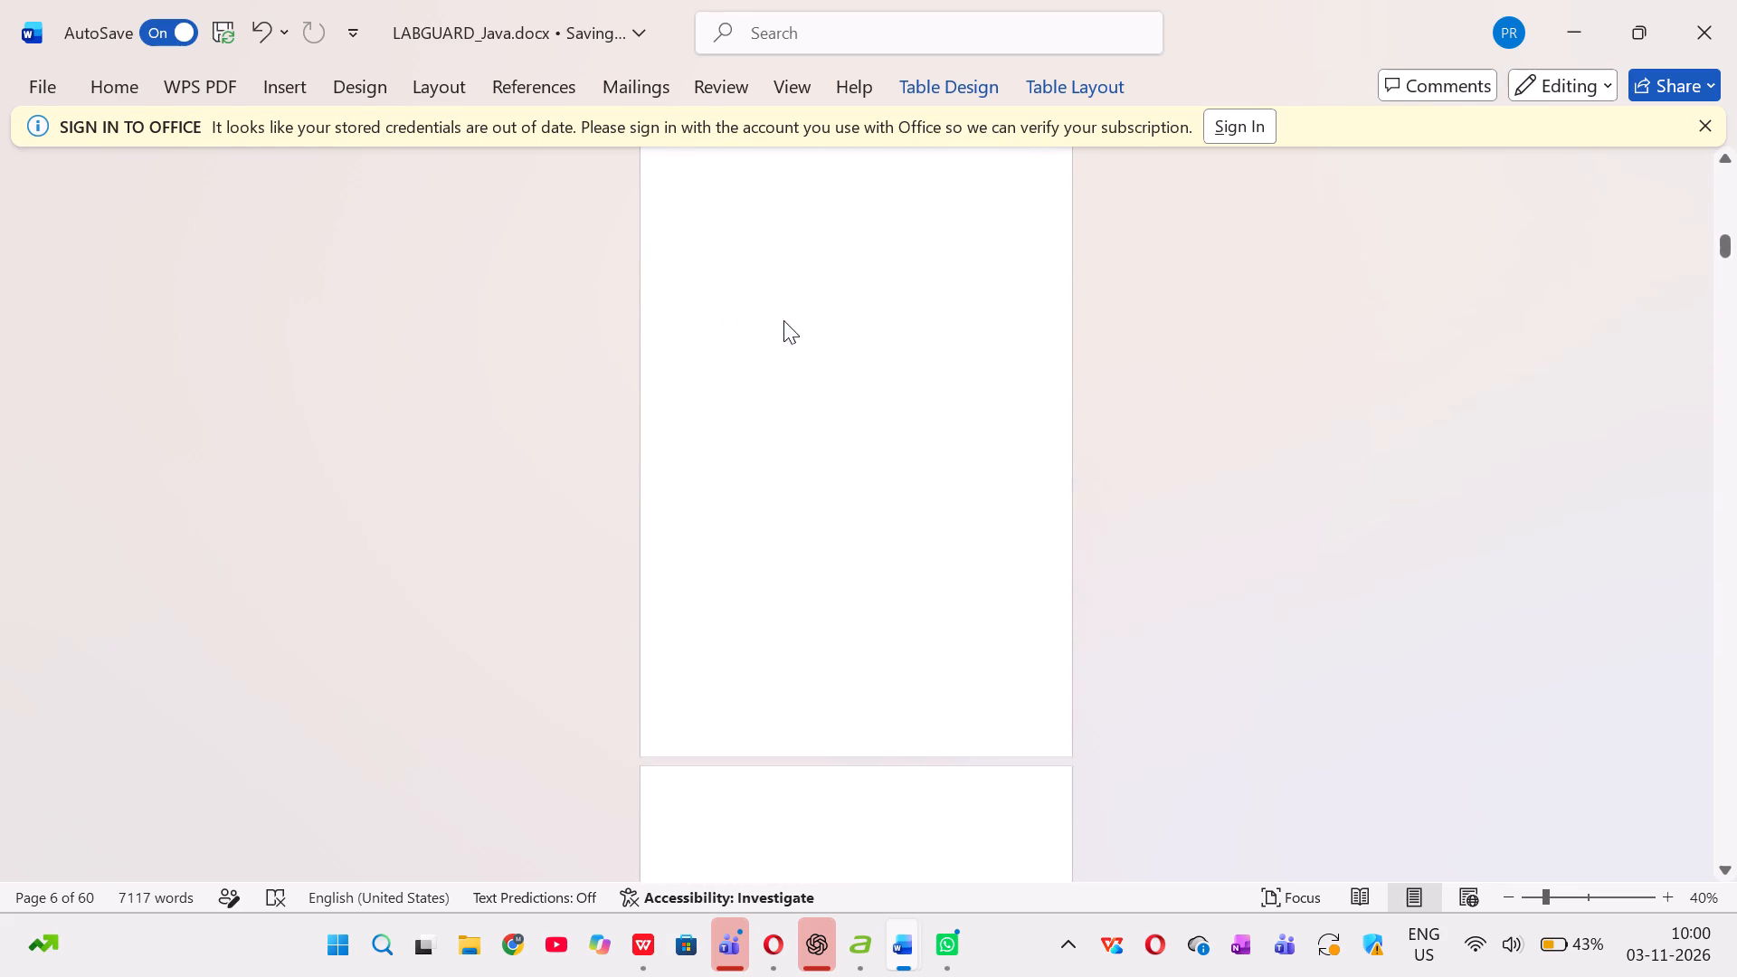
scroll(783, 320, "up", 19)
scroll(783, 492, "down", 4)
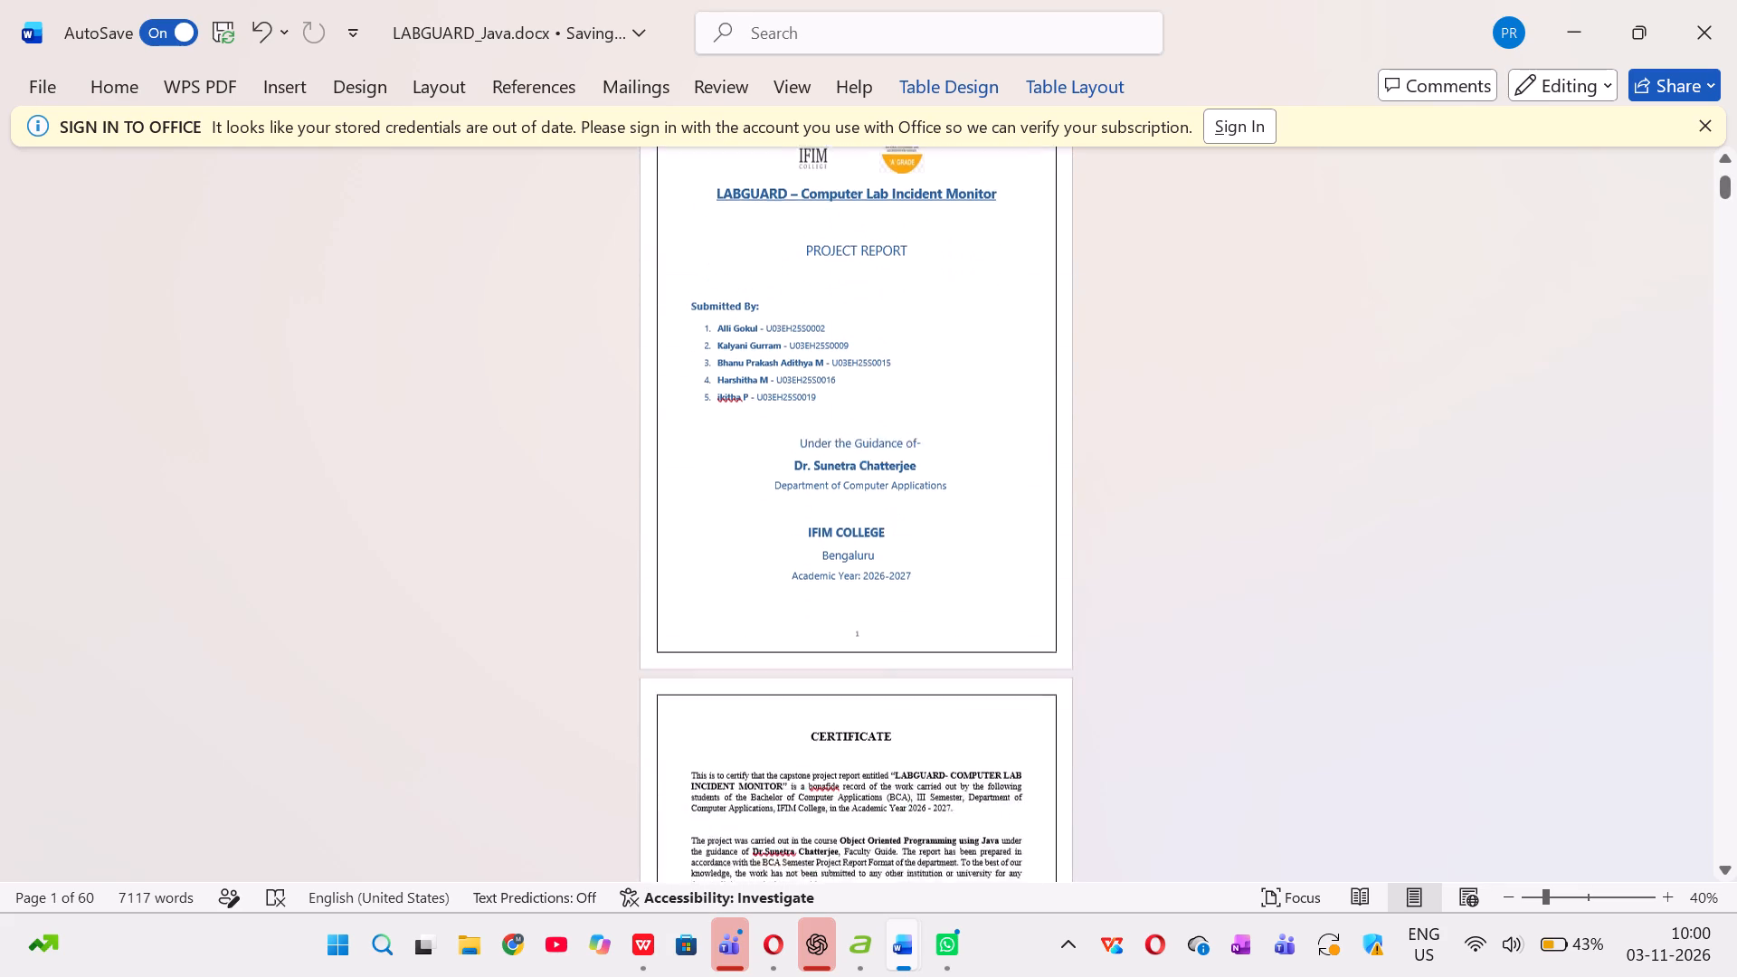
scroll(783, 492, "down", 9)
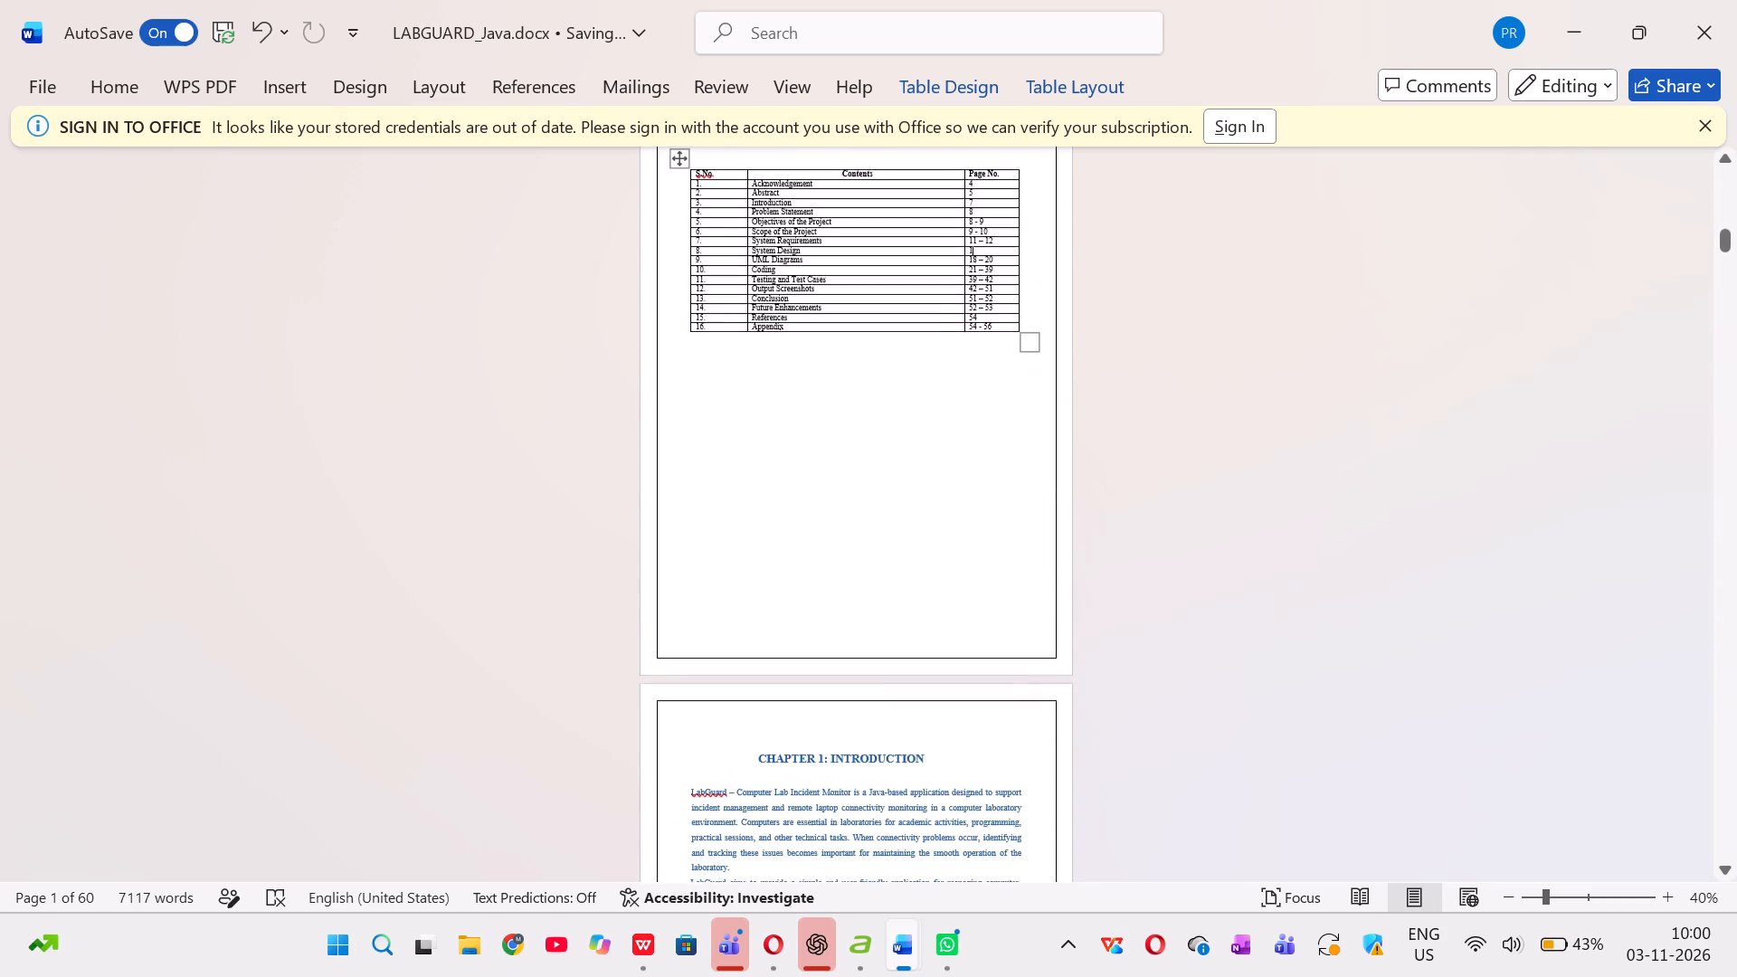
scroll(1026, 239, "up", 5, "ctrl")
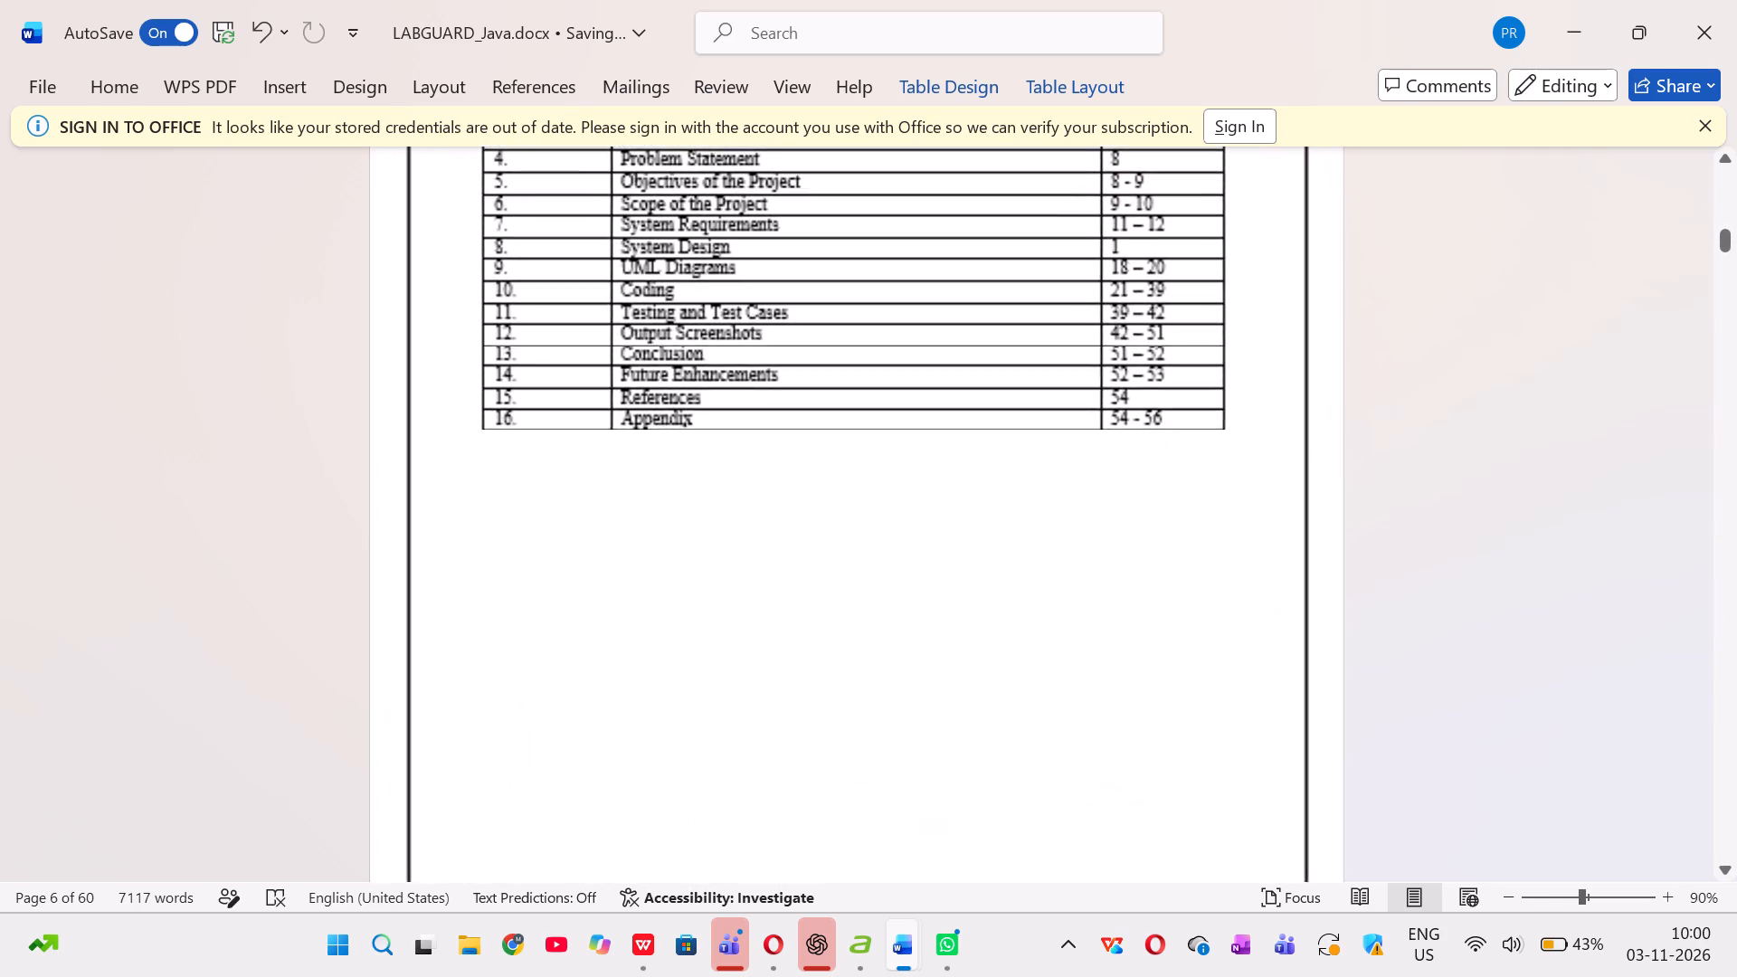
type("3 -")
key("space")
type("20")
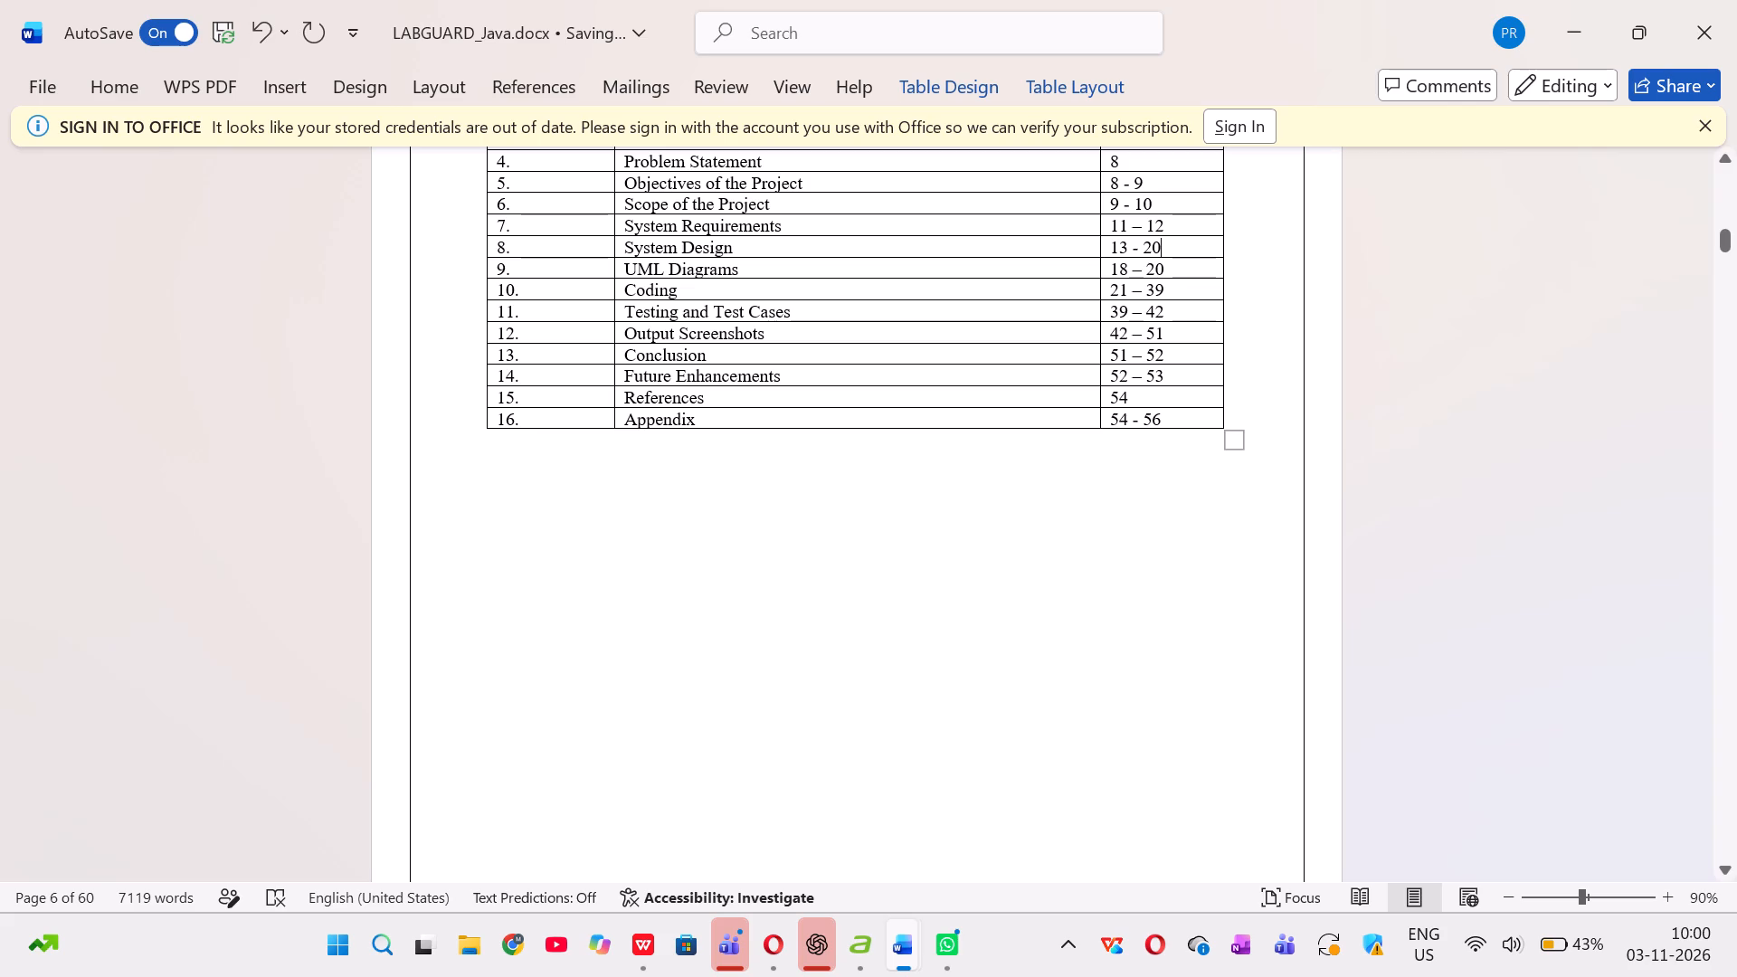
Replace the UML Diagrams page range in the Table of Contents with a start page of 21 followed by a dash.
left_click(1174, 278)
left_click(1176, 274)
key("BackSpace")
key("BackSpace")
key("BackSpace")
key("BackSpace")
key("BackSpace")
key("BackSpace")
key("BackSpace")
type("21 -")
key("space")
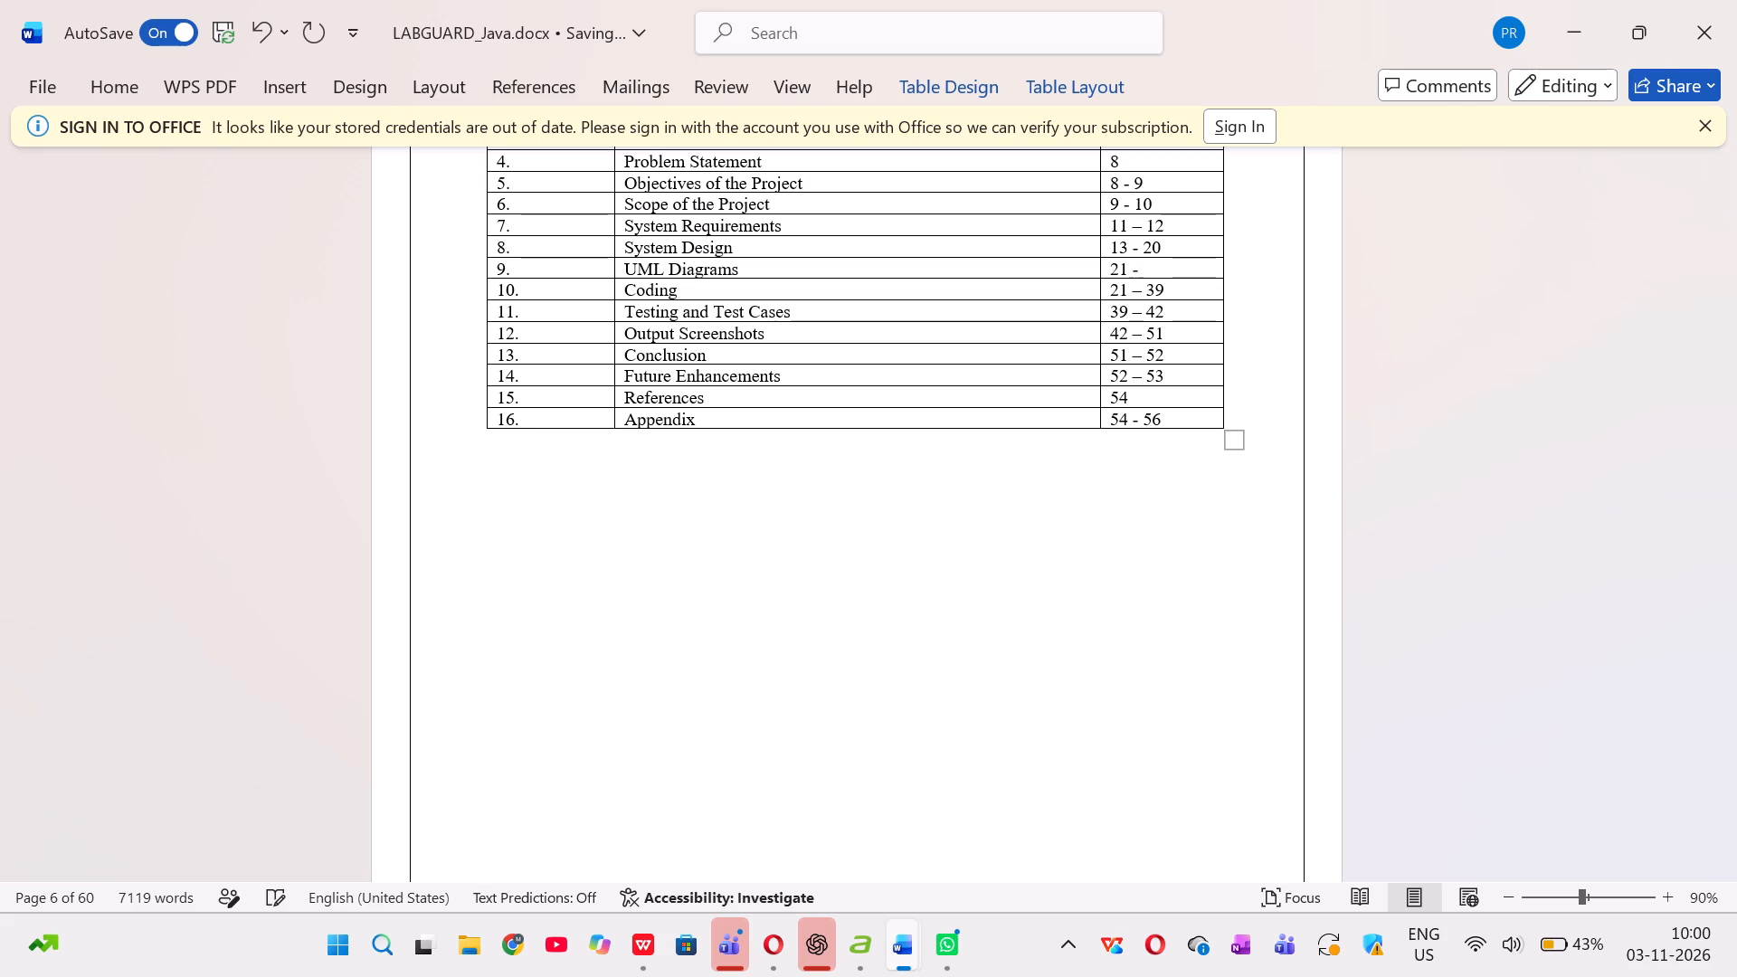
Check the page footers of Chapter 4: UML Diagrams for its last page, up to the start of Chapter 5: Coding.
scroll(1172, 281, "down", 14)
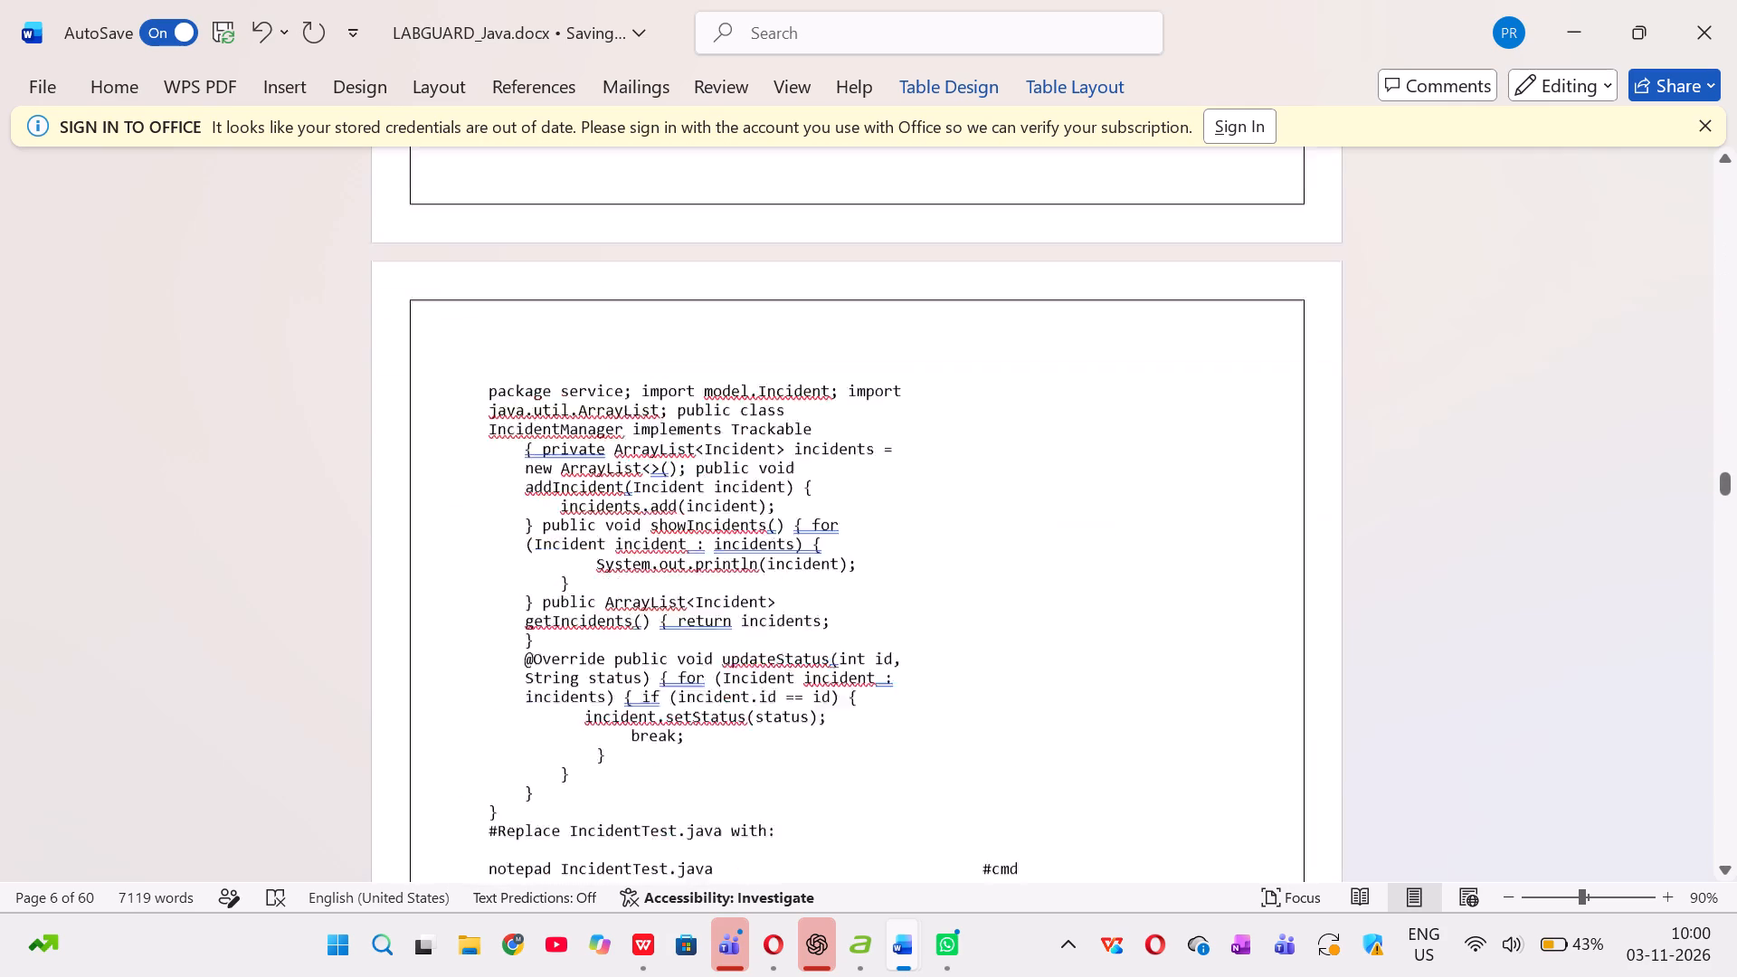
scroll(1172, 281, "down", 5)
scroll(1172, 281, "up", 20)
scroll(1172, 281, "up", 20)
scroll(1172, 281, "up", 9)
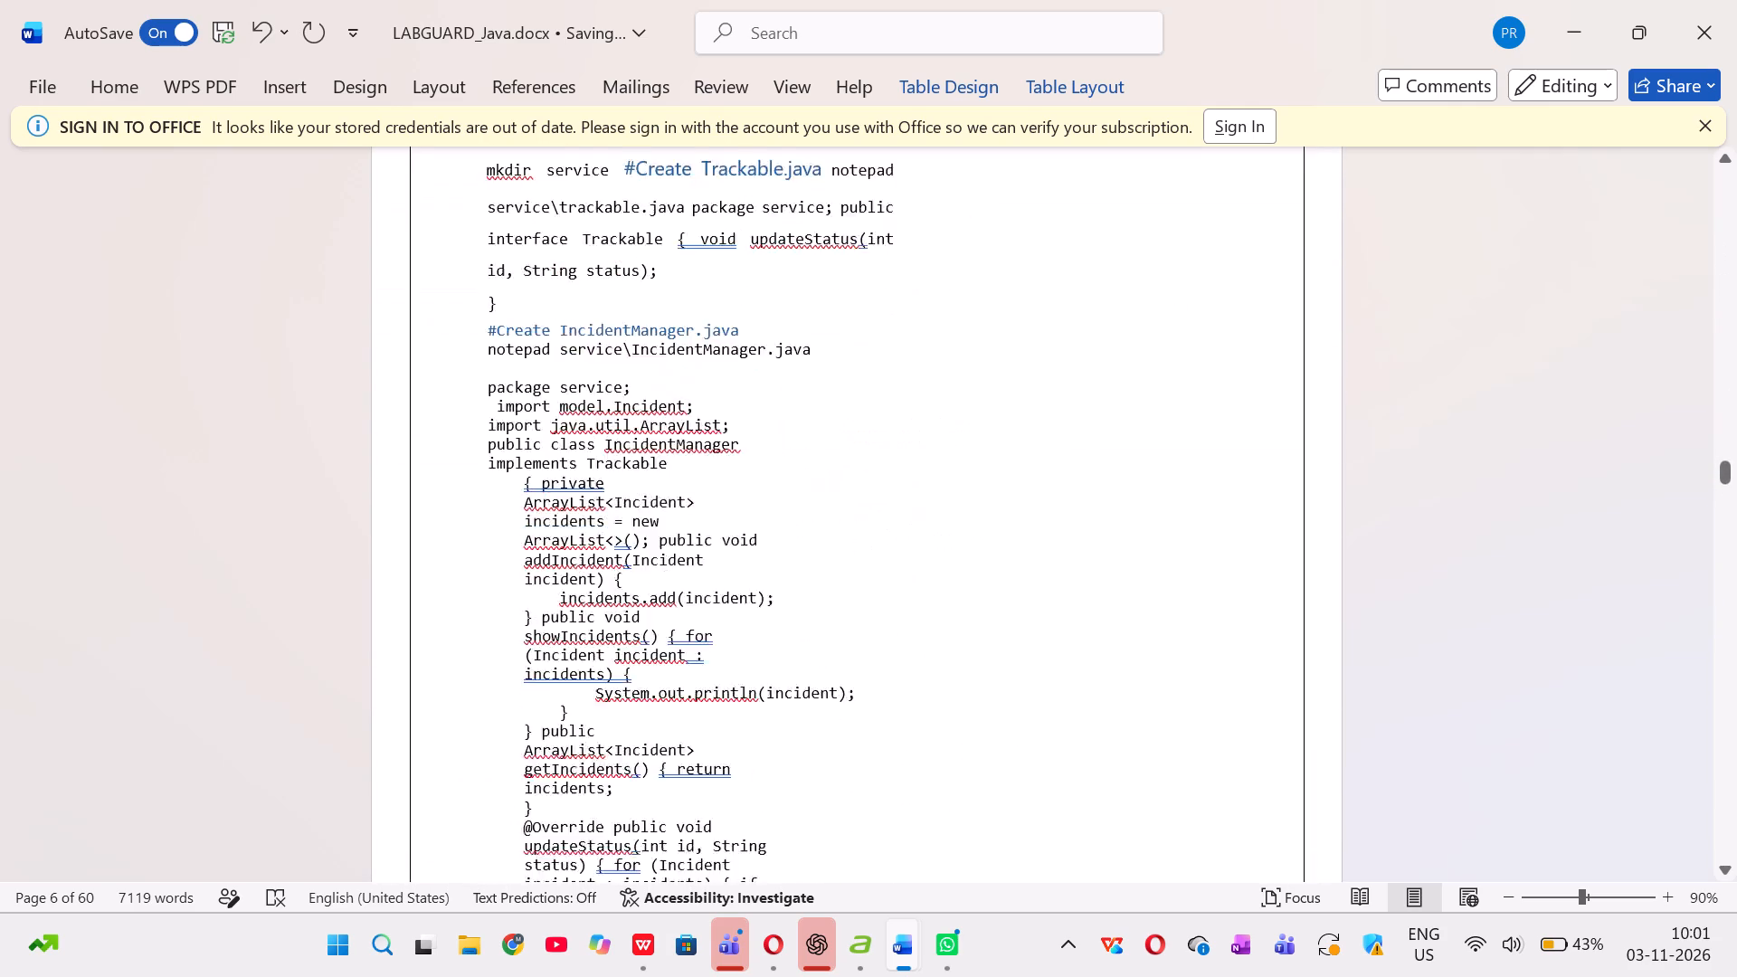
scroll(1172, 281, "up", 11)
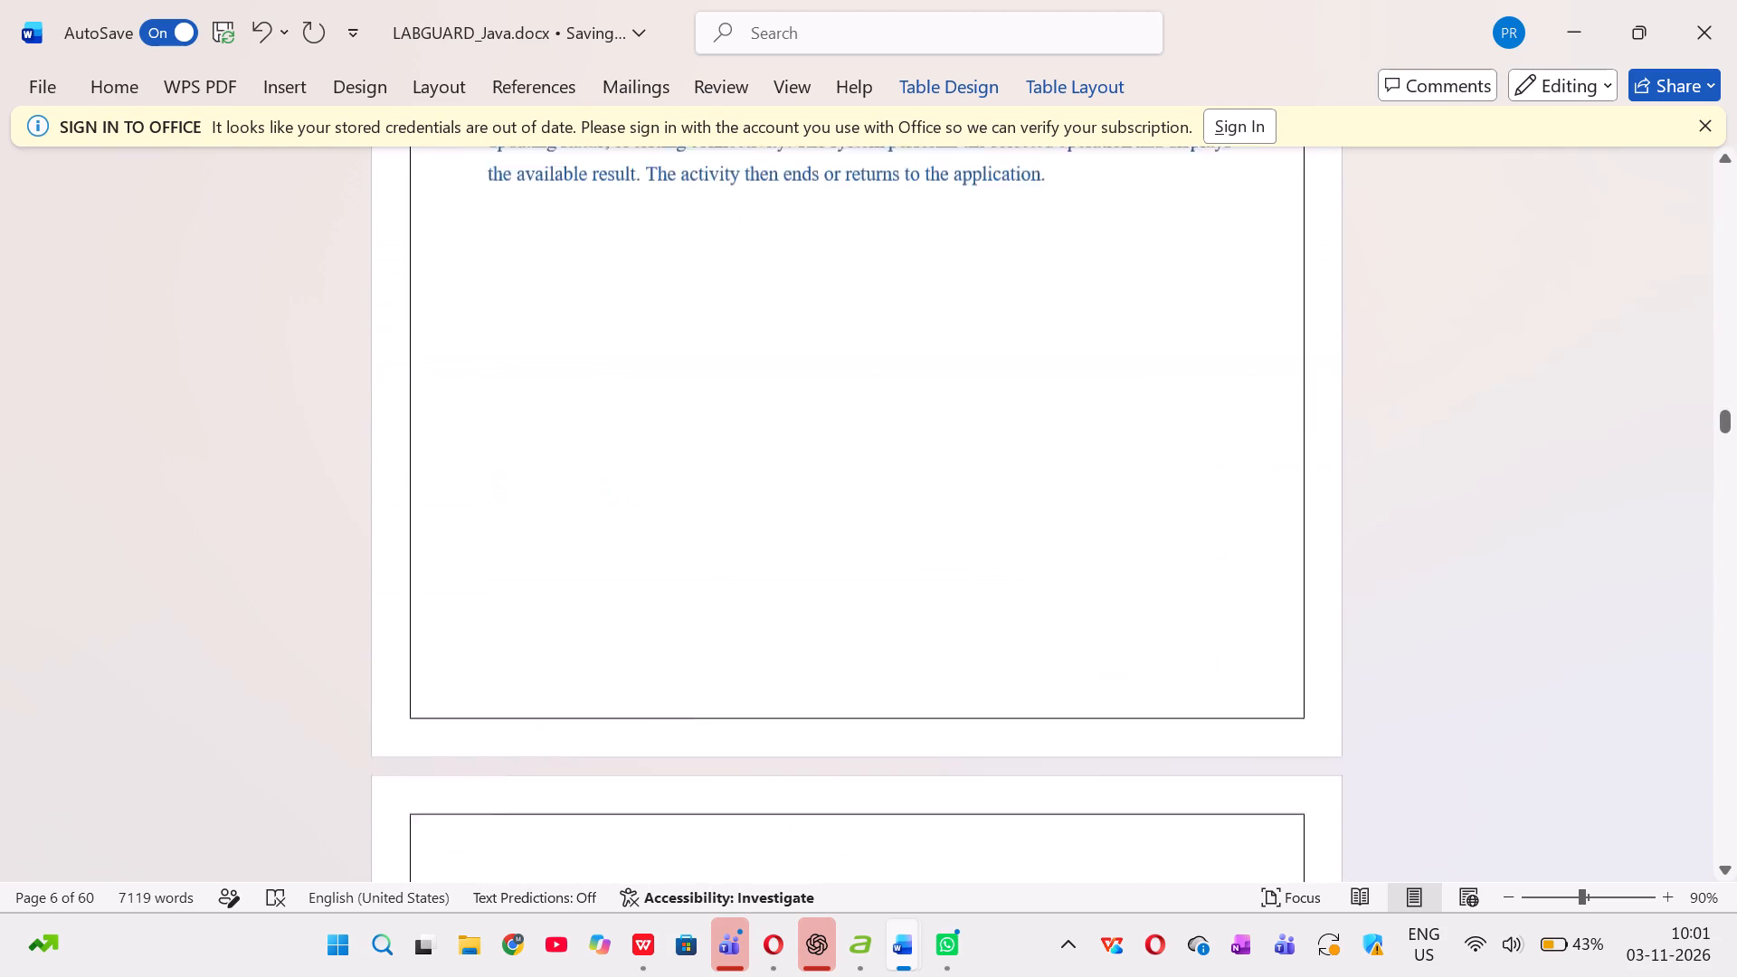
scroll(1172, 281, "up", 4)
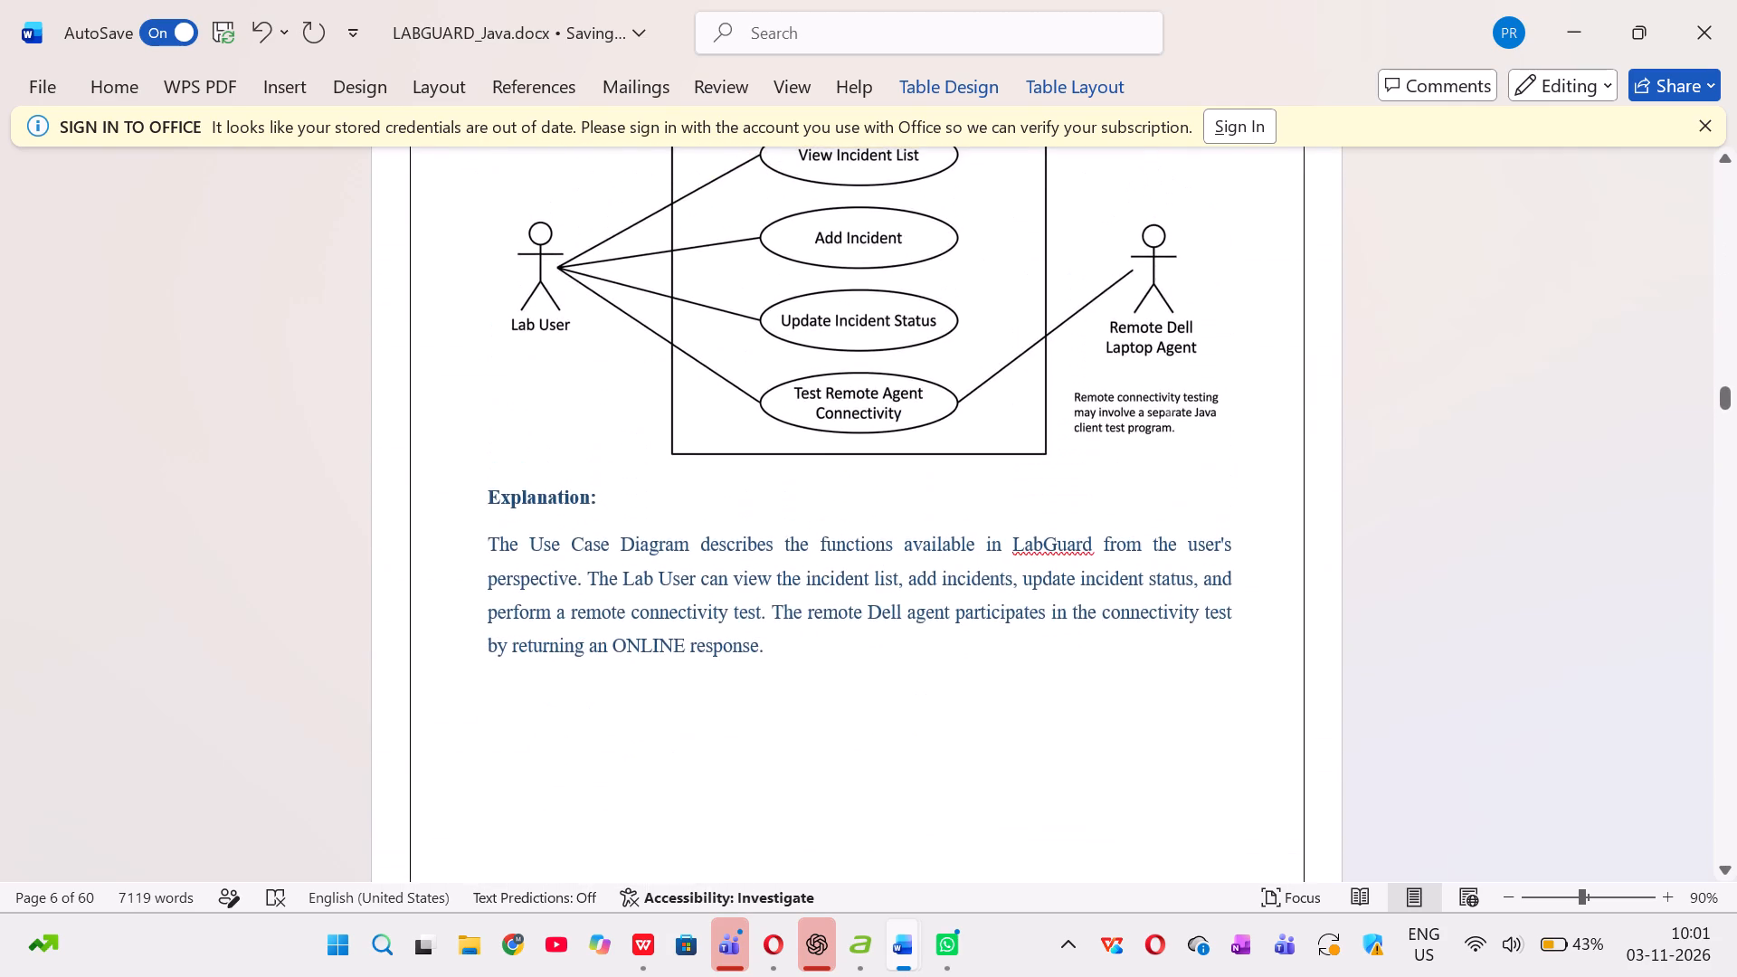
scroll(1172, 281, "down", 6)
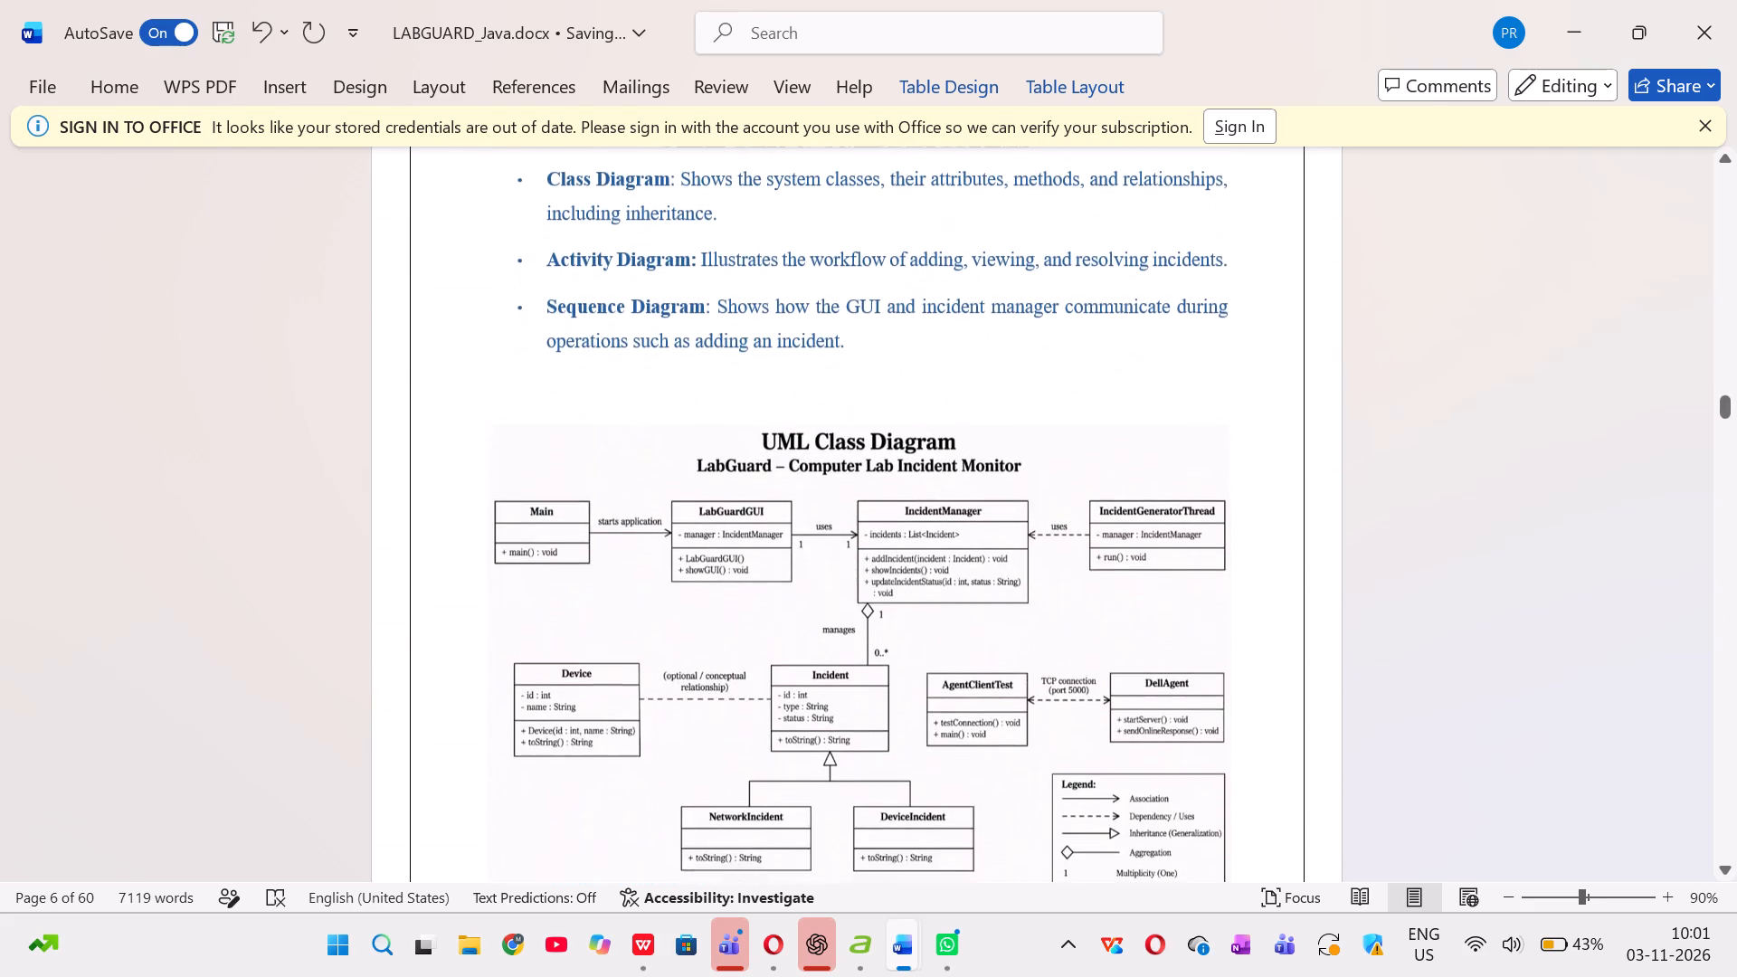
scroll(1172, 281, "down", 4)
scroll(1172, 281, "up", 1, "ctrl")
scroll(1172, 281, "down", 4, "ctrl")
scroll(1172, 281, "down", 3)
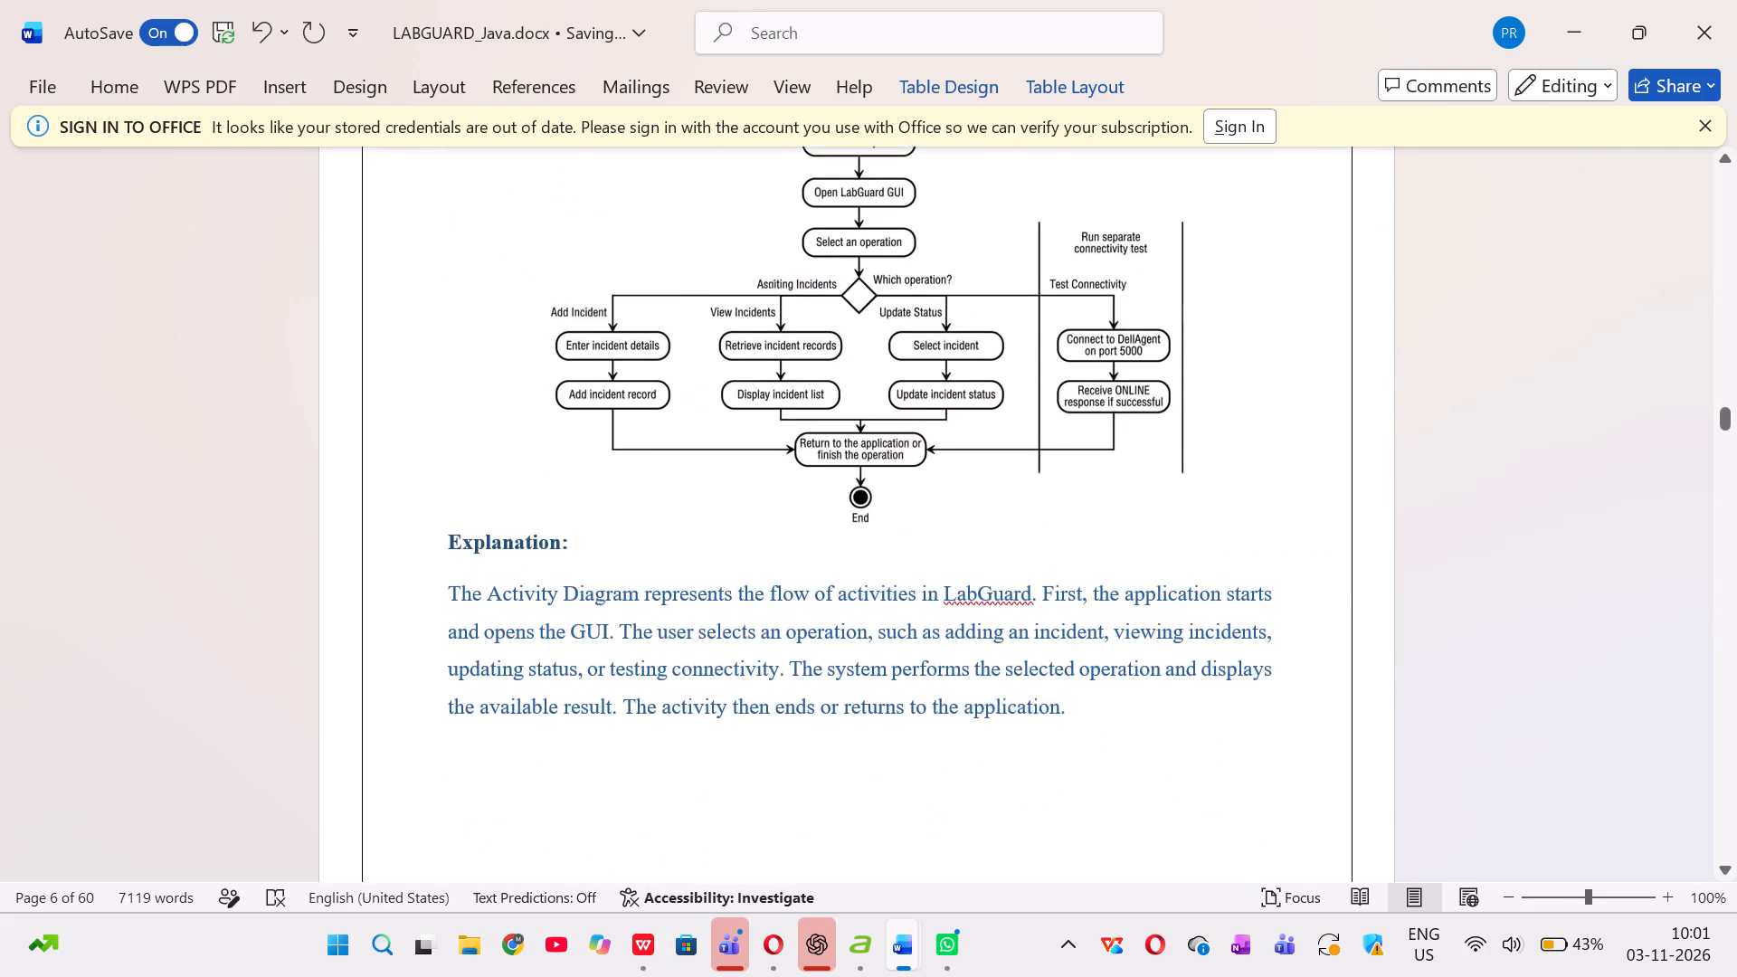
scroll(1172, 281, "down", 9)
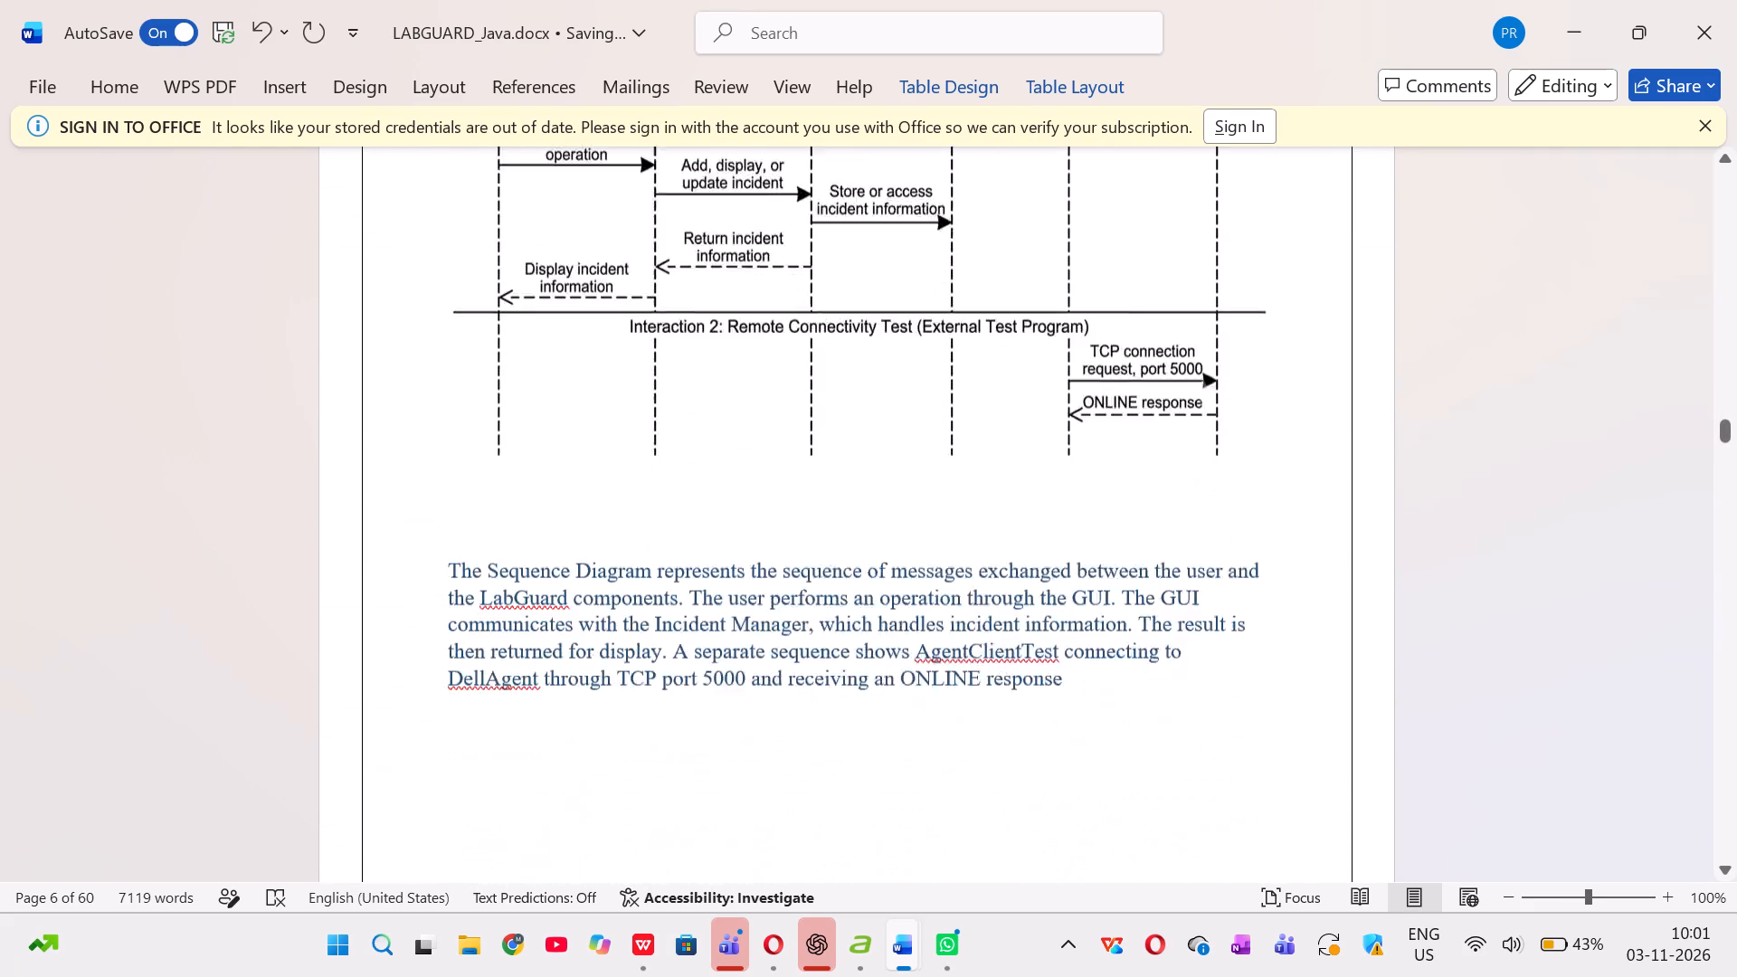
scroll(1172, 281, "down", 3)
scroll(1172, 281, "up", 3)
scroll(912, 50, "up", 3)
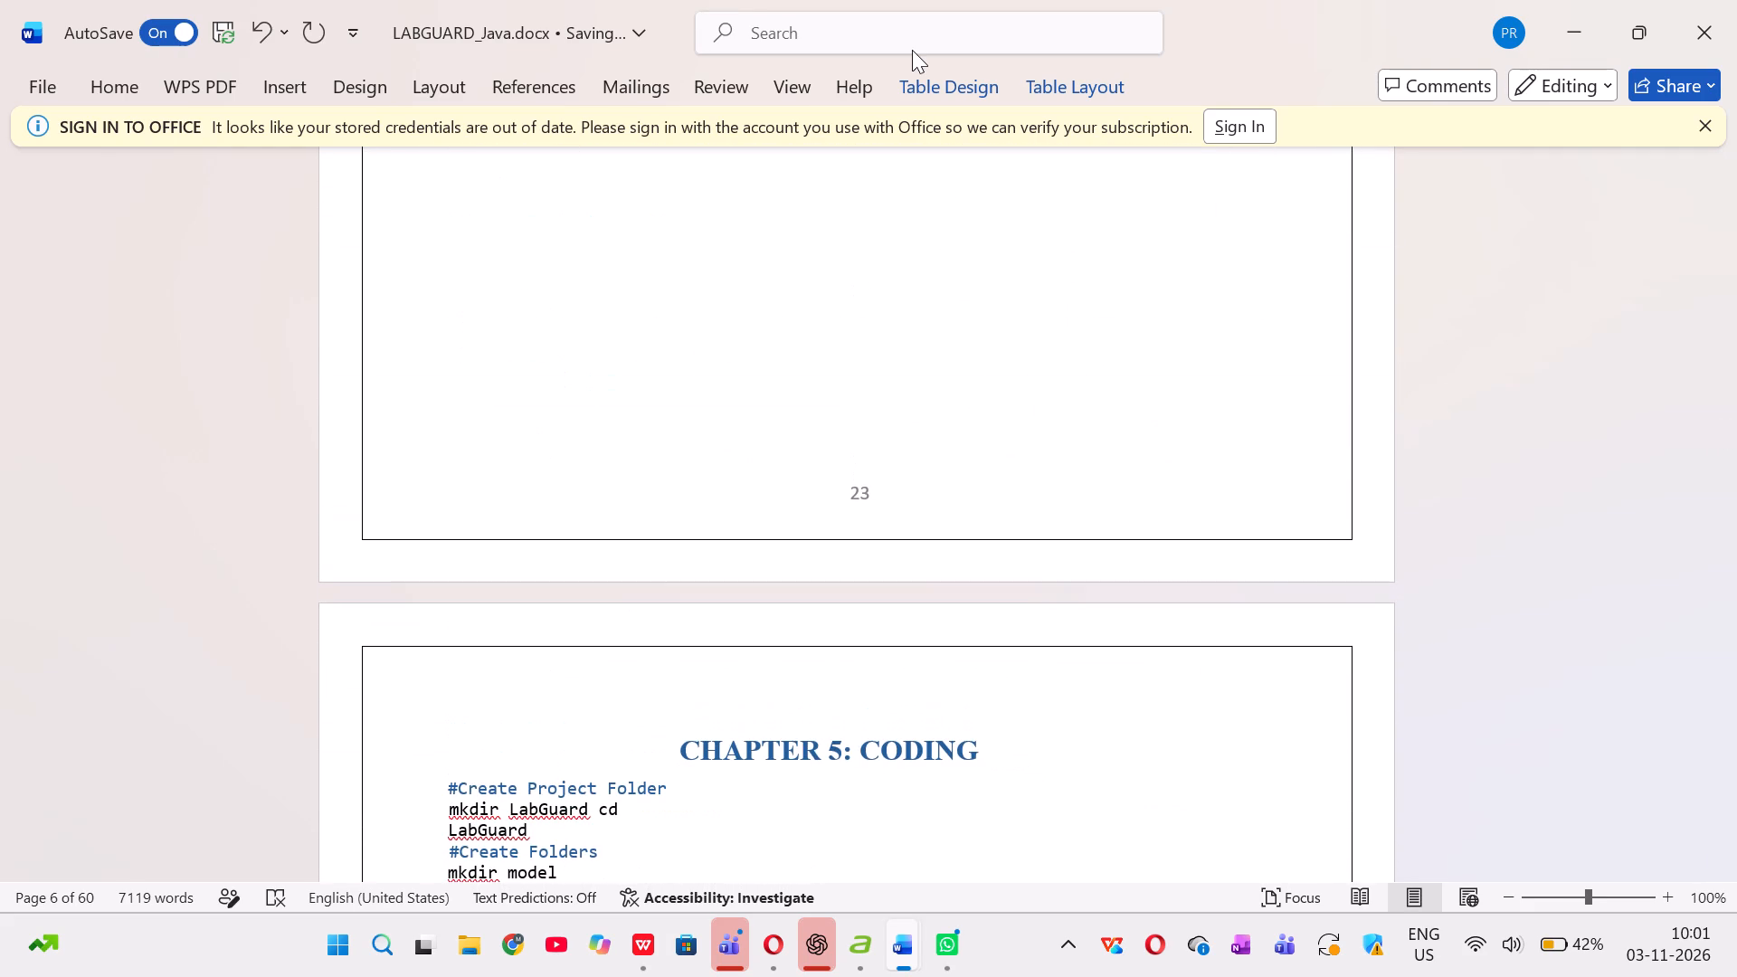
Complete the UML Diagrams page range in the Table of Contents as 21 – 23.
scroll(912, 50, "up", 20)
scroll(912, 50, "up", 9)
scroll(912, 50, "up", 20)
scroll(912, 50, "up", 20)
scroll(912, 50, "up", 20)
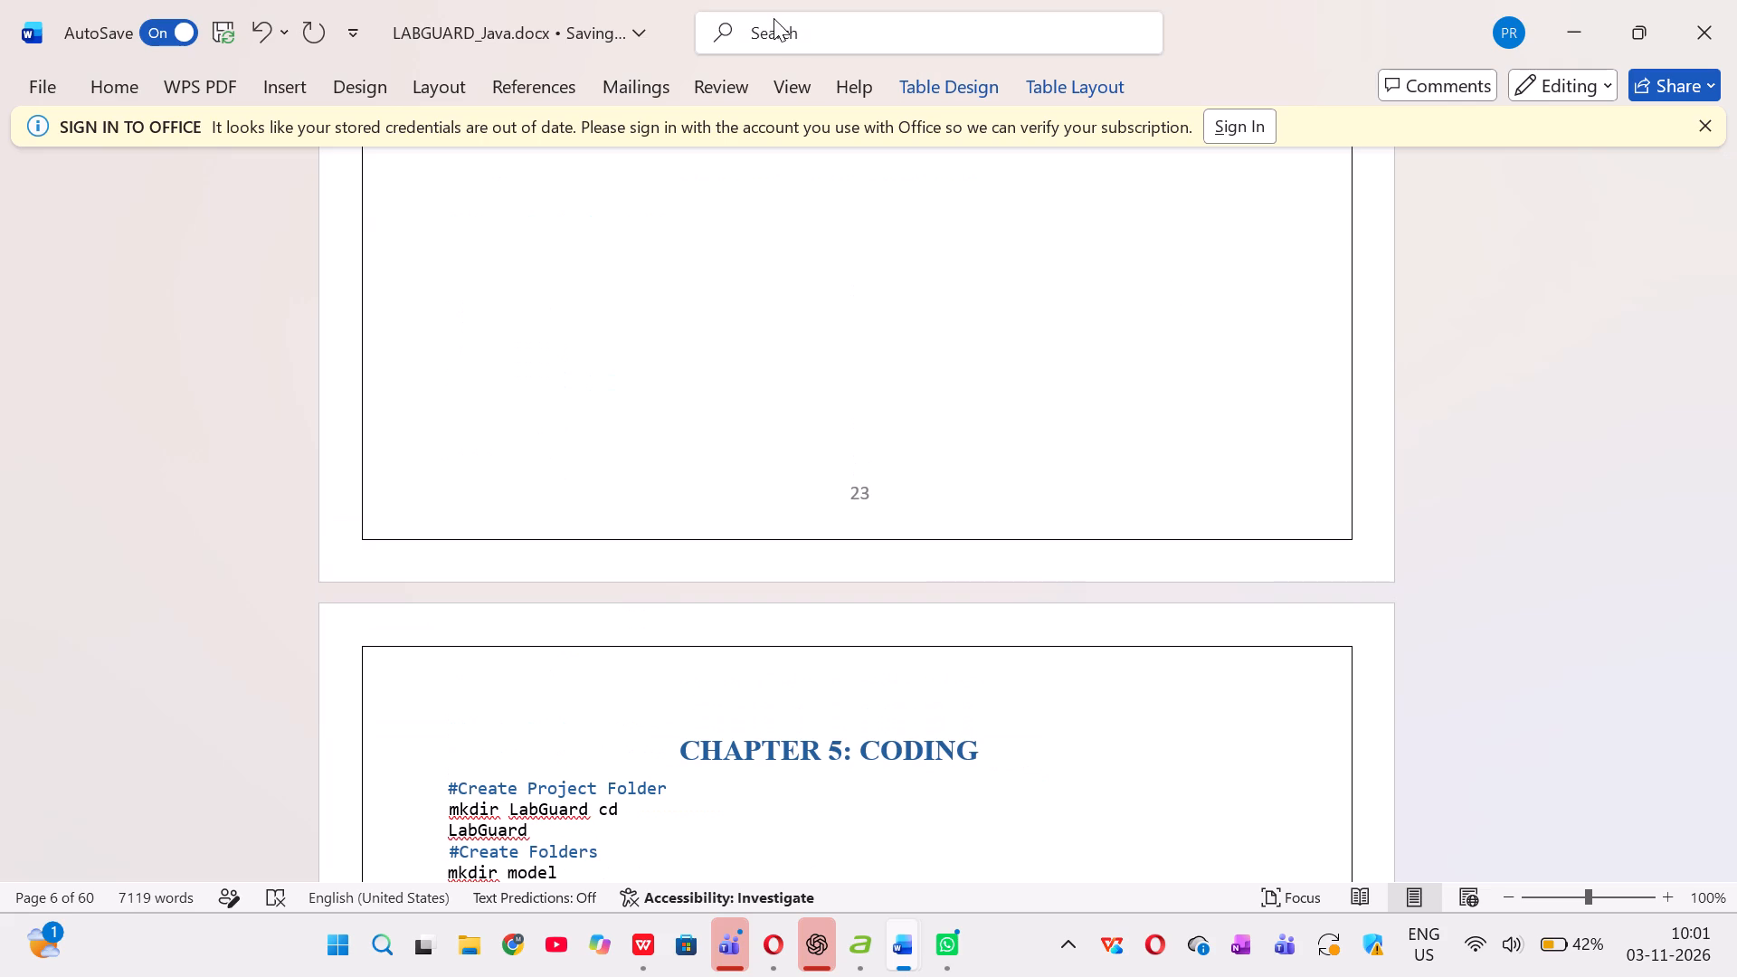
scroll(846, 441, "up", 20)
scroll(846, 441, "up", 4)
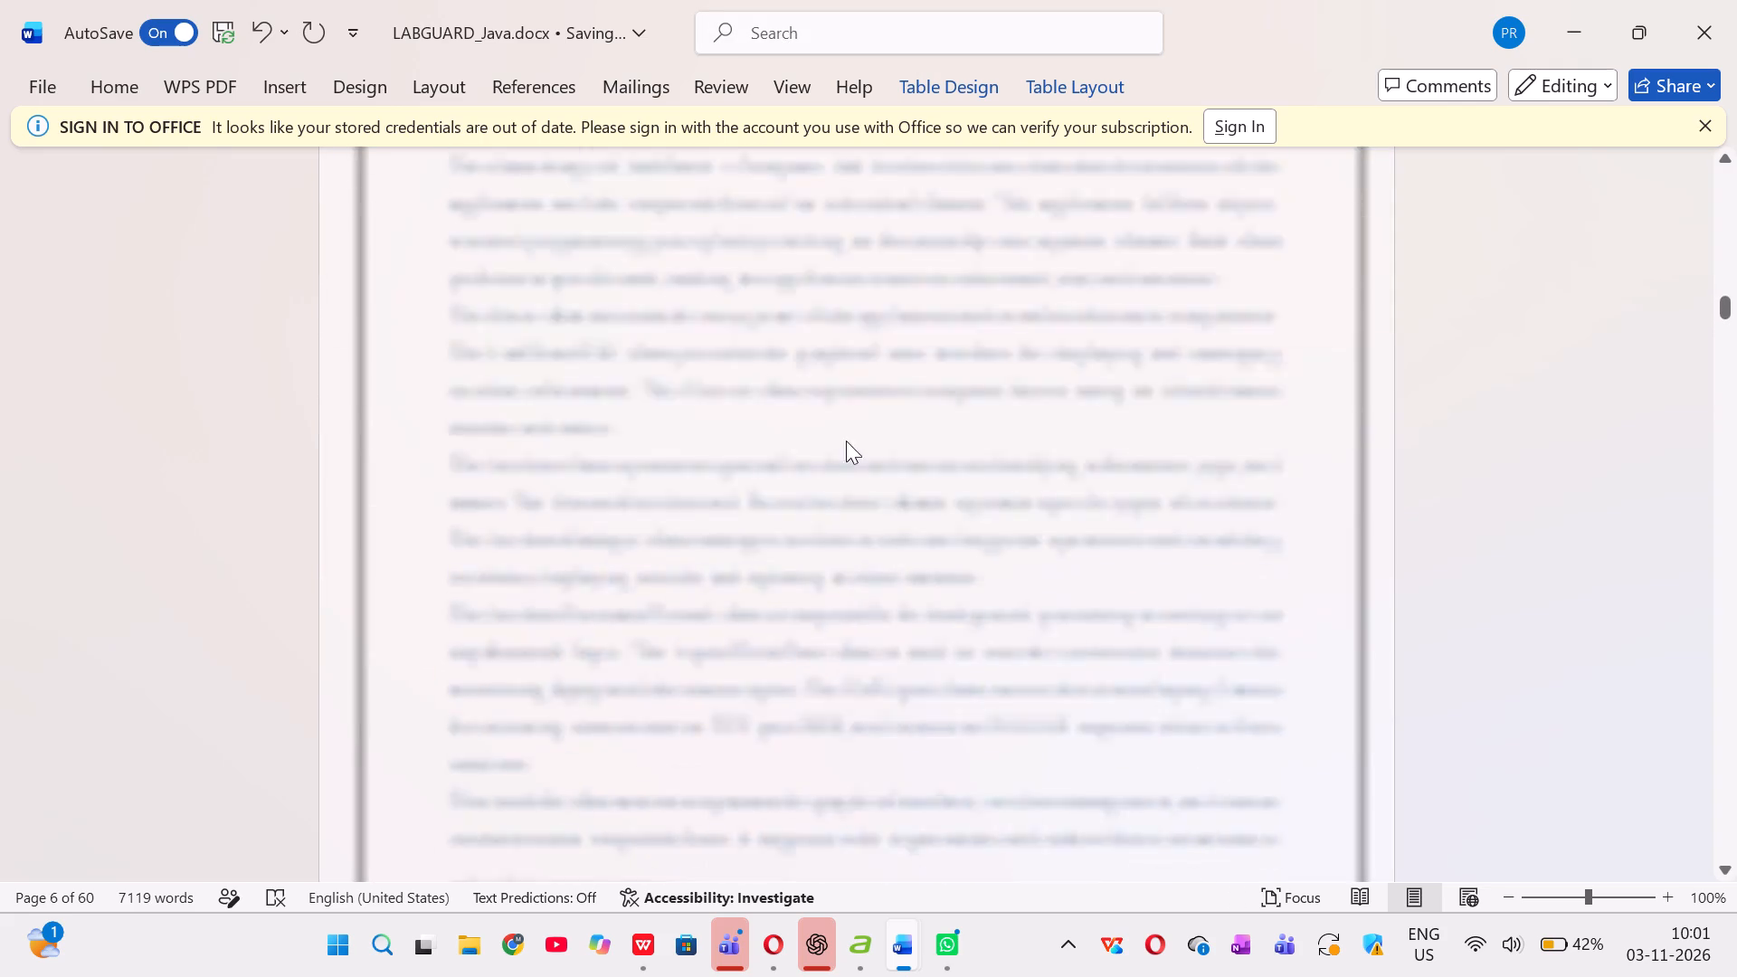
scroll(846, 441, "up", 2)
scroll(846, 441, "up", 20)
scroll(846, 441, "up", 20)
scroll(846, 441, "up", 11)
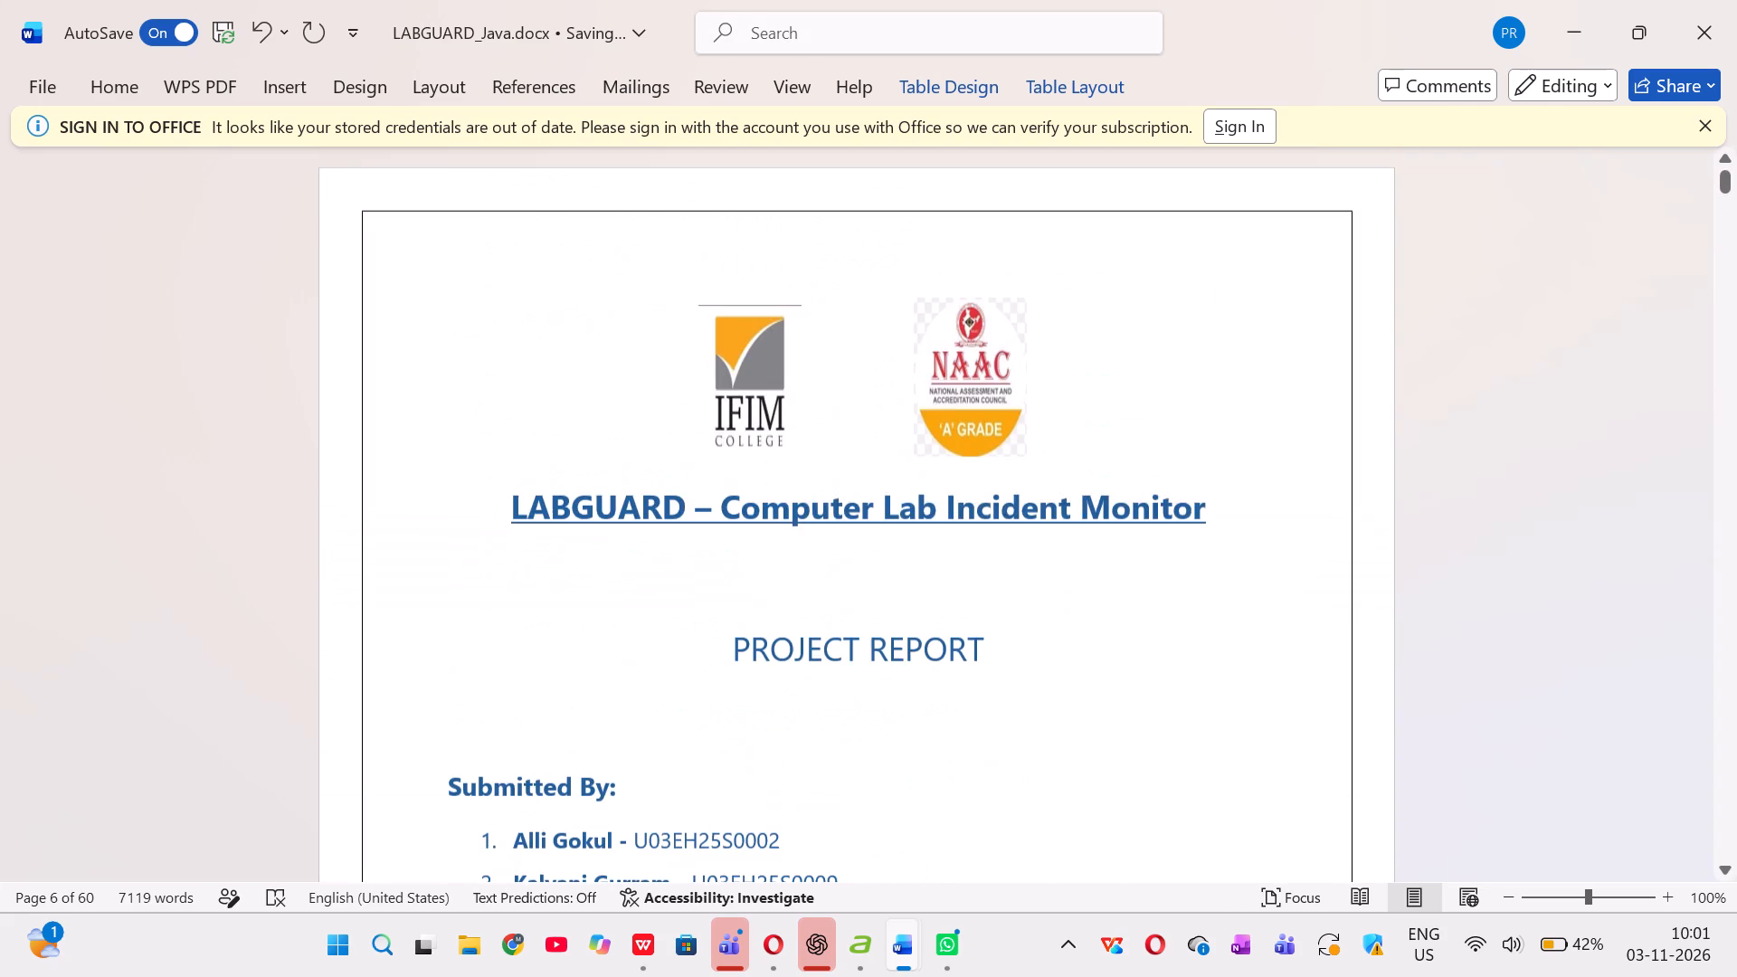
scroll(846, 441, "down", 6)
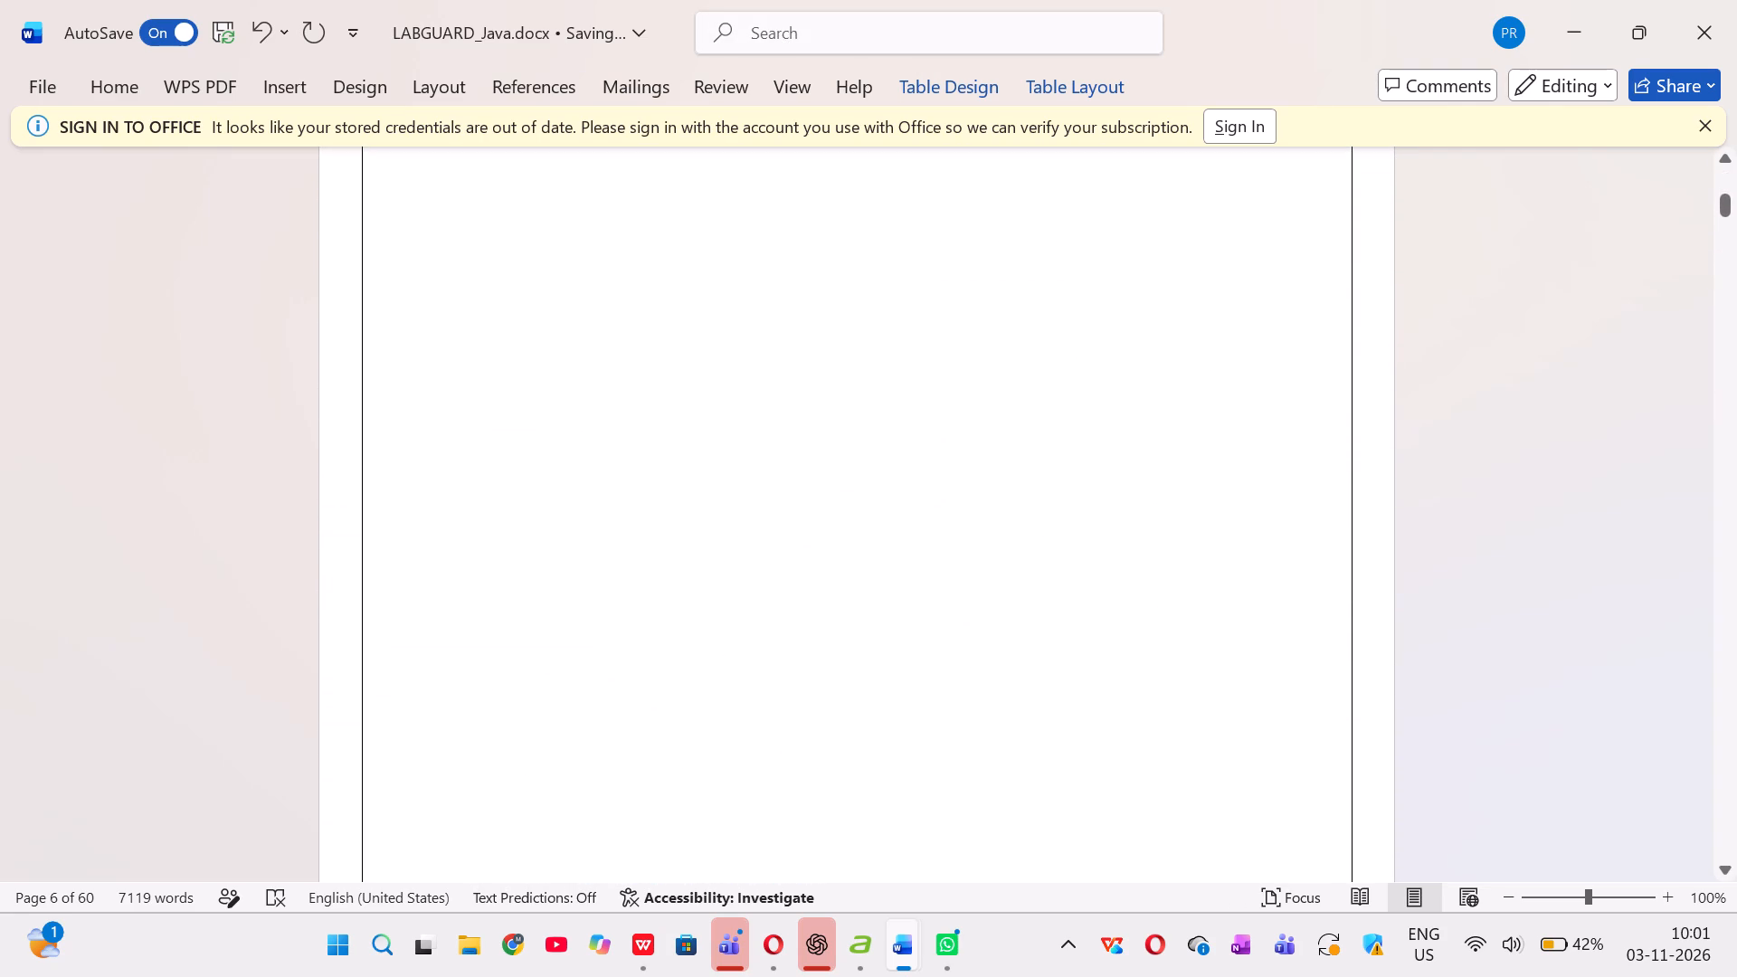
scroll(846, 441, "down", 9)
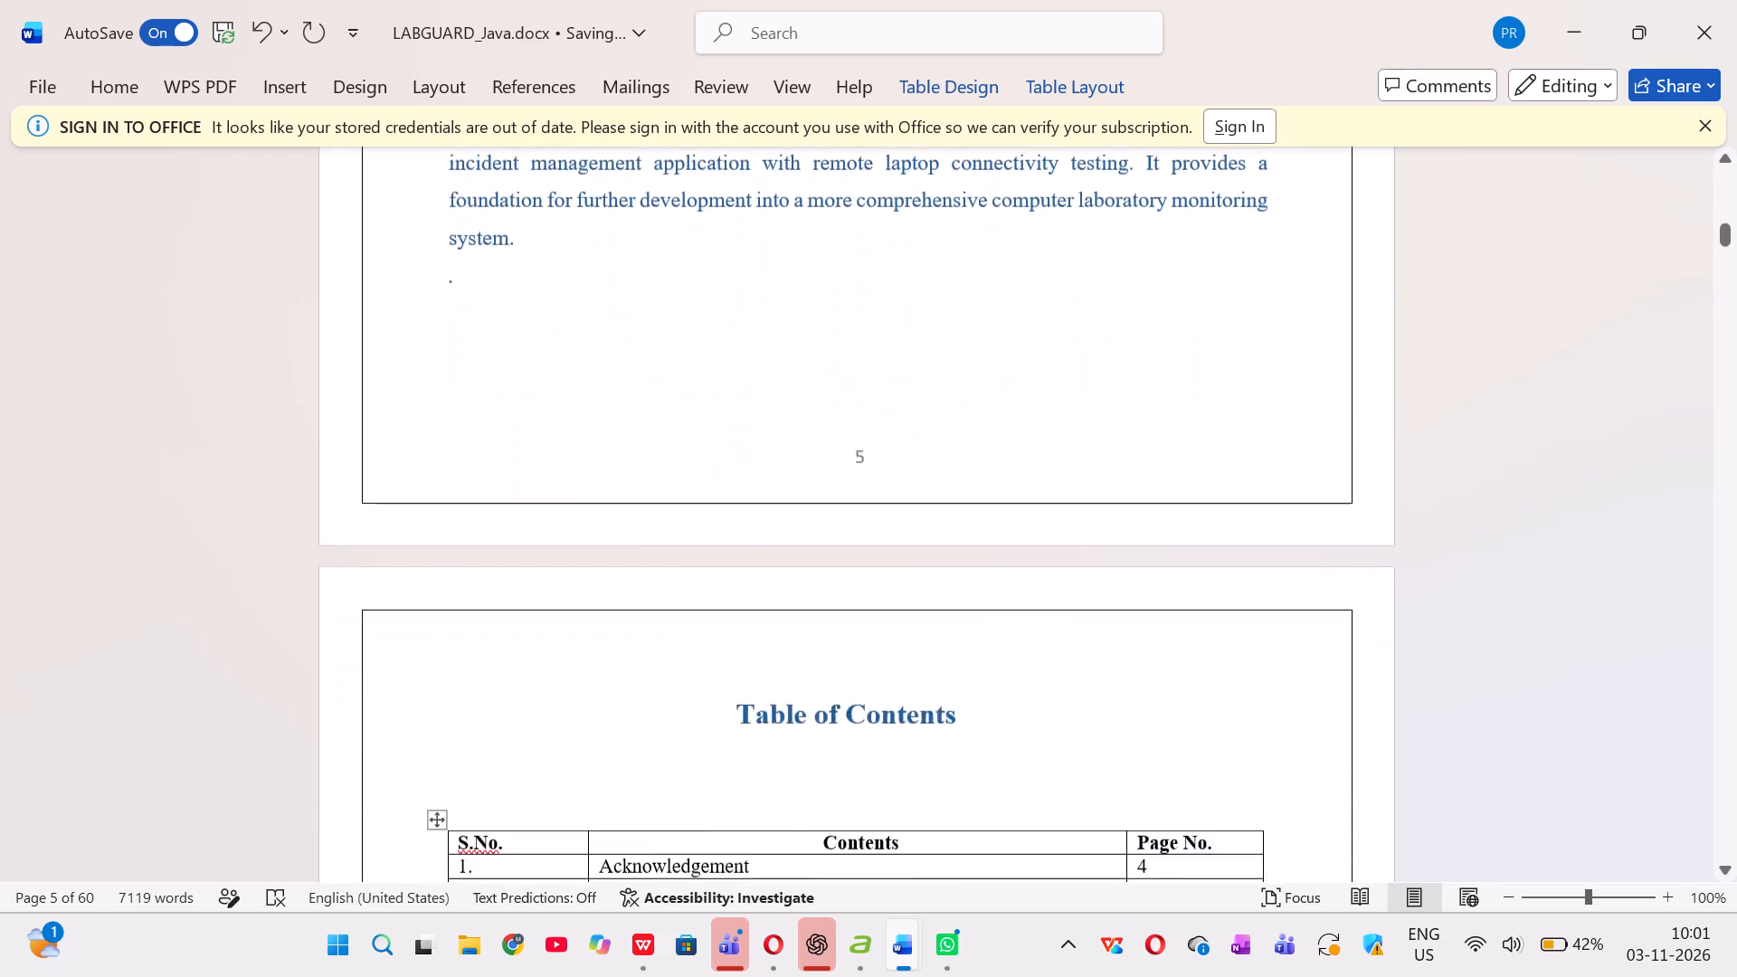
scroll(846, 441, "down", 2)
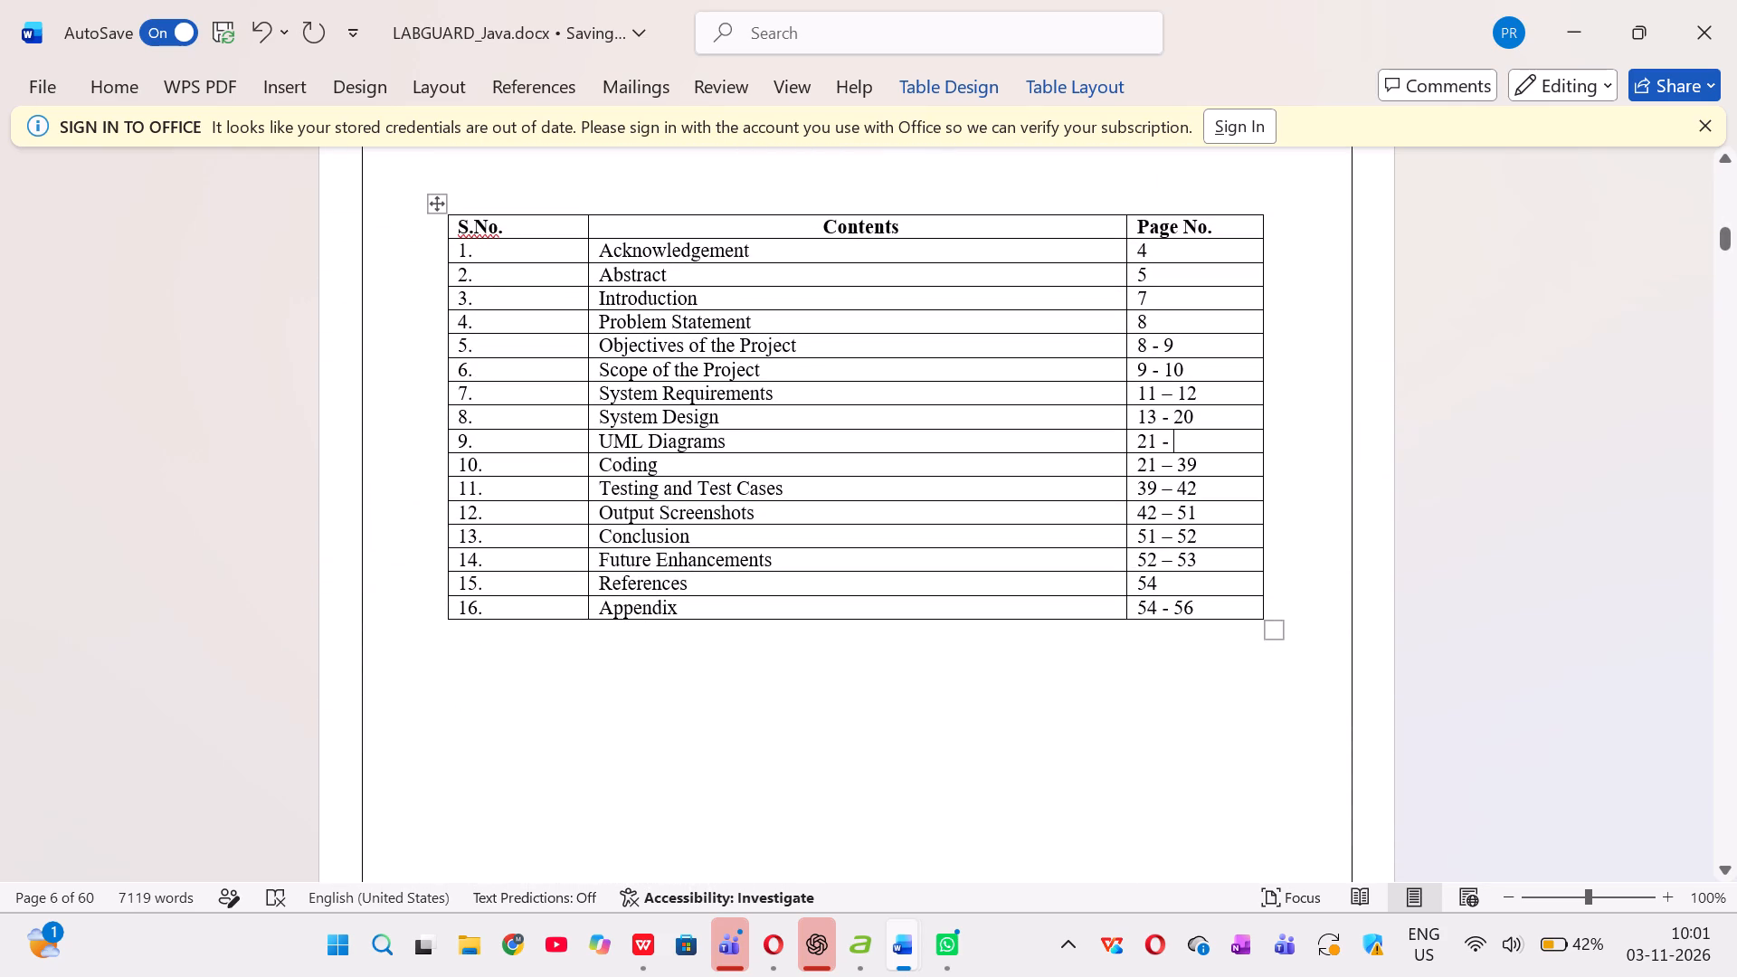
type("23")
Set the Coding page range in the Table of Contents to 24 – 40.
key("Down")
key("Left")
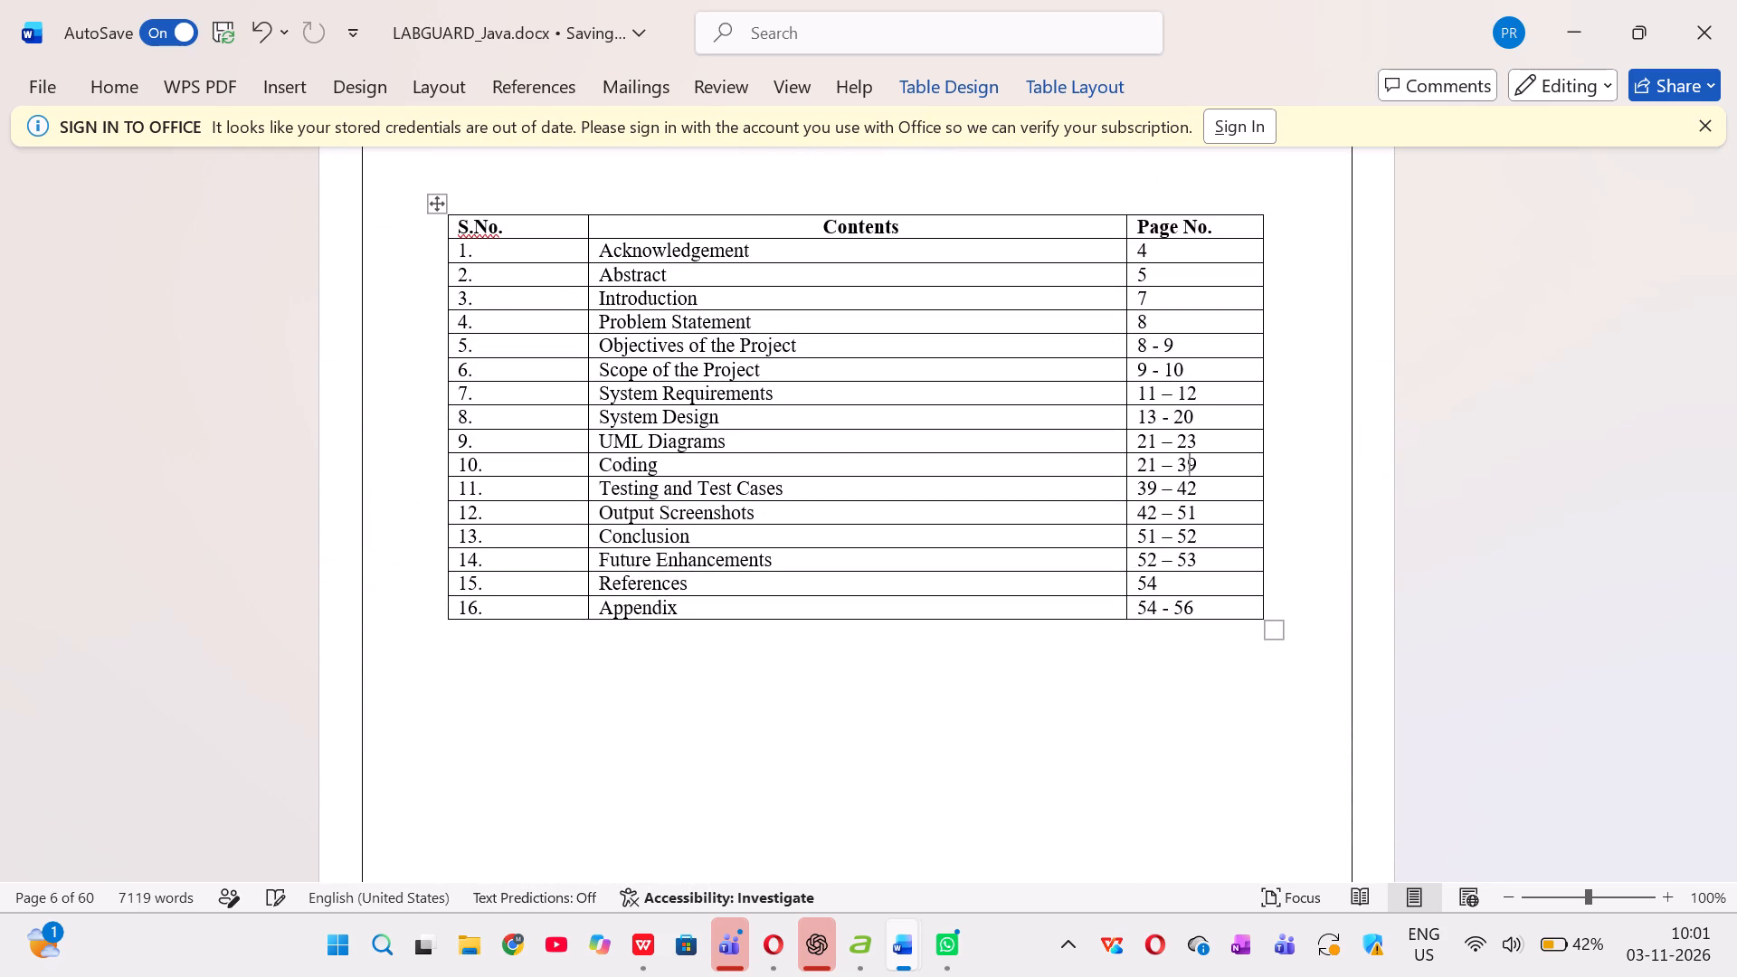
key("Left")
key("Left")
key("Left")
key("Left")
key("BackSpace")
key("4")
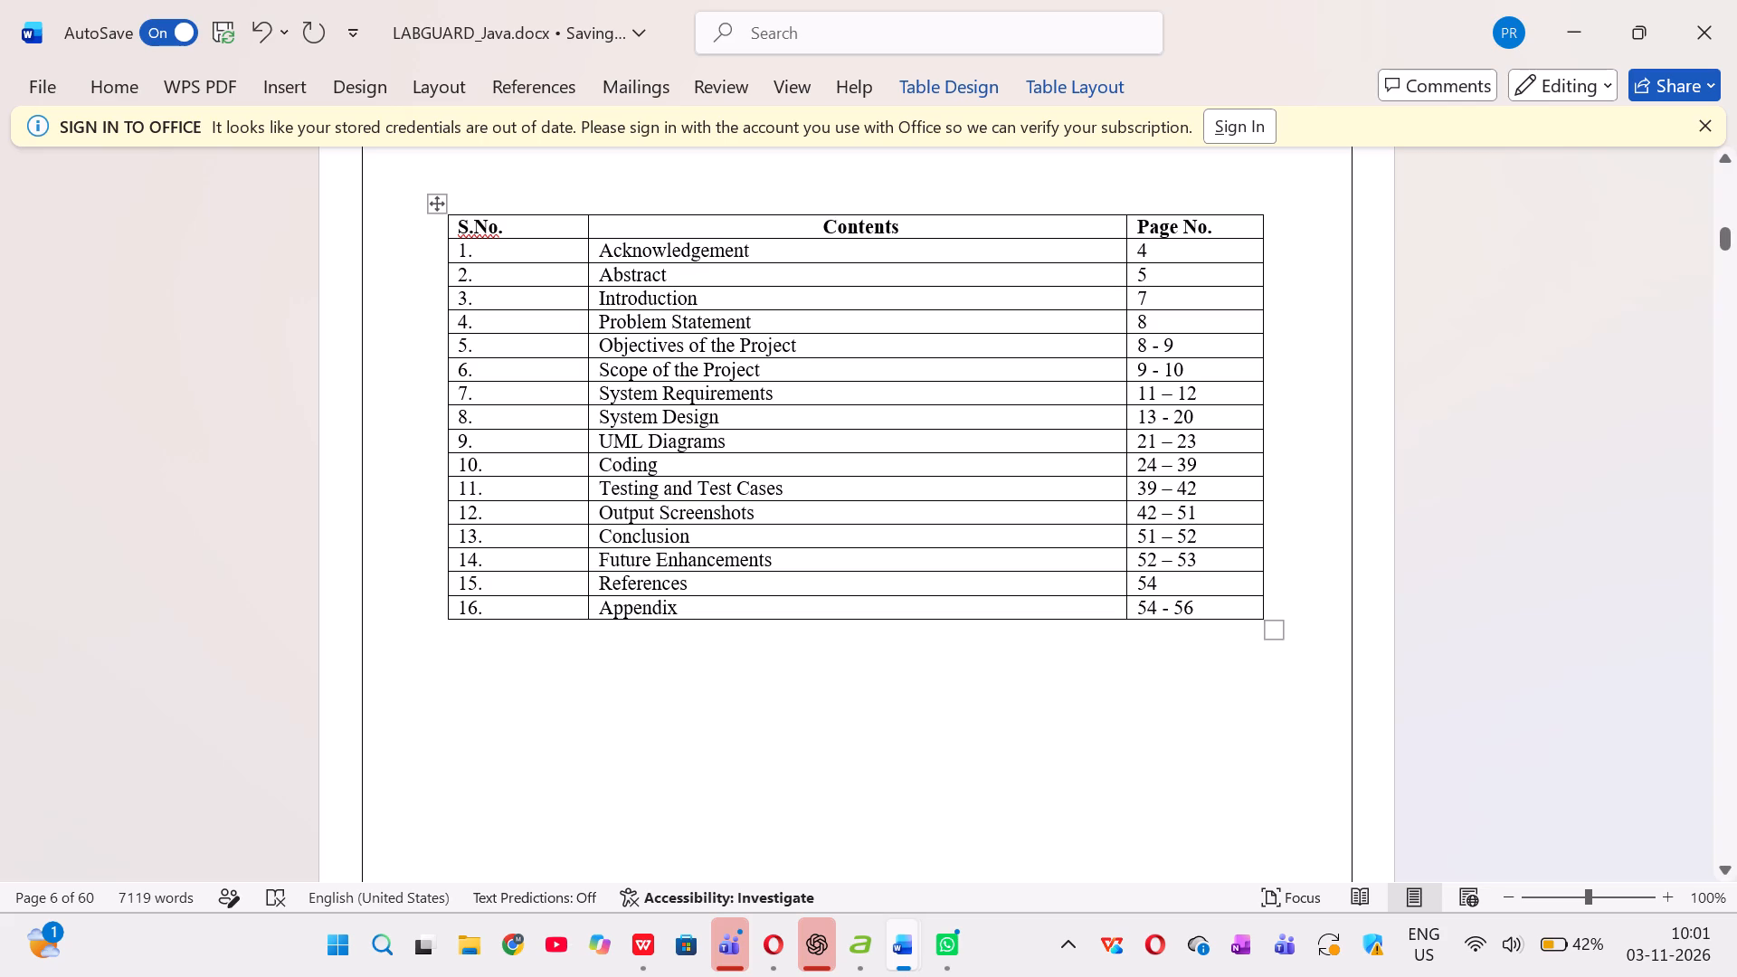
left_click(1205, 467)
key("BackSpace")
key("BackSpace")
type("40")
Set the Testing and Test Cases page range in the Table of Contents to 41 – 43.
left_click(1162, 493)
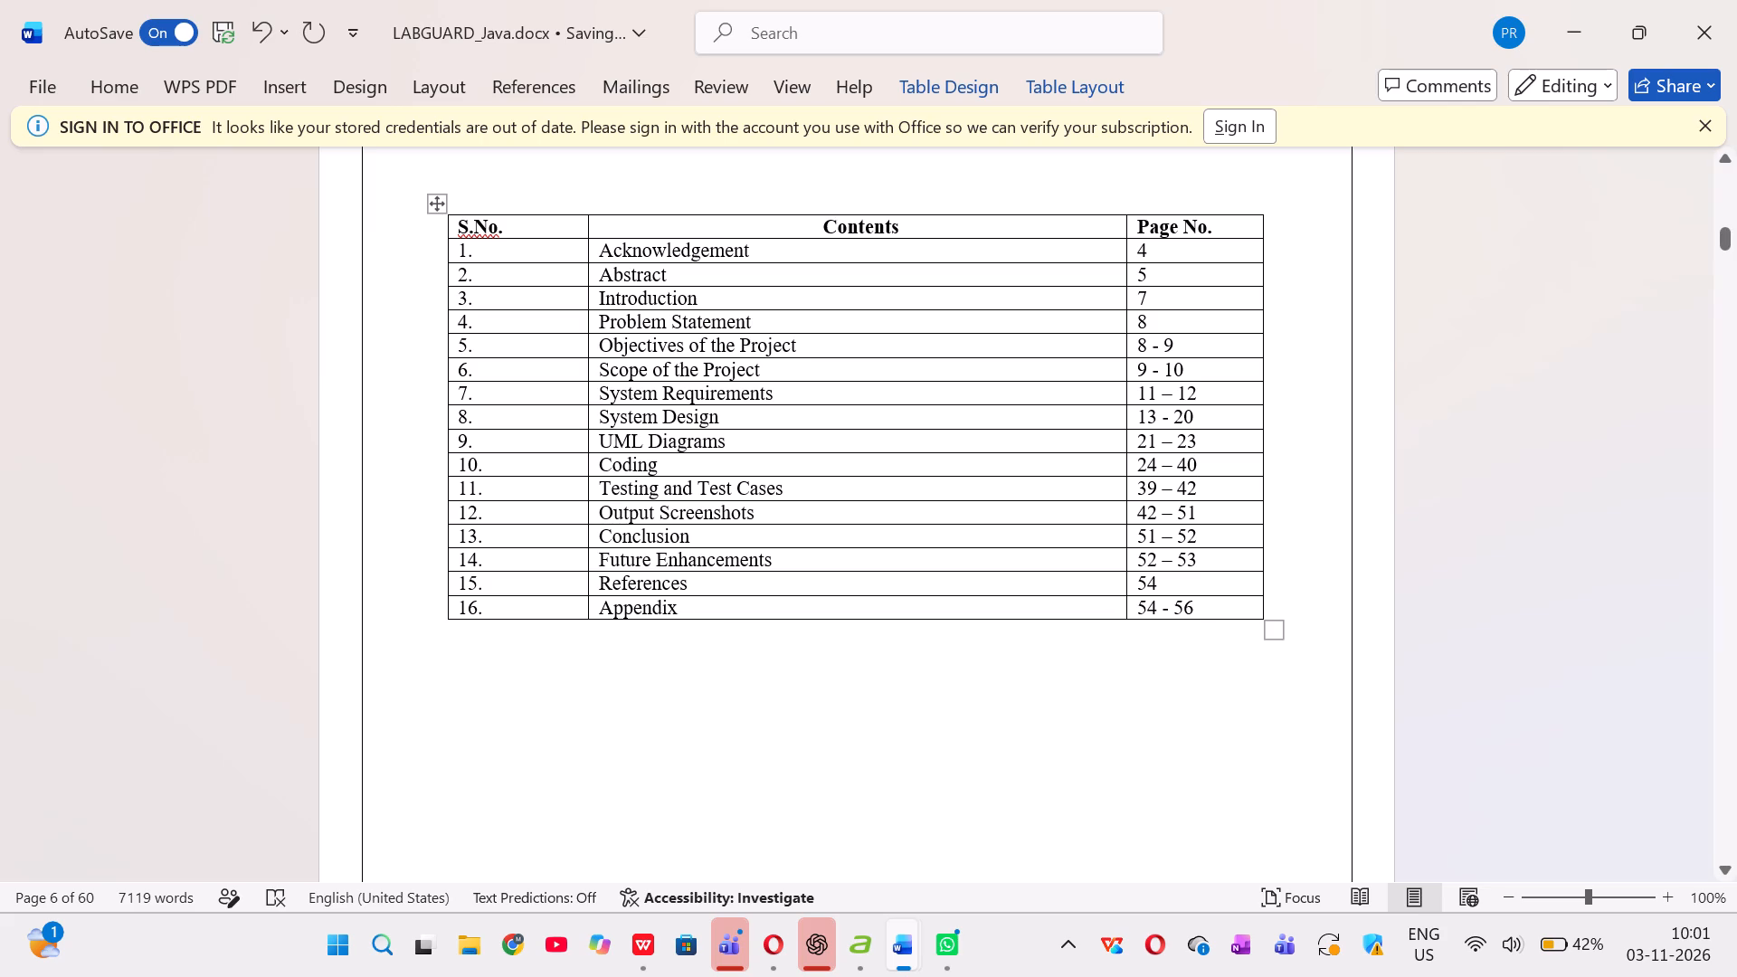
key("BackSpace")
key("BackSpace")
key("BackSpace")
type("41")
key("space")
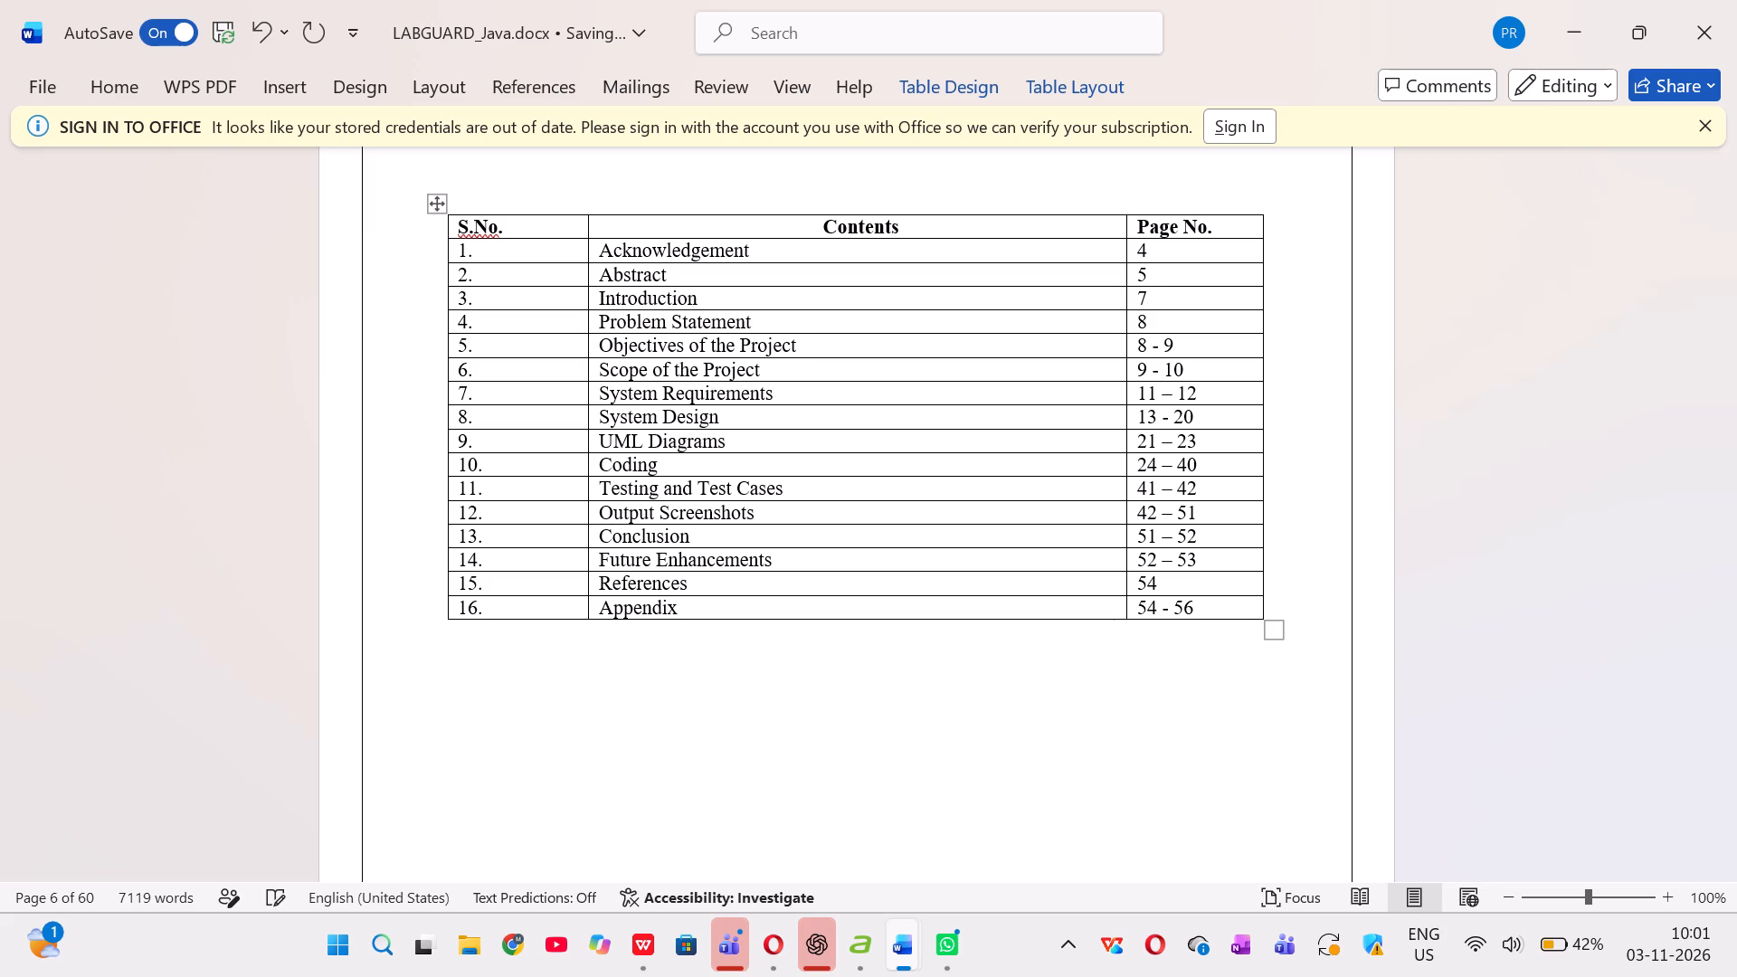
left_click(1210, 492)
key("BackSpace")
key("3")
Set the start page of the Output Screenshots range in the Table of Contents to 44.
left_click(1160, 516)
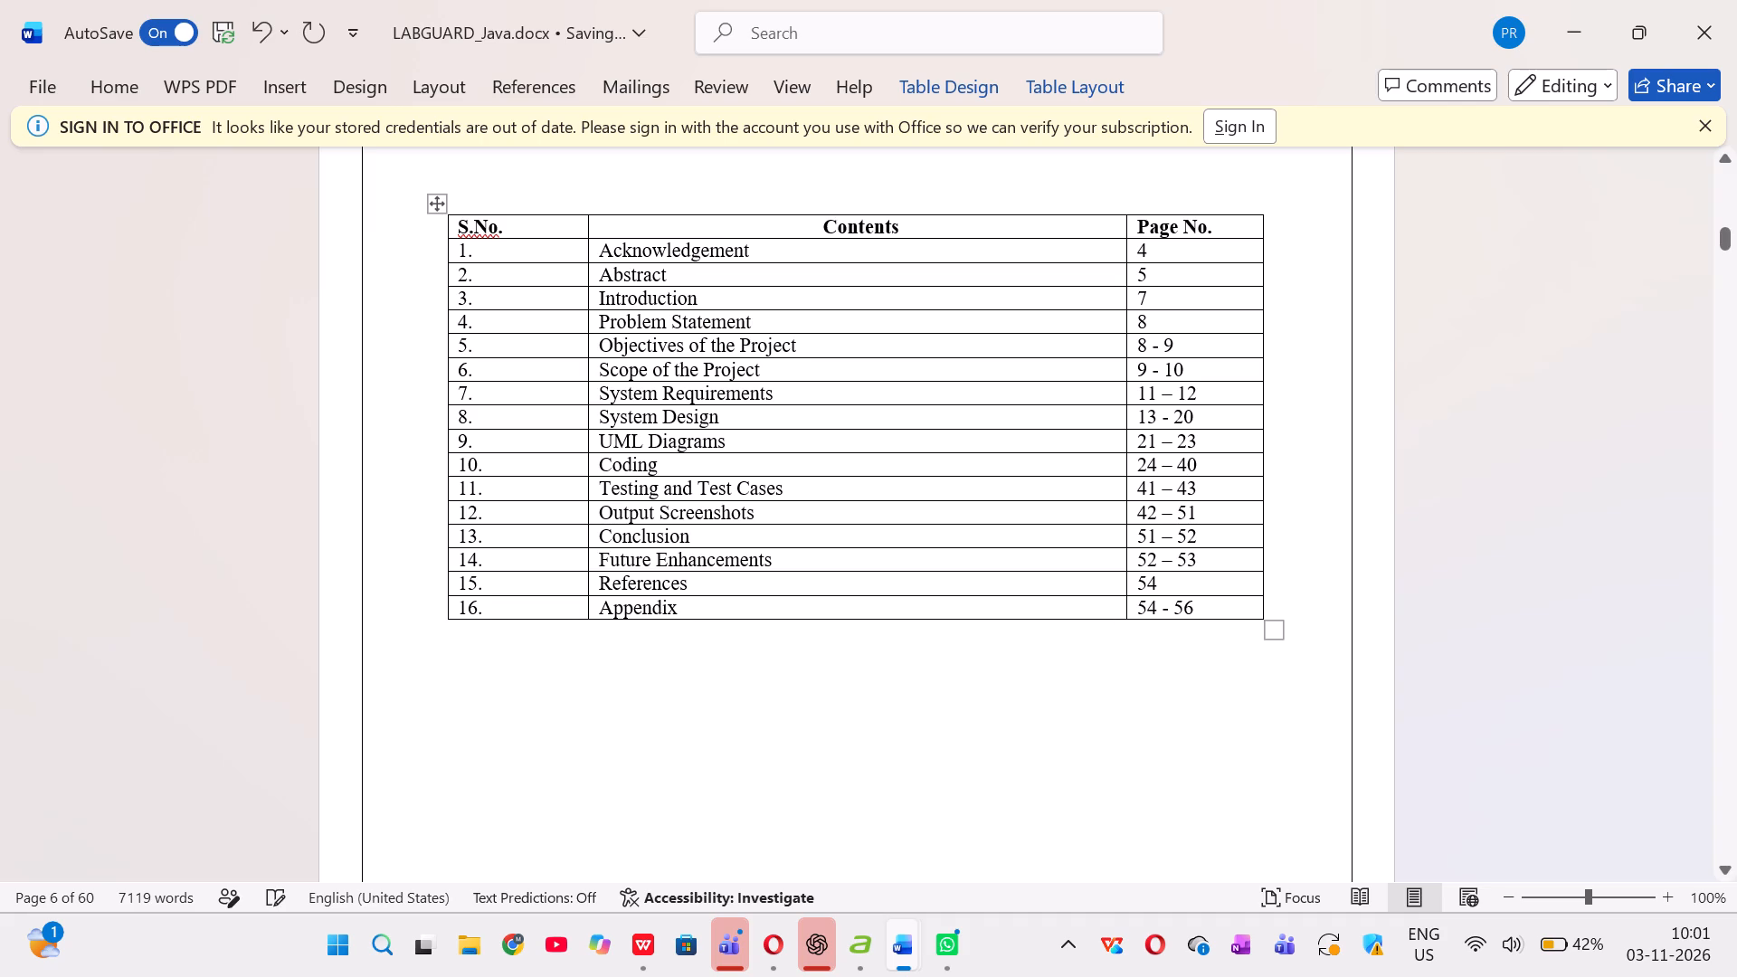
key("BackSpace")
key("BackSpace")
type("4")
key("space")
left_click(1210, 516)
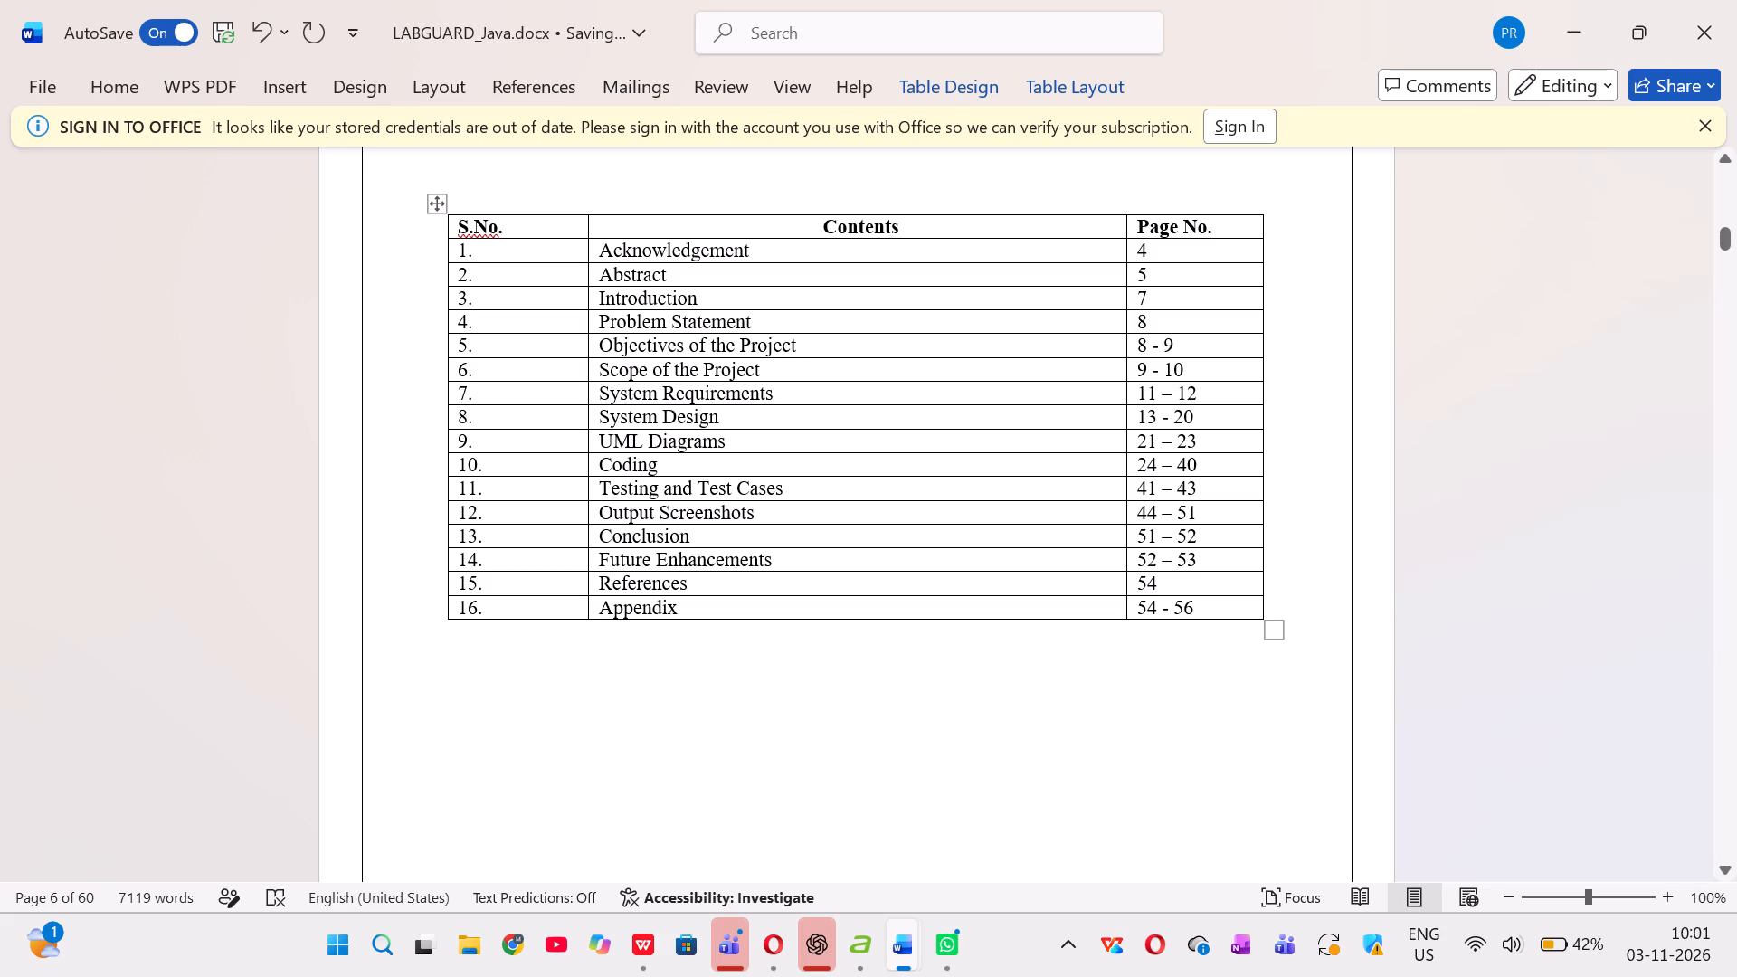
Review the report's pages from the code and test cases through the output screenshots, Conclusion, Future Enhancements, References and Appendix, checking their layout and page footers.
scroll(1223, 798, "down", 1)
scroll(1223, 798, "up", 2)
scroll(1223, 798, "down", 20)
scroll(1223, 798, "down", 7)
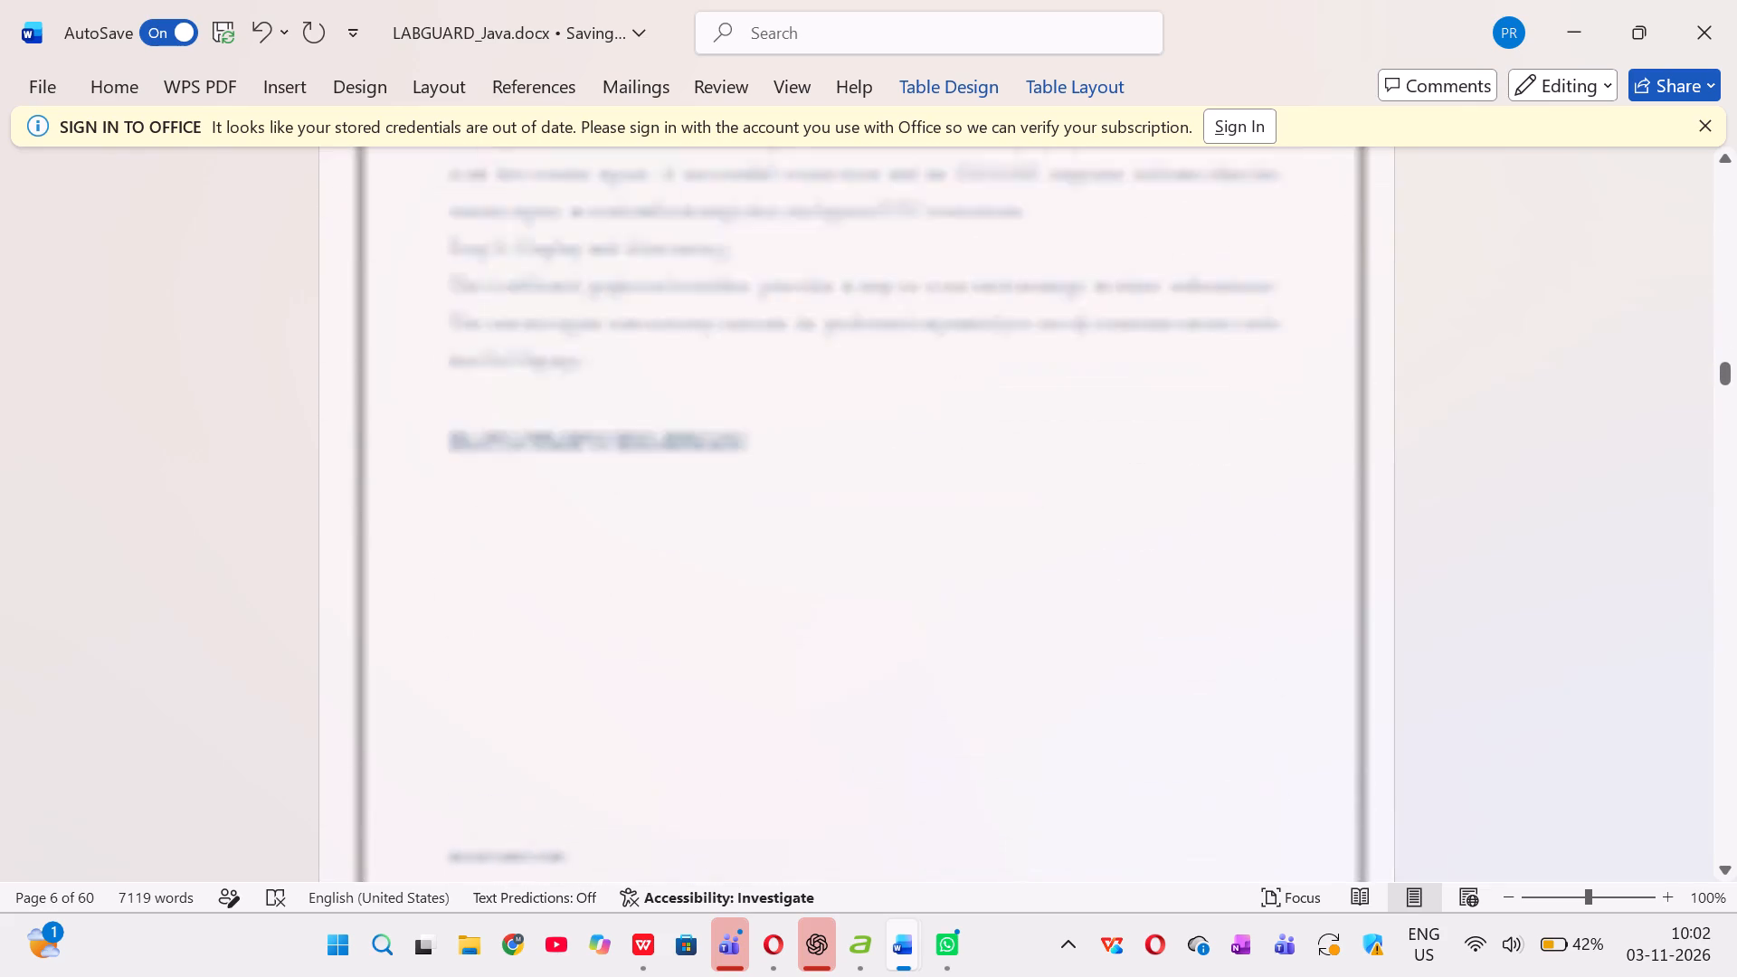
scroll(1223, 798, "down", 20)
scroll(1223, 798, "down", 18)
scroll(1223, 798, "down", 8)
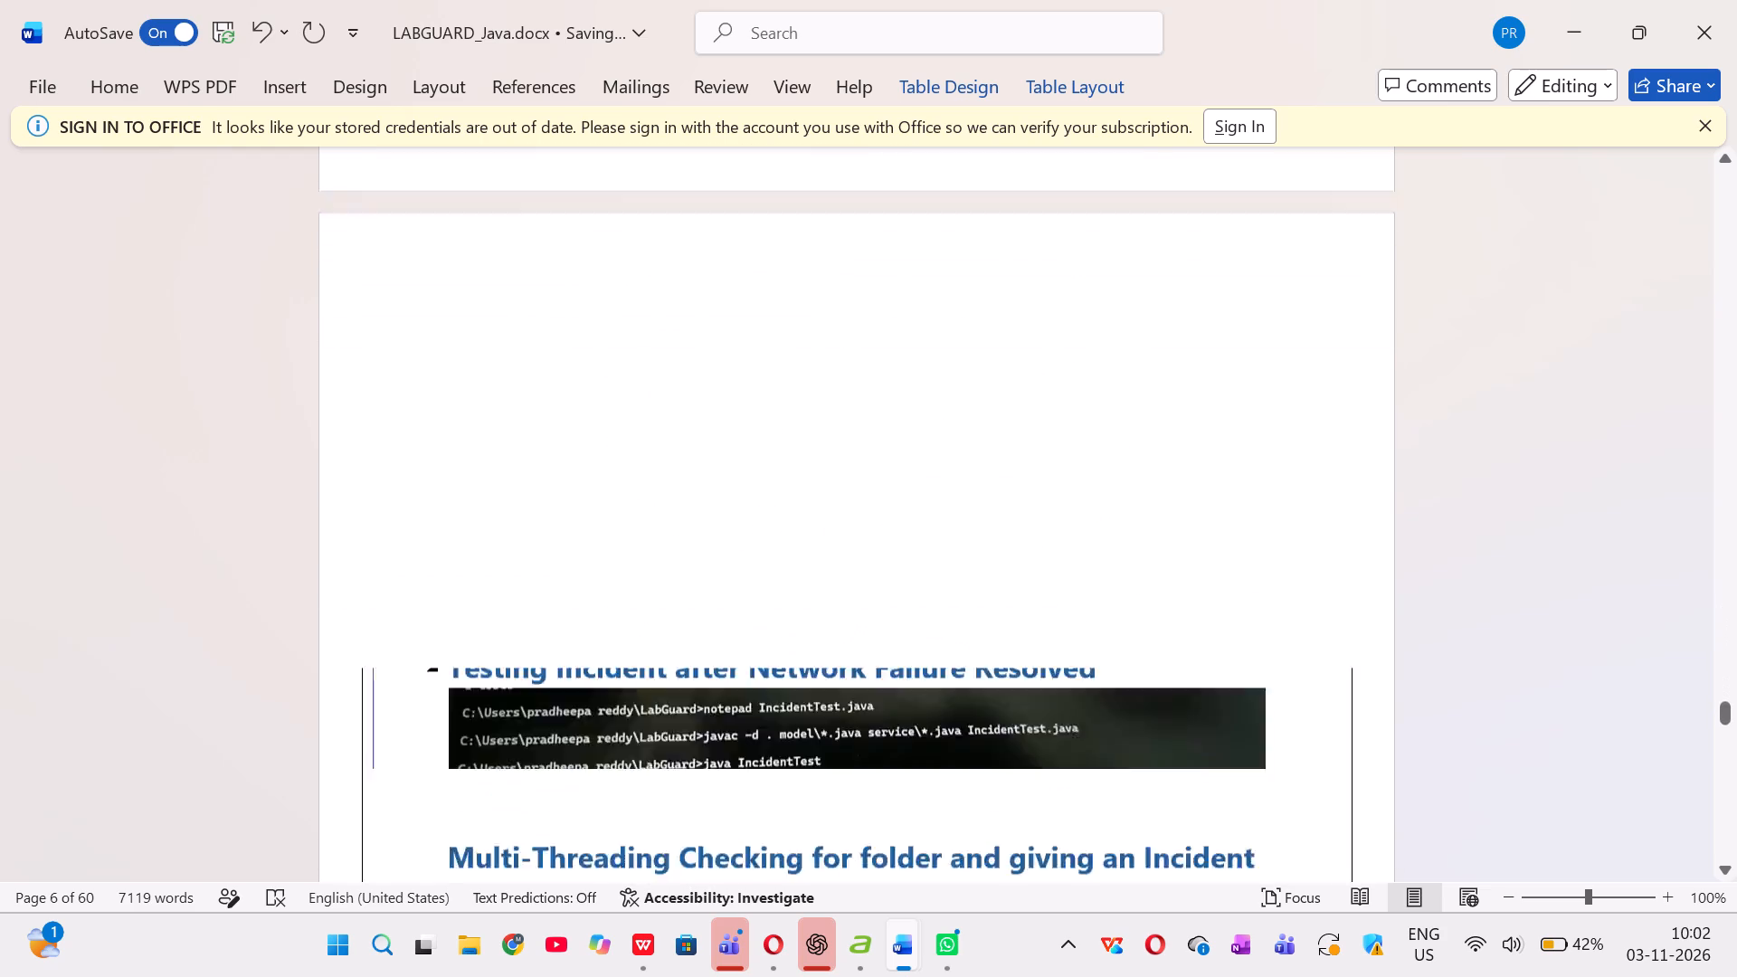
scroll(1223, 798, "down", 11)
scroll(1223, 798, "down", 15)
scroll(1223, 798, "up", 1)
scroll(1223, 798, "down", 4)
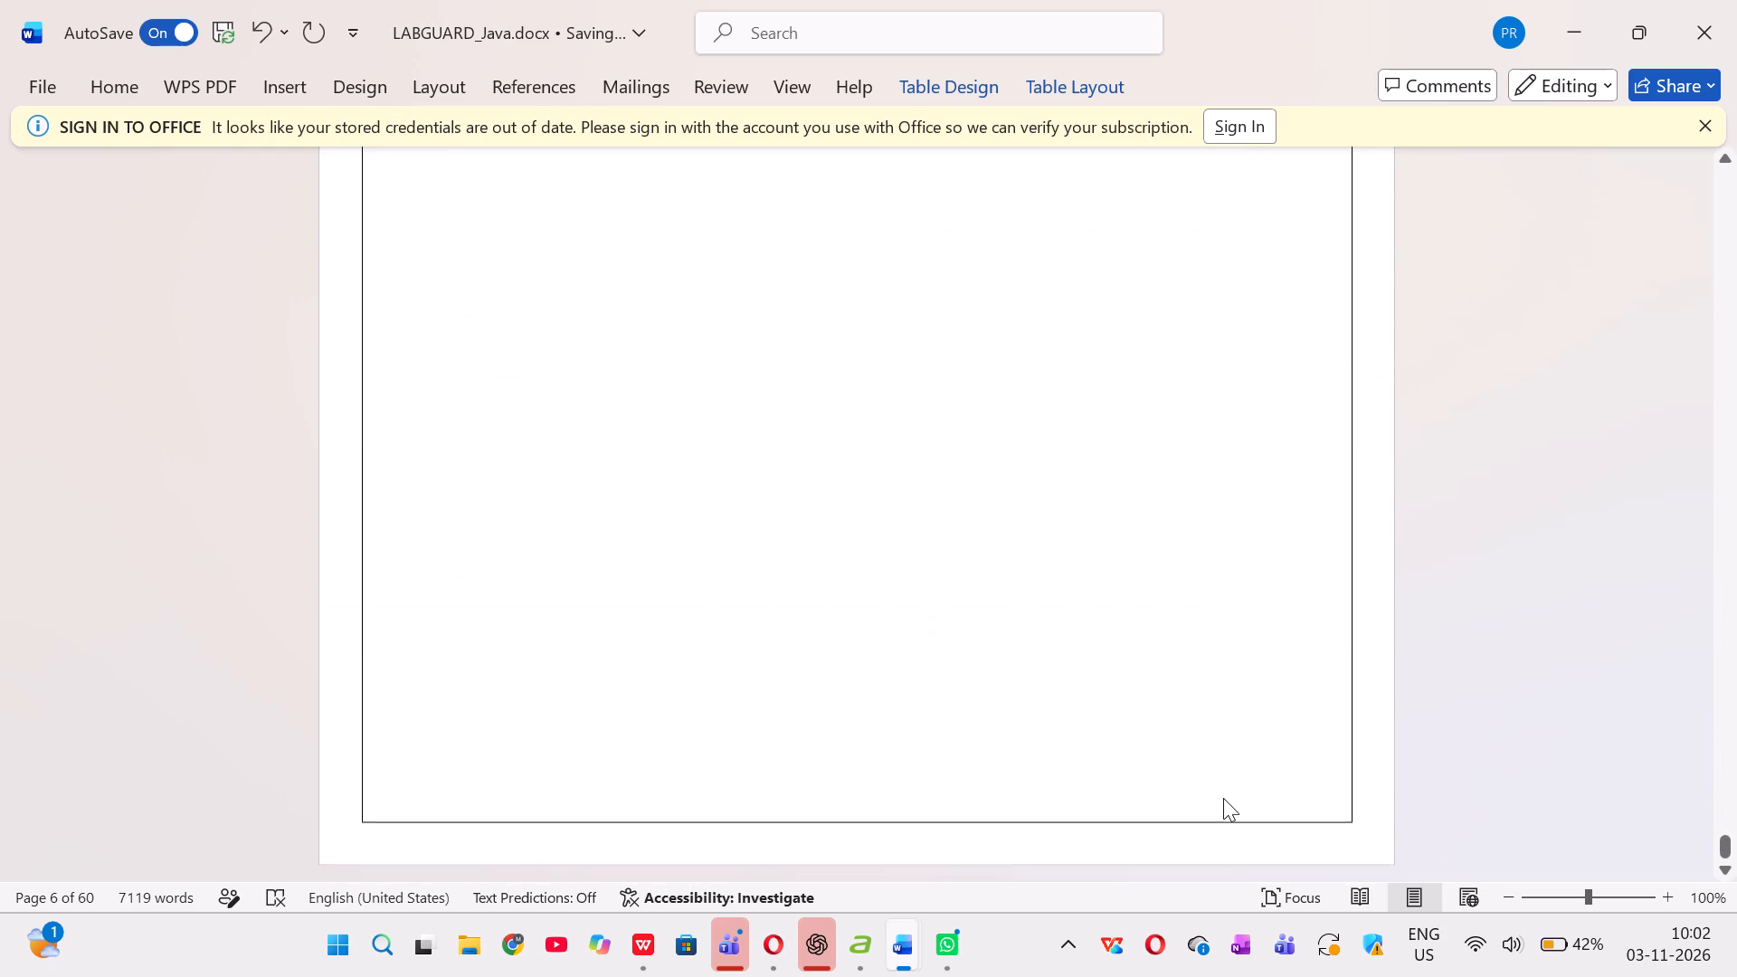
scroll(1223, 798, "down", 1)
scroll(1223, 798, "up", 6)
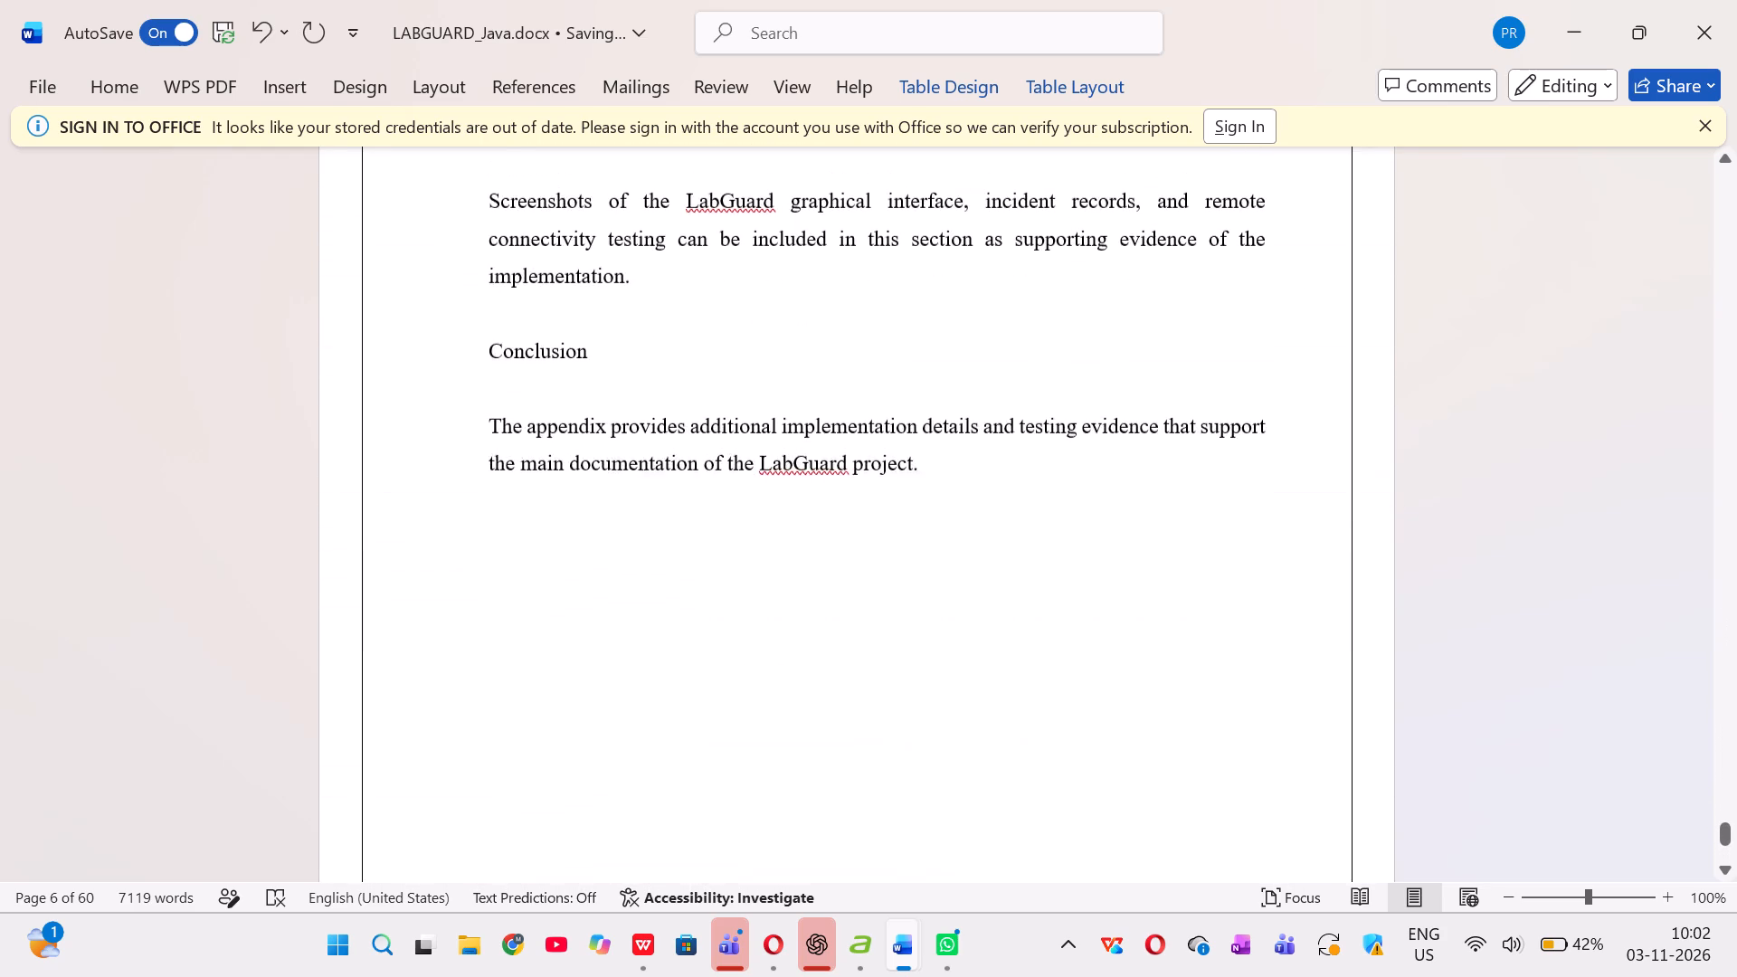
scroll(1223, 798, "down", 11)
scroll(1223, 798, "up", 15)
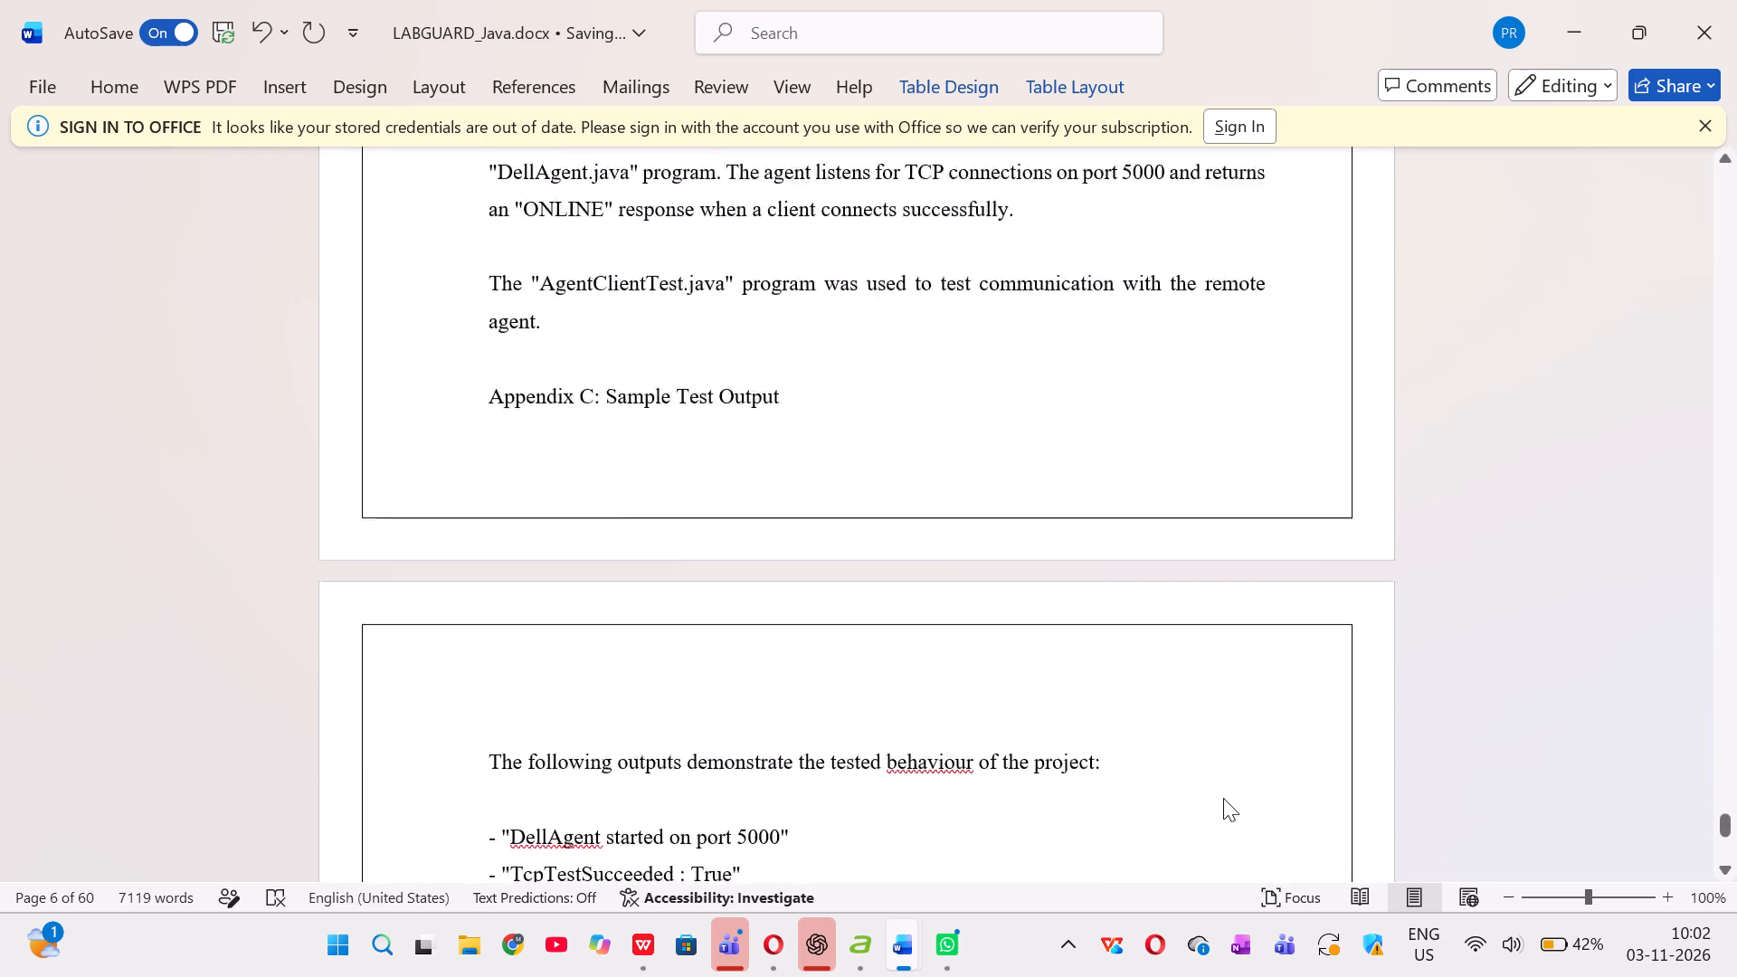
scroll(1223, 798, "up", 4)
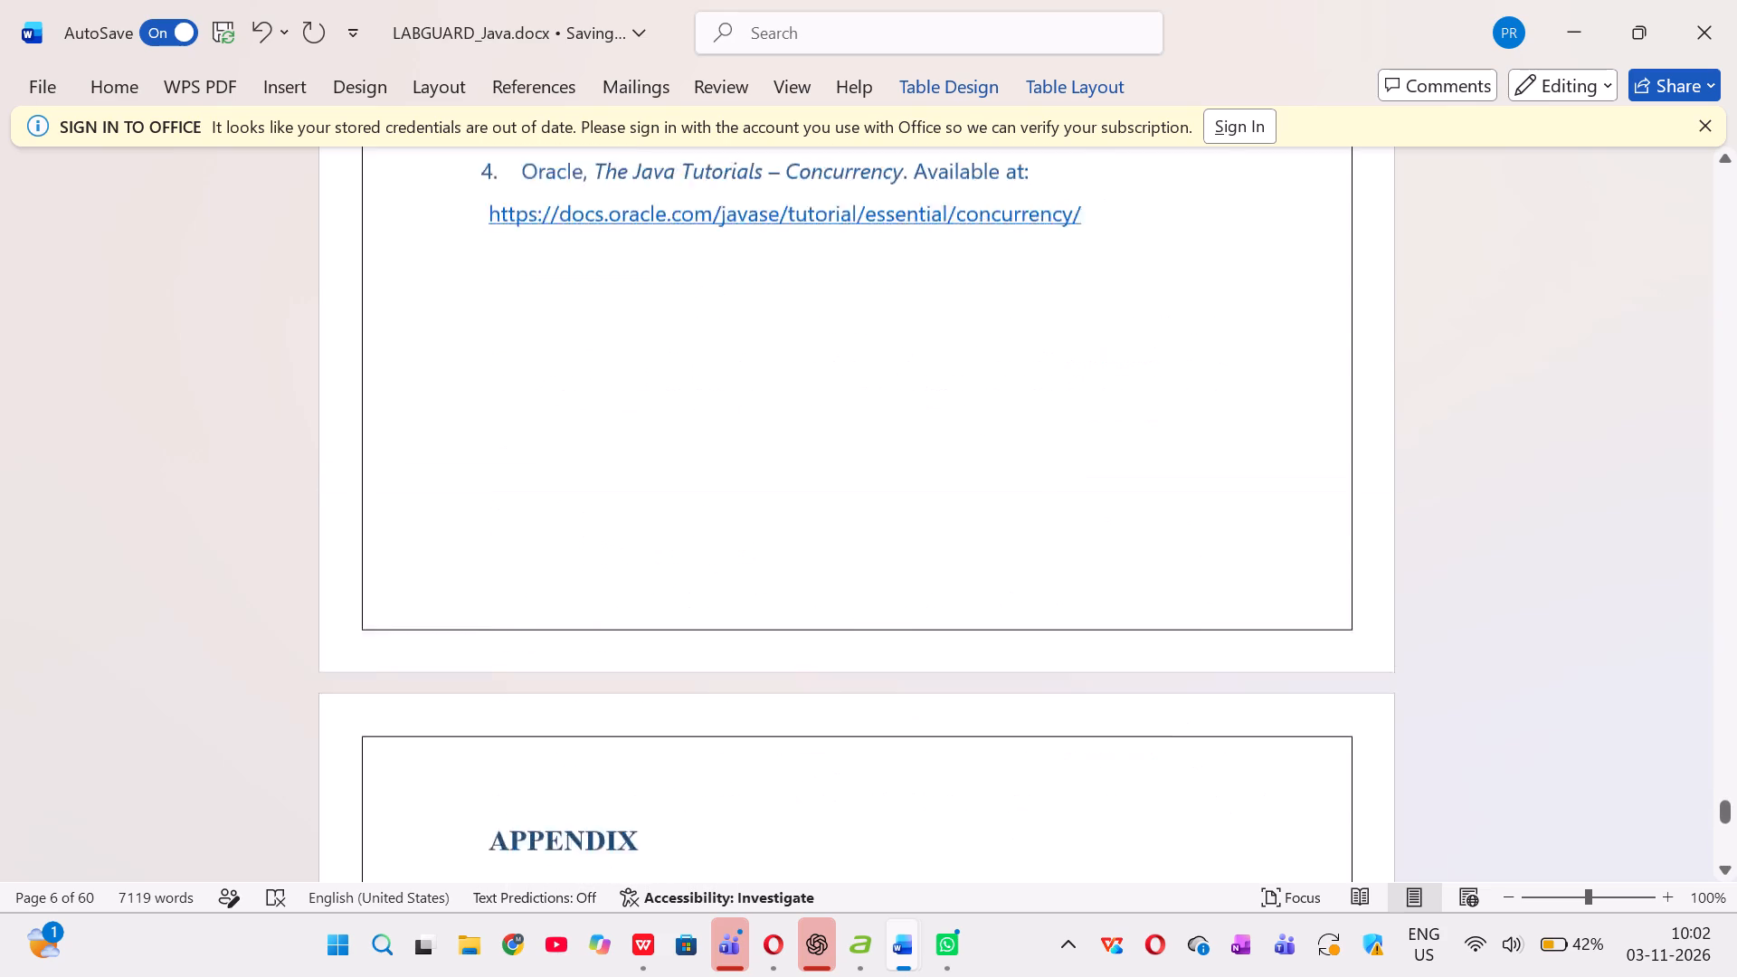
scroll(1223, 798, "up", 2)
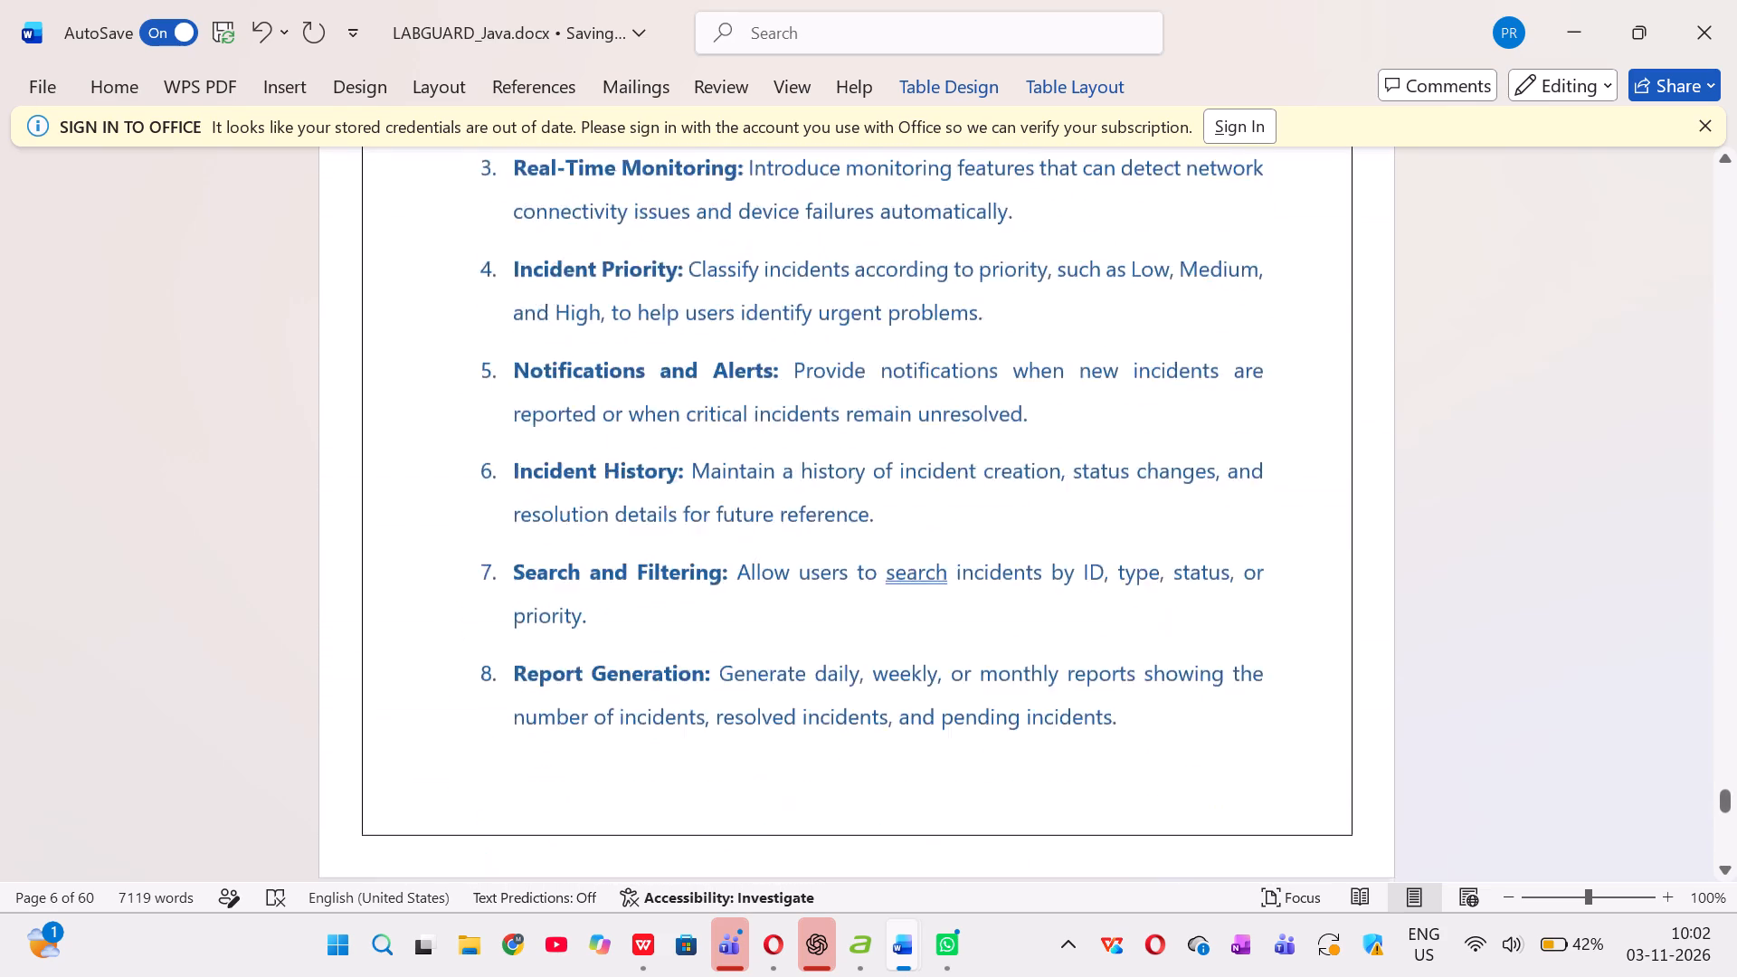
scroll(1223, 798, "up", 4)
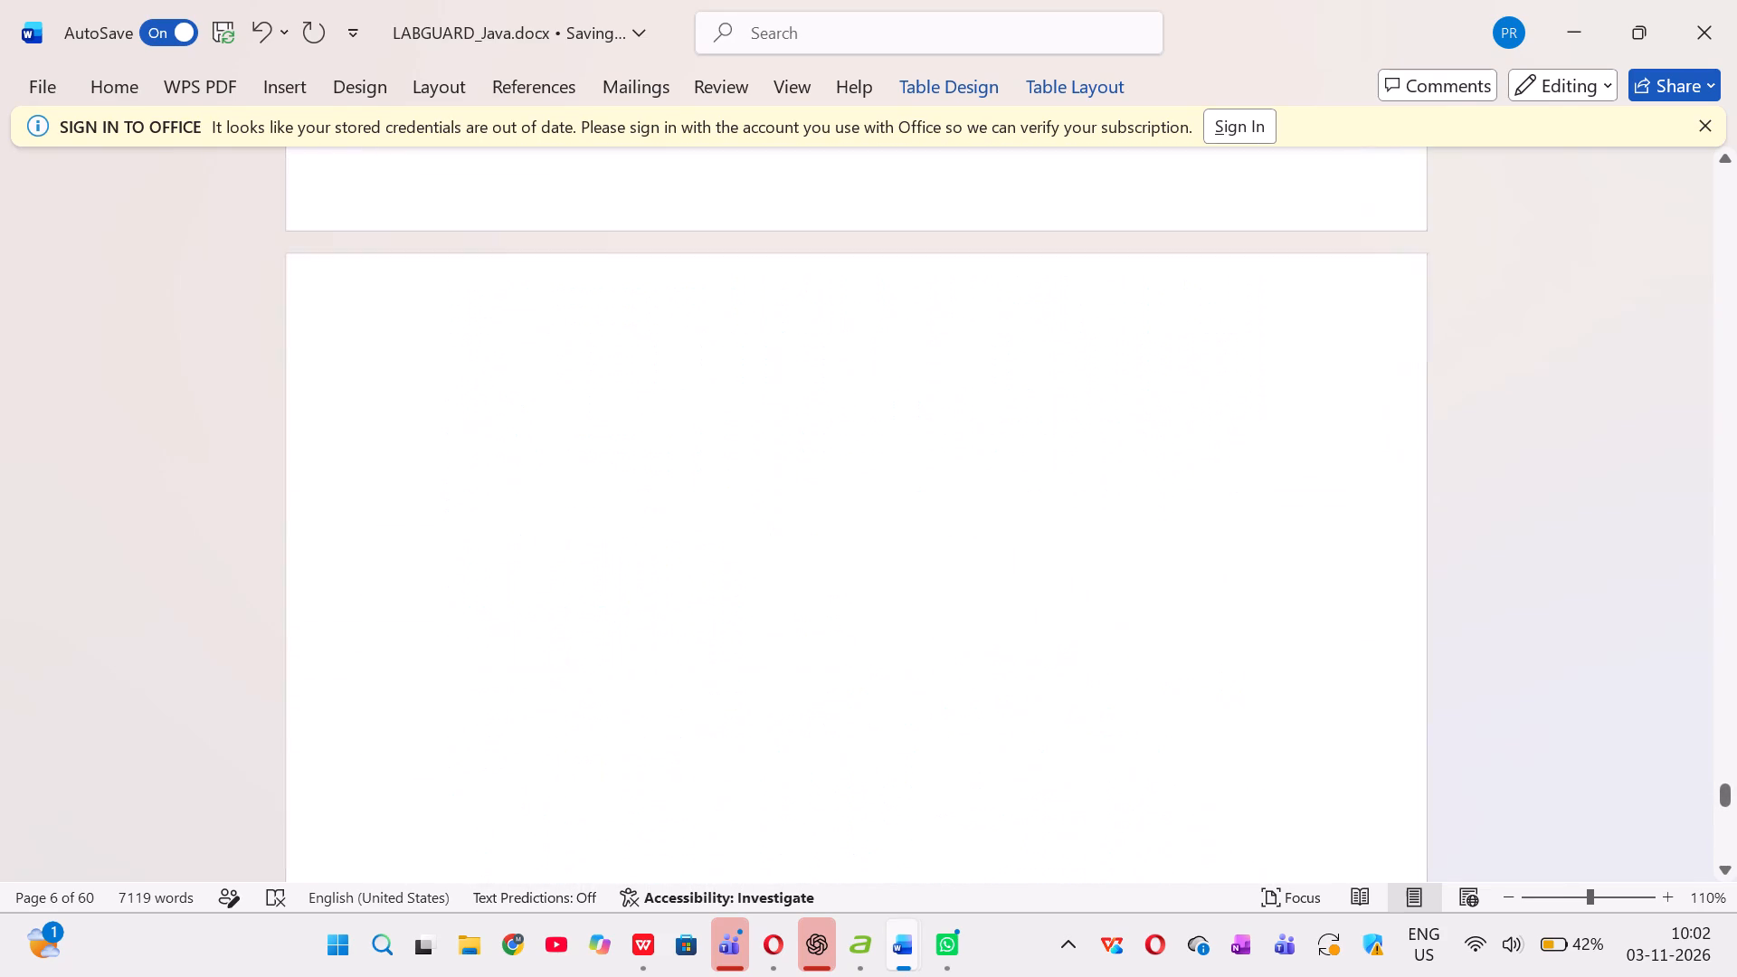
scroll(1223, 798, "up", 2)
scroll(1223, 798, "down", 4, "ctrl")
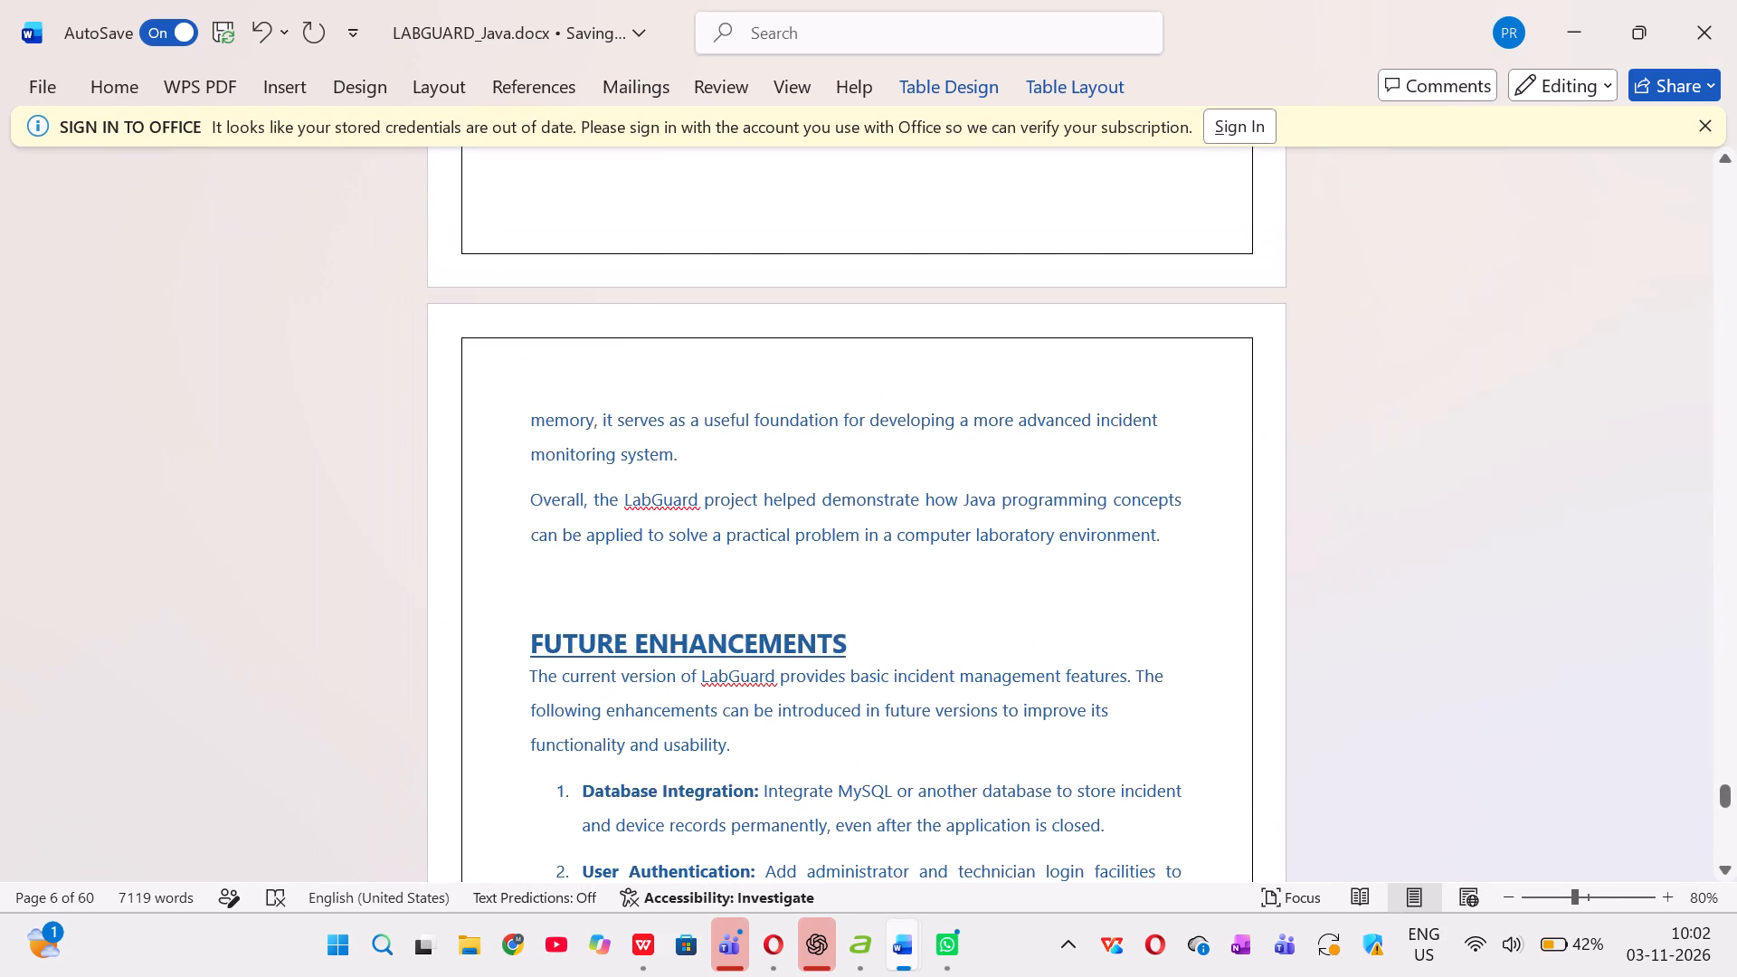
scroll(1223, 798, "down", 6)
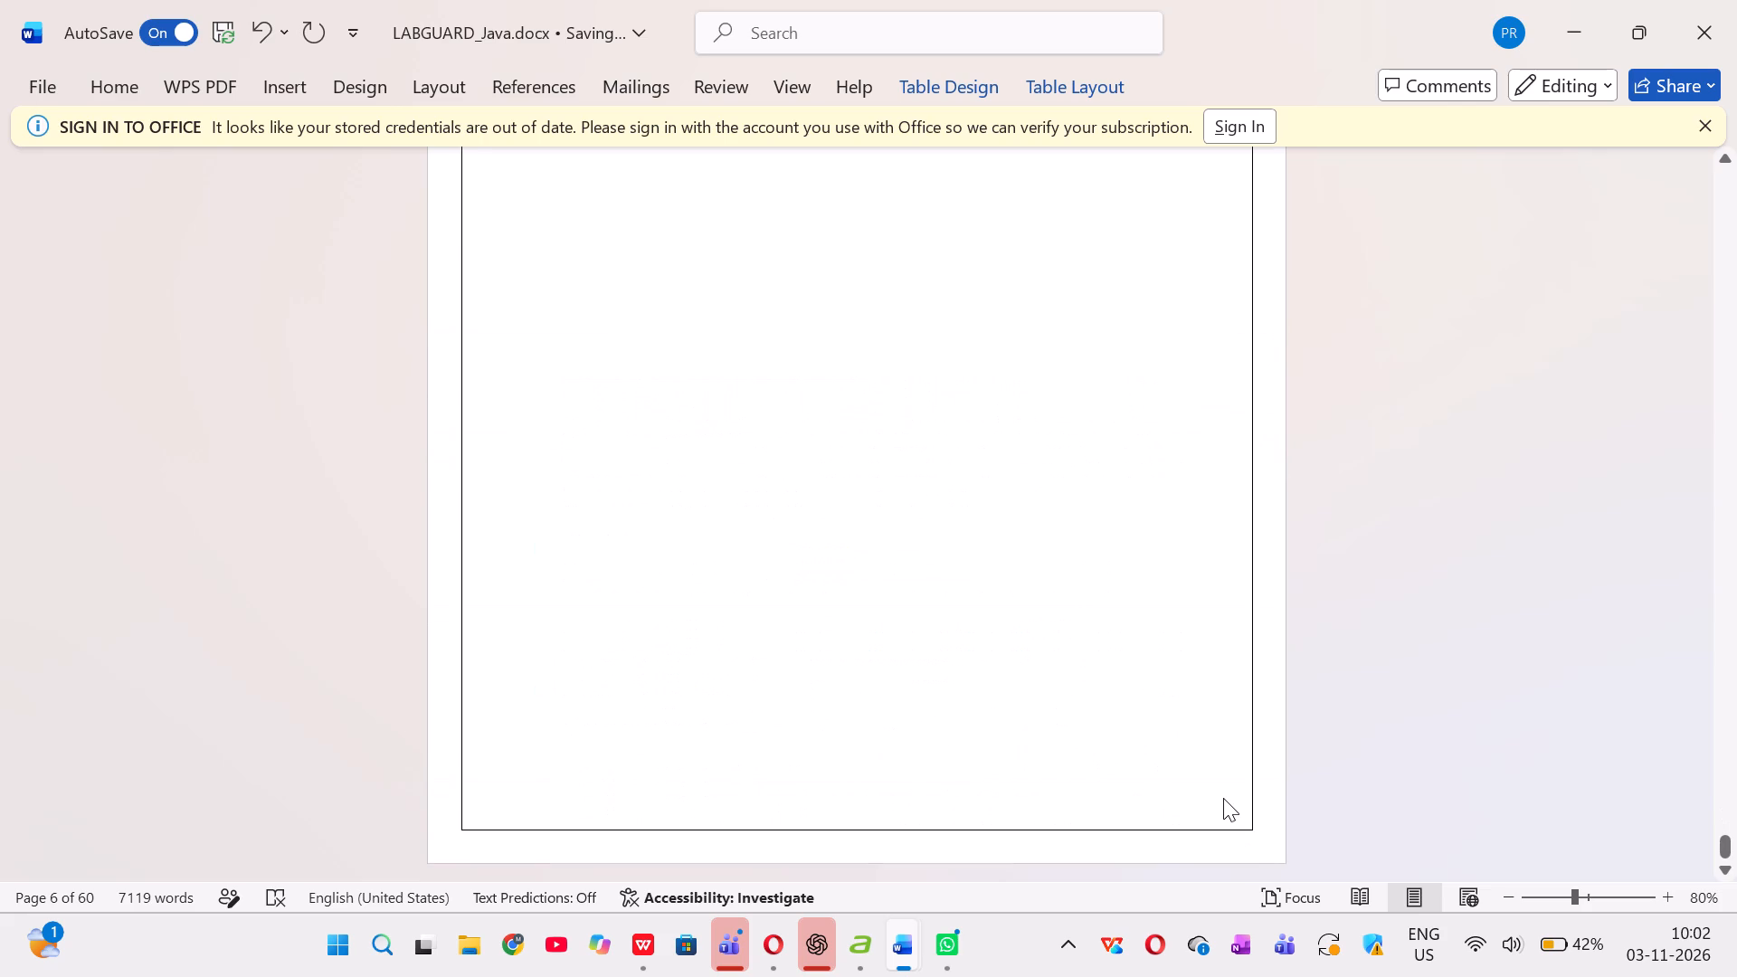
scroll(1223, 798, "up", 10)
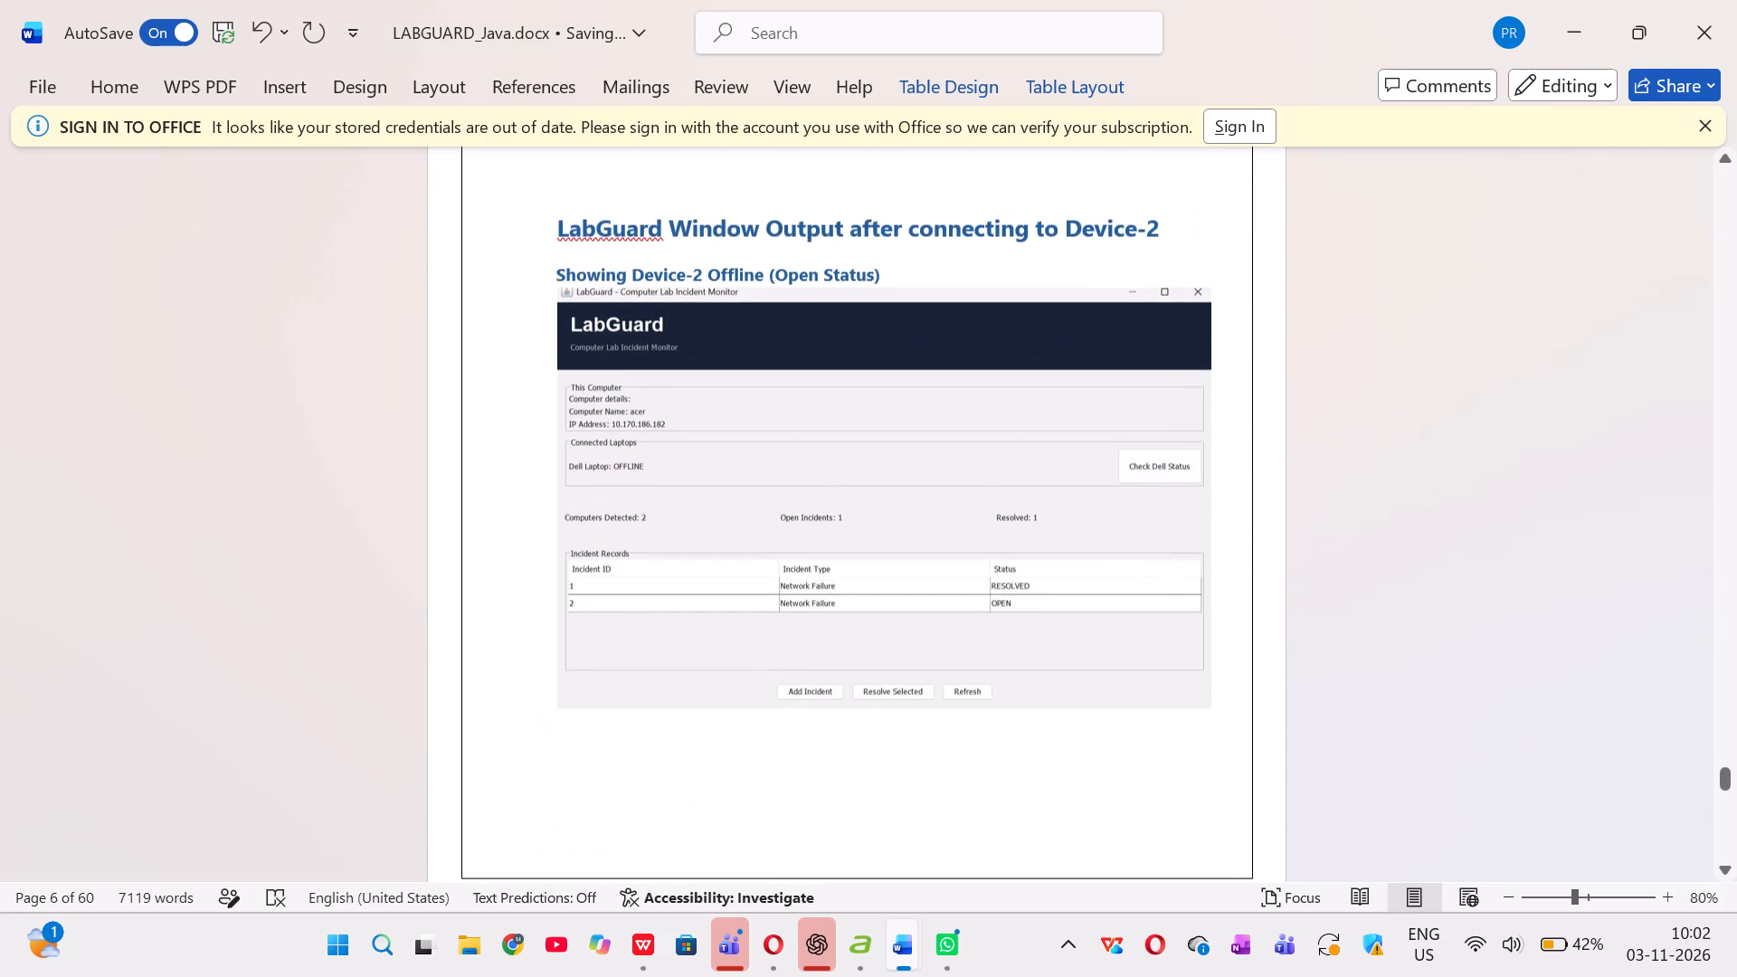
scroll(1223, 798, "up", 2)
scroll(1223, 798, "up", 19)
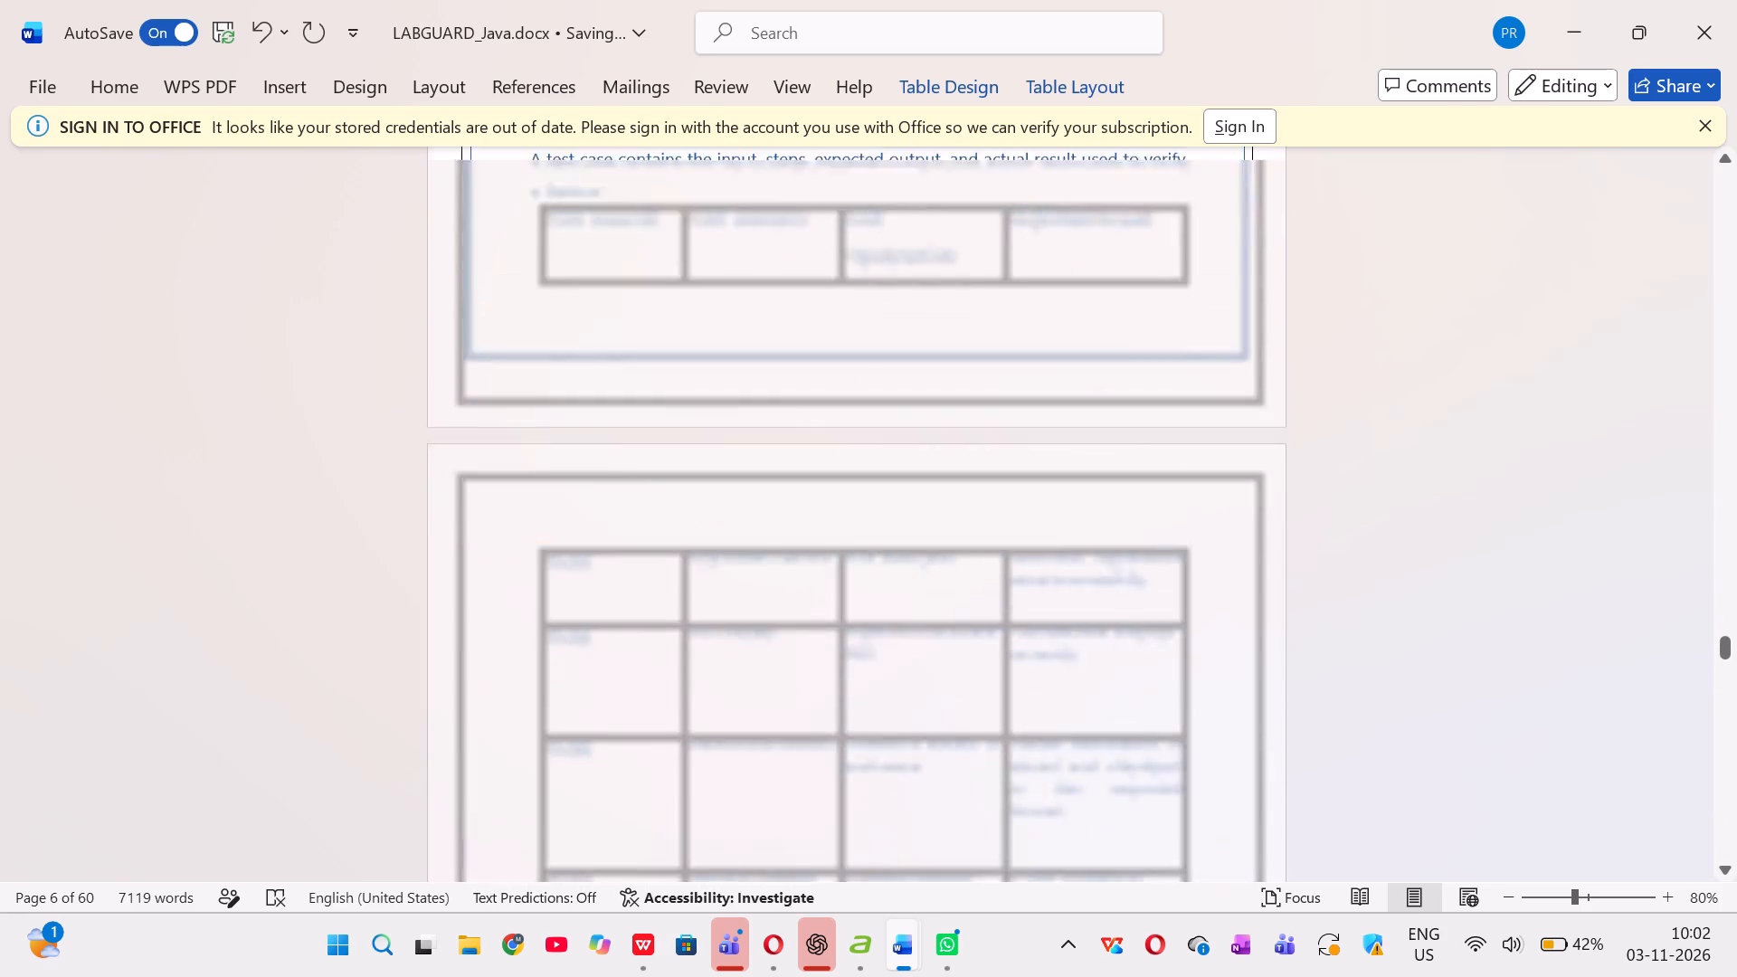
scroll(1223, 798, "up", 10)
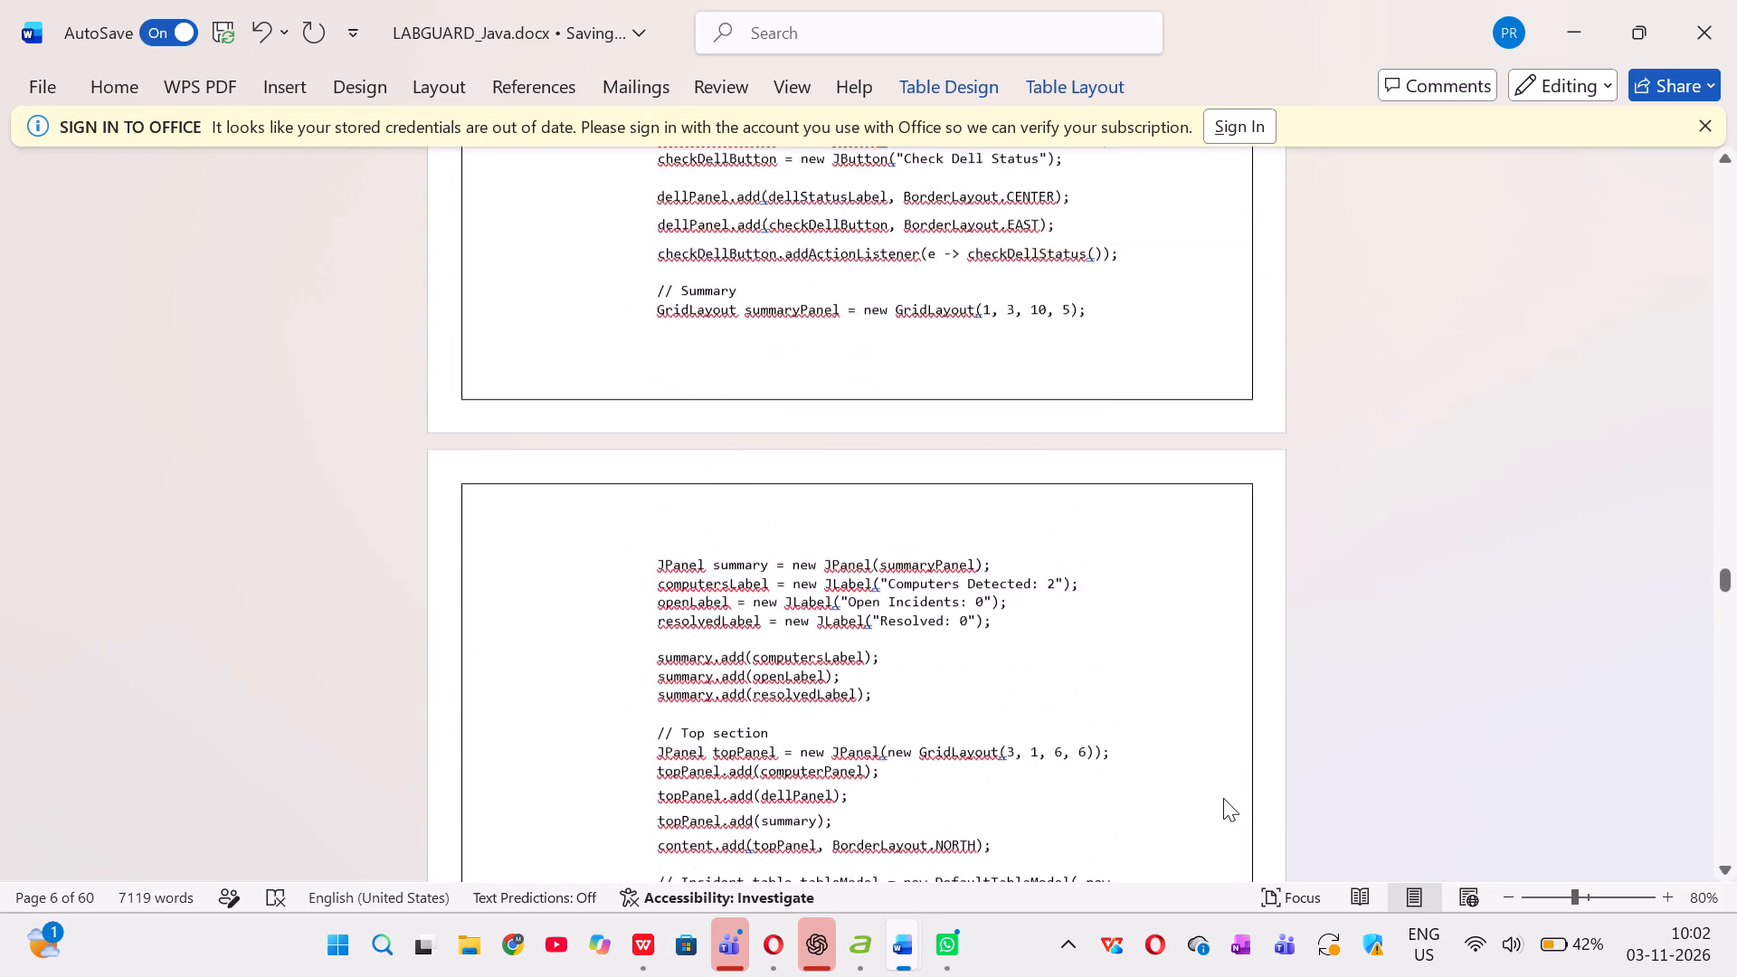
scroll(1223, 798, "up", 2)
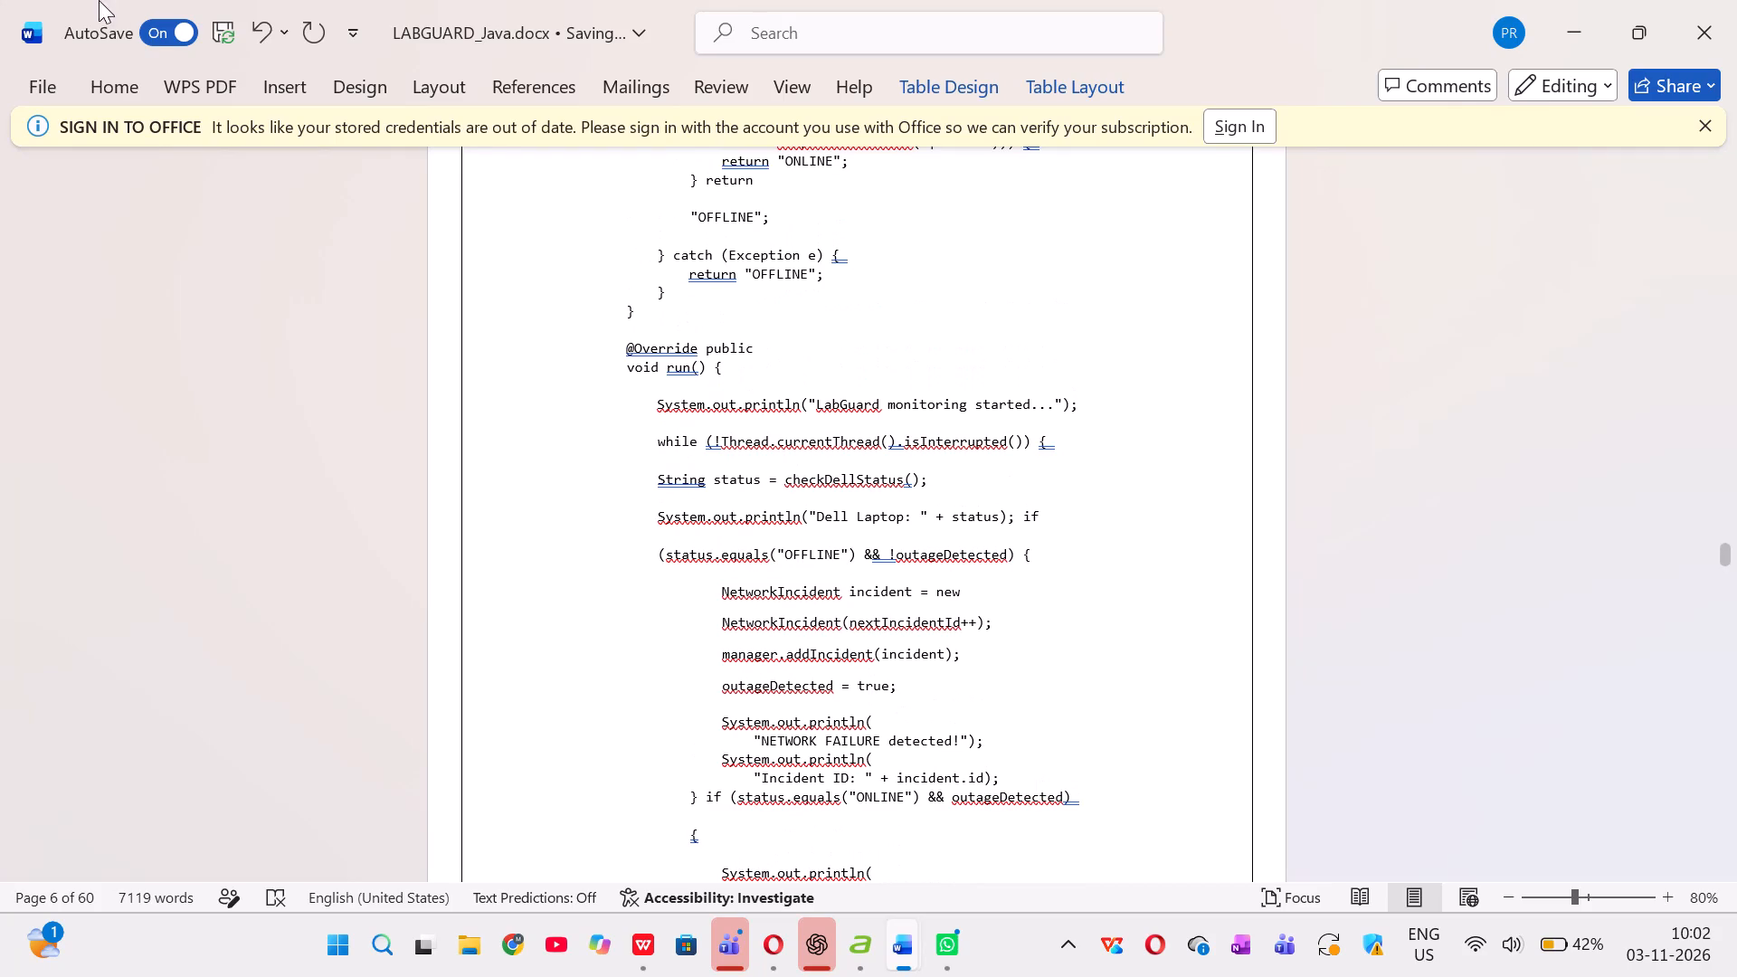
Start the WPS PDF operation on the report and save the document to the Desktop as LABGUARD_Java.docx in Word Document format.
left_click(192, 74)
left_click(198, 190)
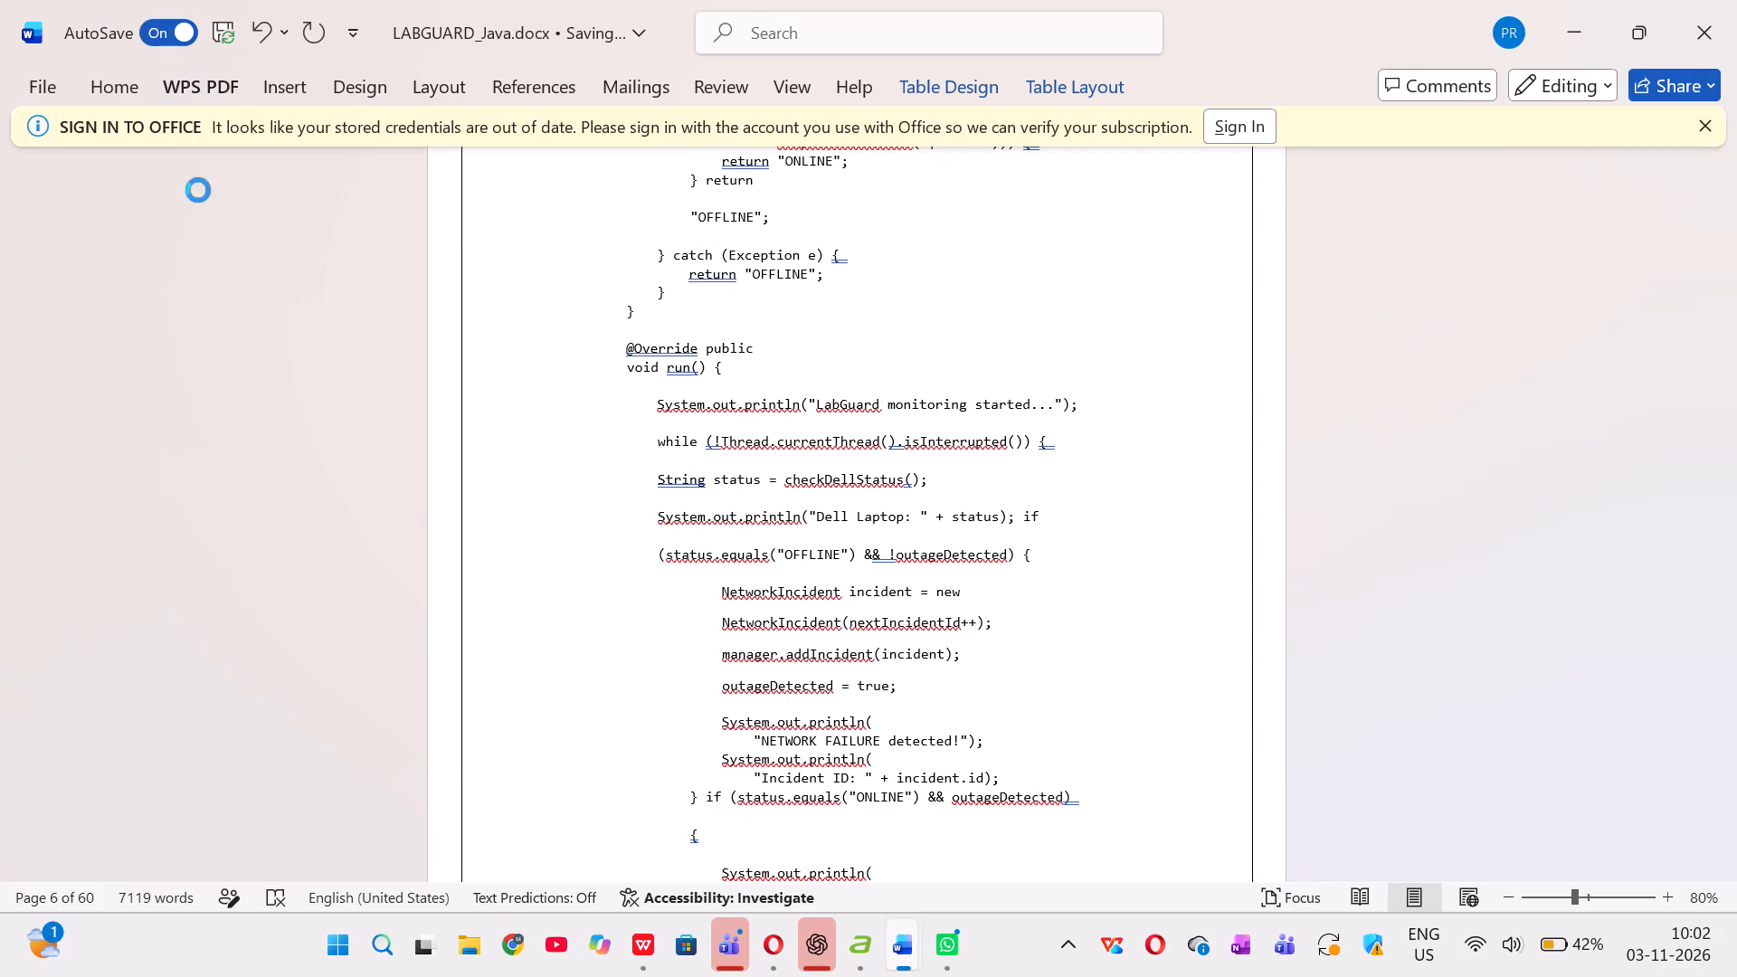
left_click(843, 514)
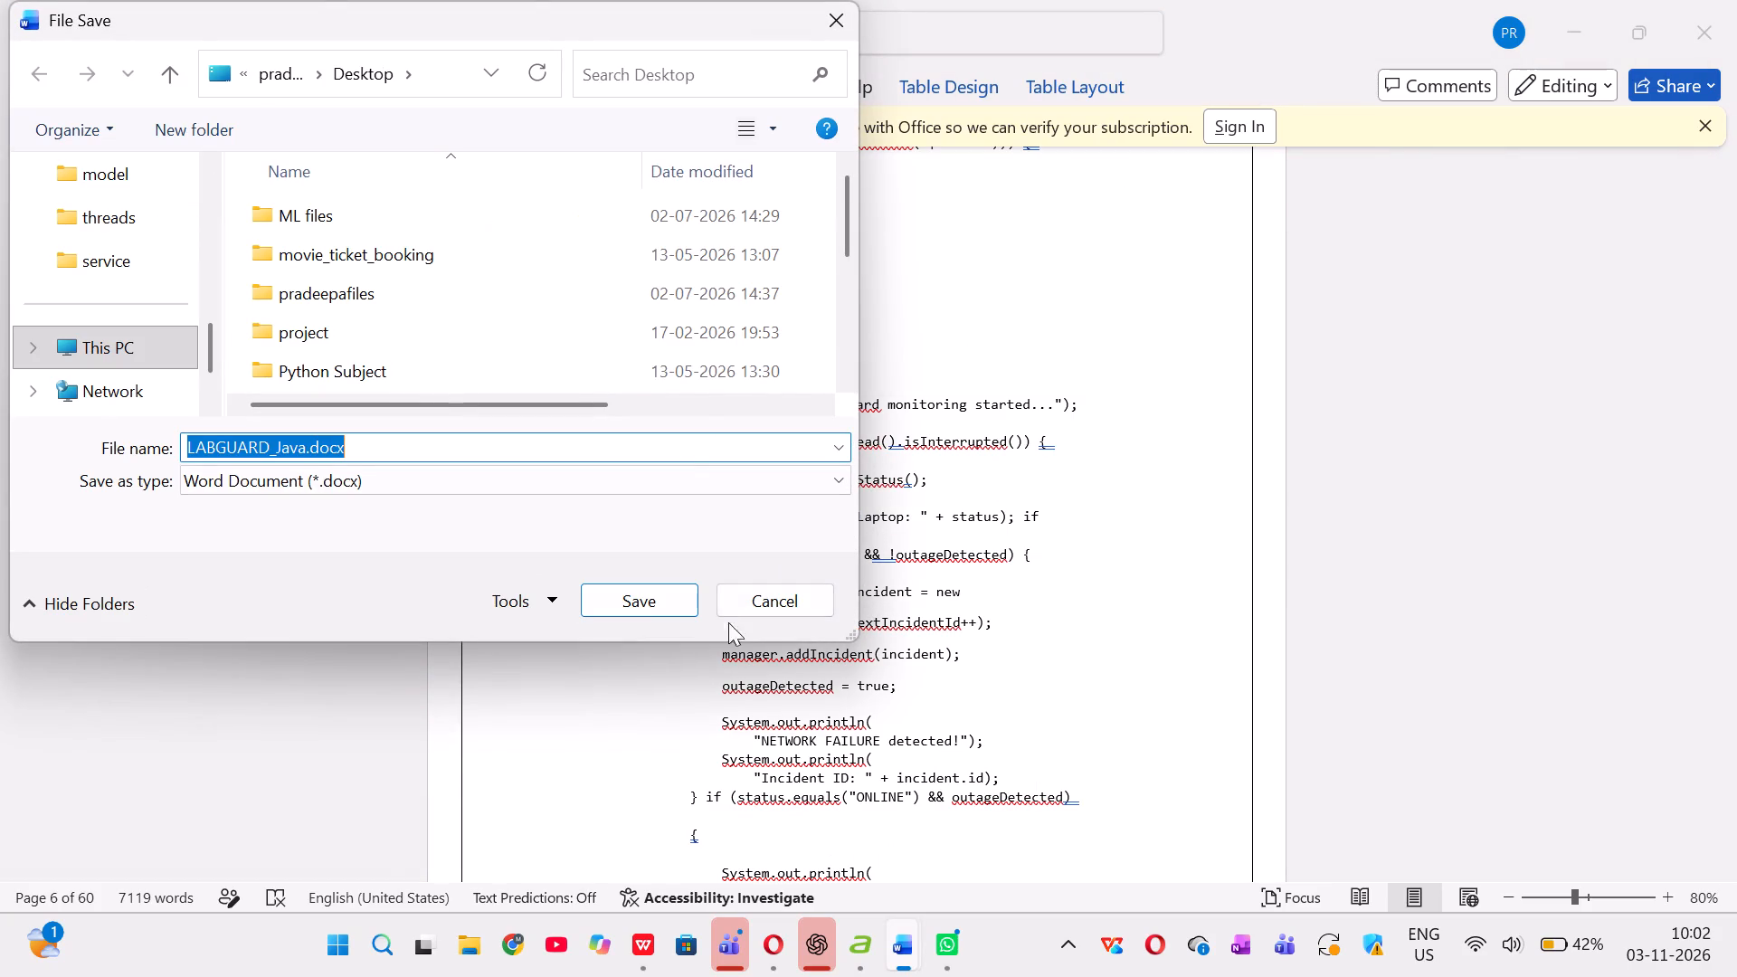
left_click(643, 595)
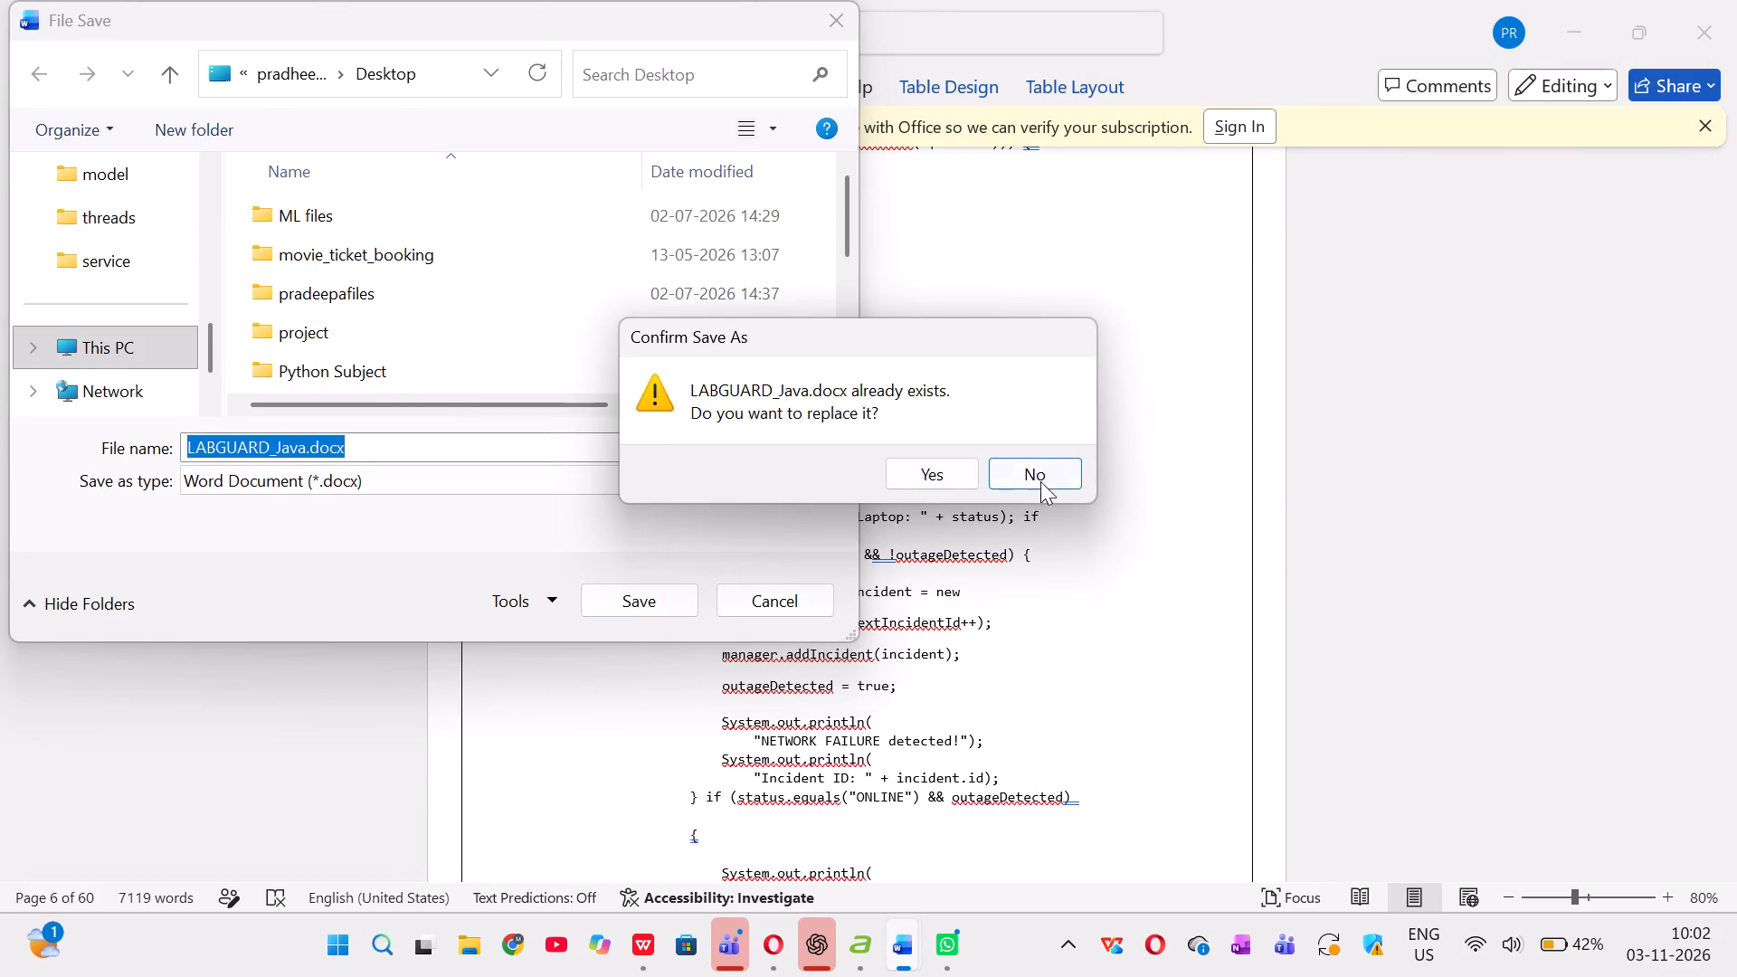
Replace the existing LABGUARD_Java.docx on the Desktop with the current report.
left_click(945, 474)
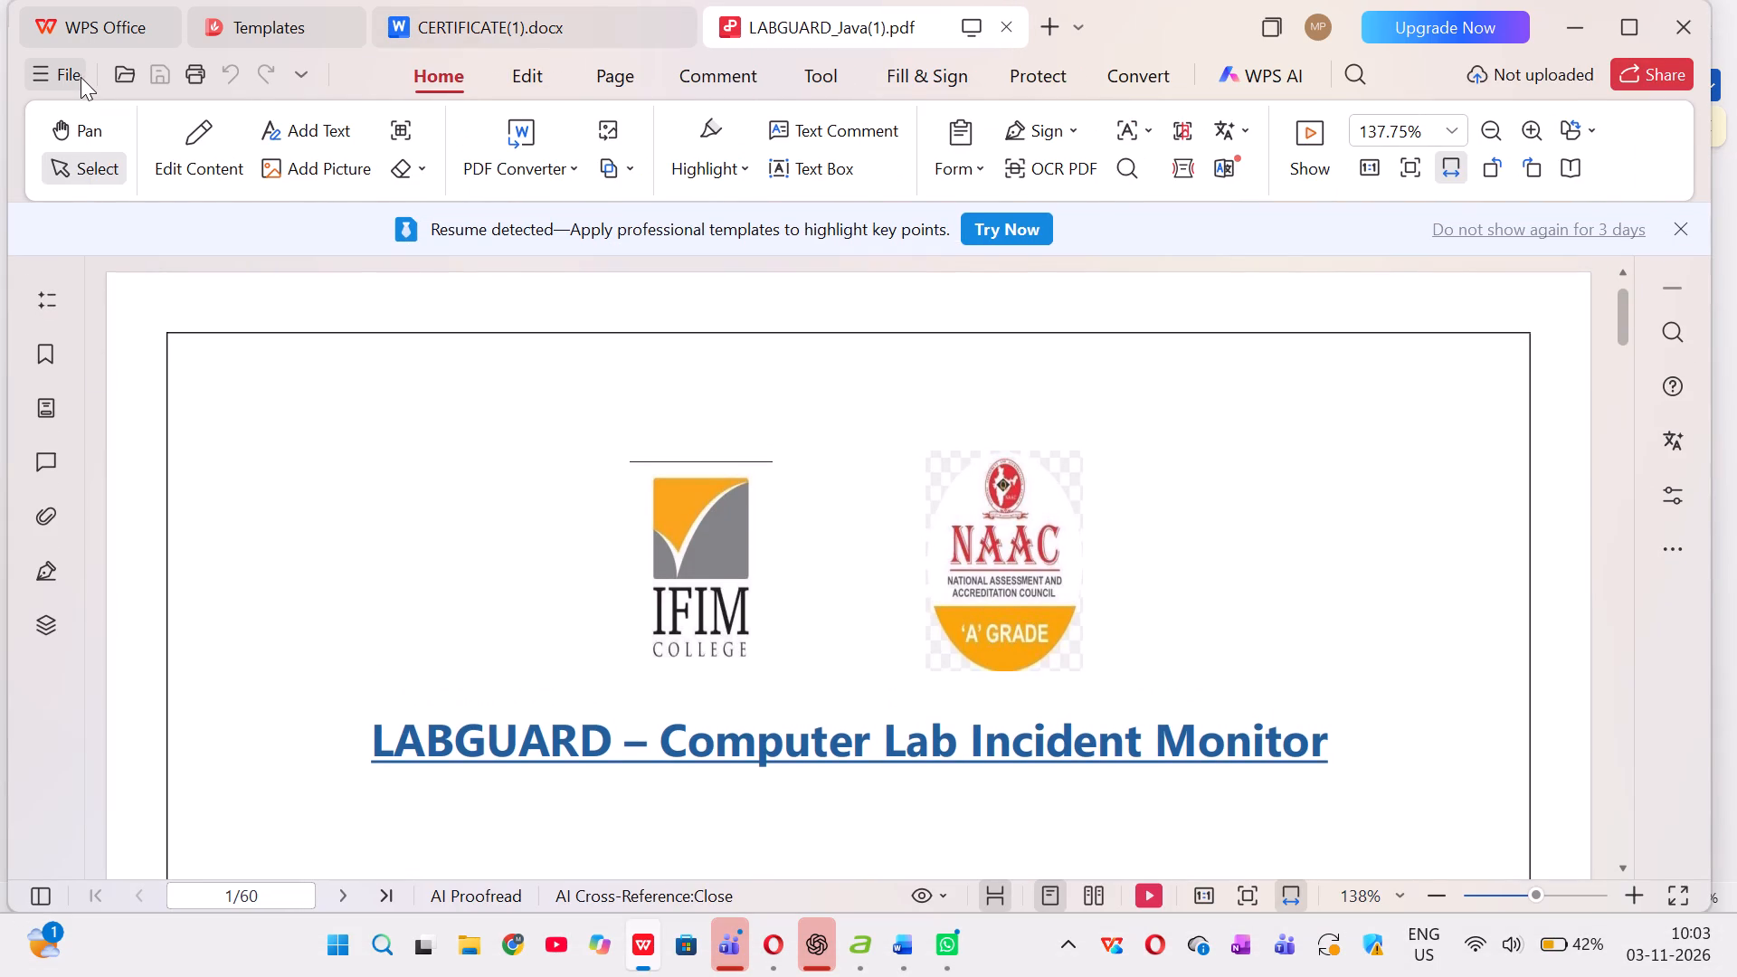
Copy the LABGUARD_Java(1).pdf file through the Send File sharing option so it can be shared.
left_click(78, 77)
left_click(181, 366)
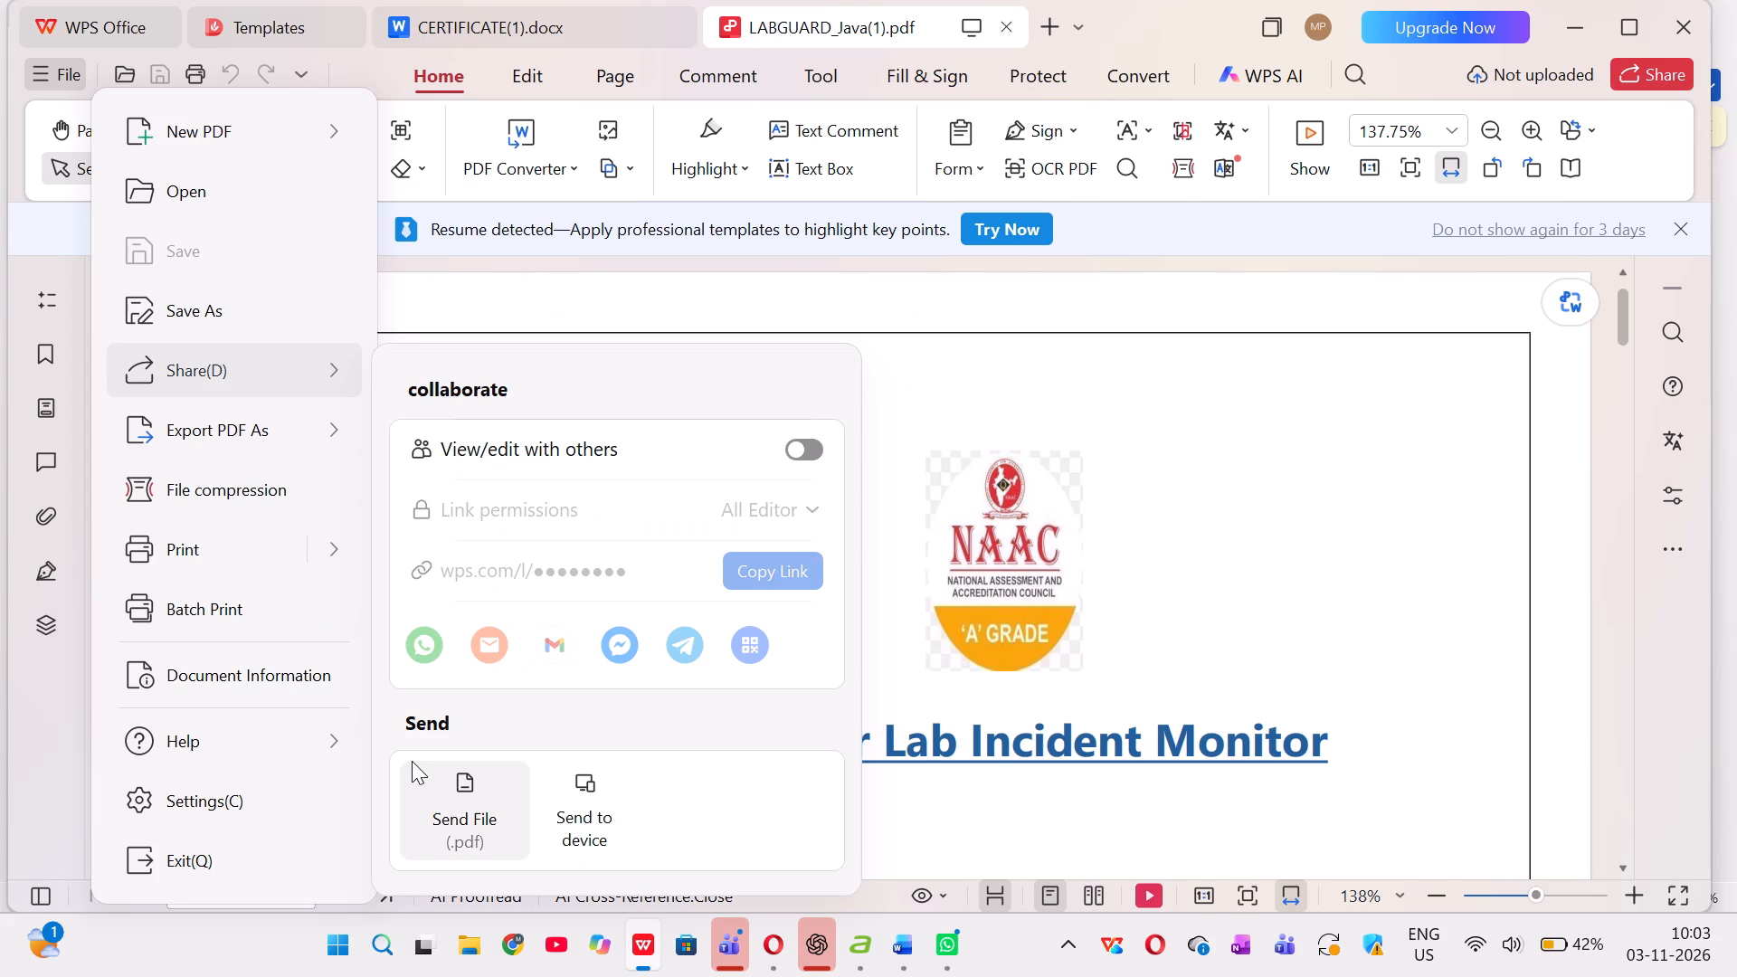
left_click(456, 793)
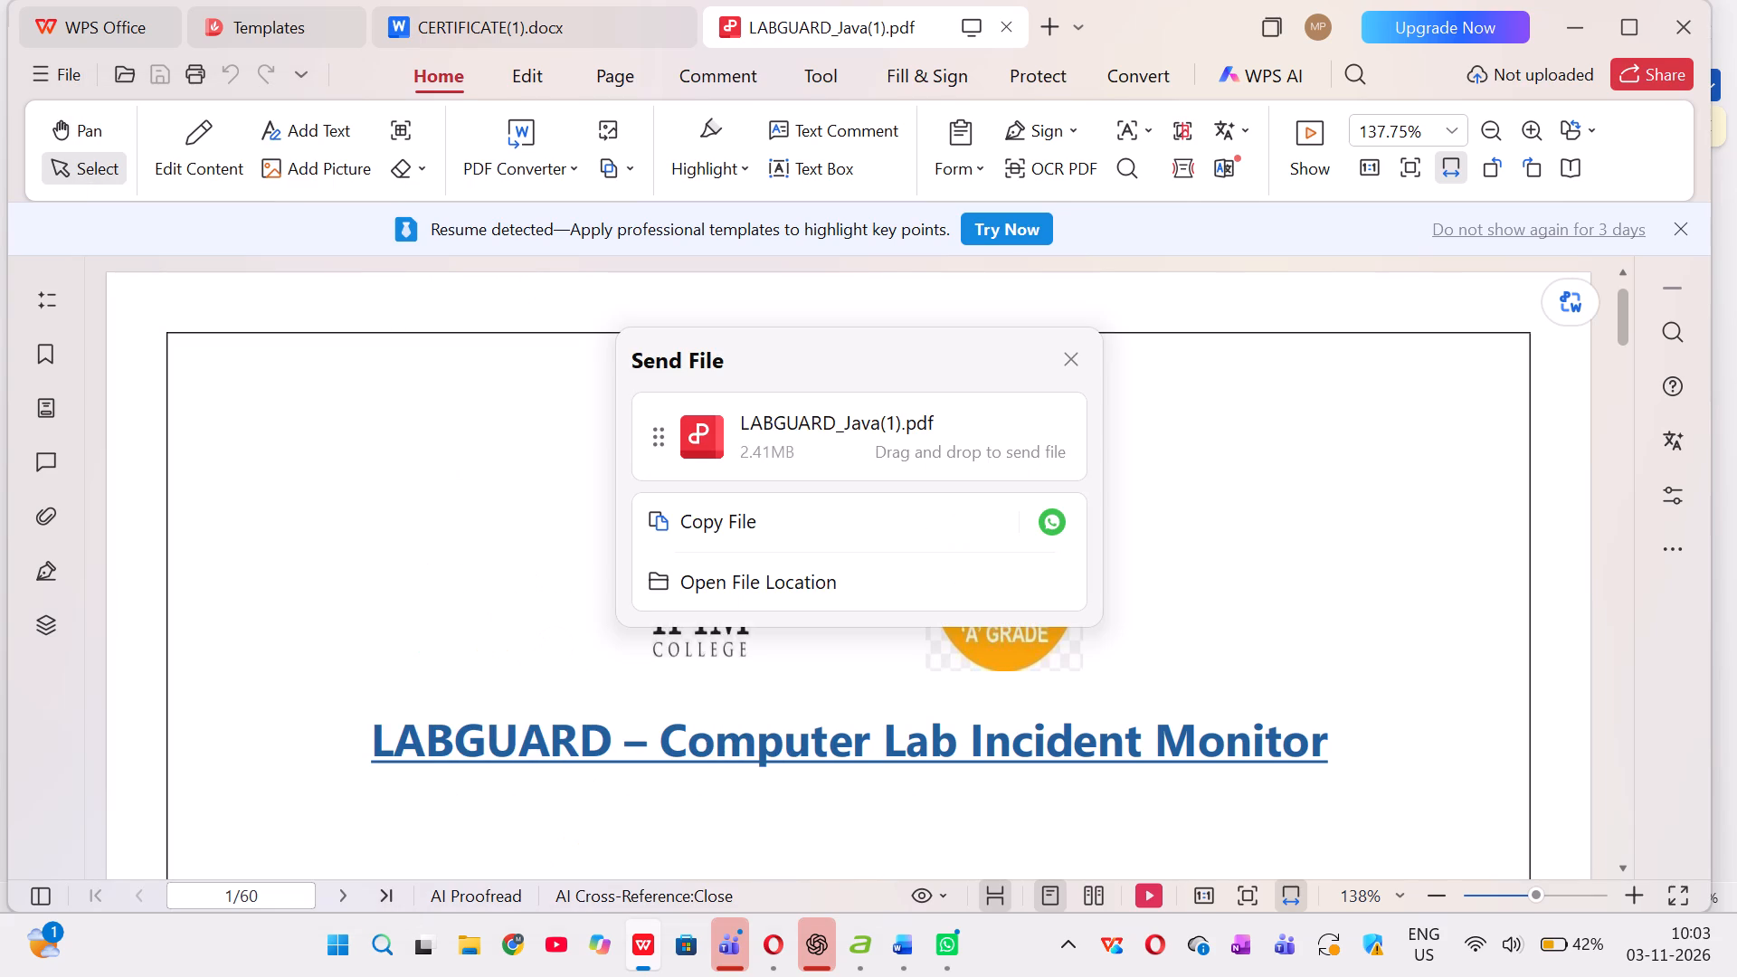
left_click(769, 531)
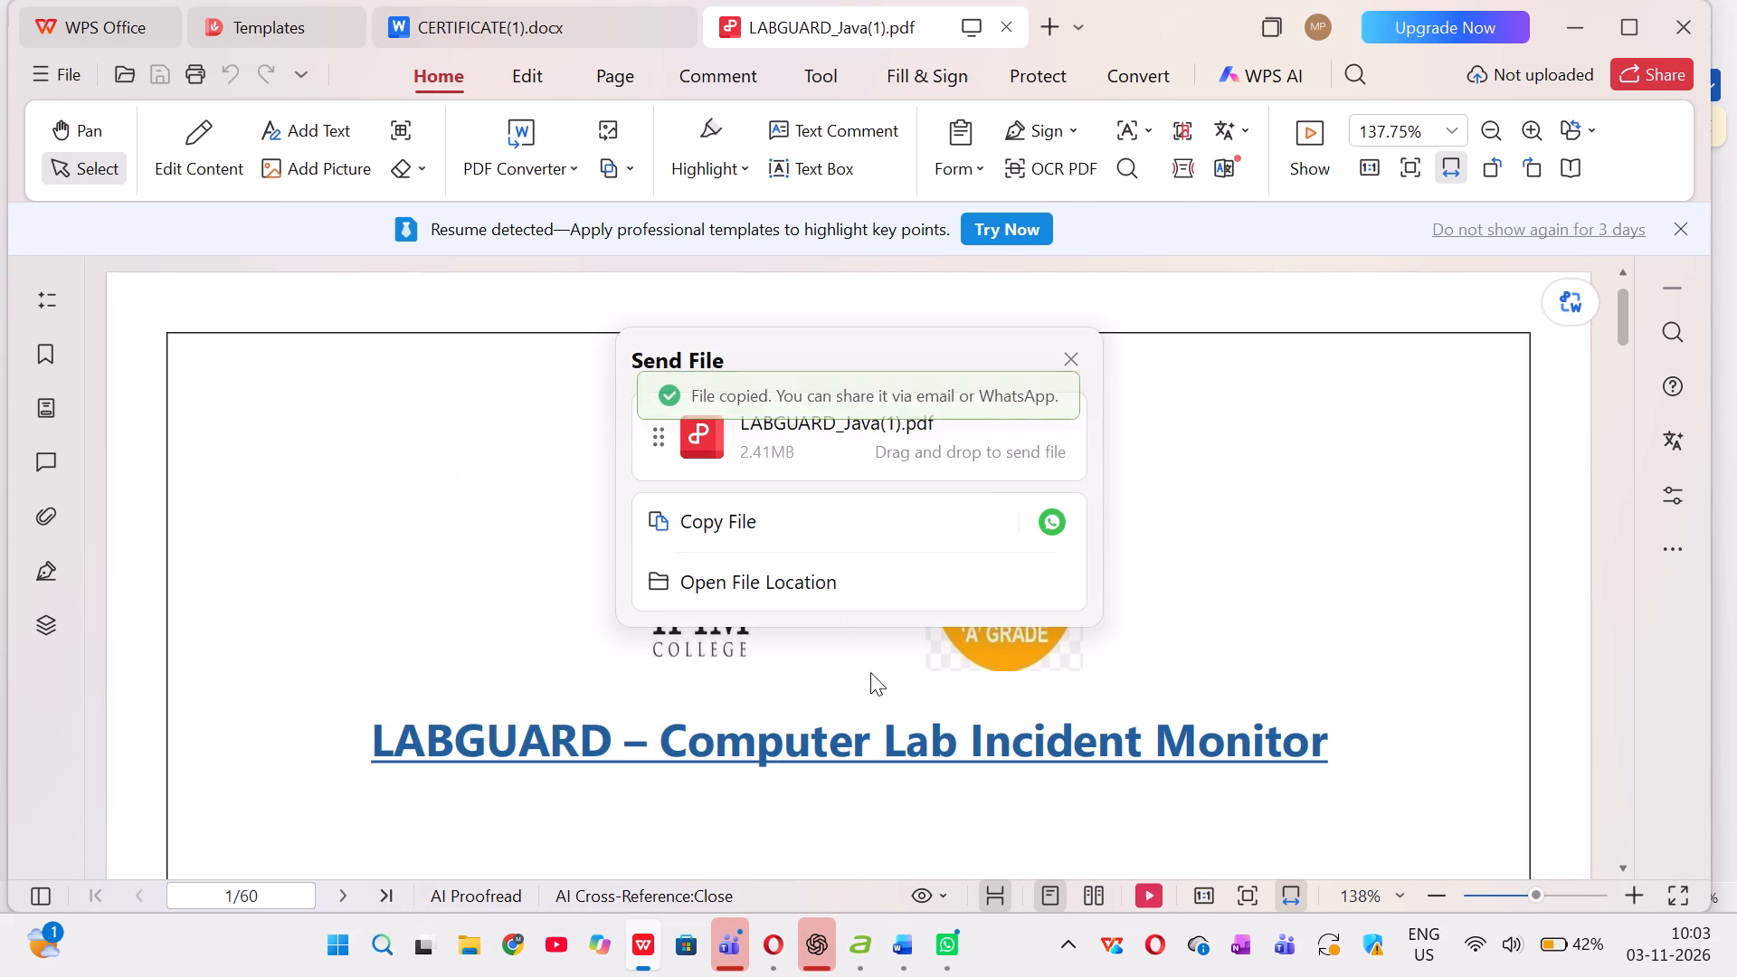
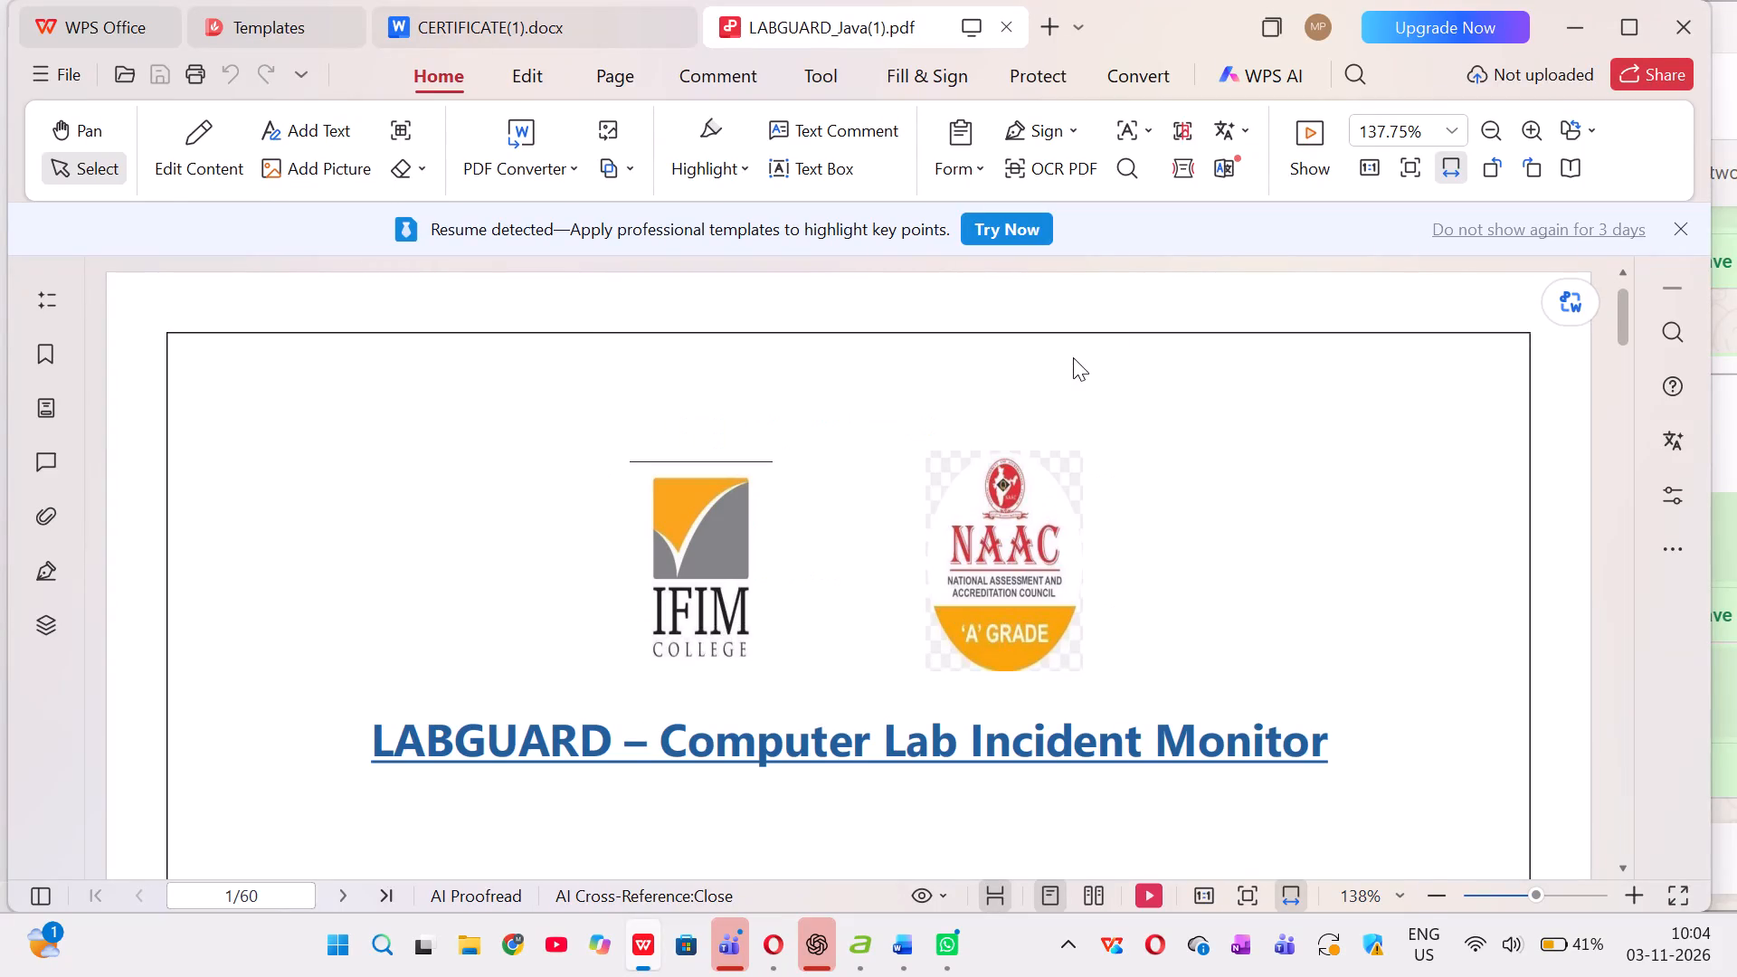
Review the exported LABGUARD_Java(1).pdf from the cover page through the Acknowledgment, OOP concepts and design diagrams to the Chapter 5 code, checking layout and page numbers.
scroll(966, 544, "down", 2)
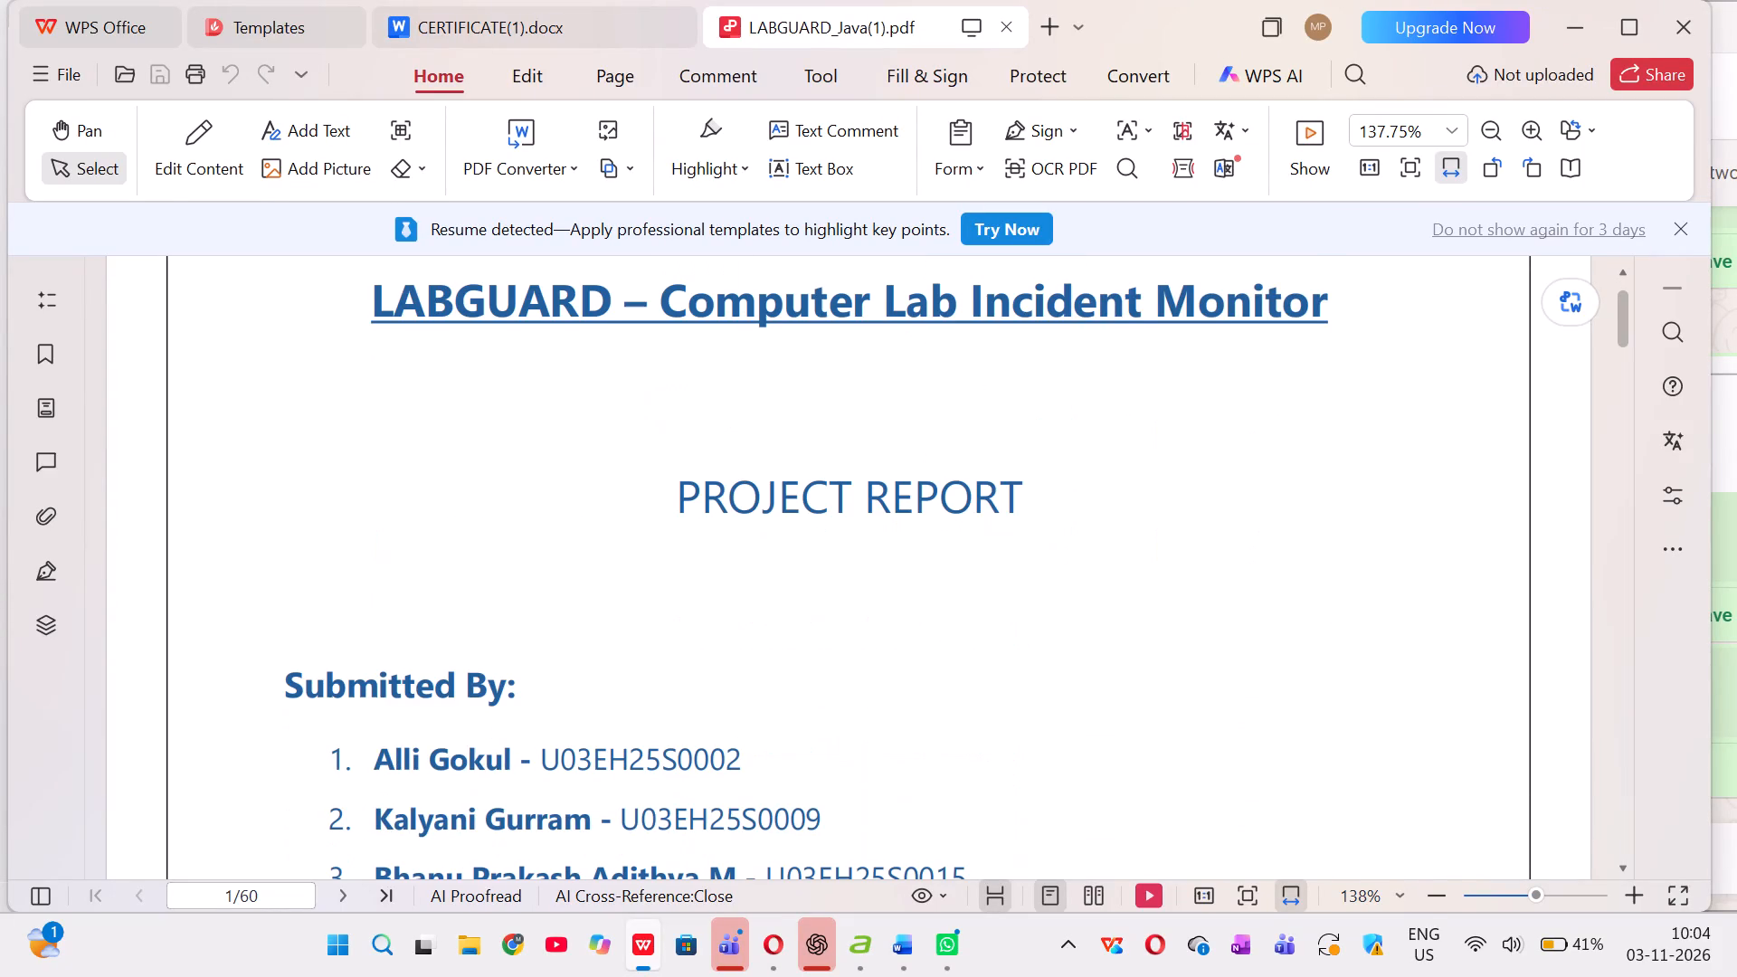
scroll(966, 544, "down", 4)
scroll(966, 544, "down", 3, "ctrl")
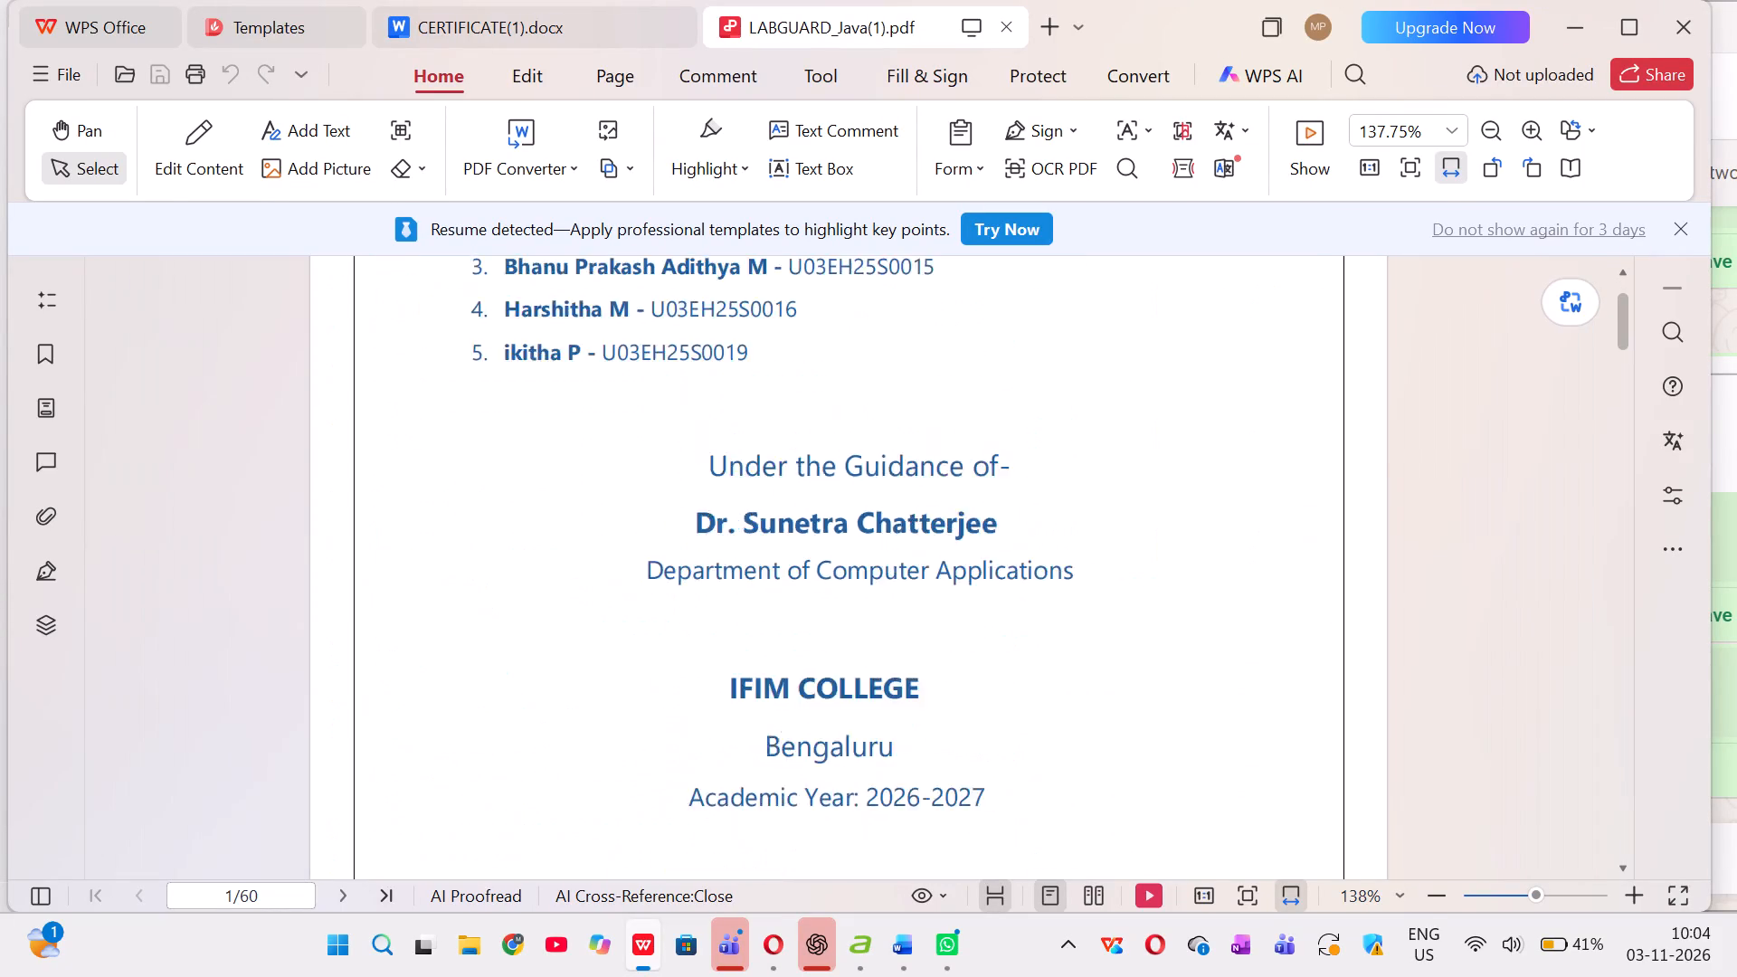
scroll(966, 544, "down", 4, "ctrl")
scroll(966, 544, "down", 4)
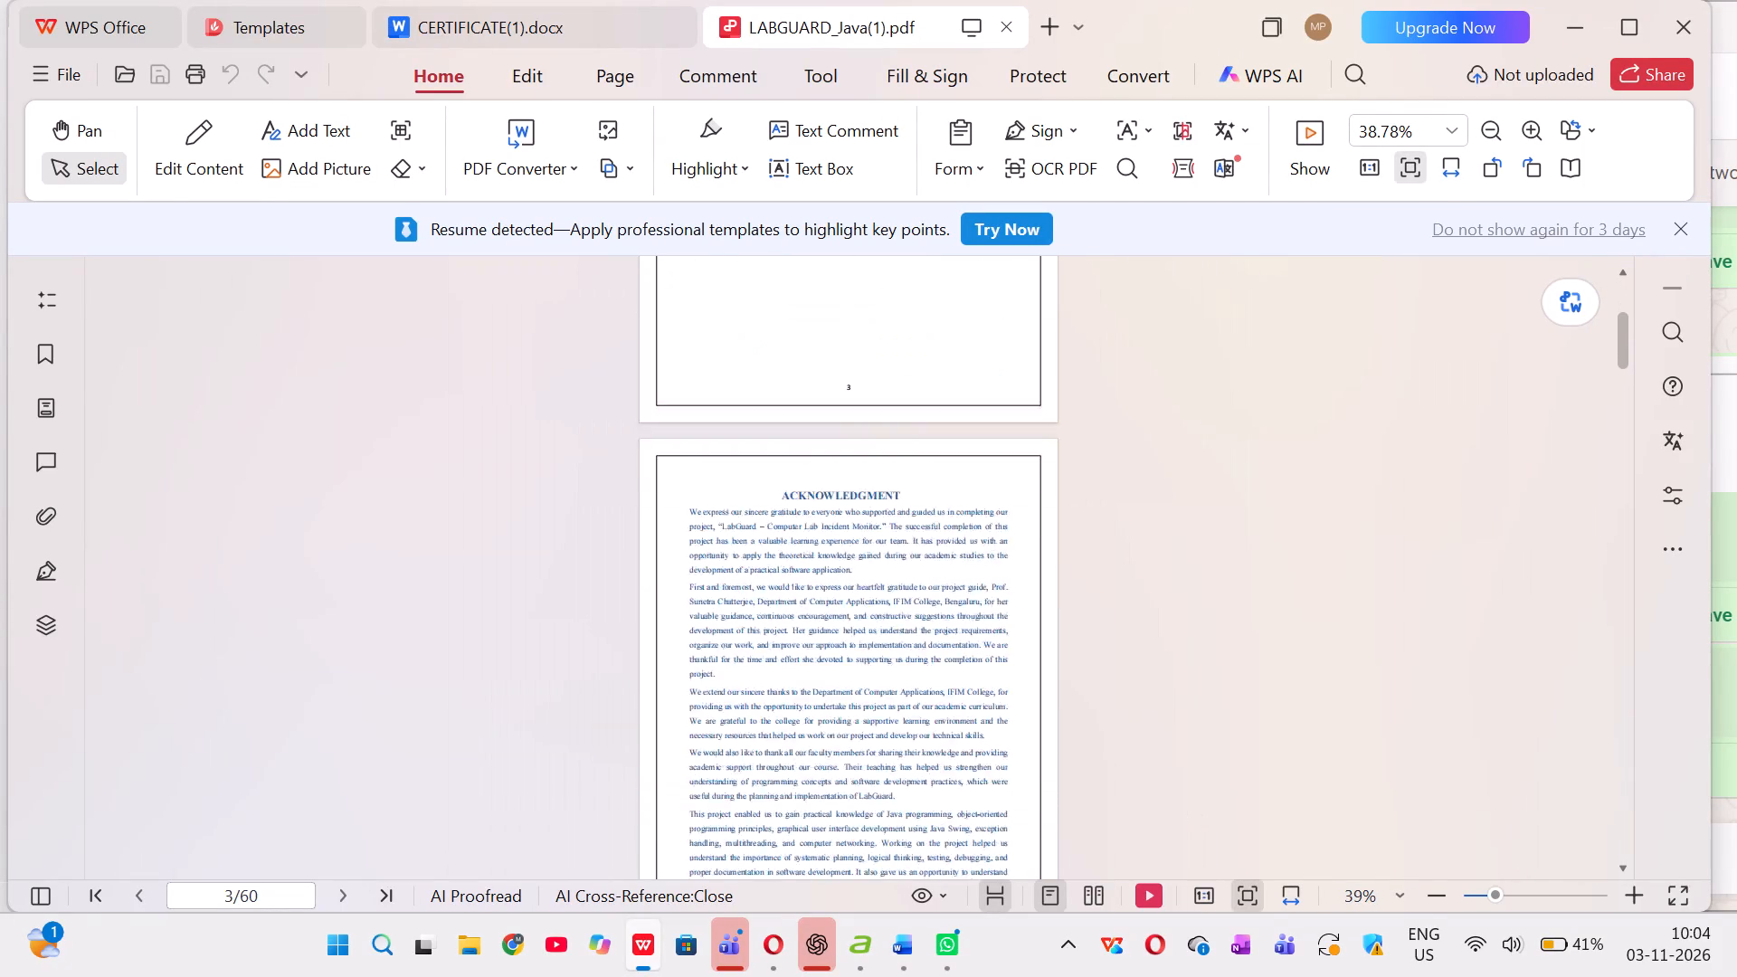
scroll(966, 544, "down", 5)
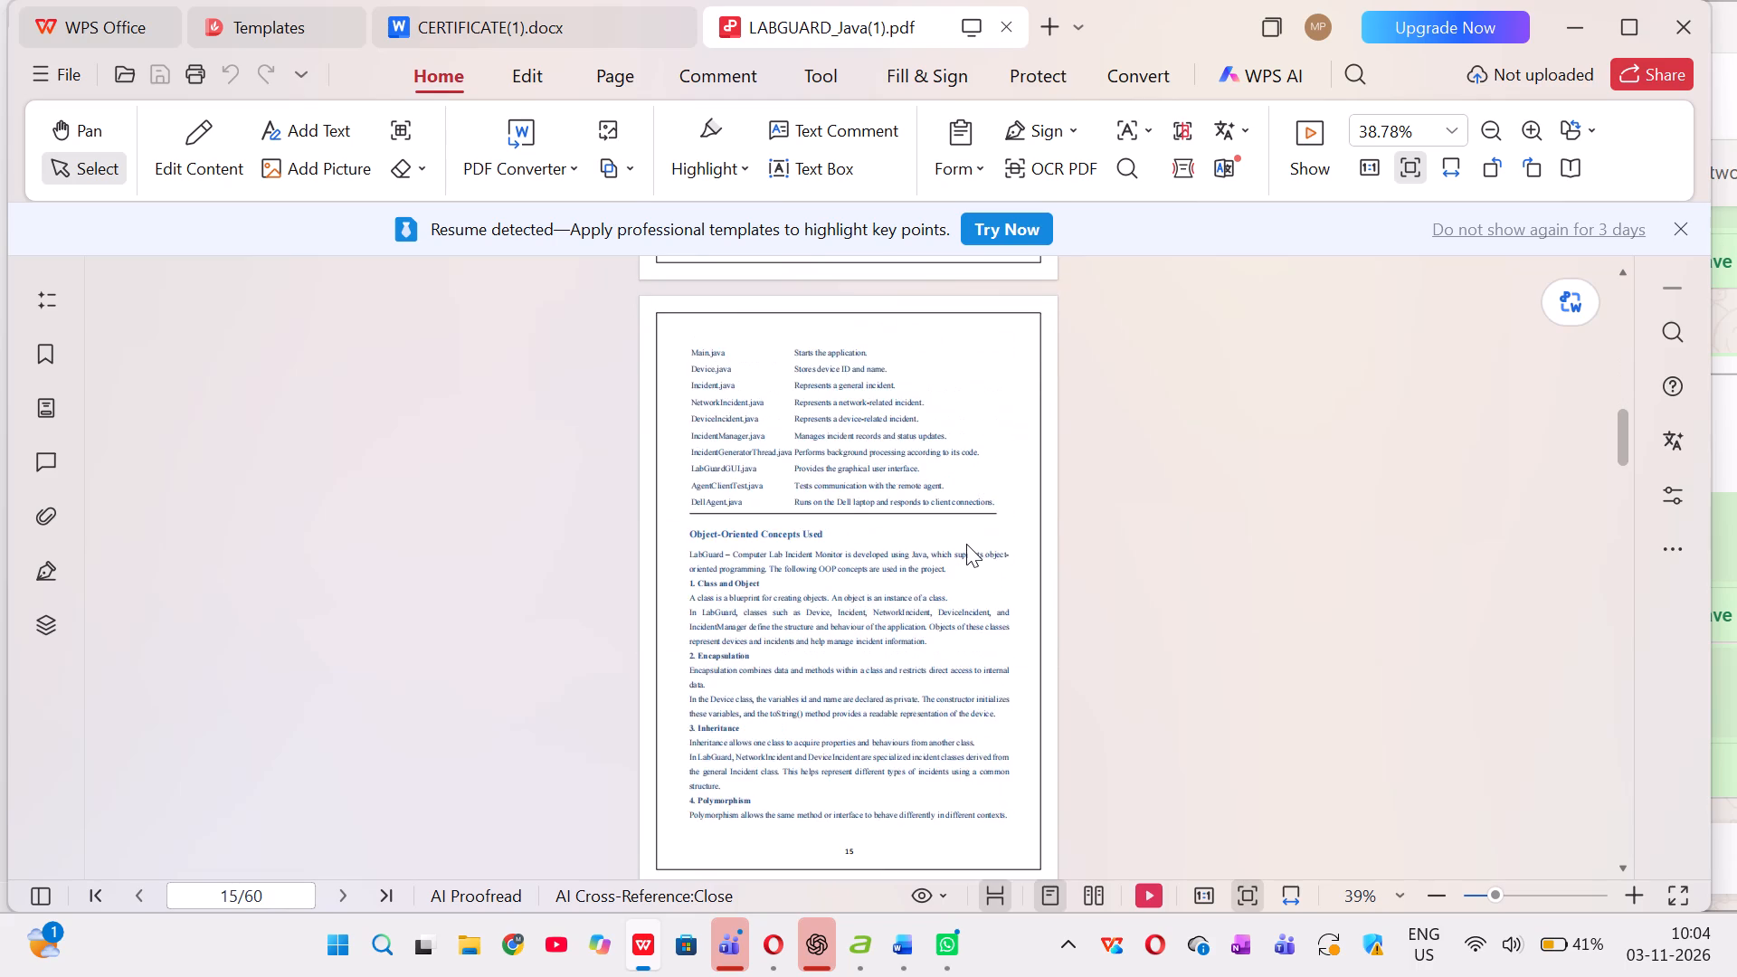
scroll(966, 544, "down", 1)
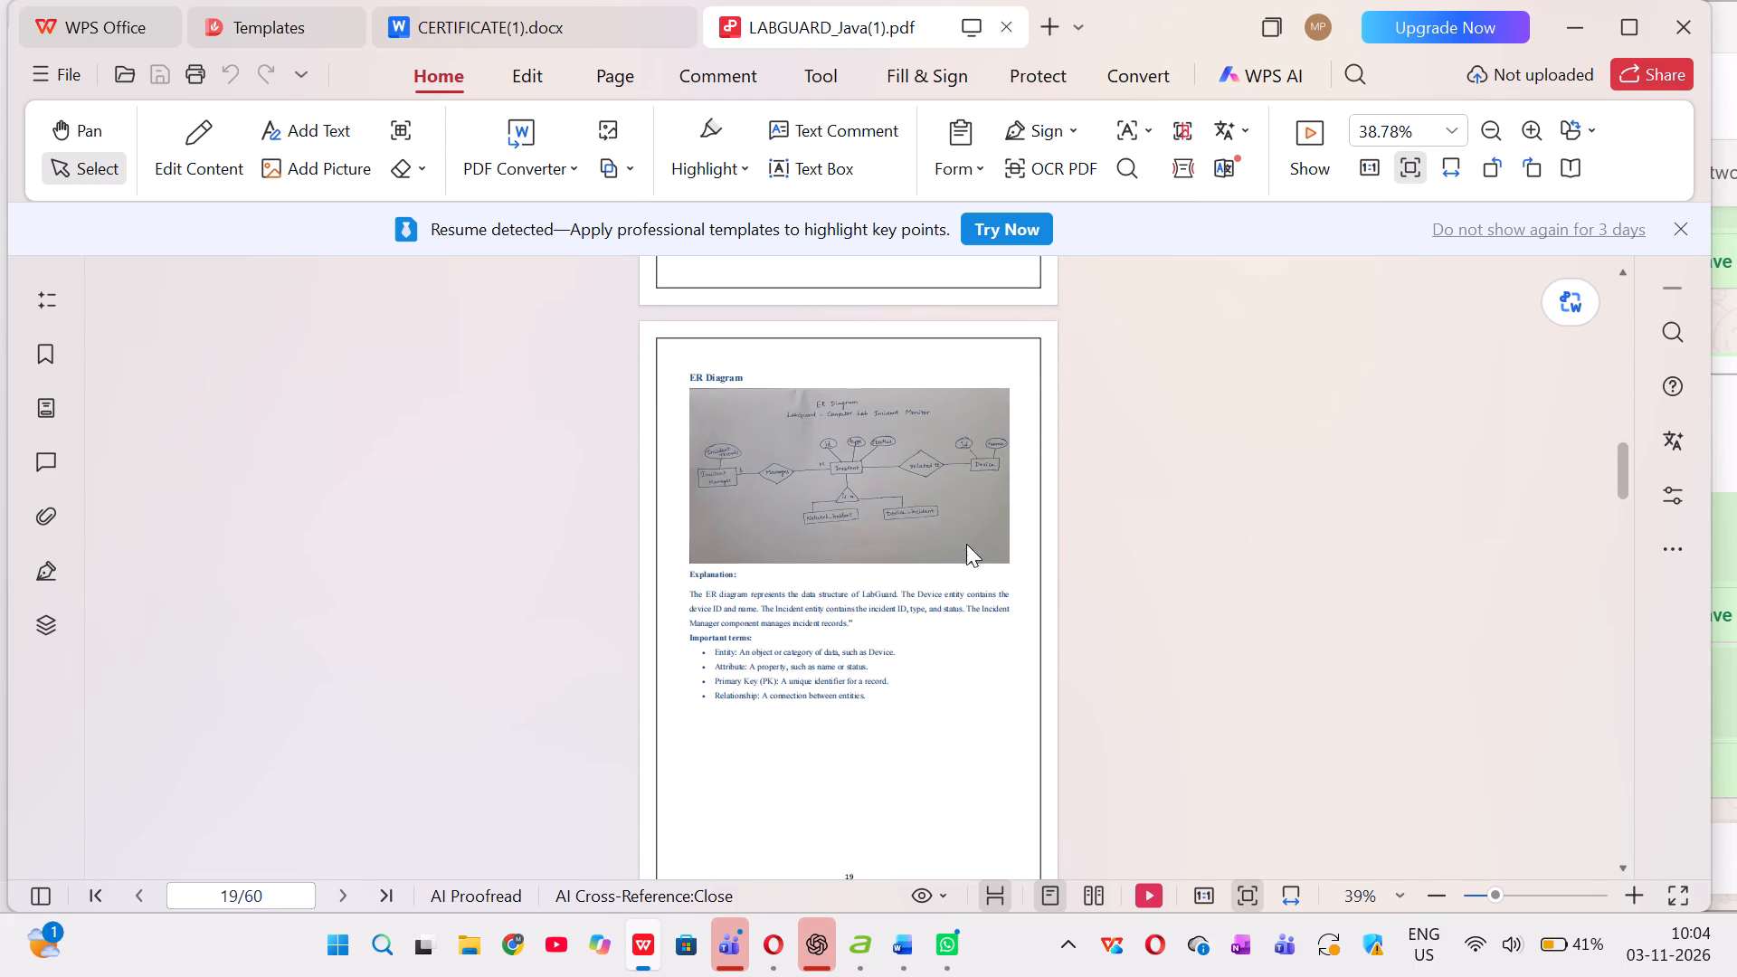
scroll(966, 544, "down", 3)
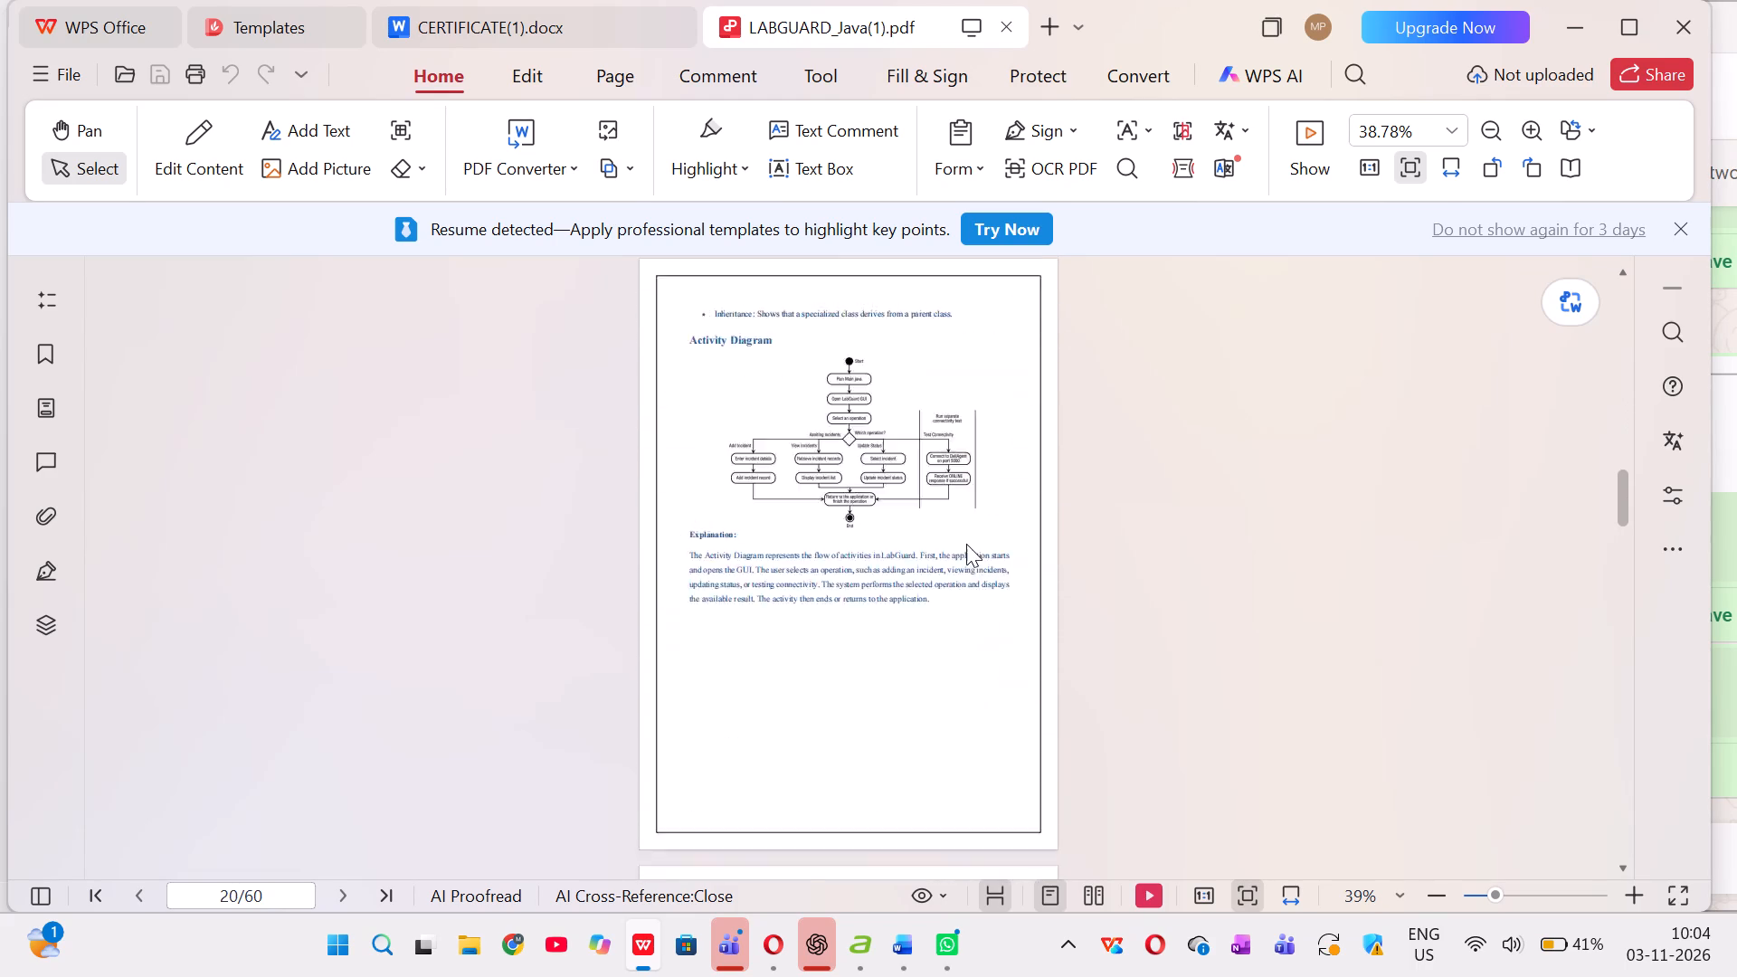
scroll(966, 544, "down", 1)
Recheck the PDF pages from the Activity Diagram and Sequence Diagram to the start of Chapter 5: Coding, examining page breaks and footers.
scroll(966, 544, "up", 1)
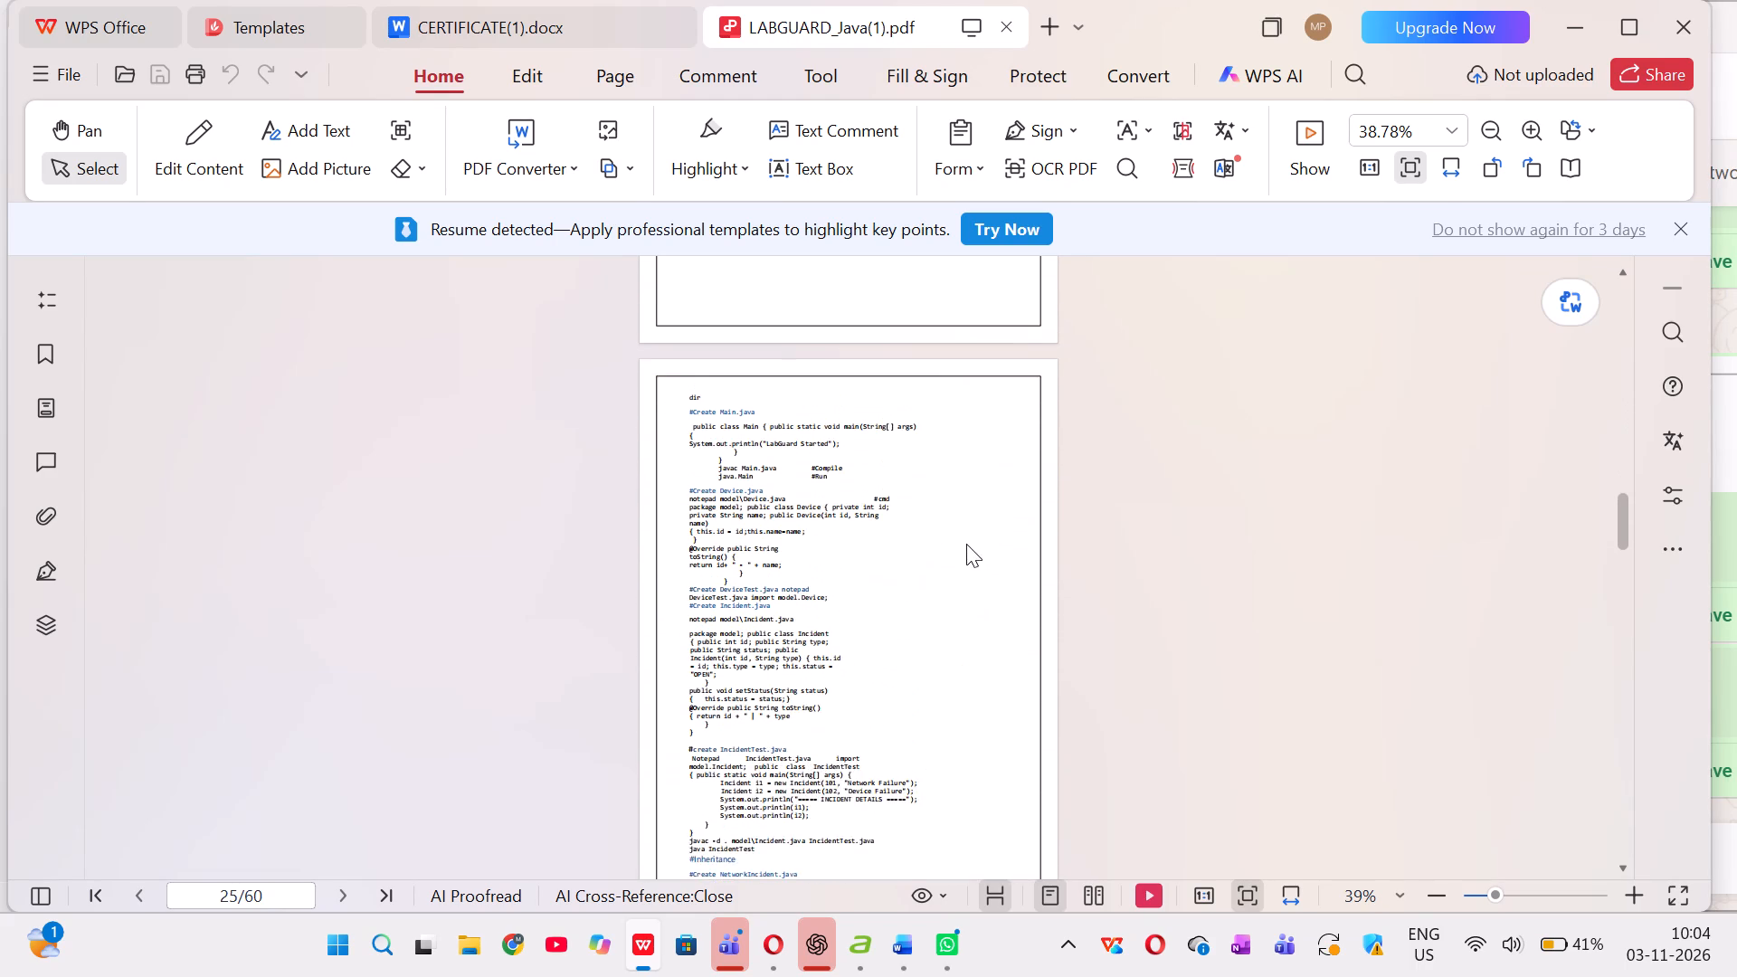
scroll(966, 544, "up", 6)
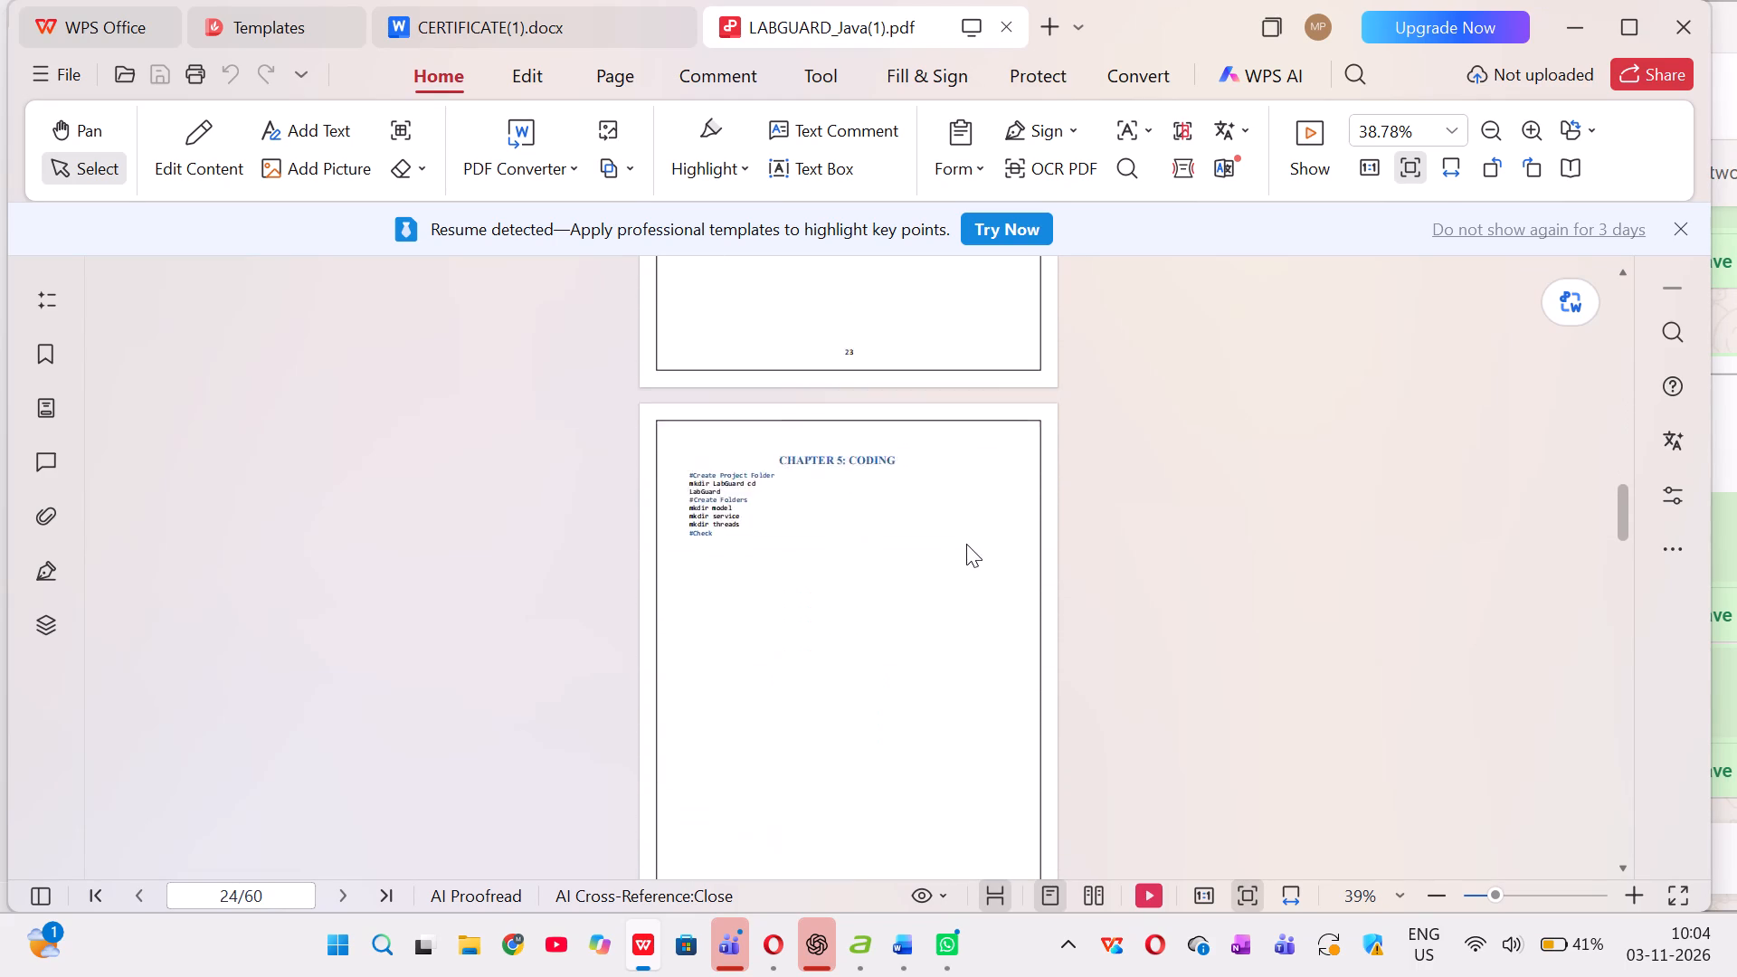
scroll(966, 544, "up", 3)
scroll(966, 544, "down", 1)
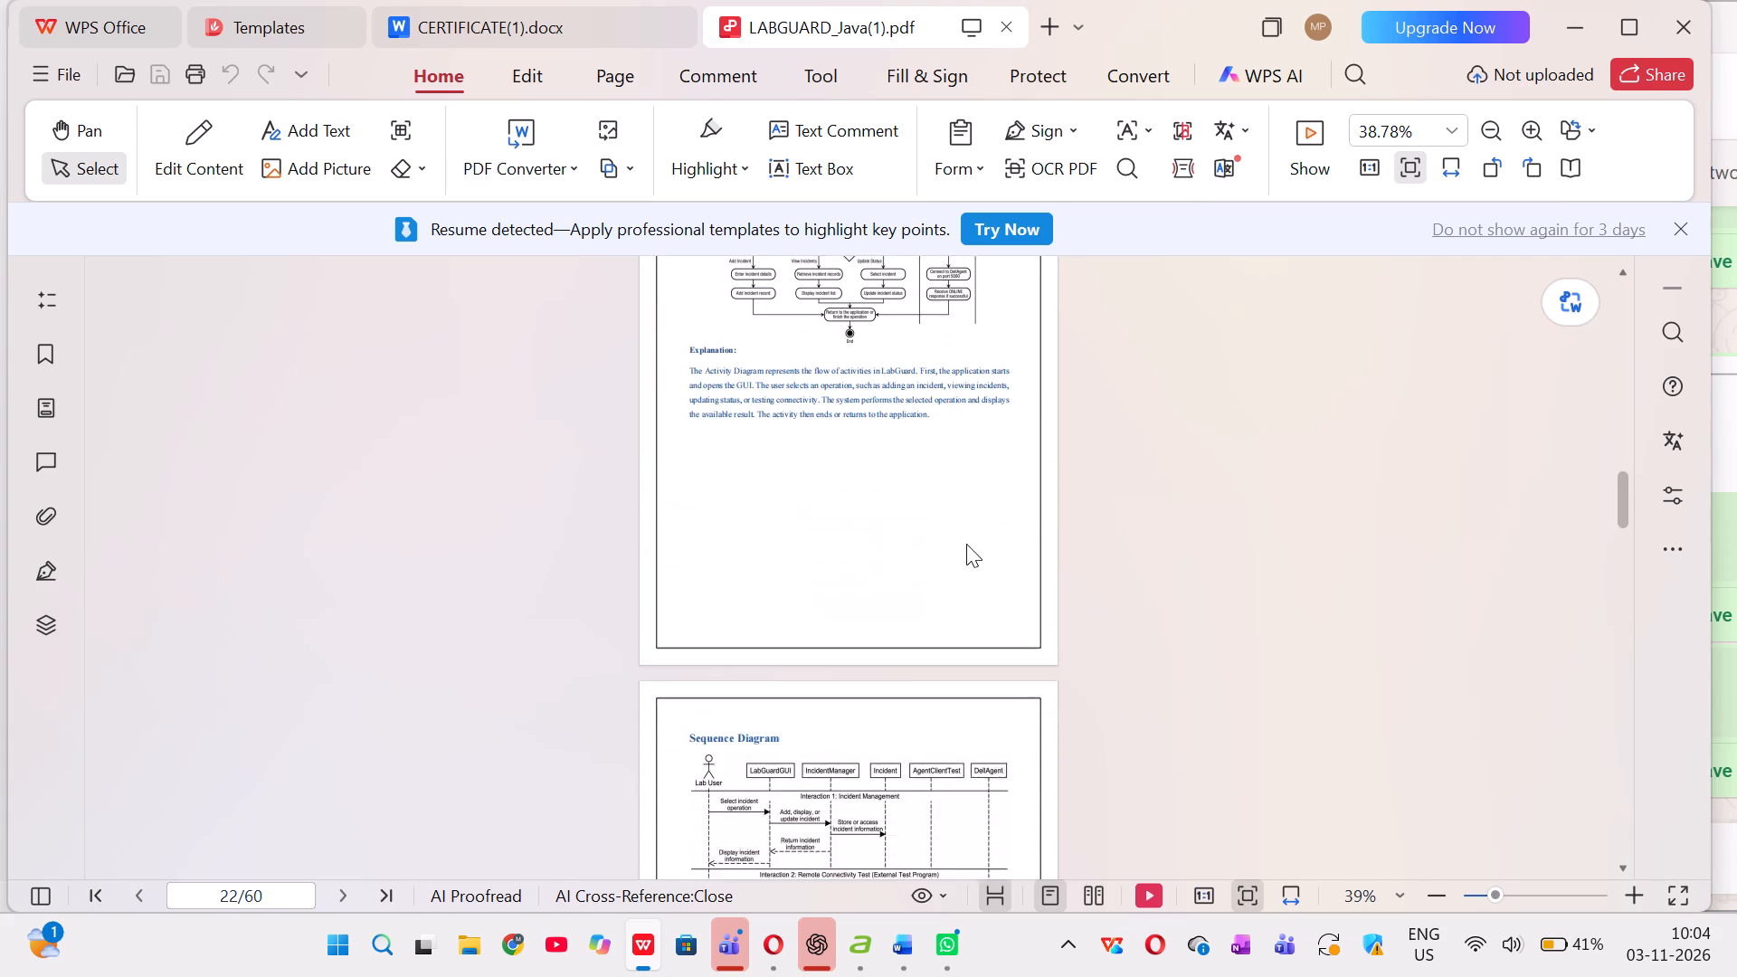
scroll(966, 544, "down", 2)
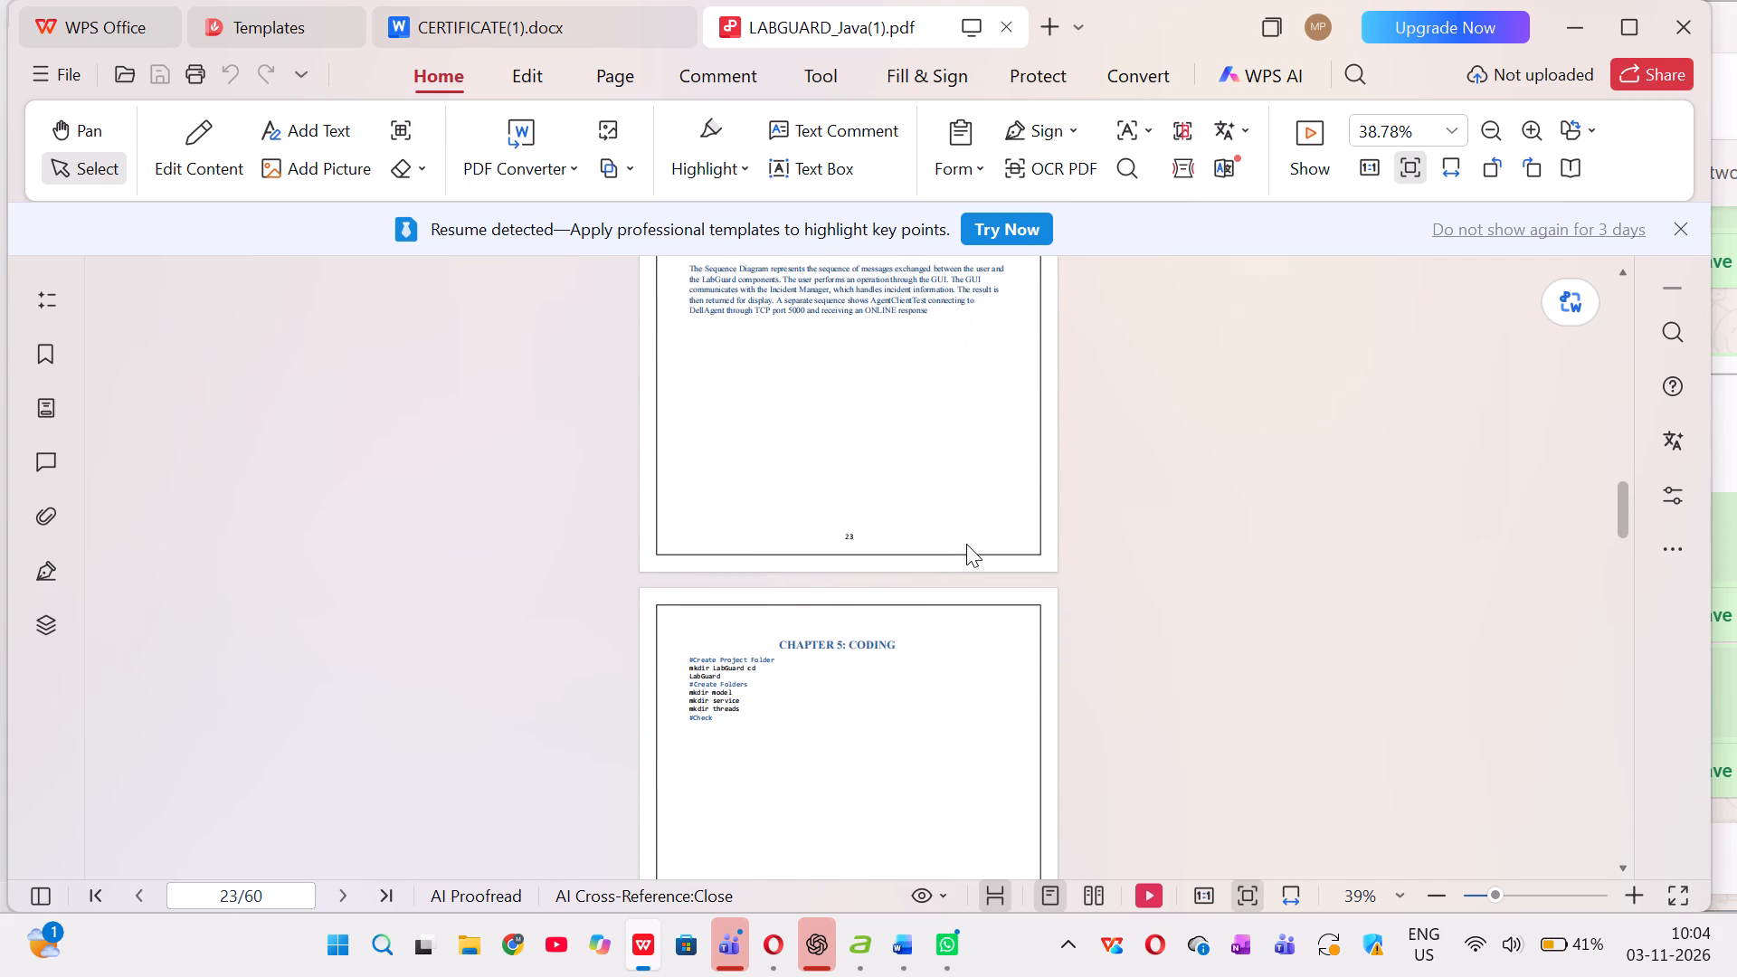
Review the LABGUARD_Java(1).pdf pages from Chapter 5: Coding through the test cases, output screenshots and Appendix, checking layout and page numbers.
scroll(966, 544, "down", 10)
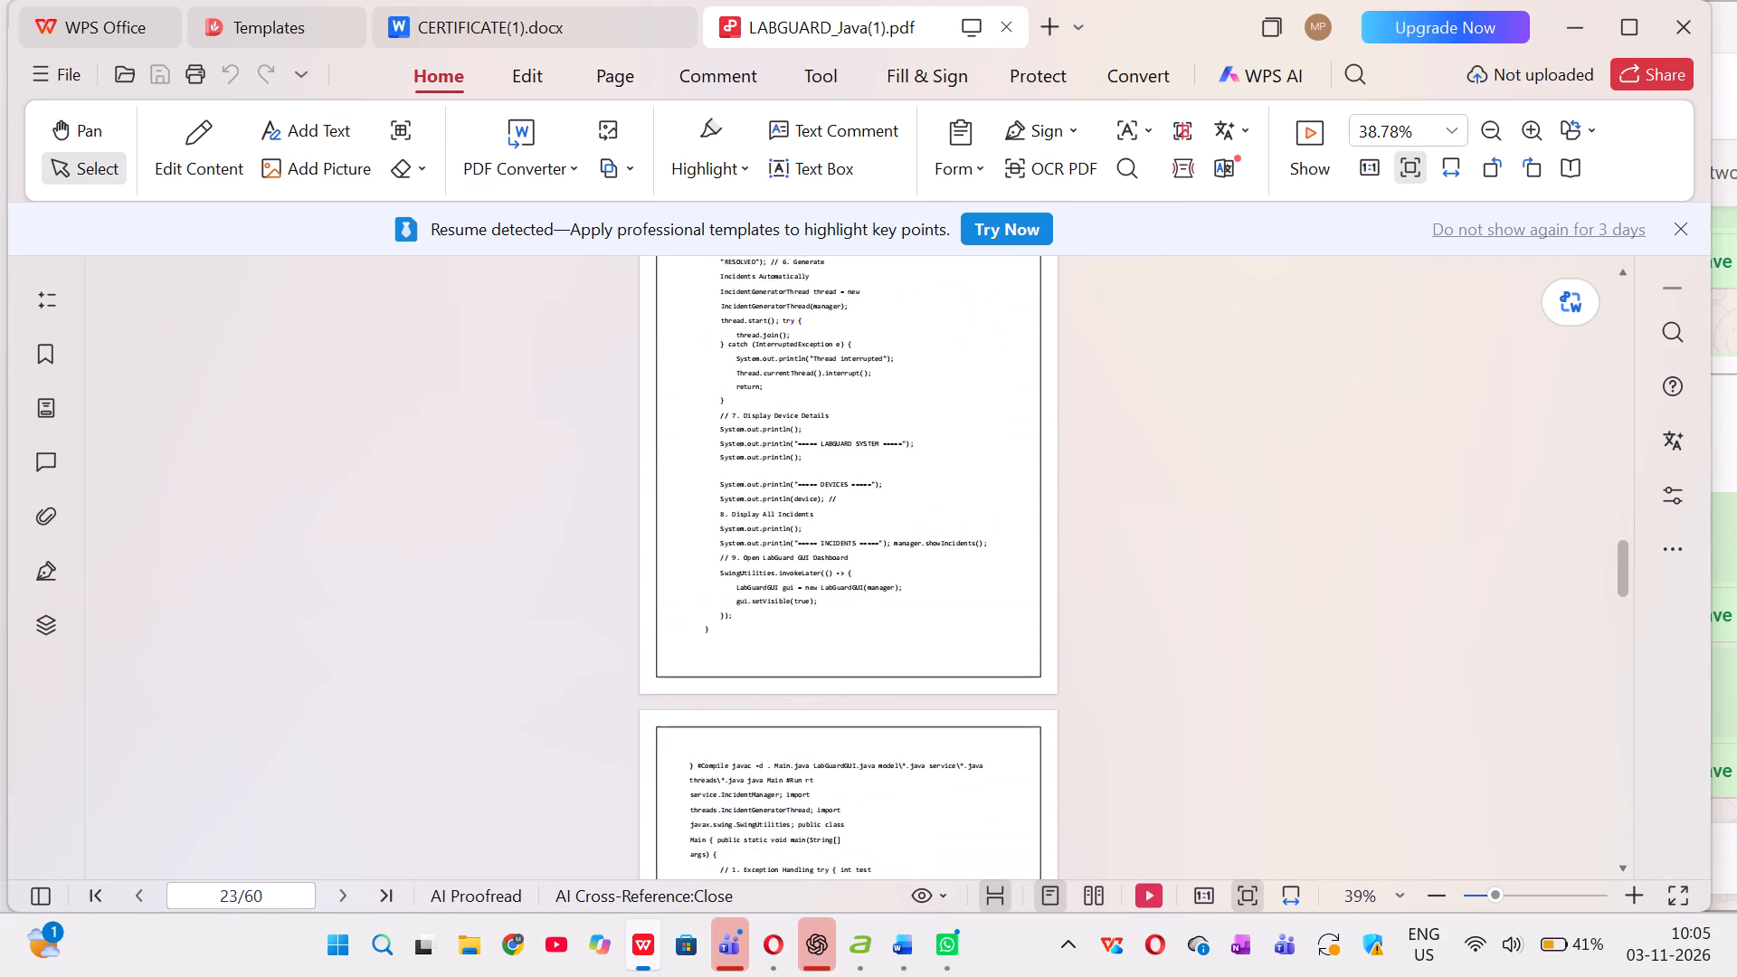
scroll(966, 544, "down", 7)
scroll(793, 0, "down", 20)
scroll(793, 0, "down", 18)
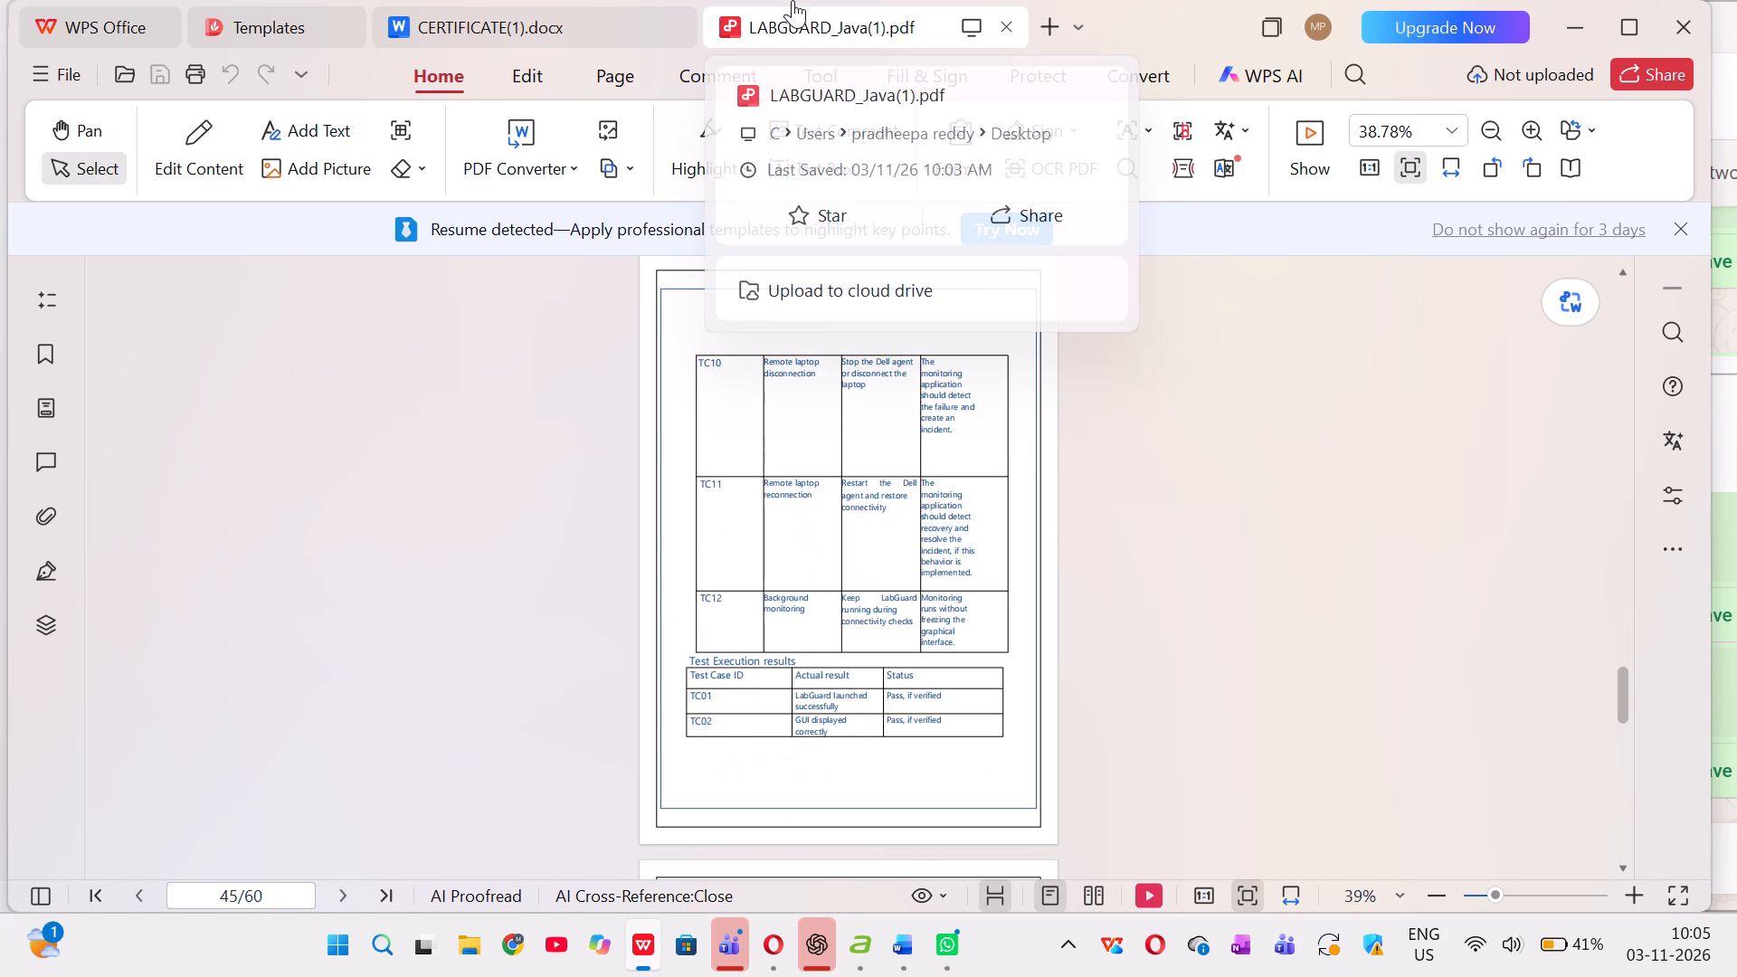
scroll(1057, 494, "down", 17)
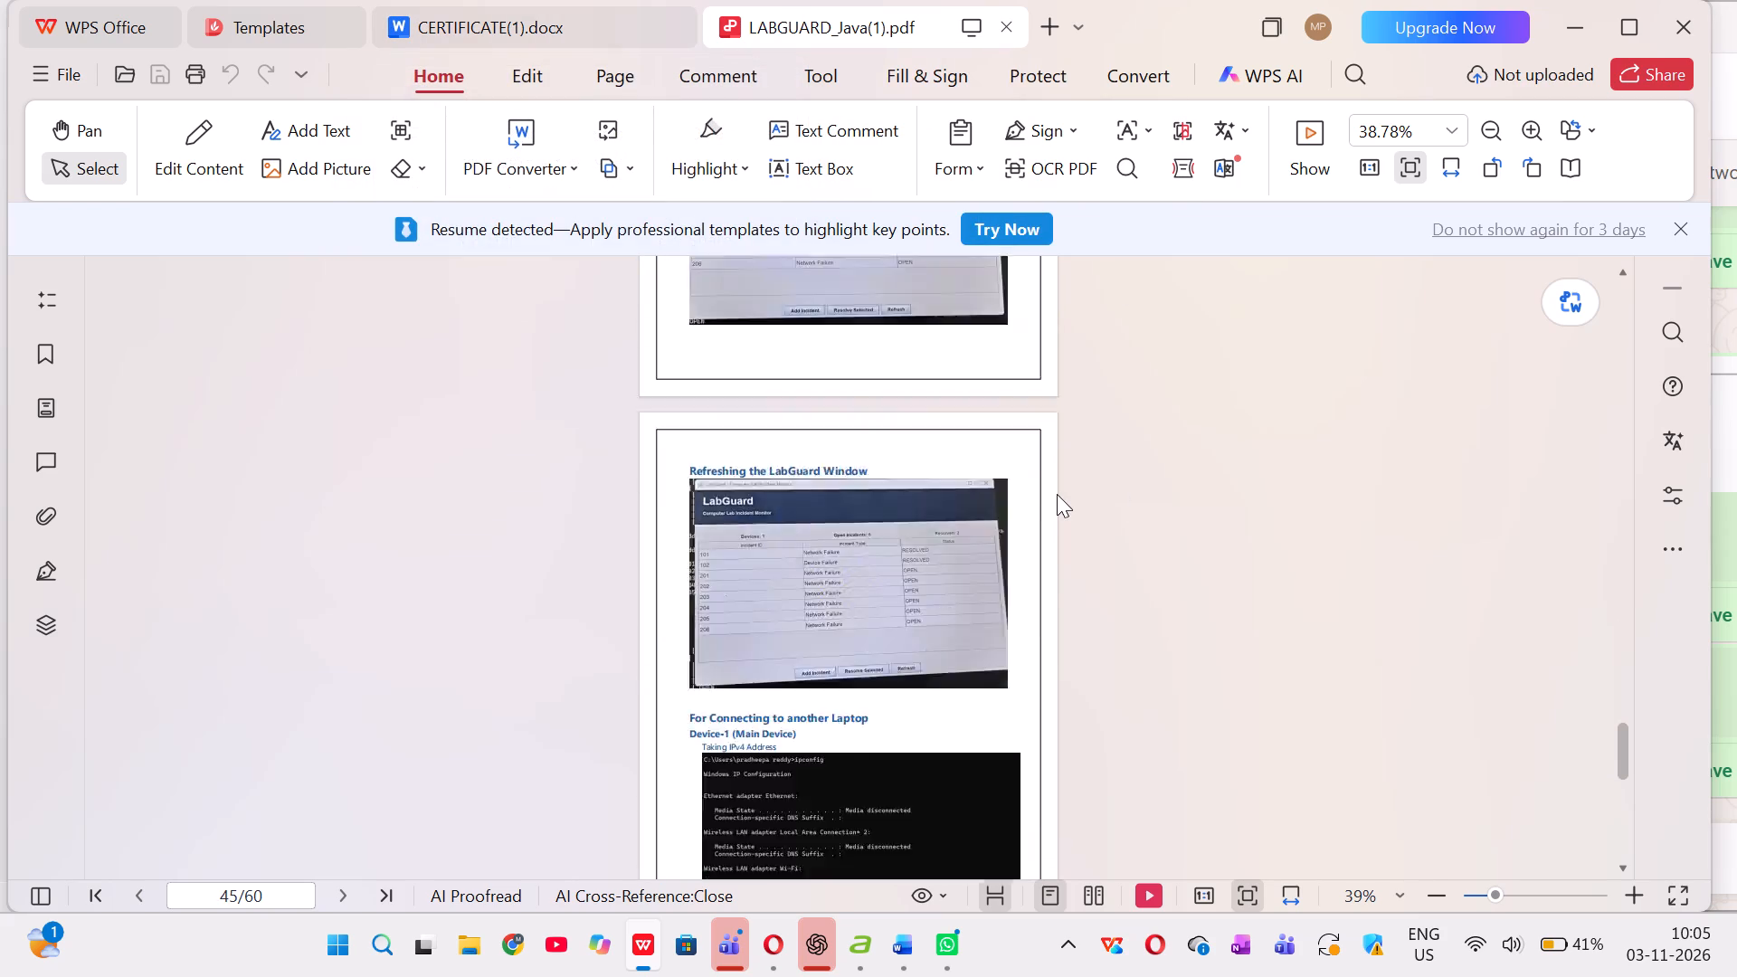
scroll(1057, 494, "down", 9)
scroll(1057, 494, "down", 18)
scroll(1057, 494, "up", 1)
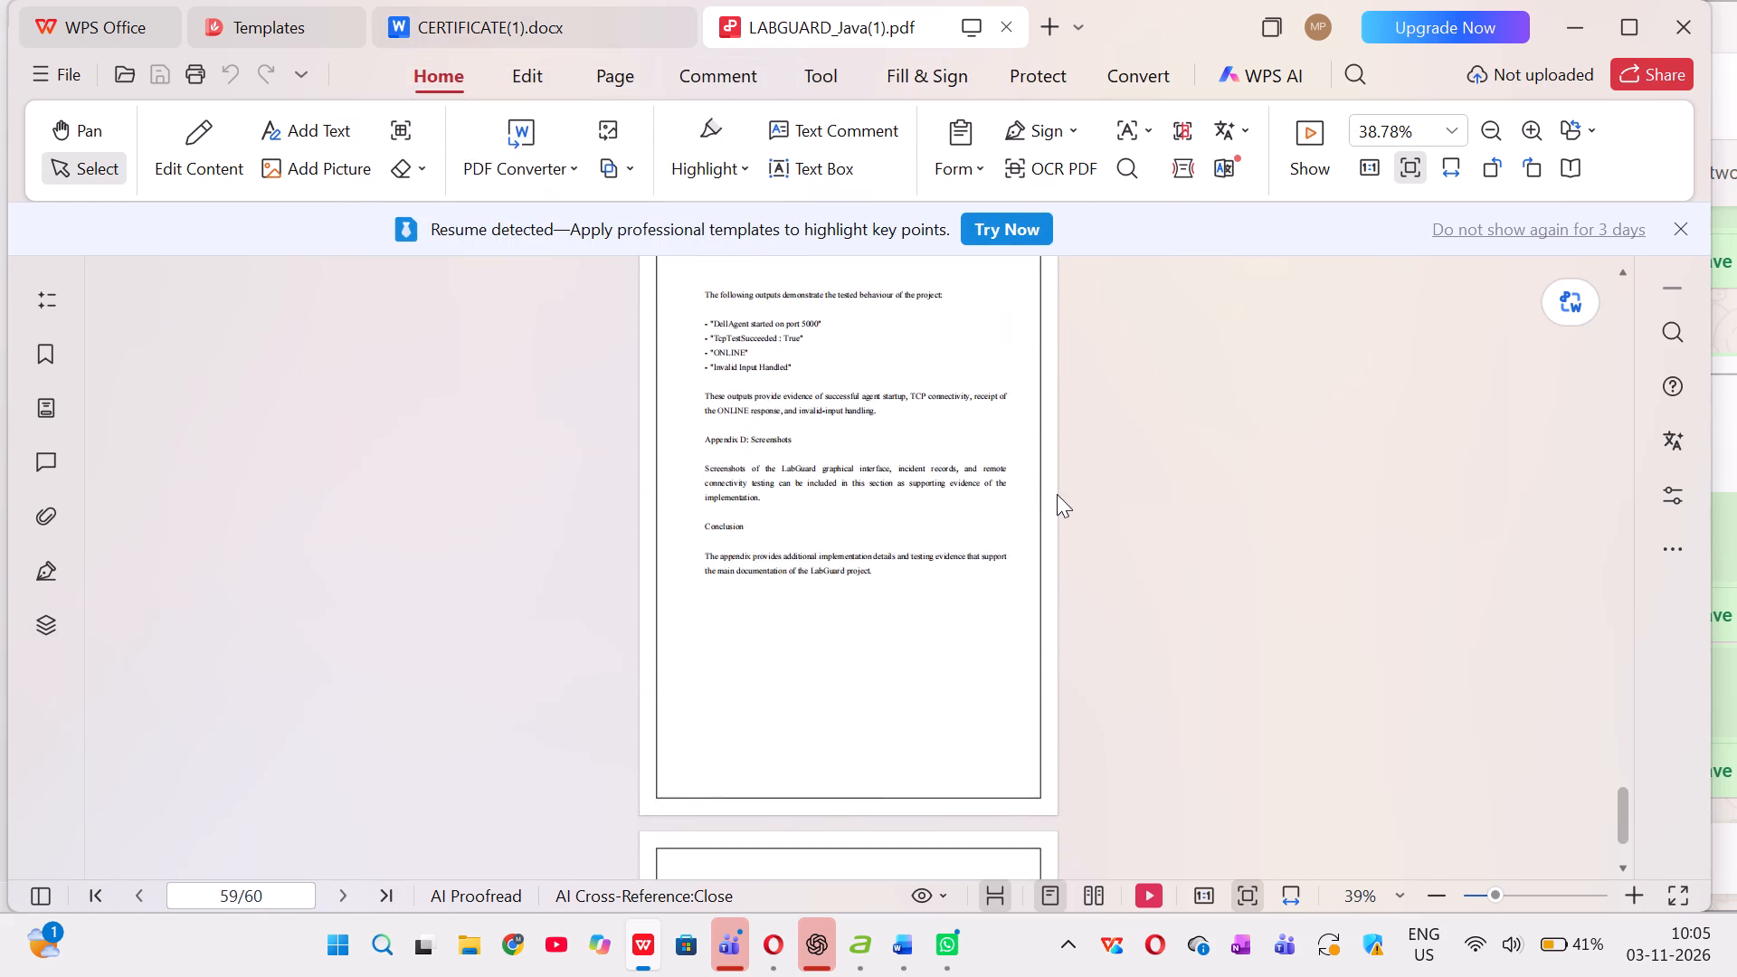
scroll(1057, 494, "up", 2)
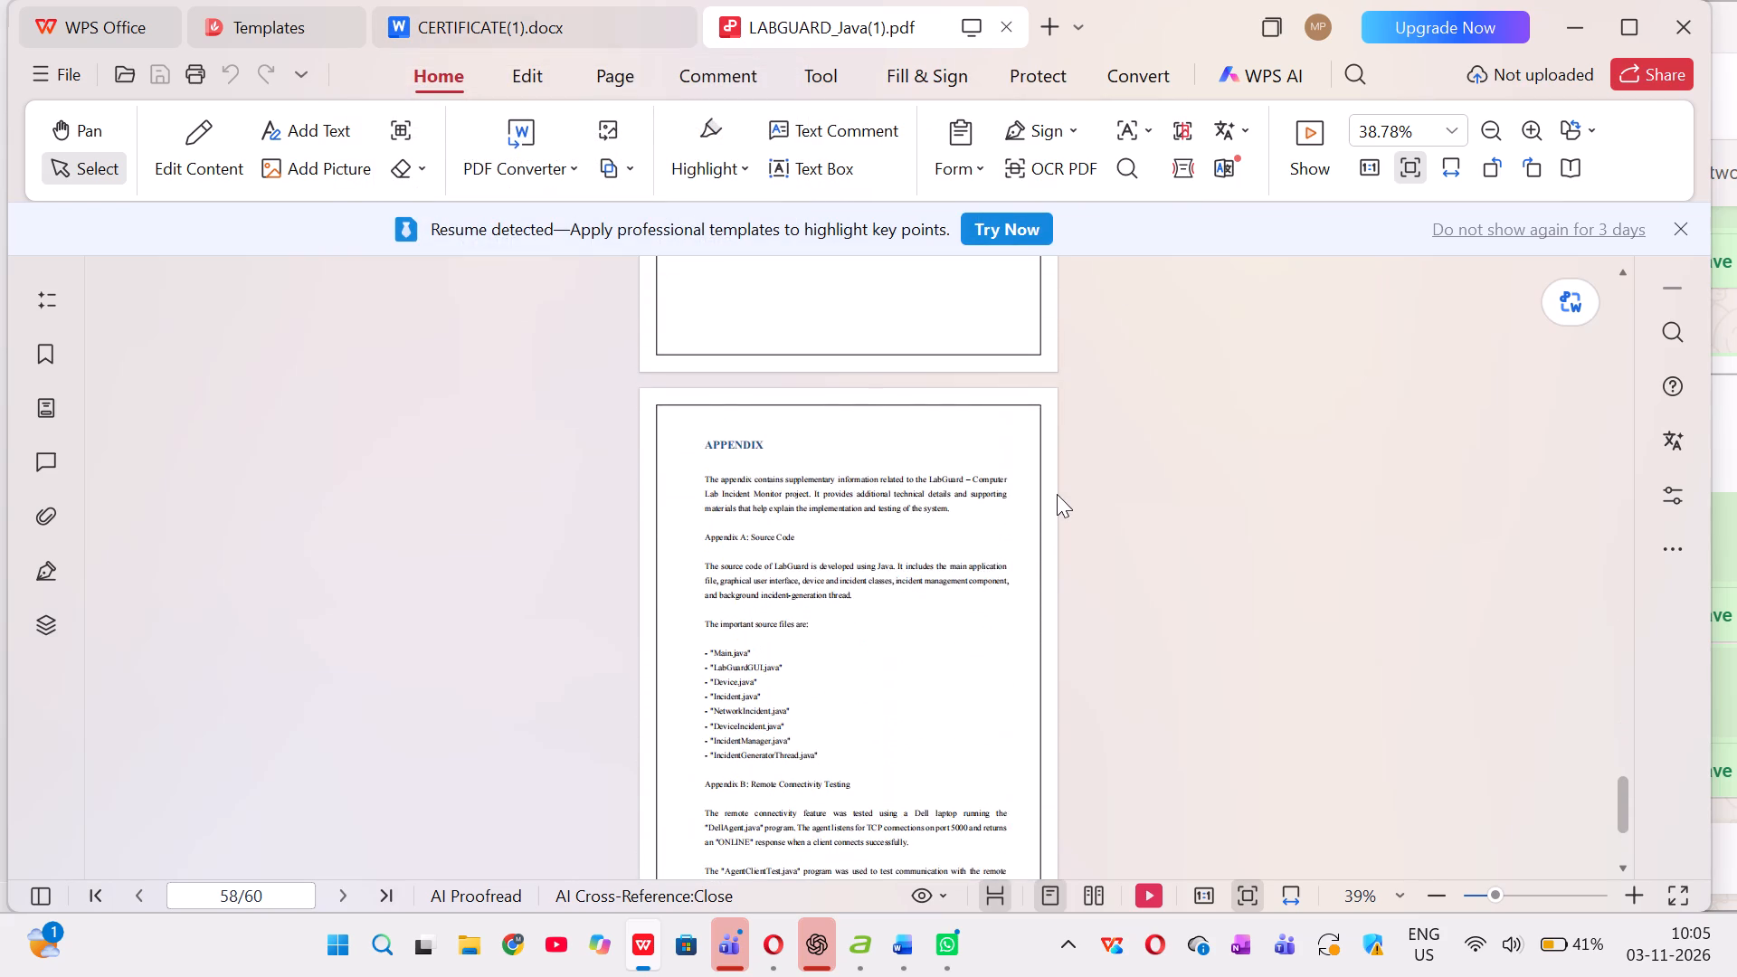
scroll(1057, 494, "up", 1)
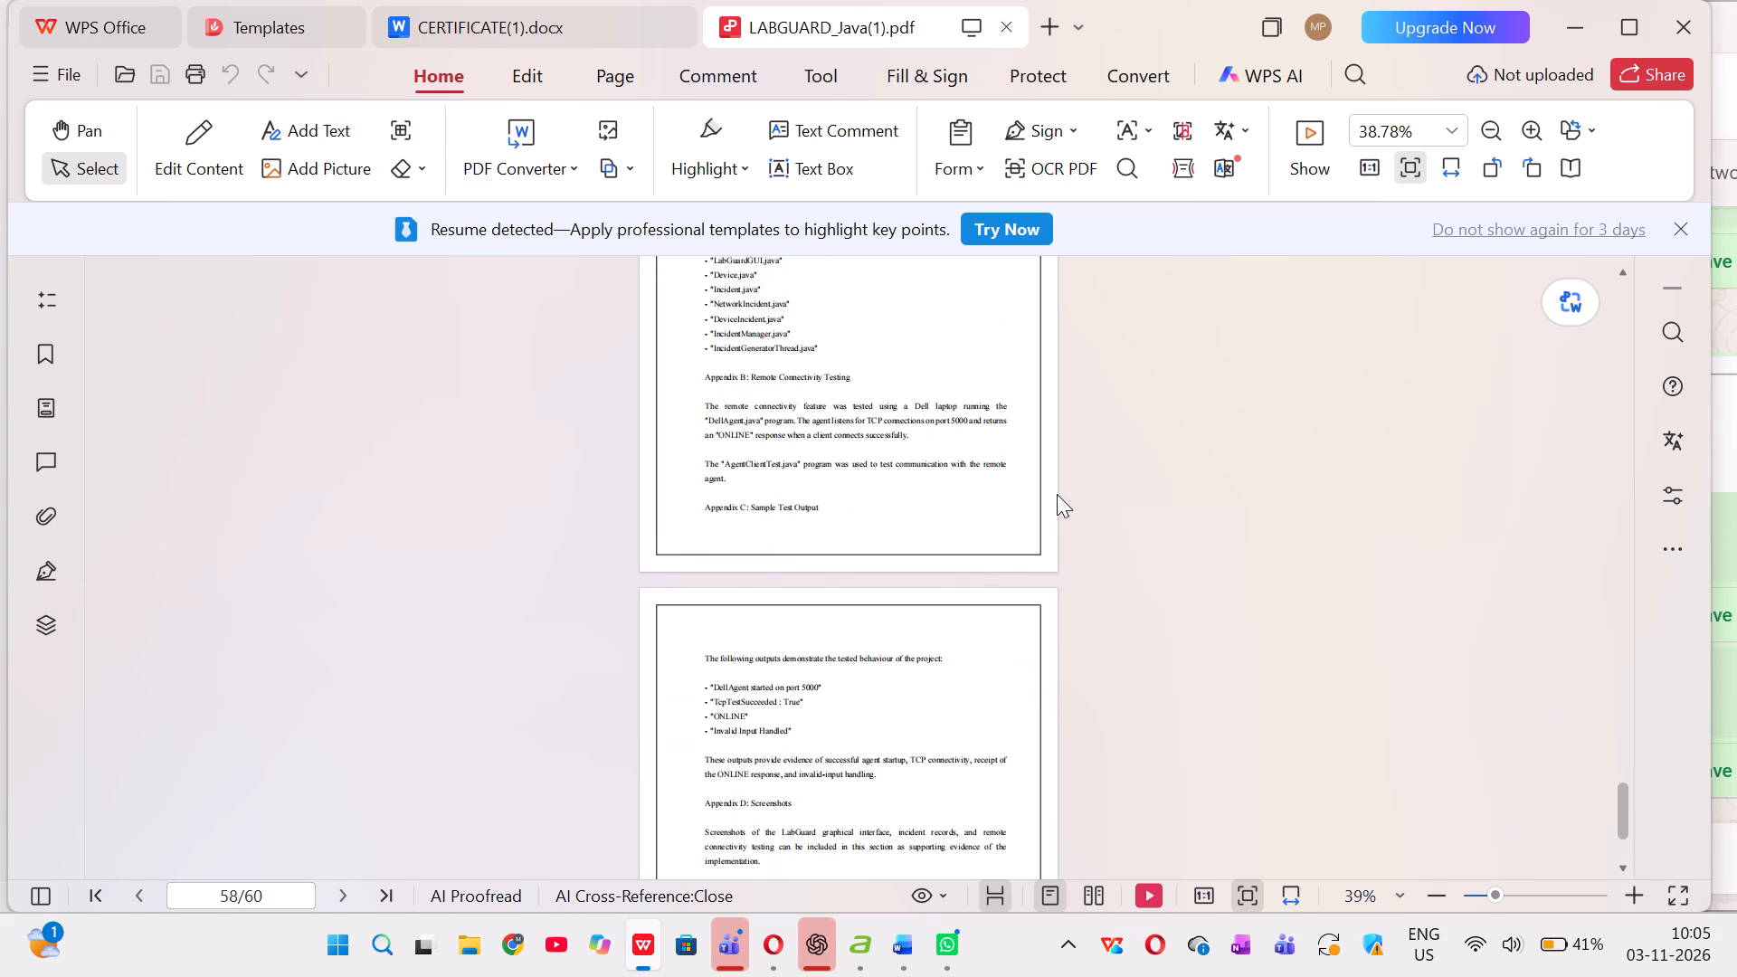
scroll(1057, 494, "up", 1)
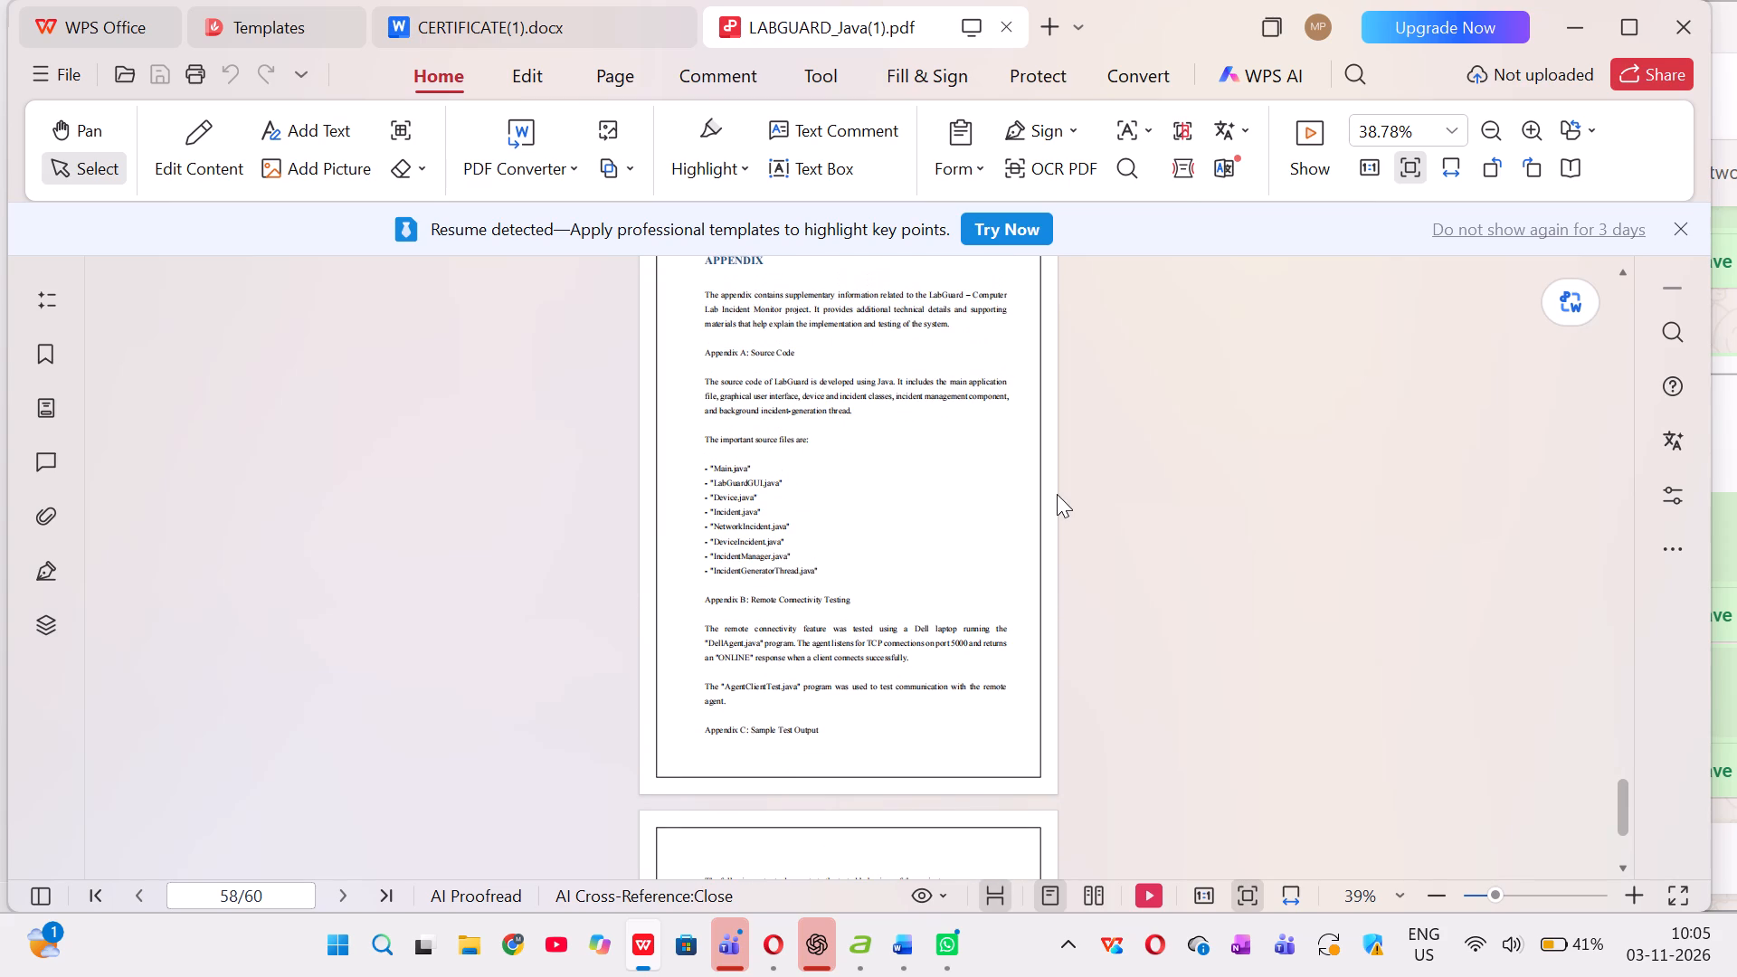
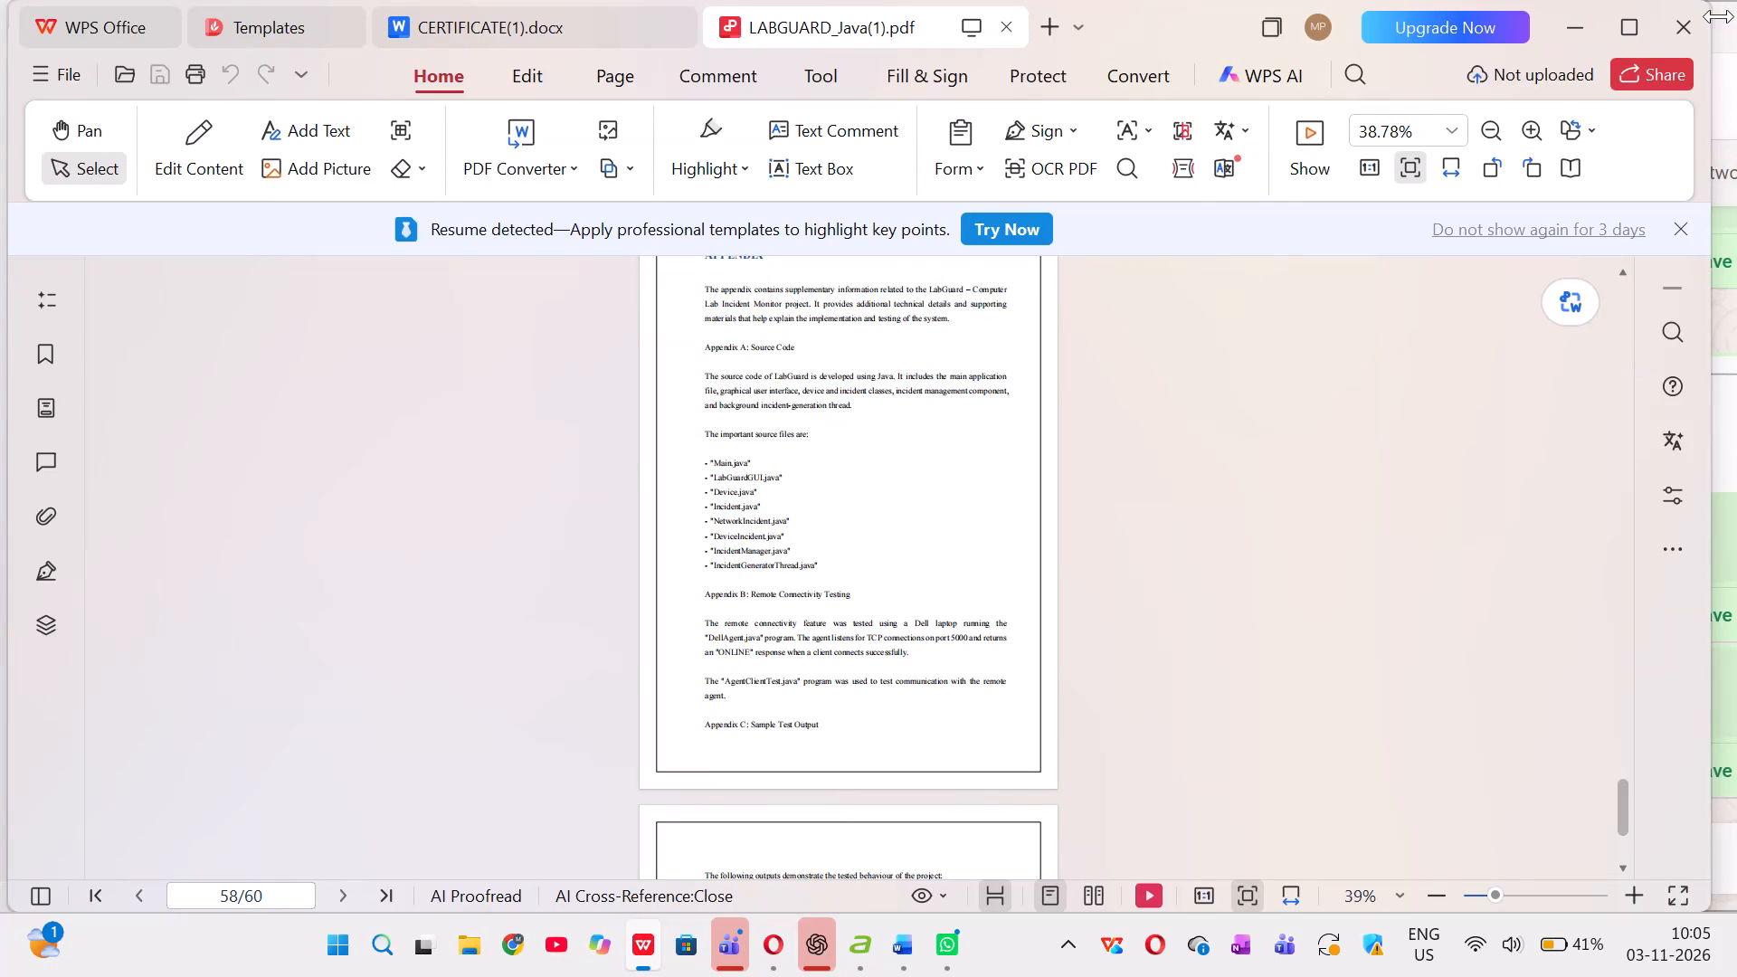
Close the whole application window holding LABGUARD_Java(1).pdf and CERTIFICATE(1).docx.
left_click(1698, 15)
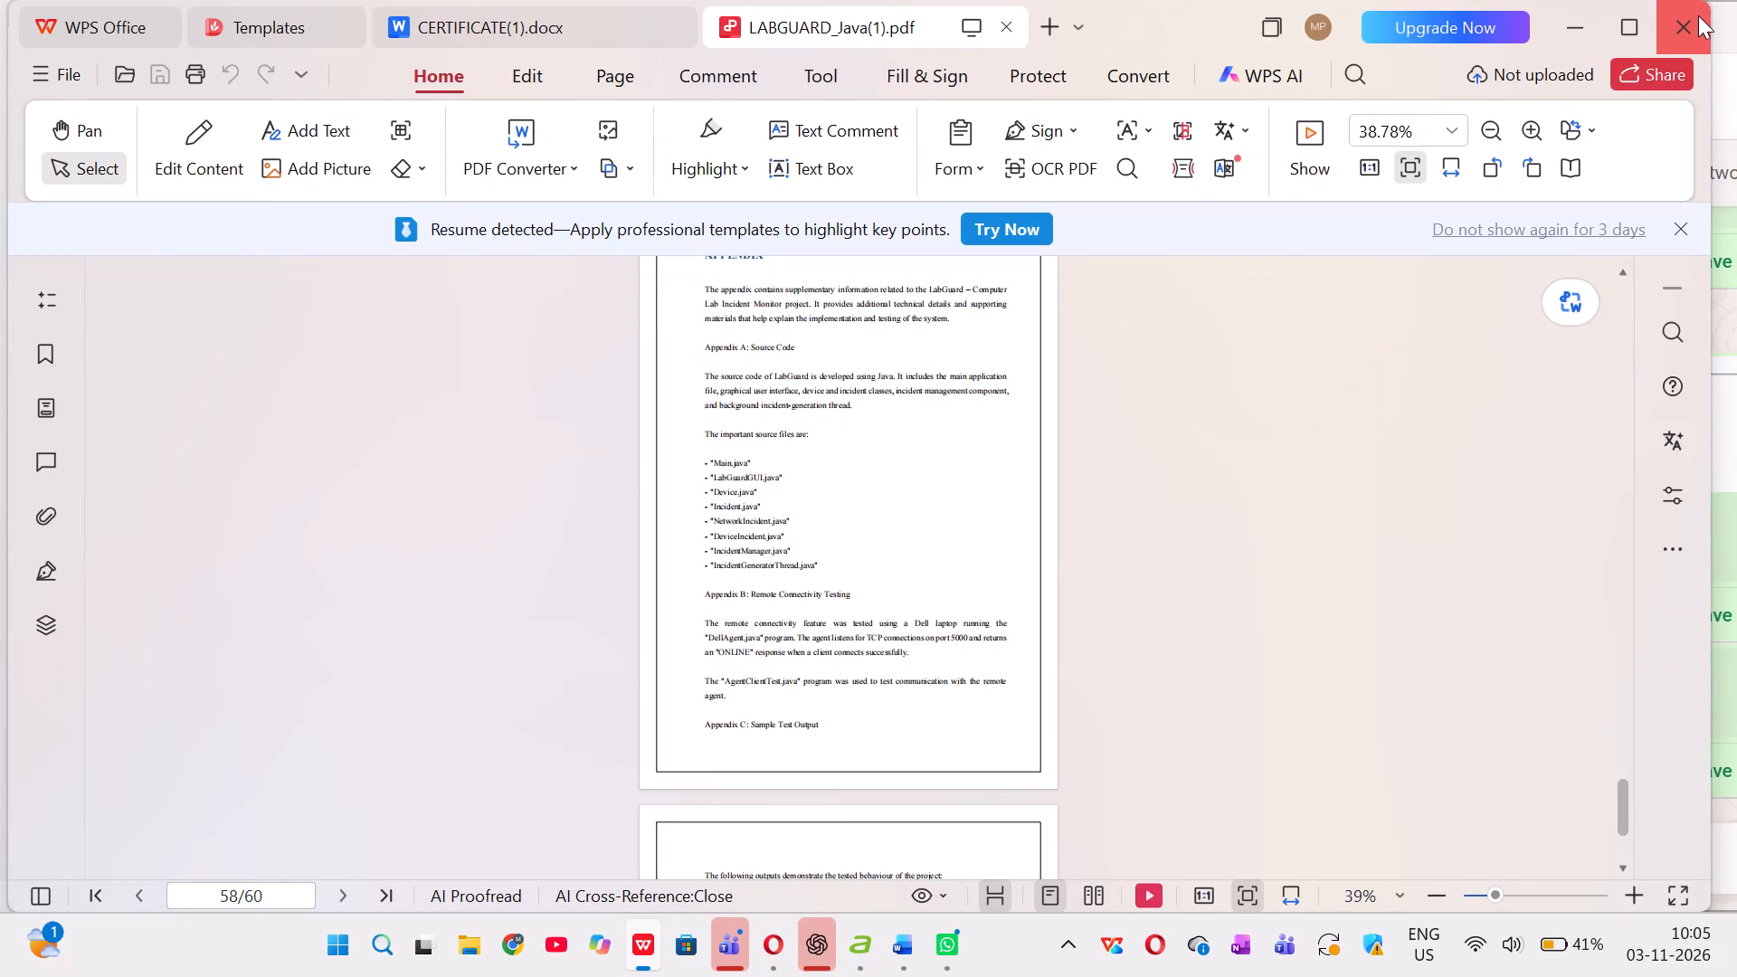
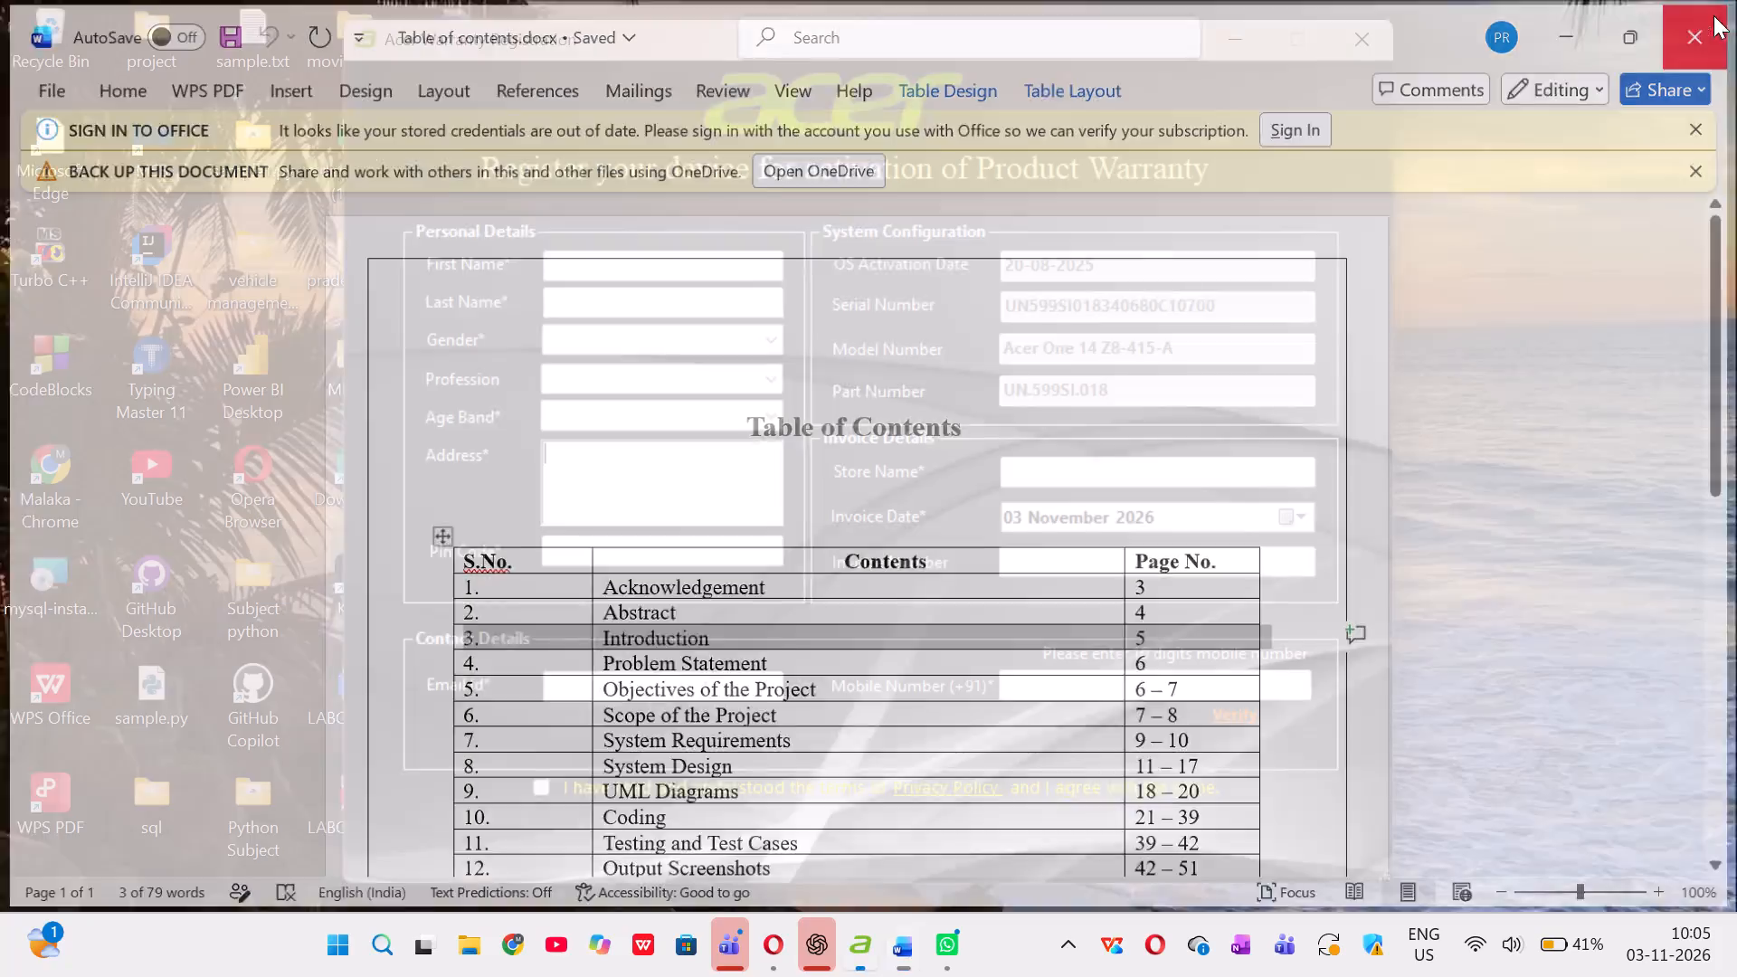
Close the Acer product warranty registration window without filling in any details.
left_click(1372, 28)
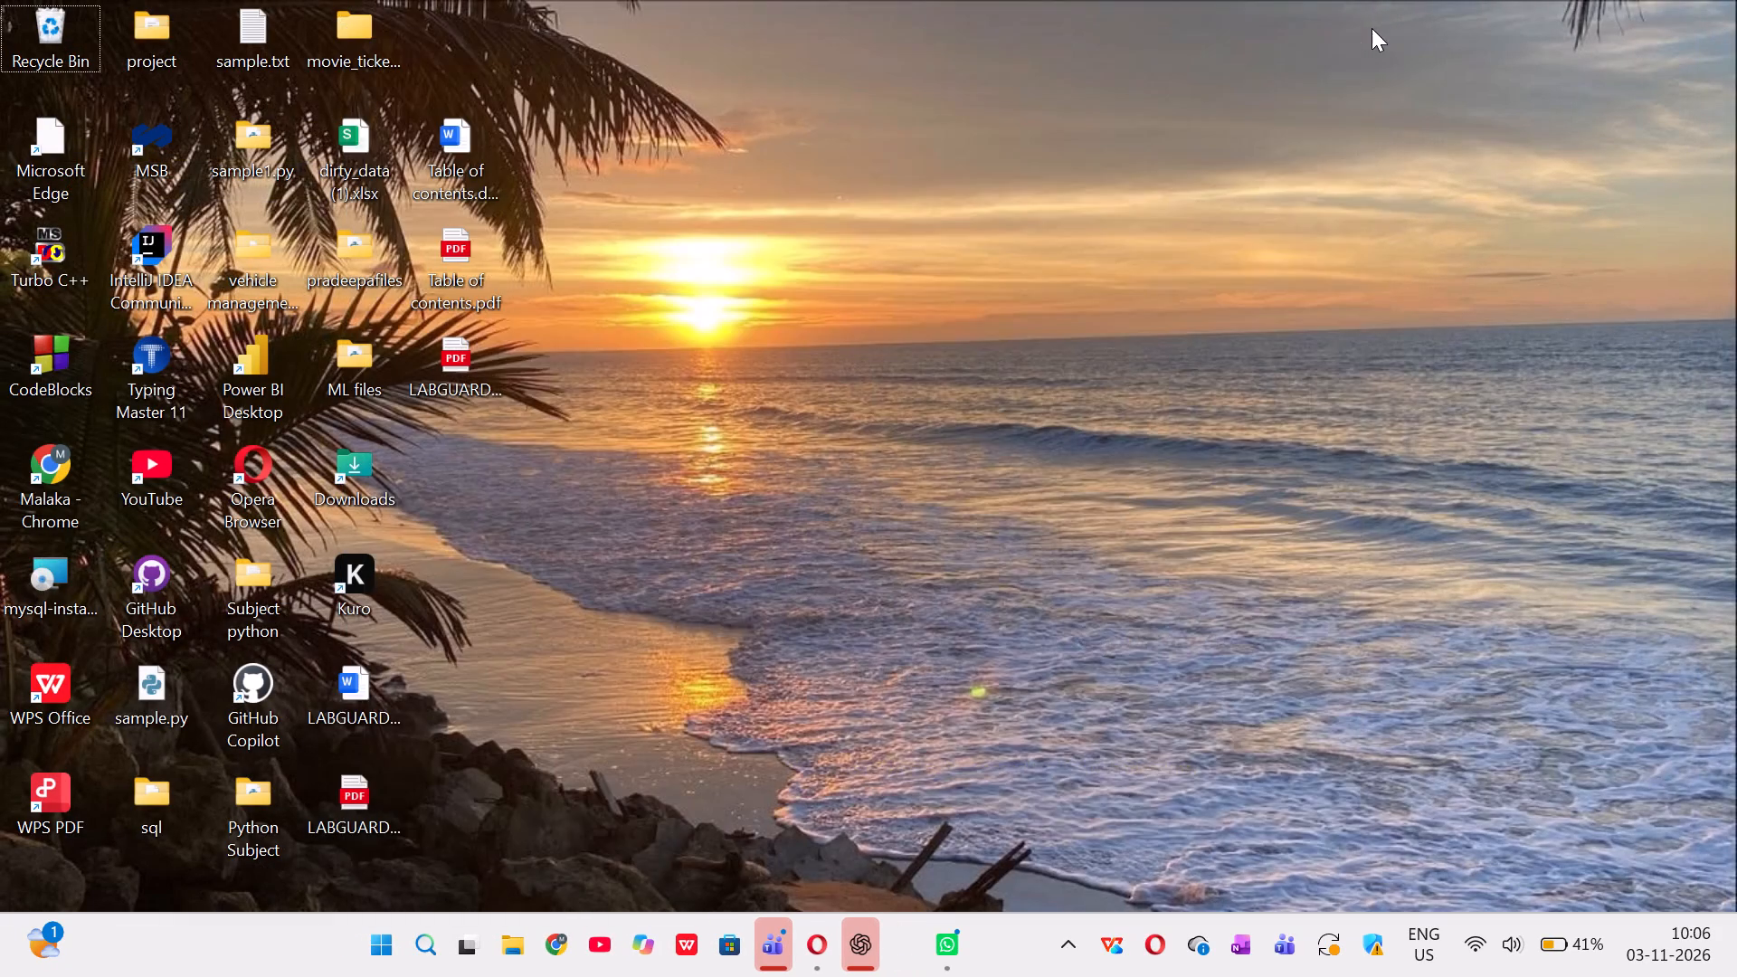
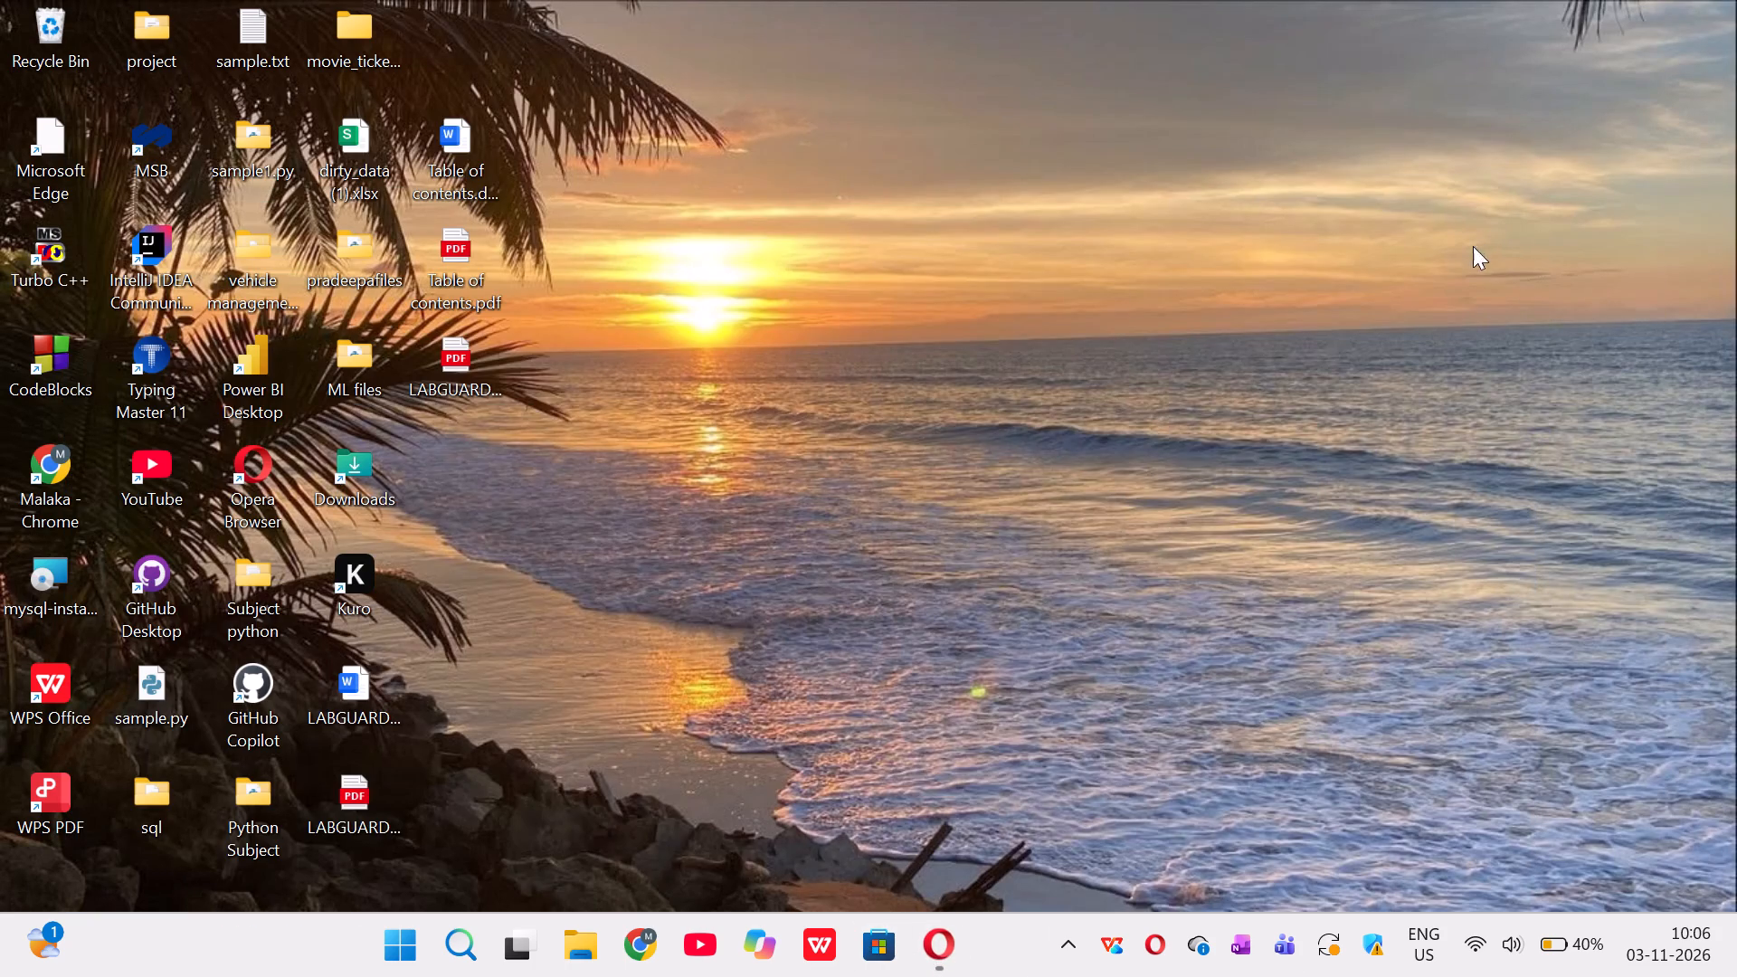
Bring up the Opera browser window and close it with both of its update pages.
left_click(940, 941)
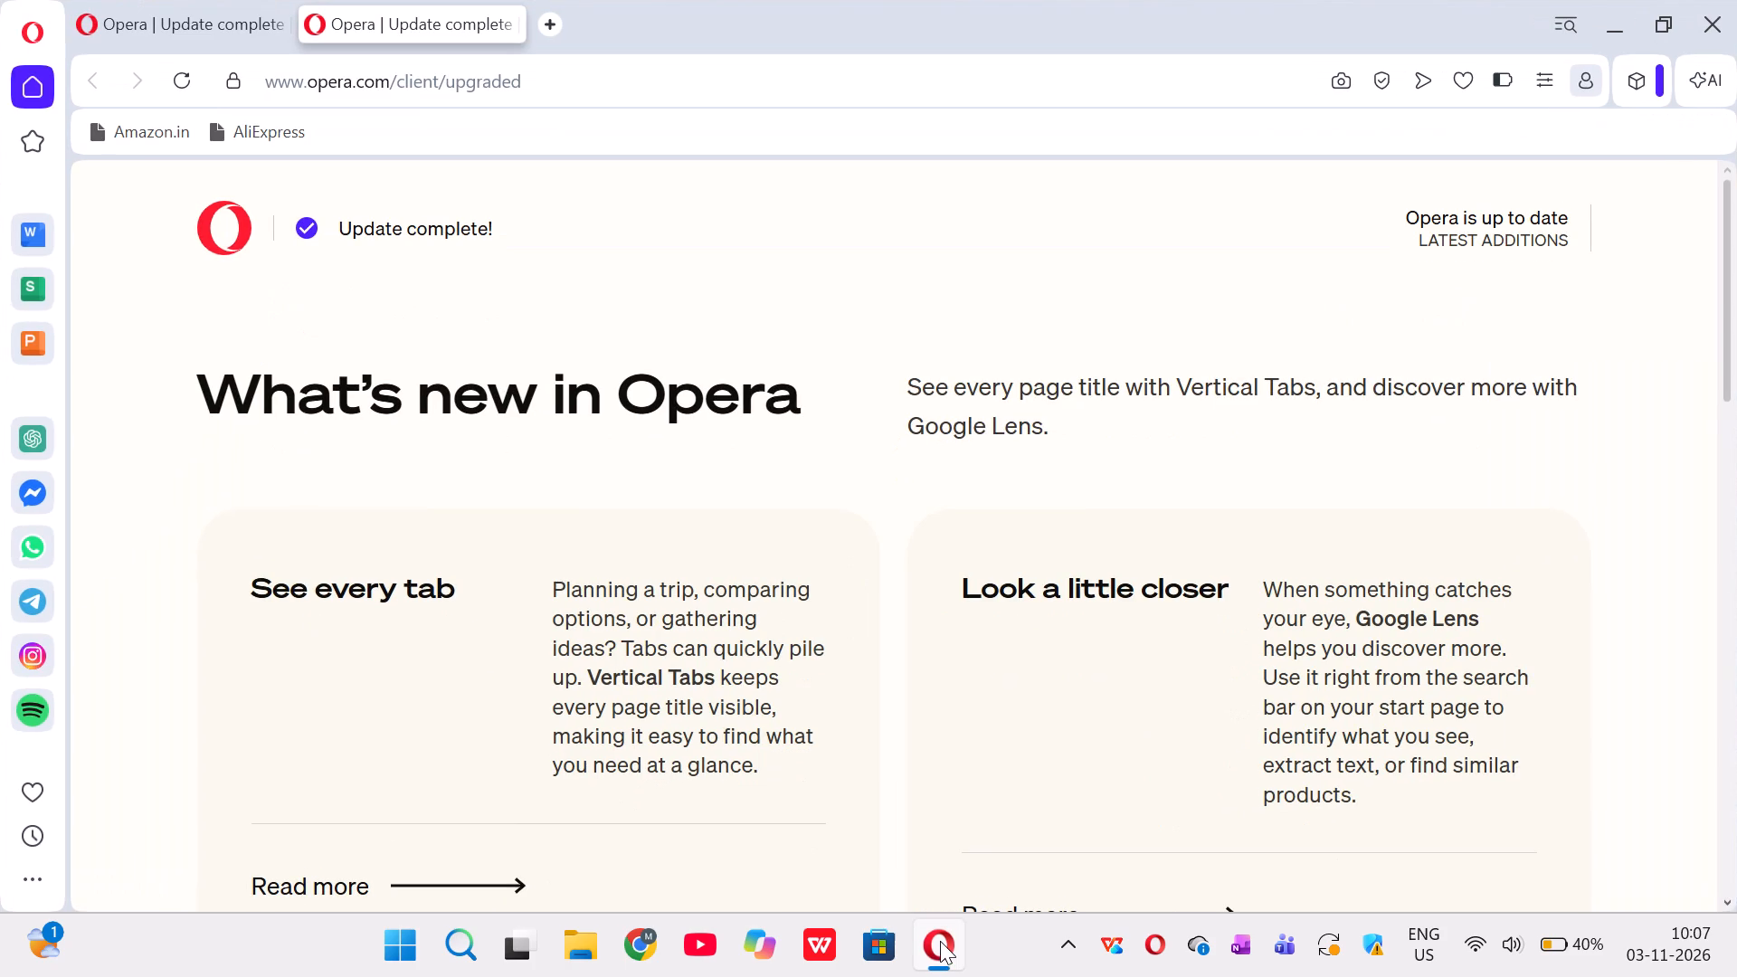
left_click(1694, 5)
left_click(990, 532)
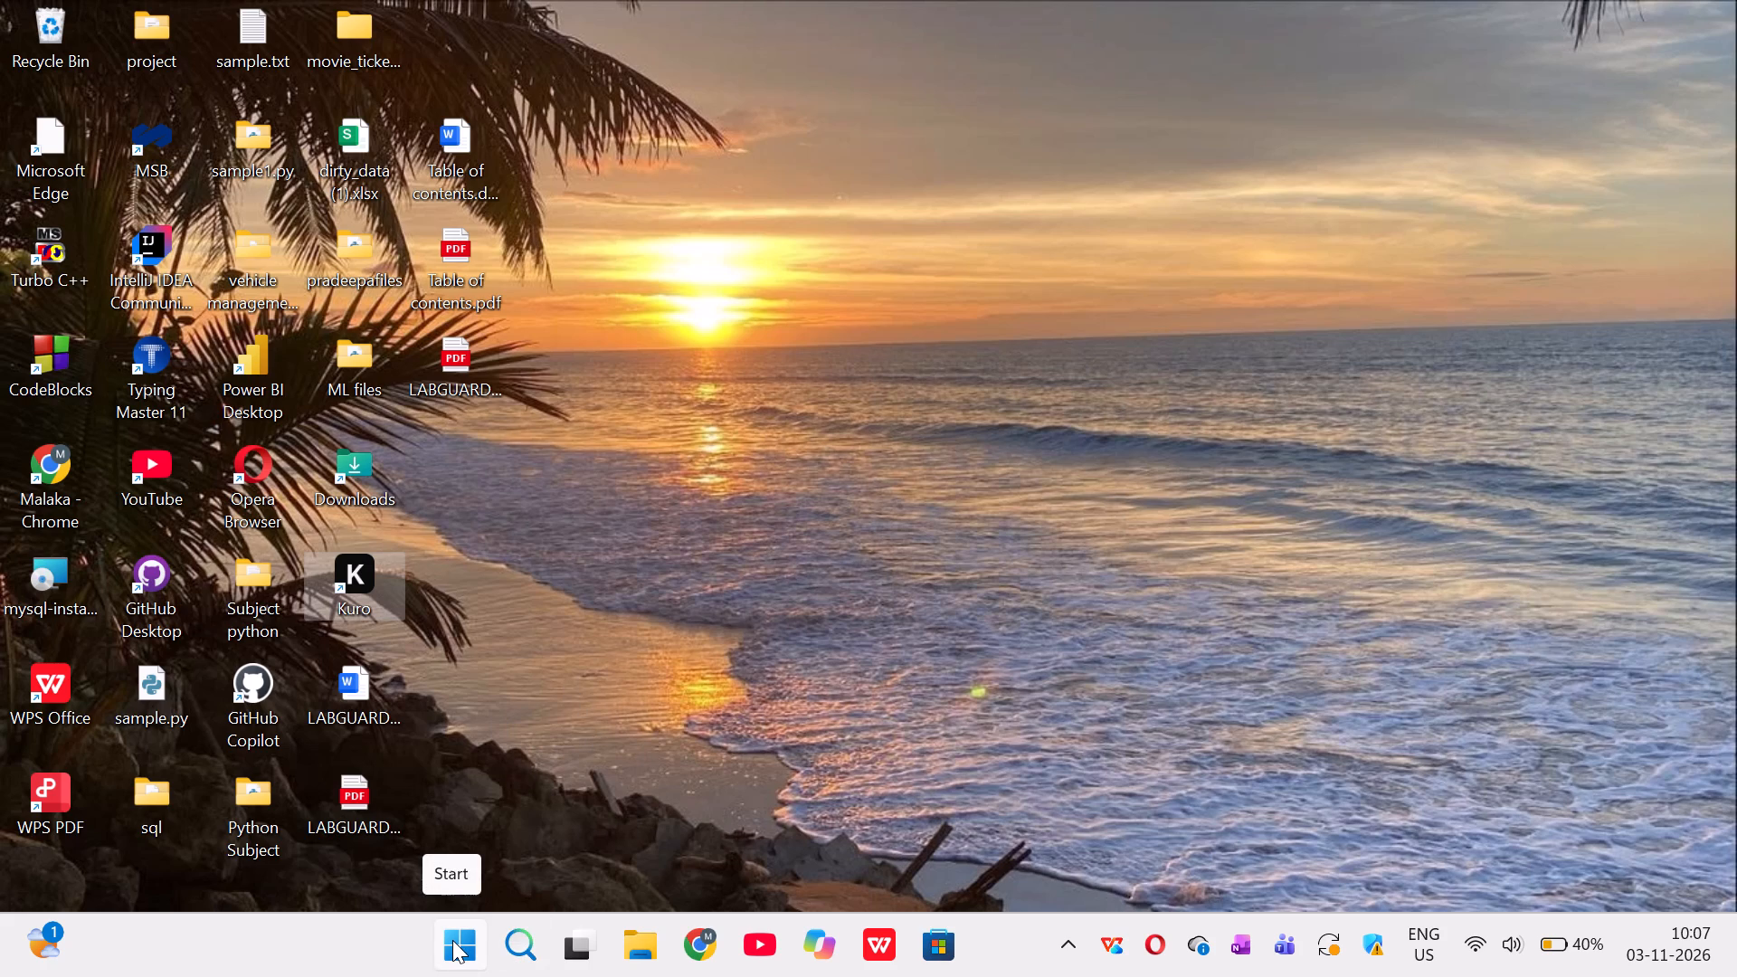
Shut down the computer from the desktop, choosing Shut down as the Windows power action.
left_click(803, 585)
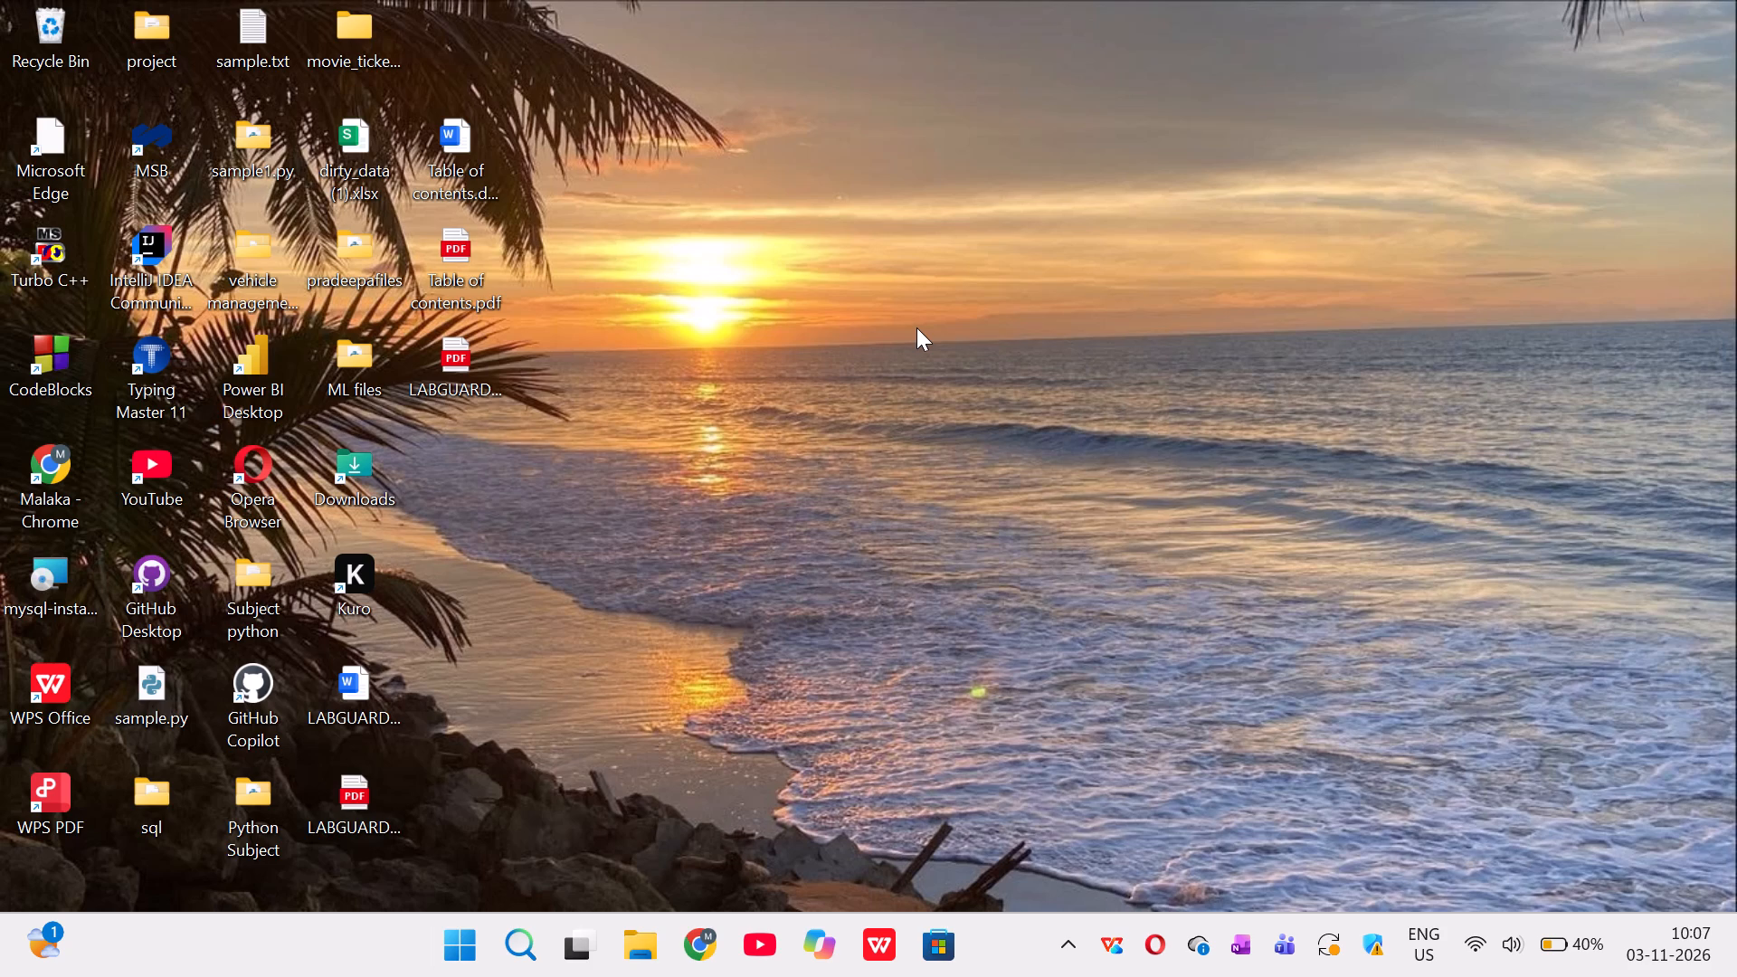
key("alt+F4")
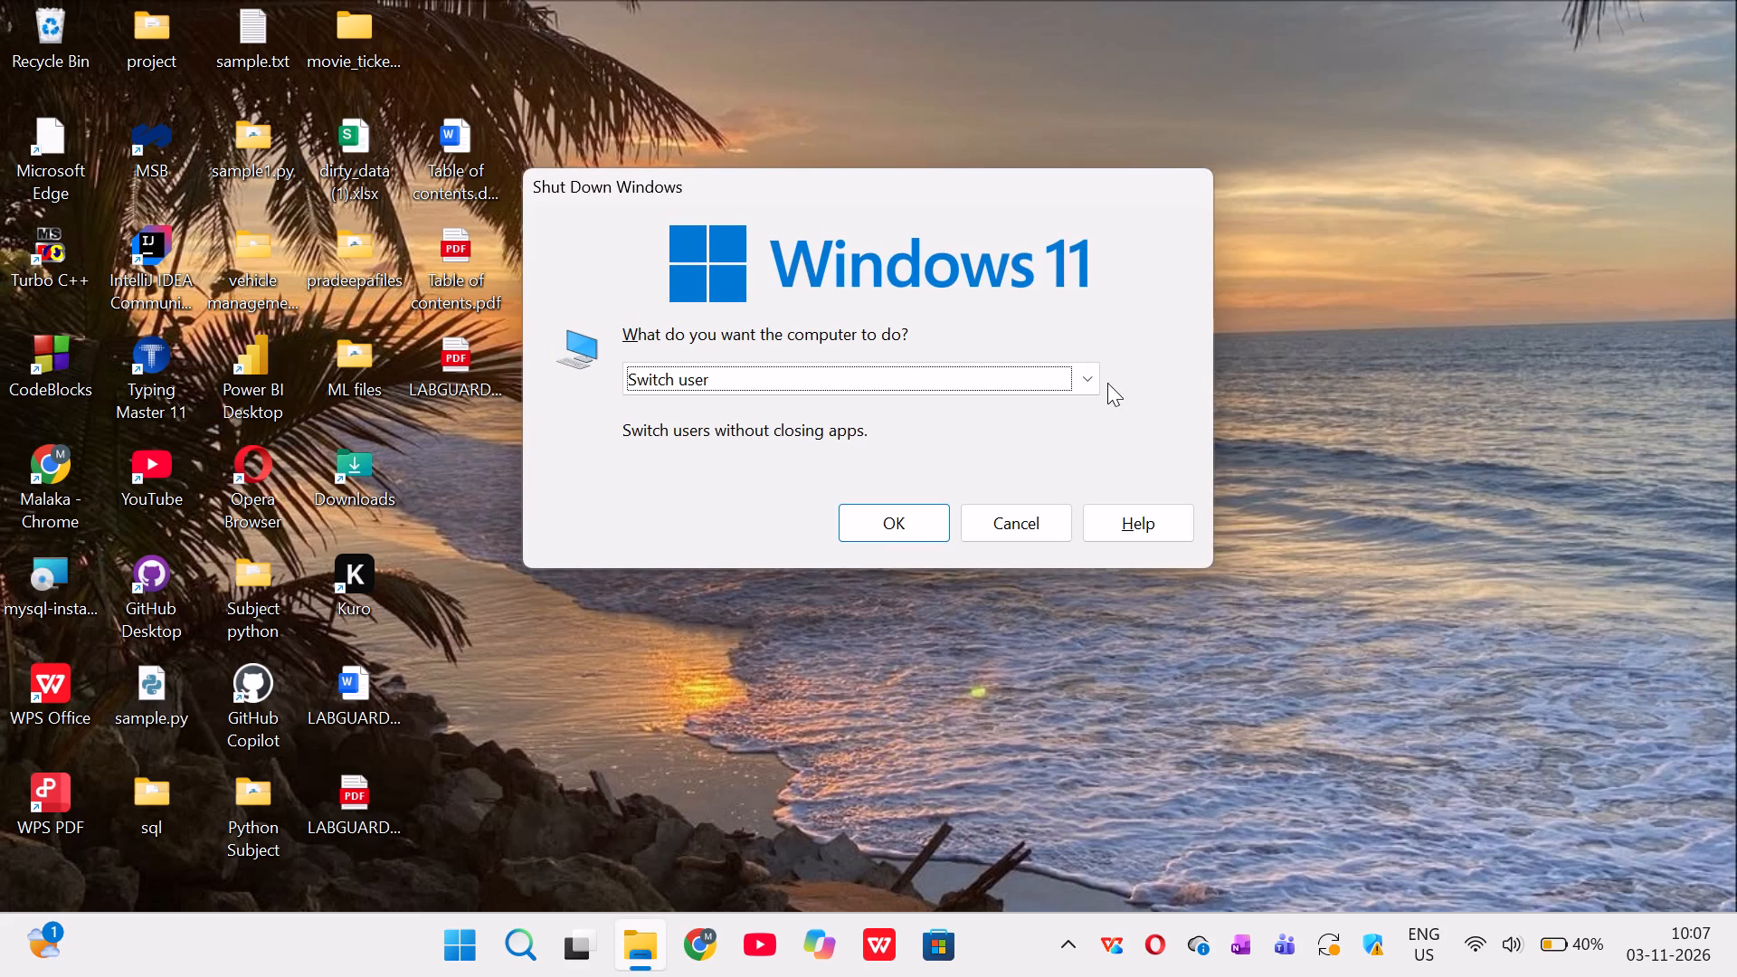
left_click(1080, 382)
left_click(1087, 470)
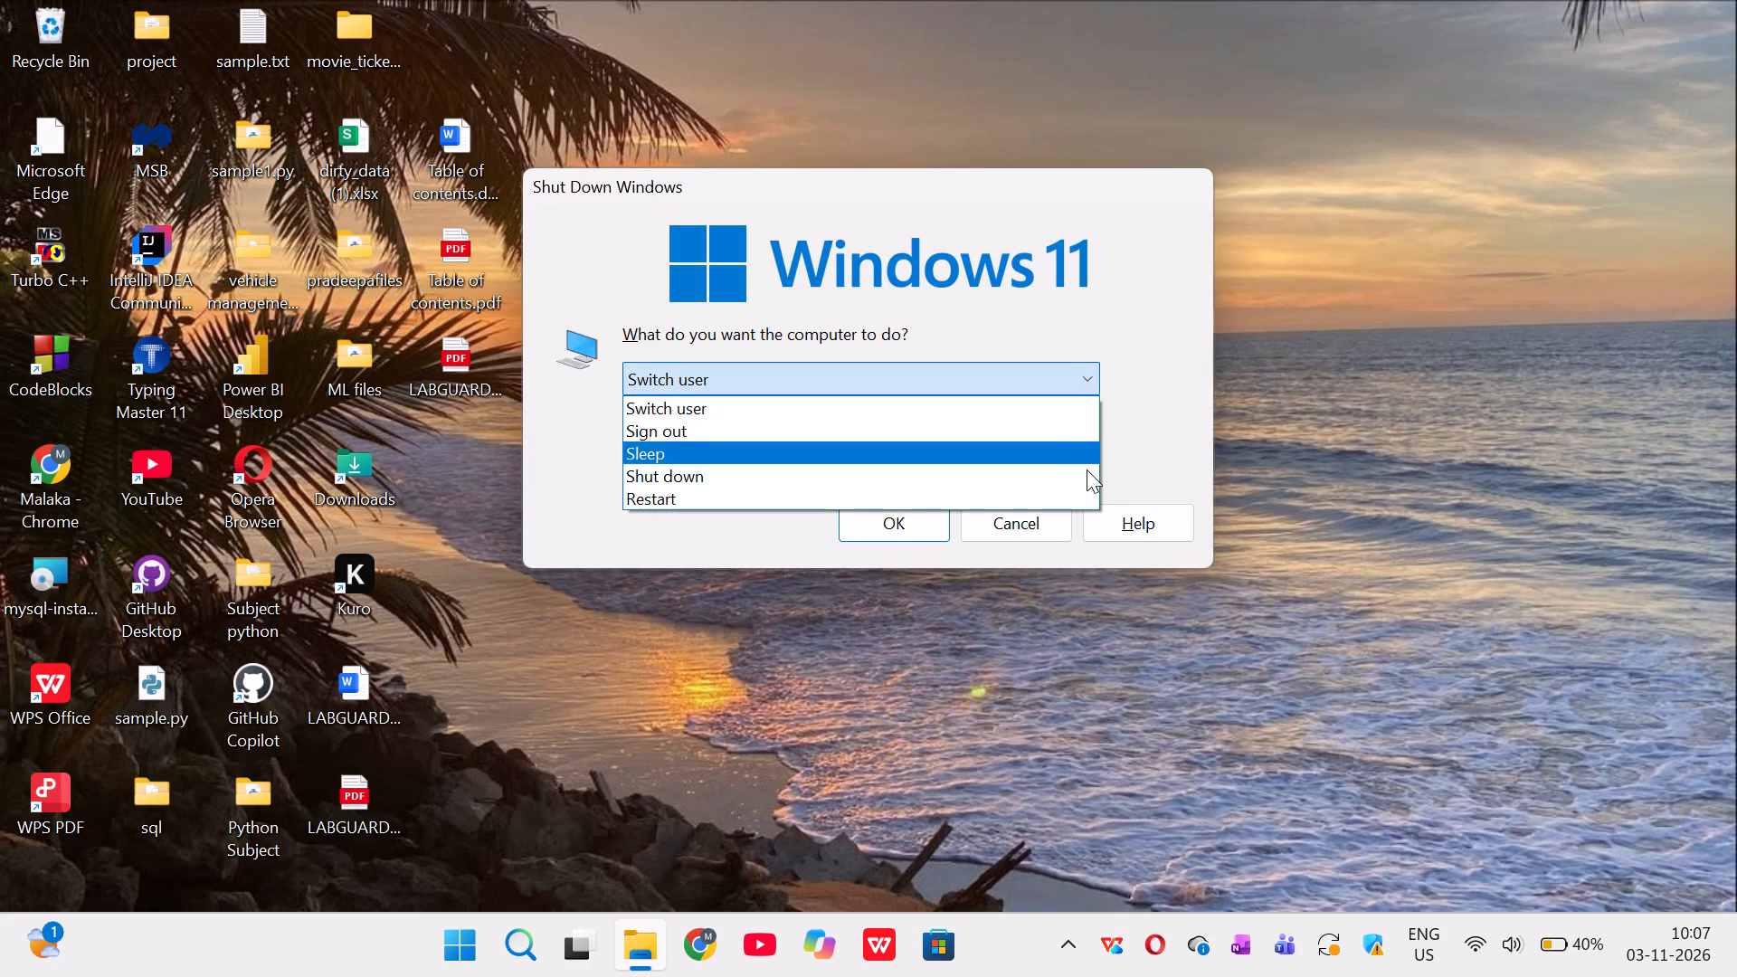
left_click(903, 524)
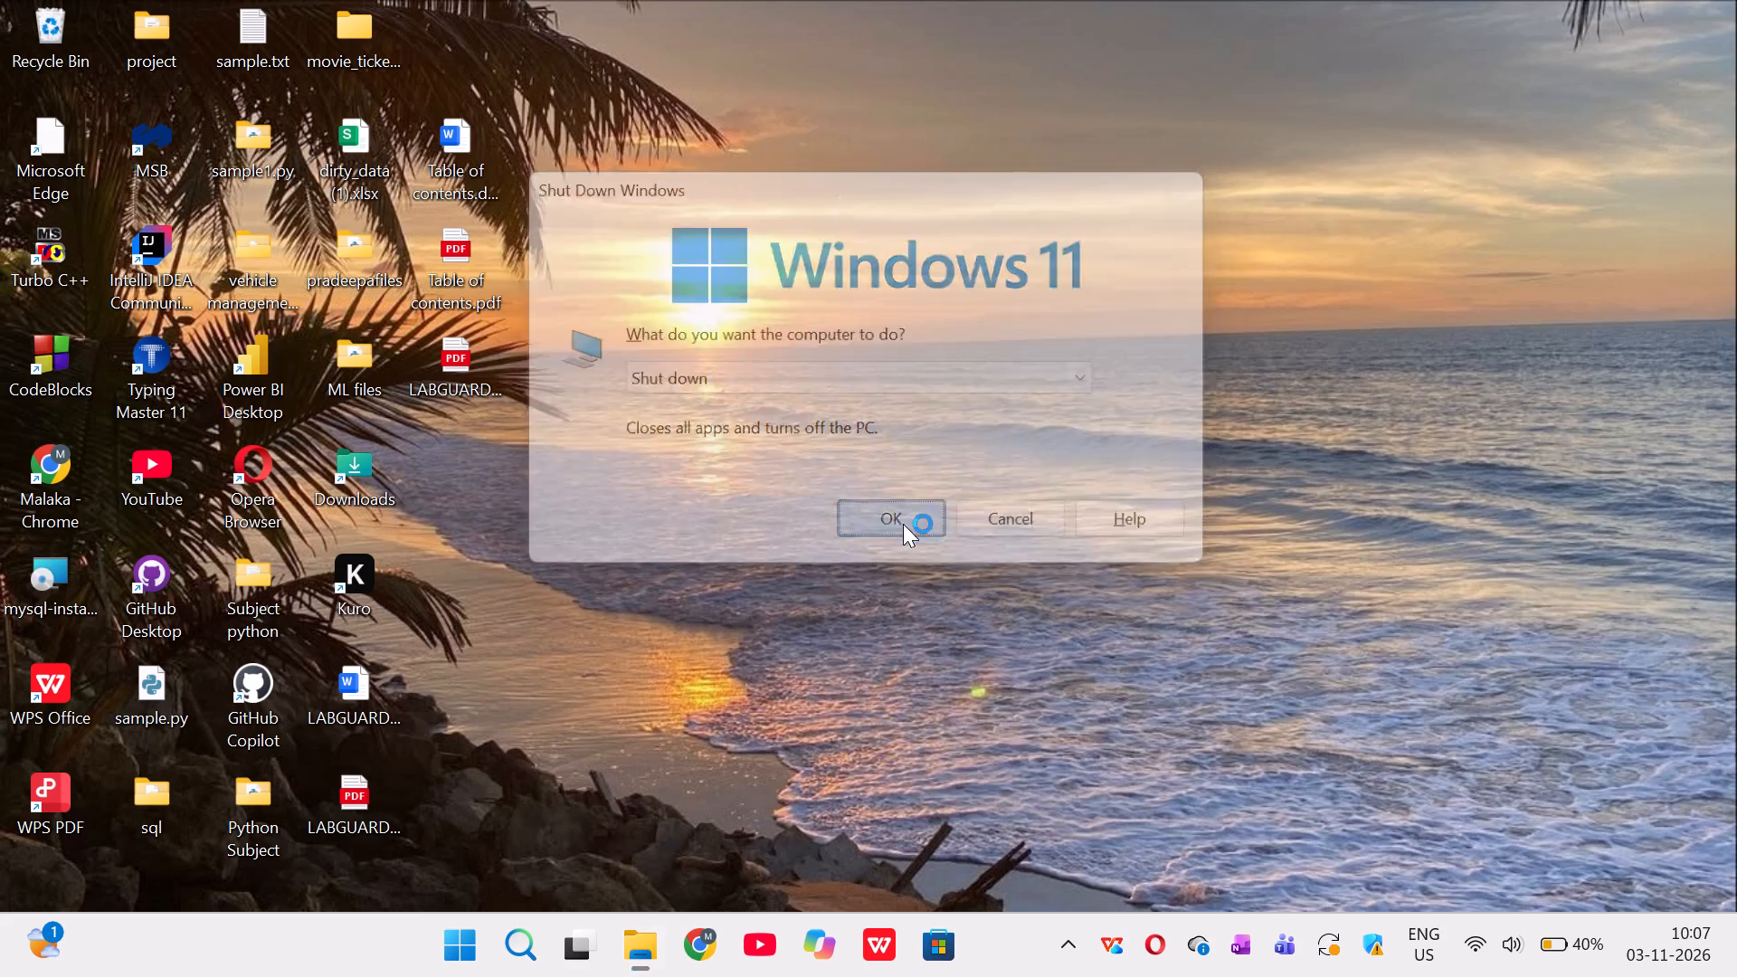